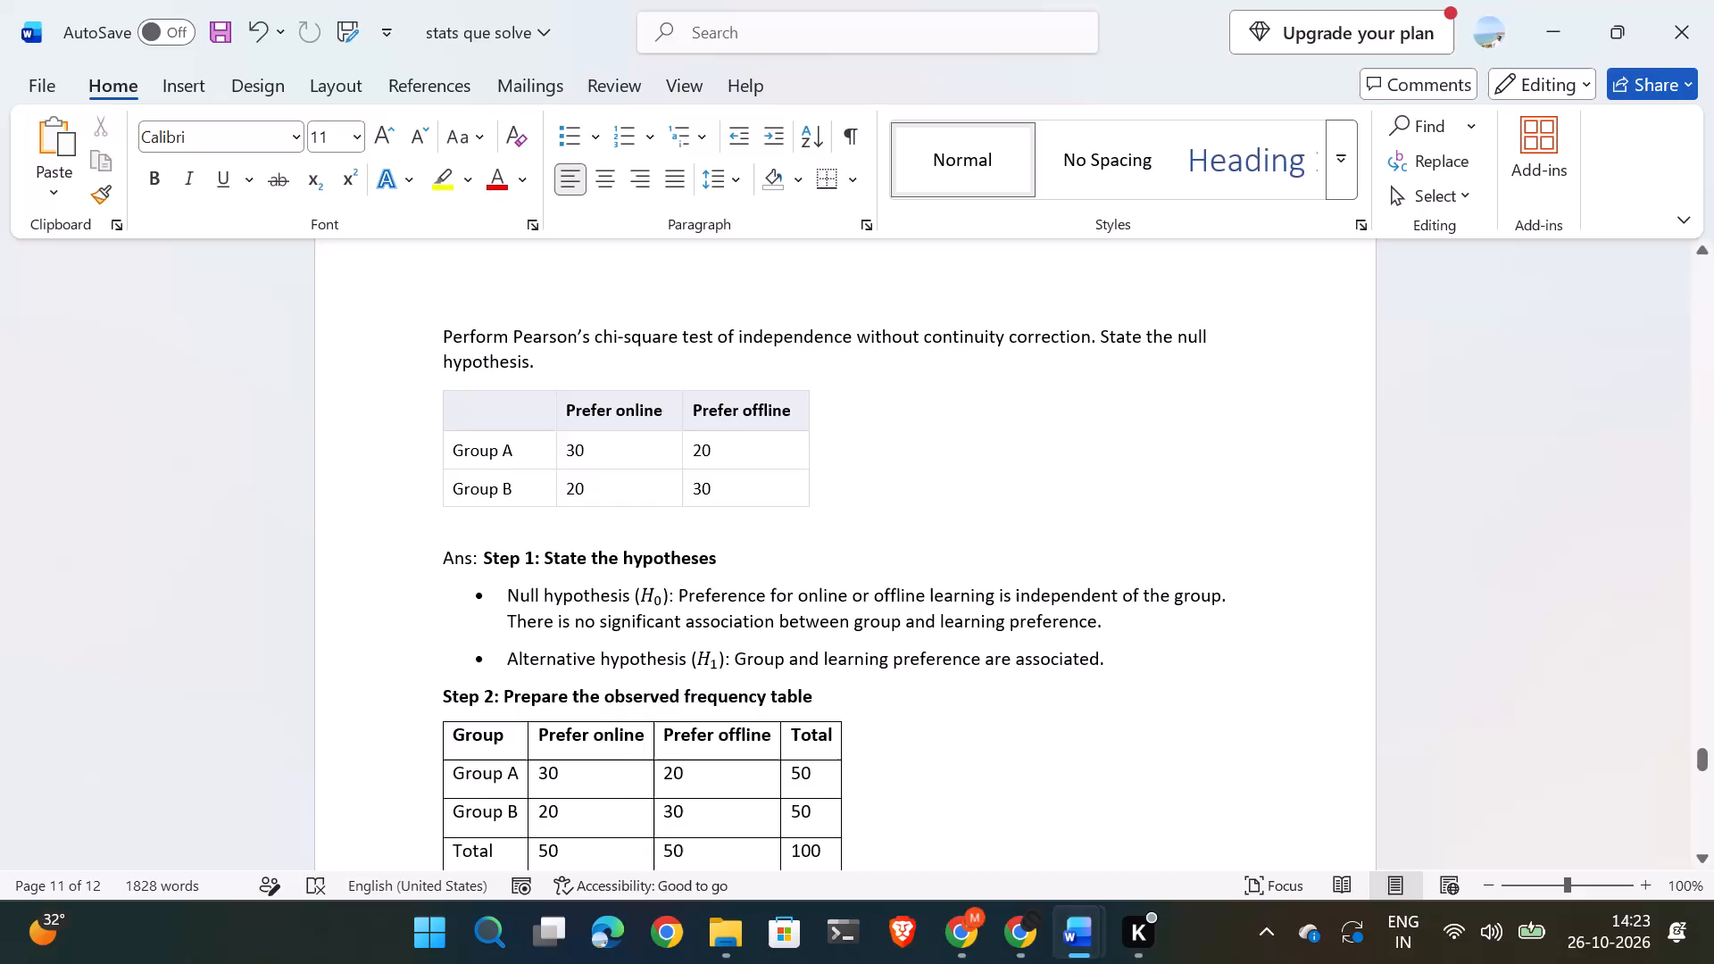
# Review the chi-square test answer from the hypotheses through the observed and expected frequency tables.
pyautogui.scroll(-3, 735, 569)
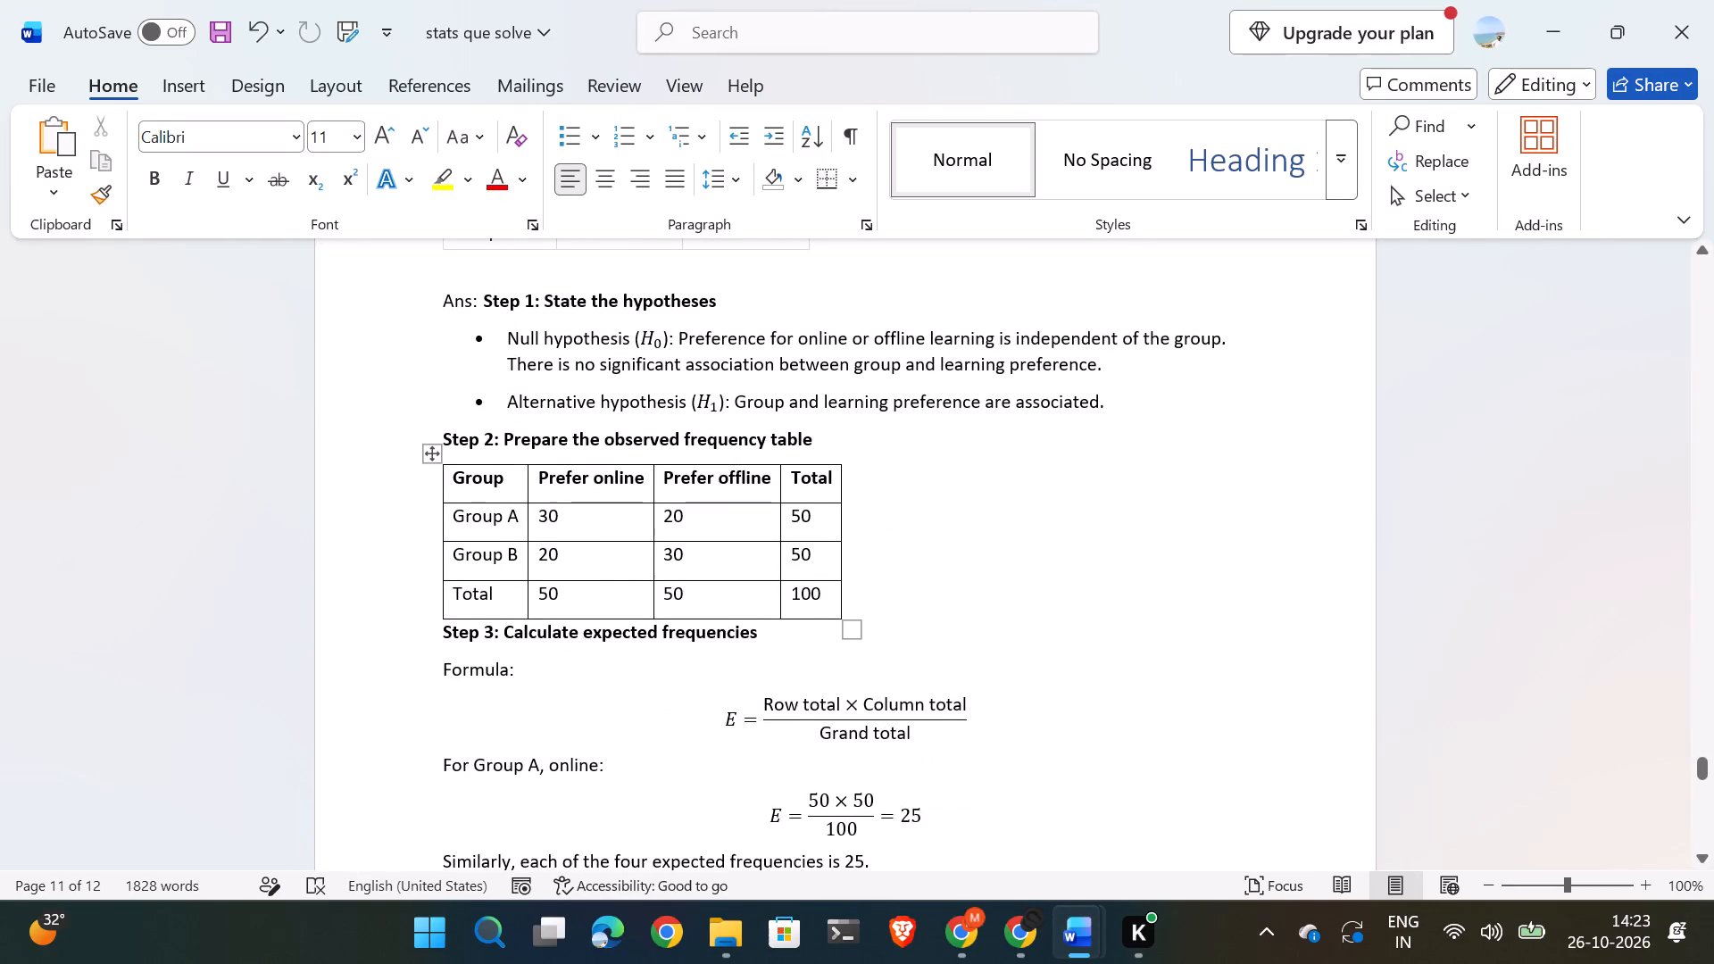
pyautogui.scroll(1, 803, 586)
pyautogui.click(975, 531)
pyautogui.scroll(1, 975, 531)
pyautogui.scroll(-2, 975, 531)
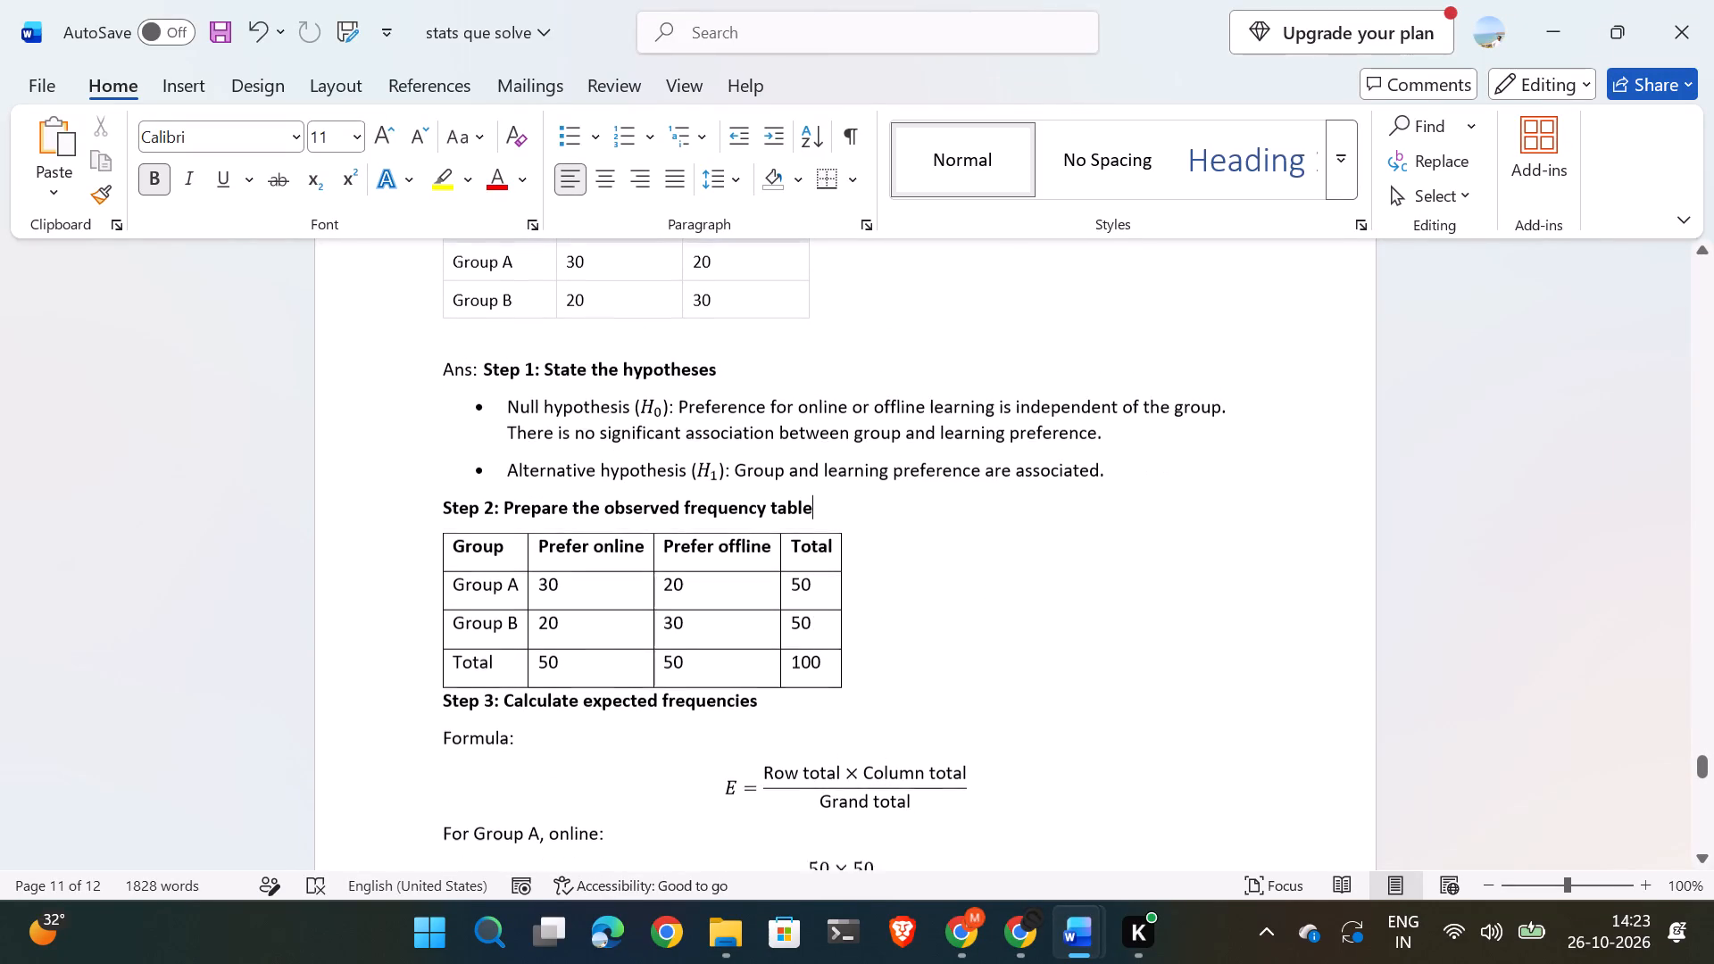
pyautogui.scroll(-2, 975, 531)
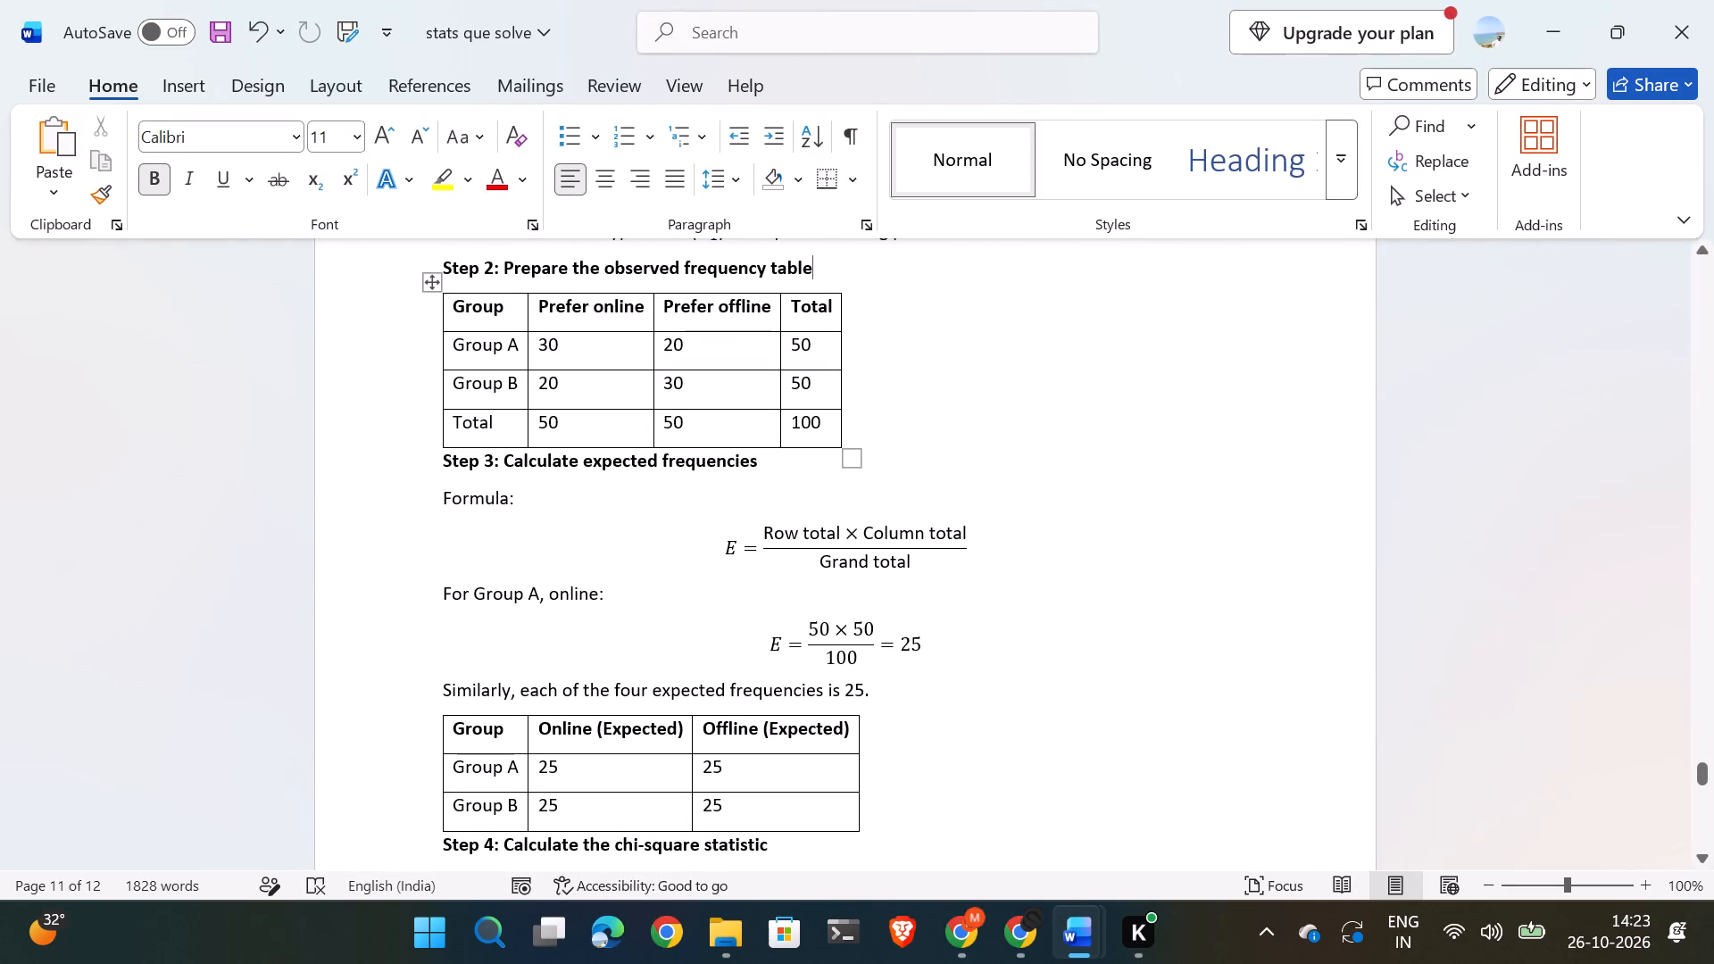
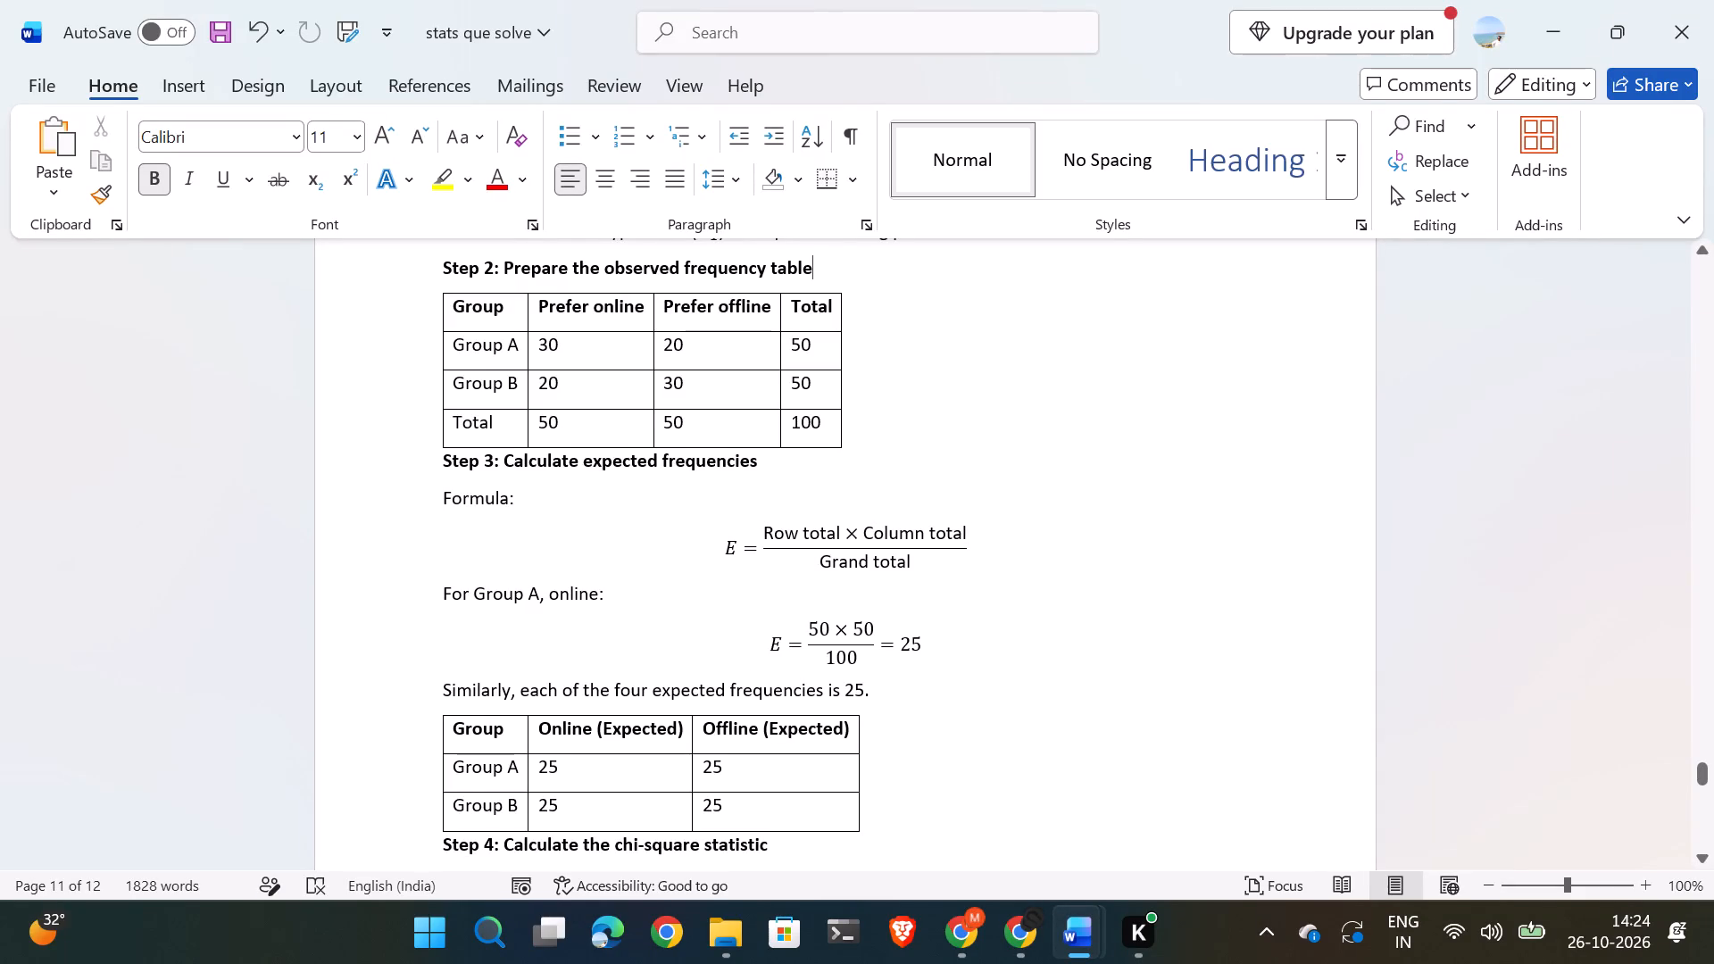
# Review the expected frequency calculations in Step 3 and the chi-square formula in Step 4, checking back against the observed frequency table.
pyautogui.scroll(-2, 766, 650)
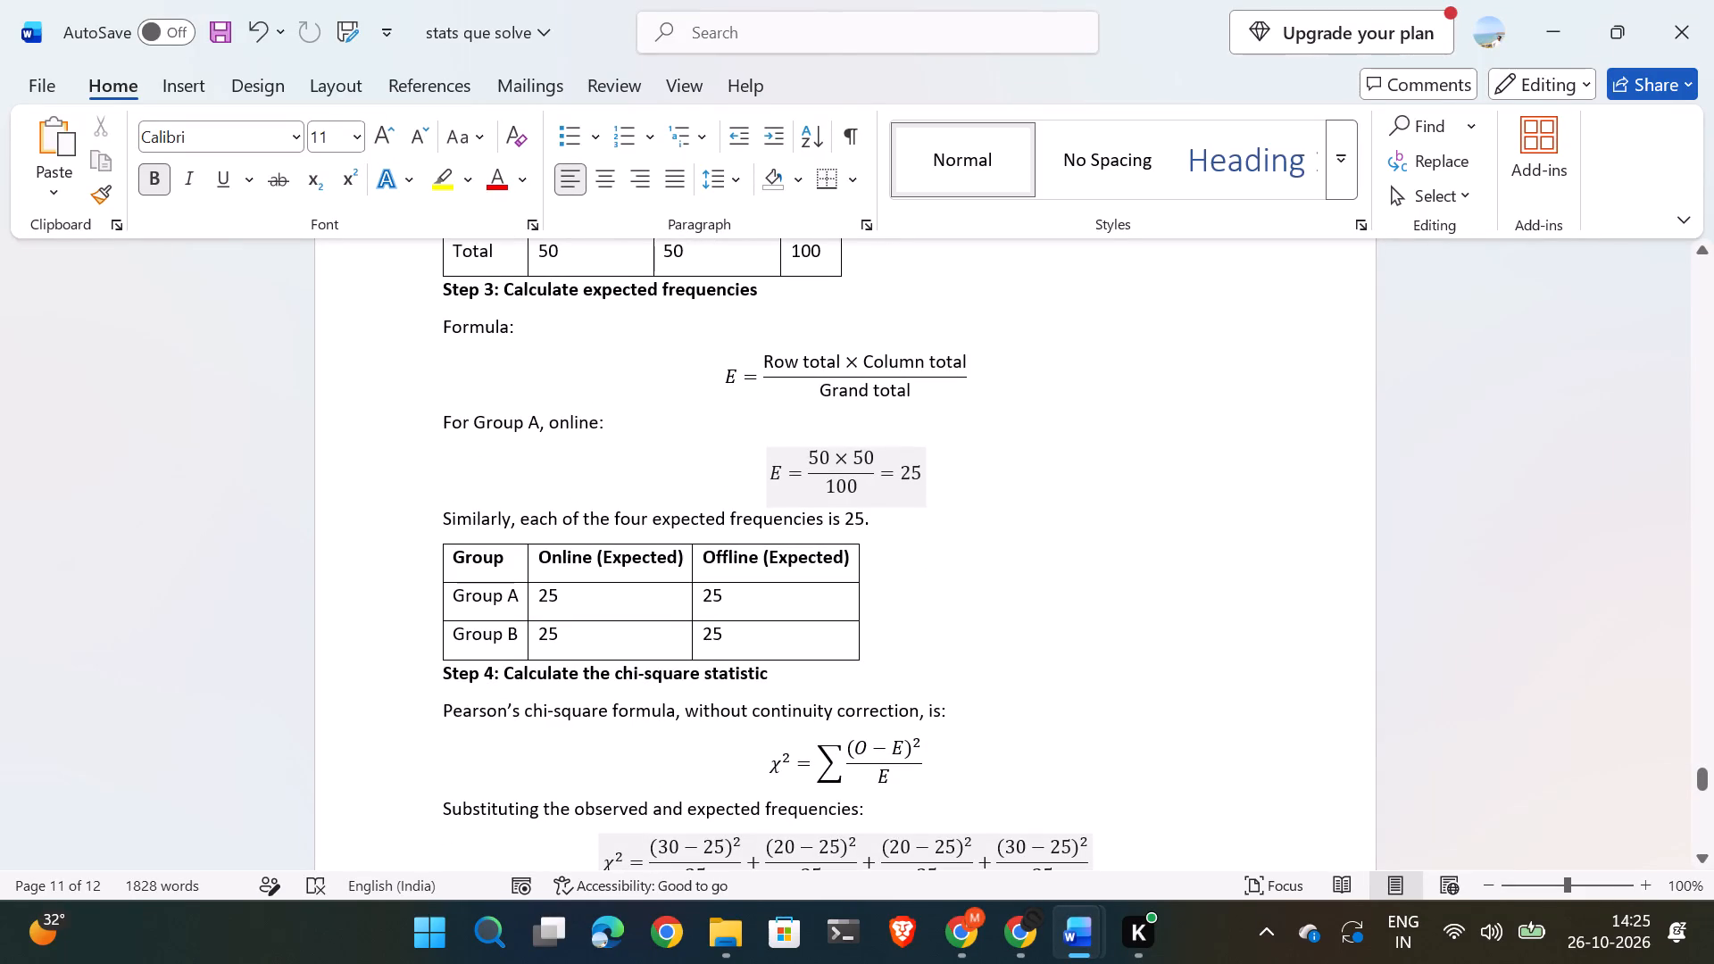
pyautogui.scroll(3, 994, 669)
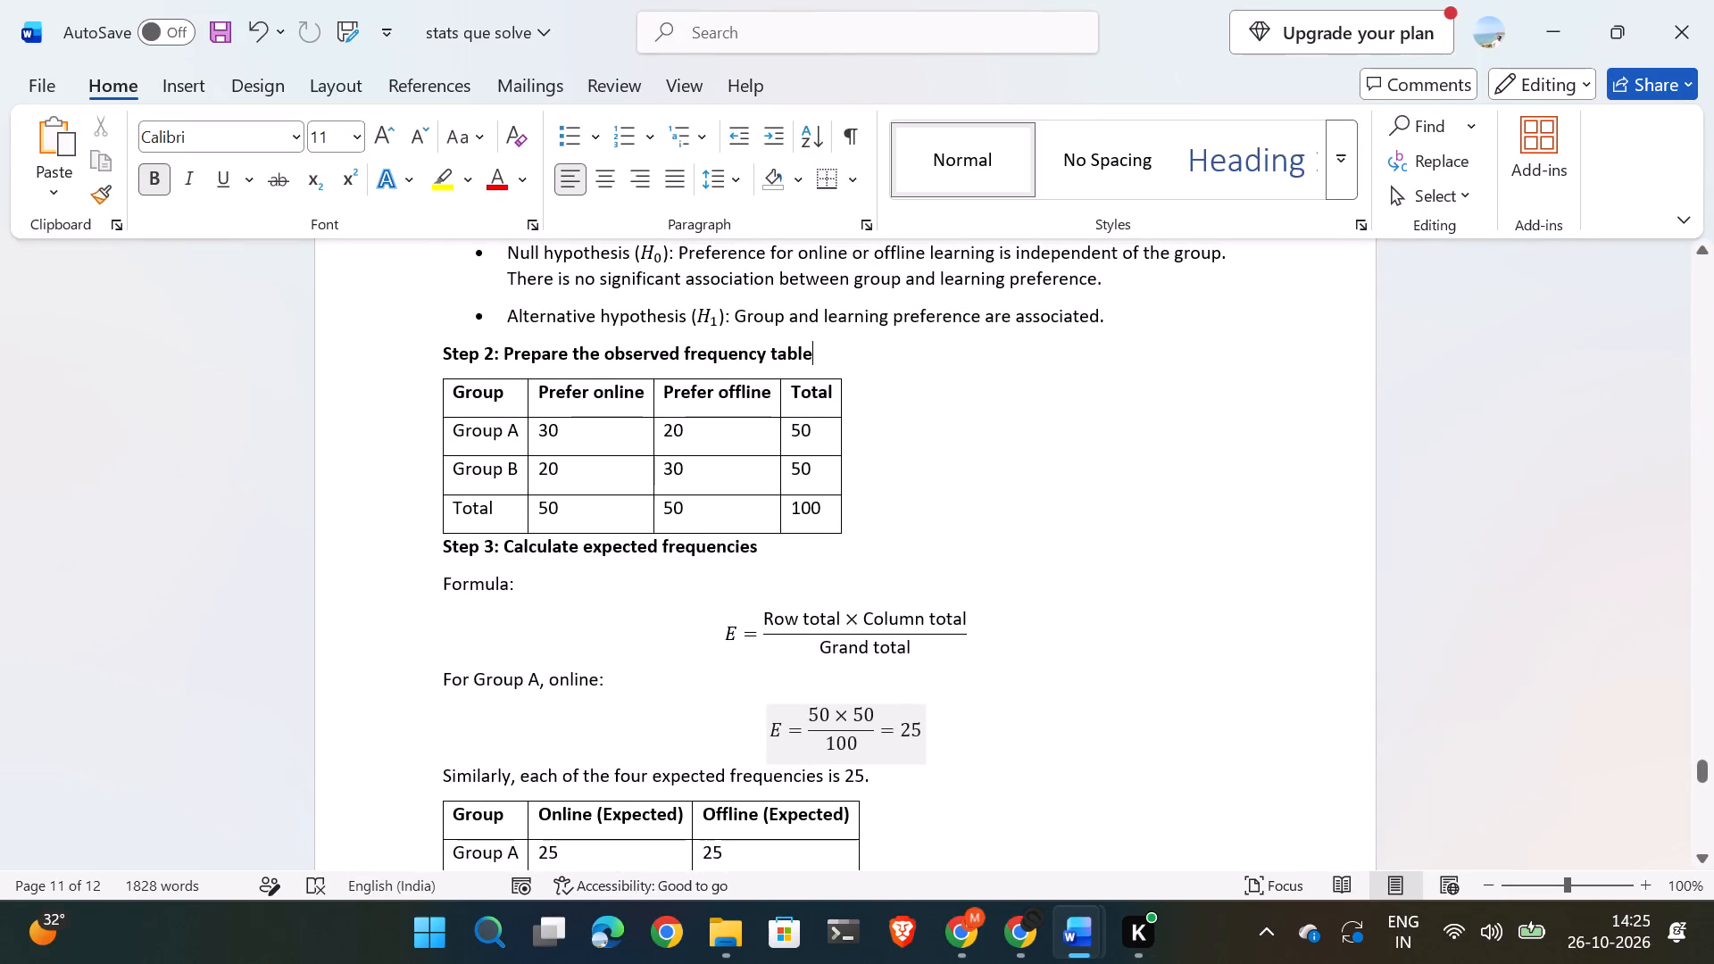
pyautogui.scroll(-3, 1159, 640)
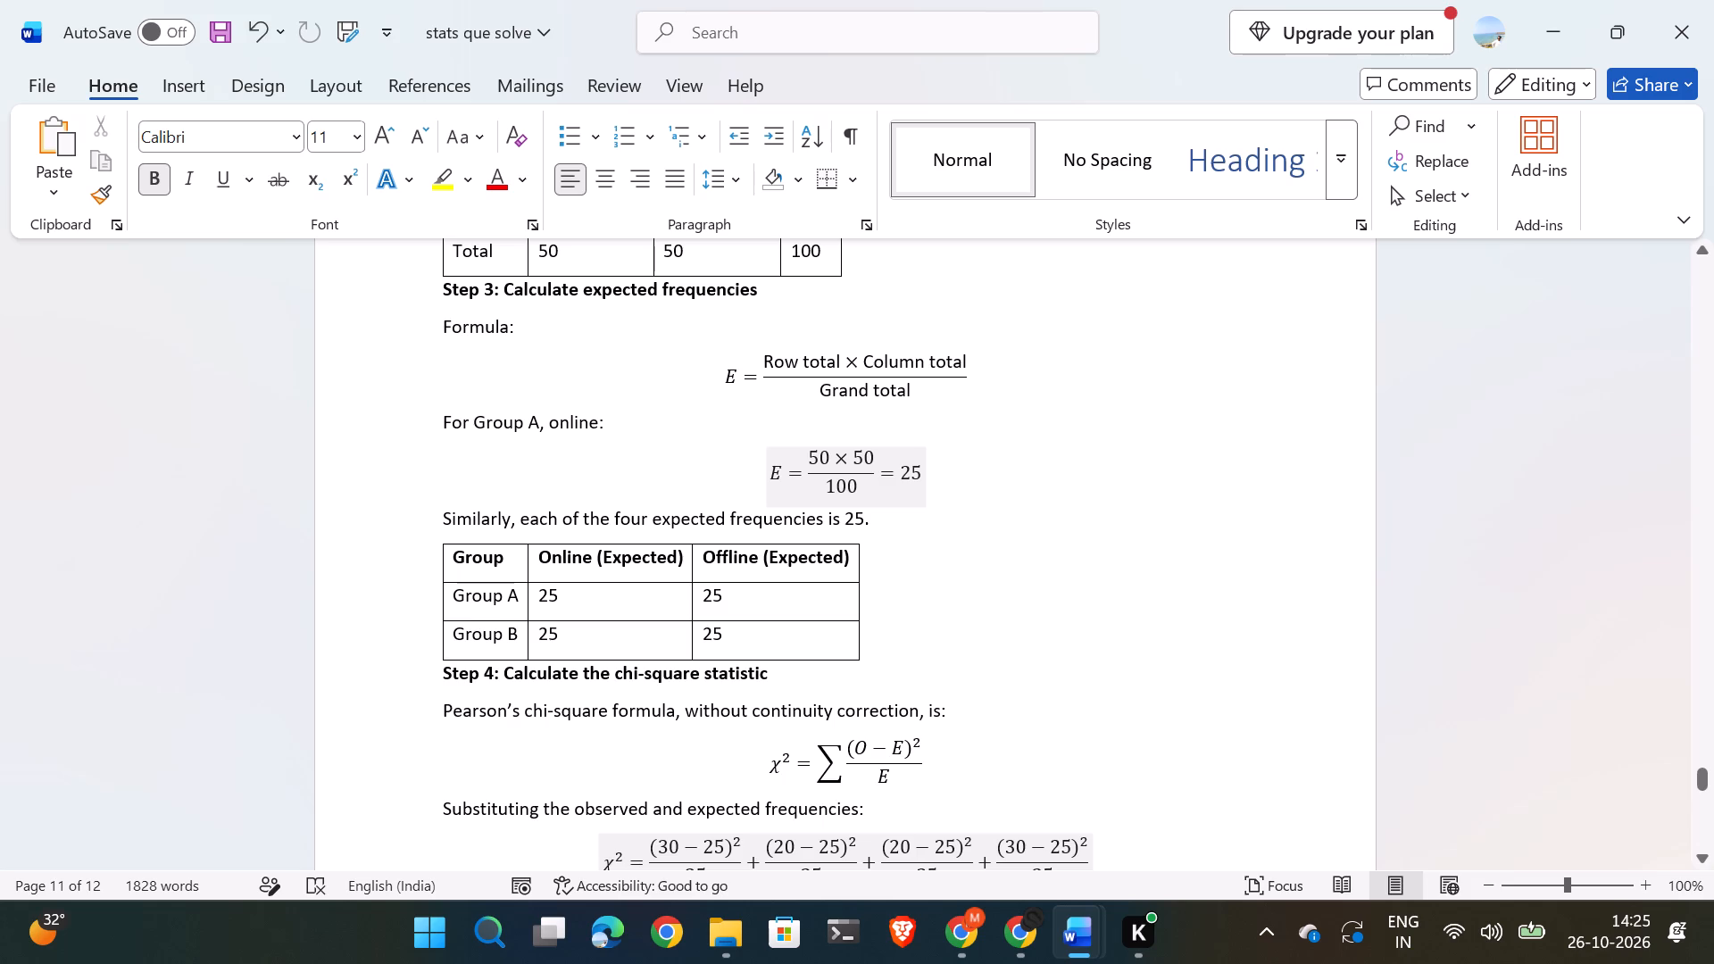
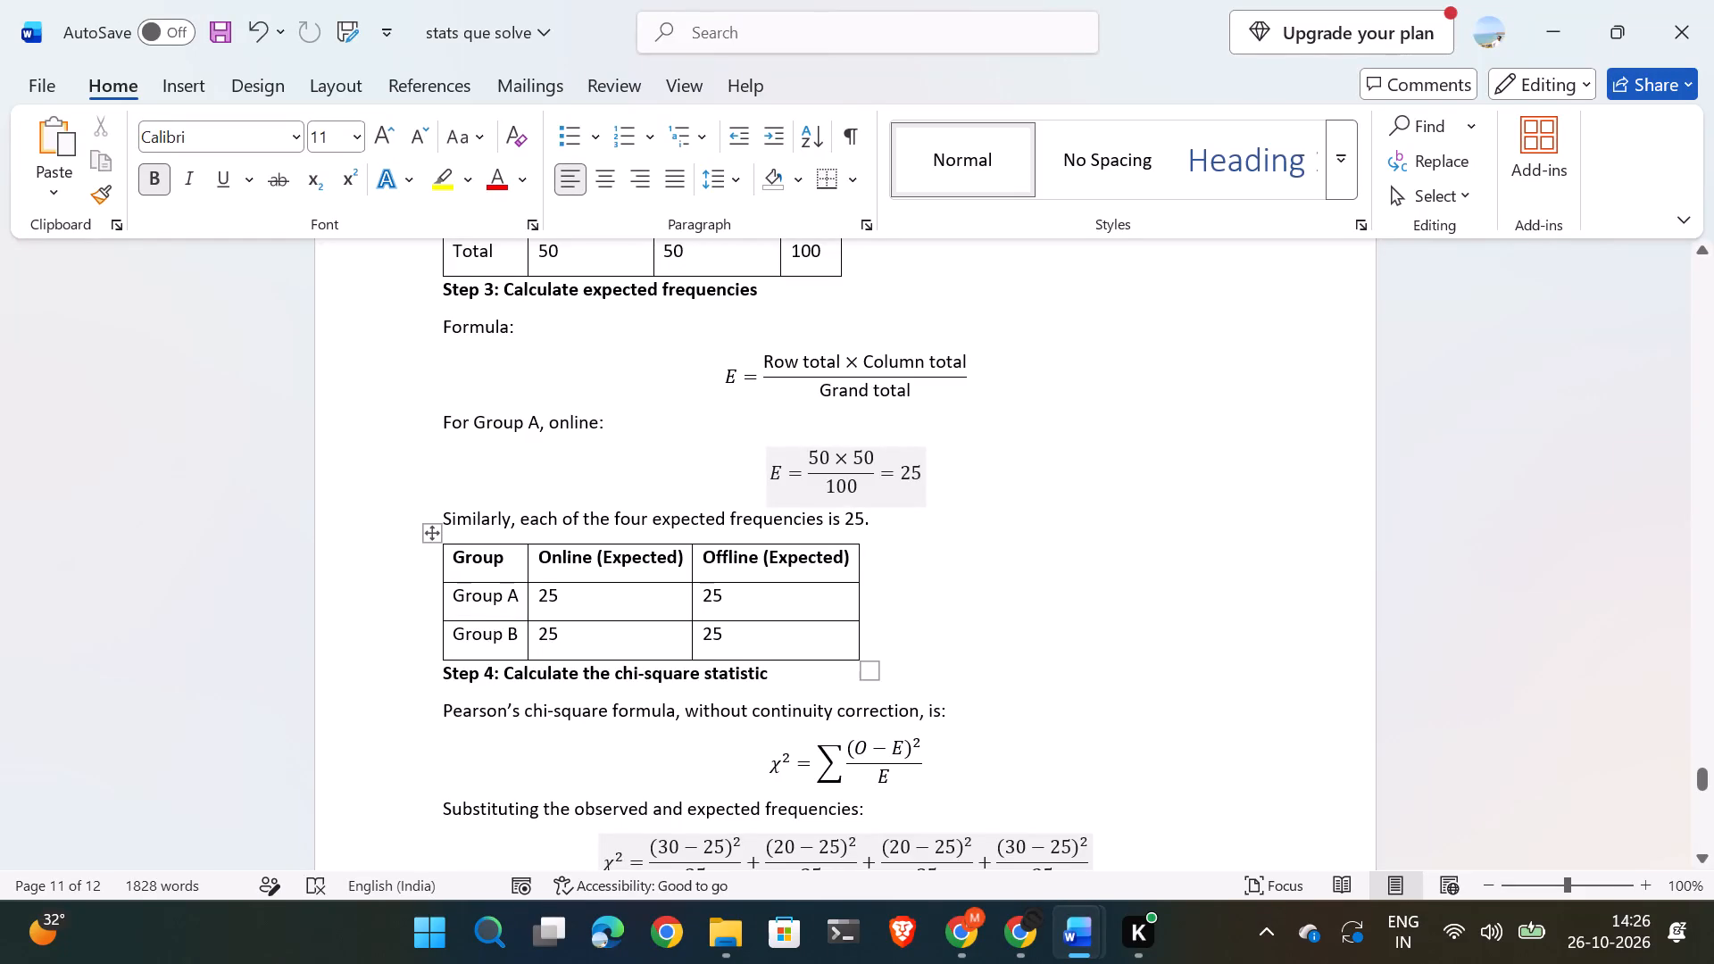
# Review the chi-square substitution in Step 4, the degrees of freedom in Step 5 and the conclusion in Step 6.
pyautogui.scroll(-1, 993, 577)
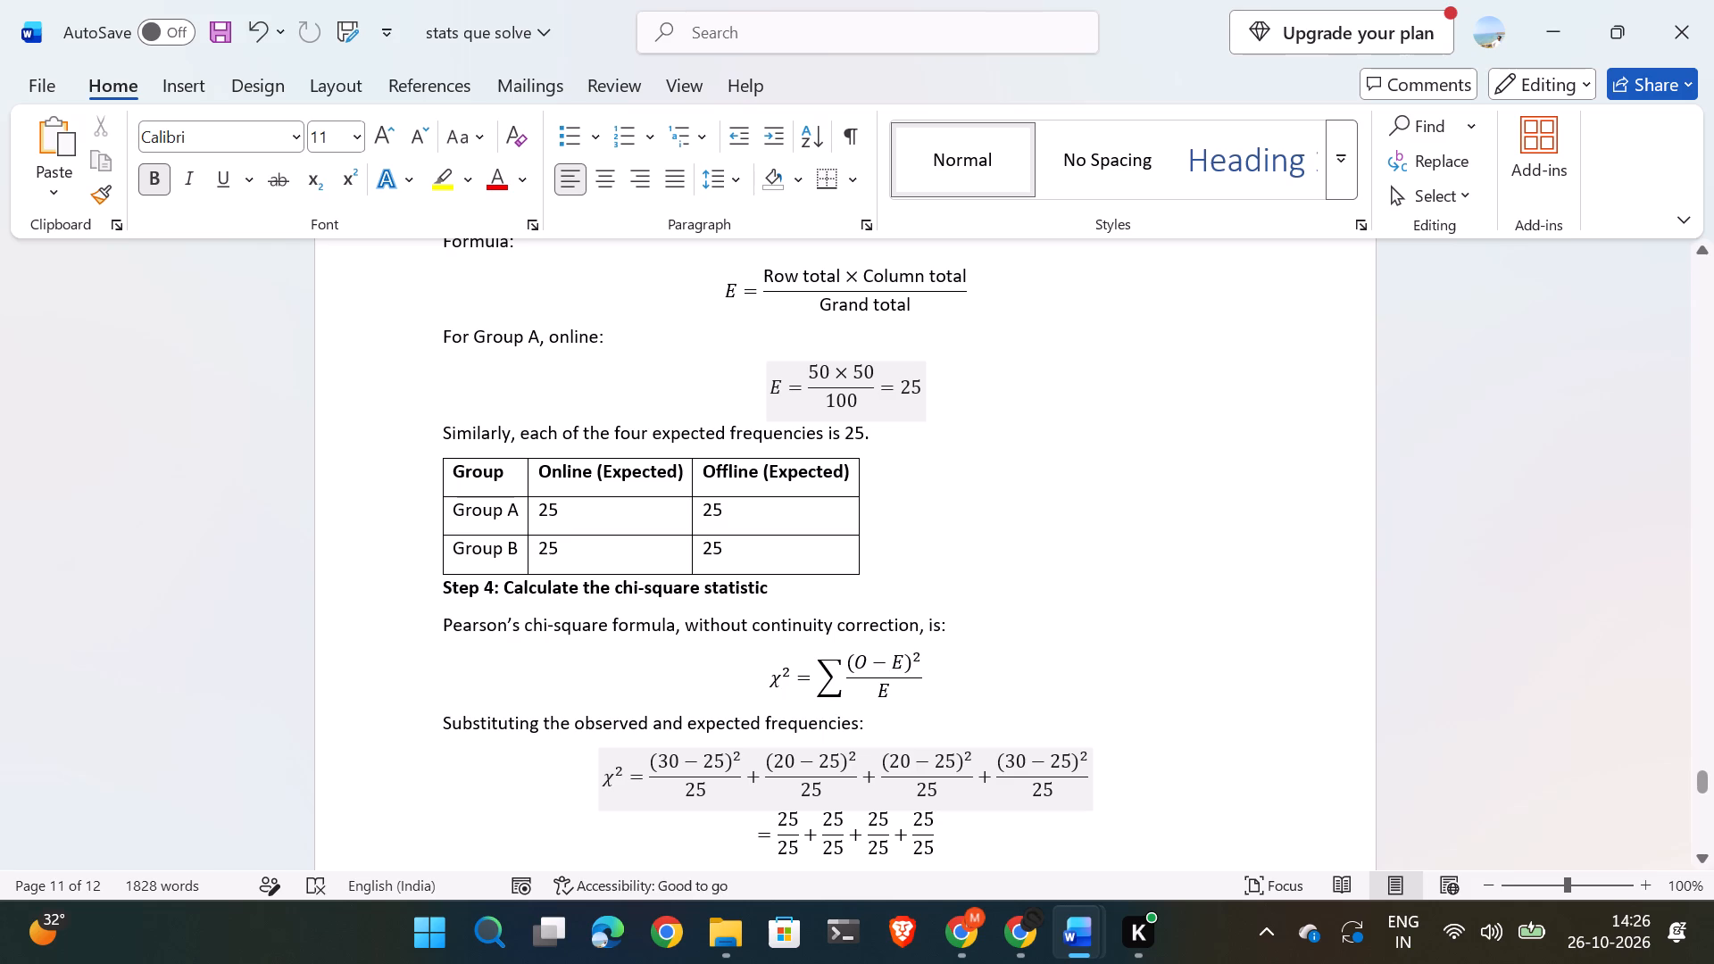
pyautogui.scroll(-1, 935, 658)
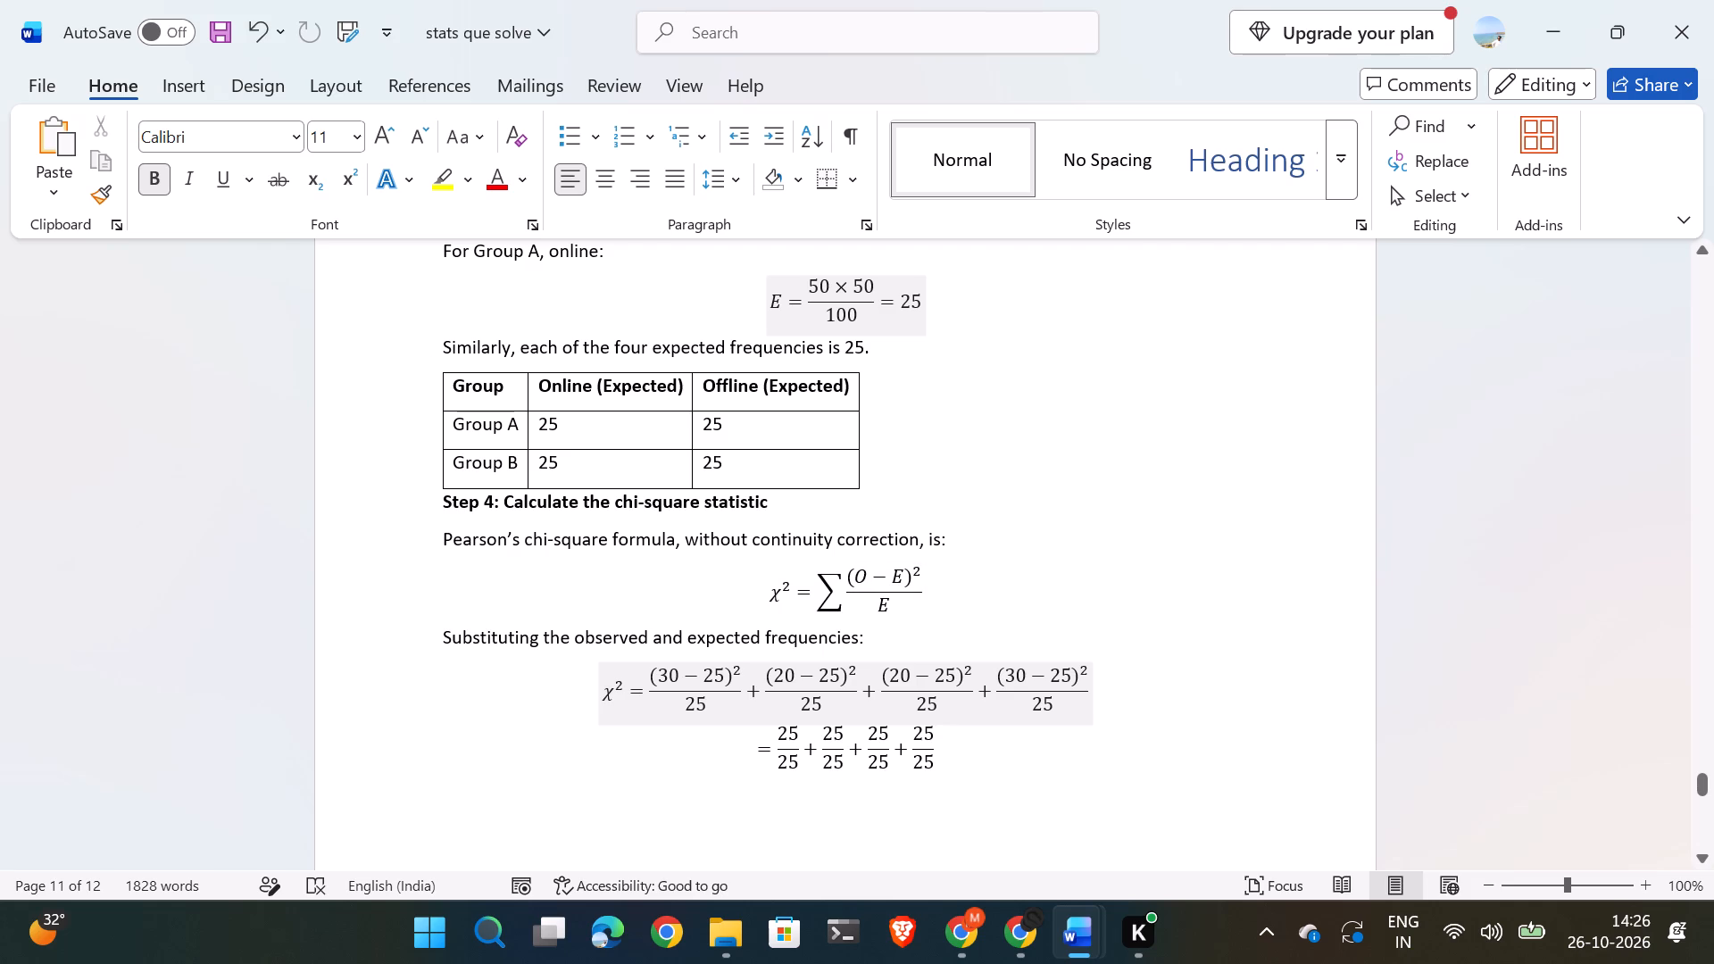
pyautogui.scroll(-1, 1061, 543)
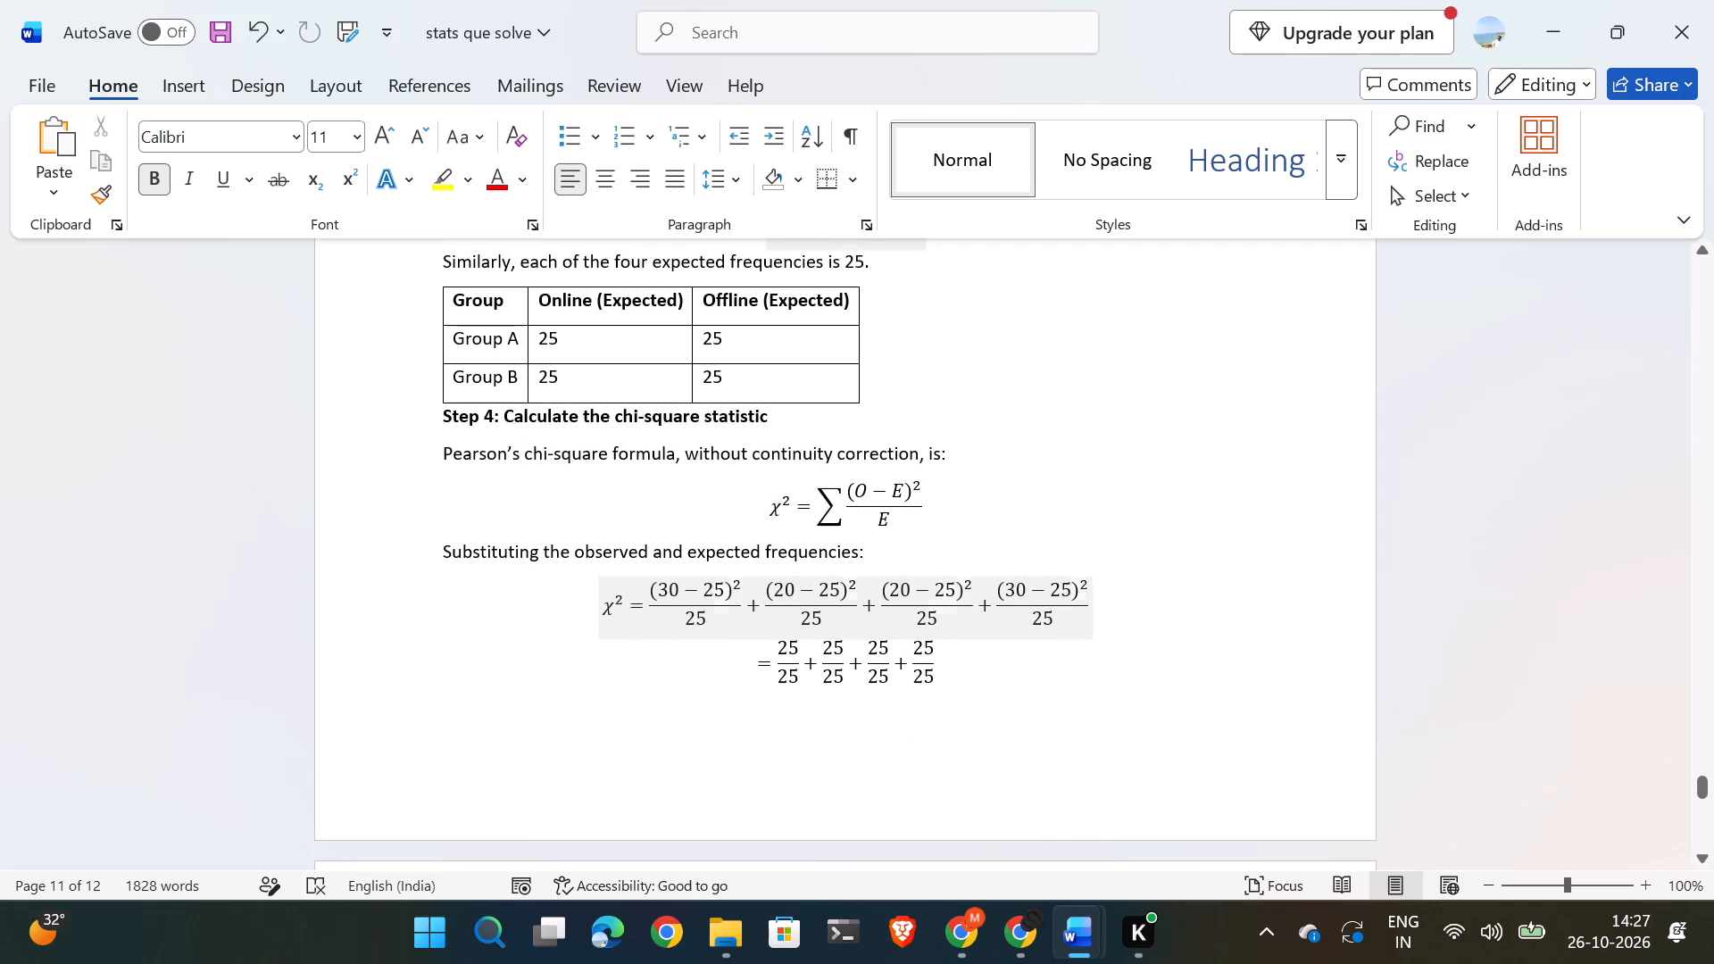
pyautogui.scroll(2, 990, 609)
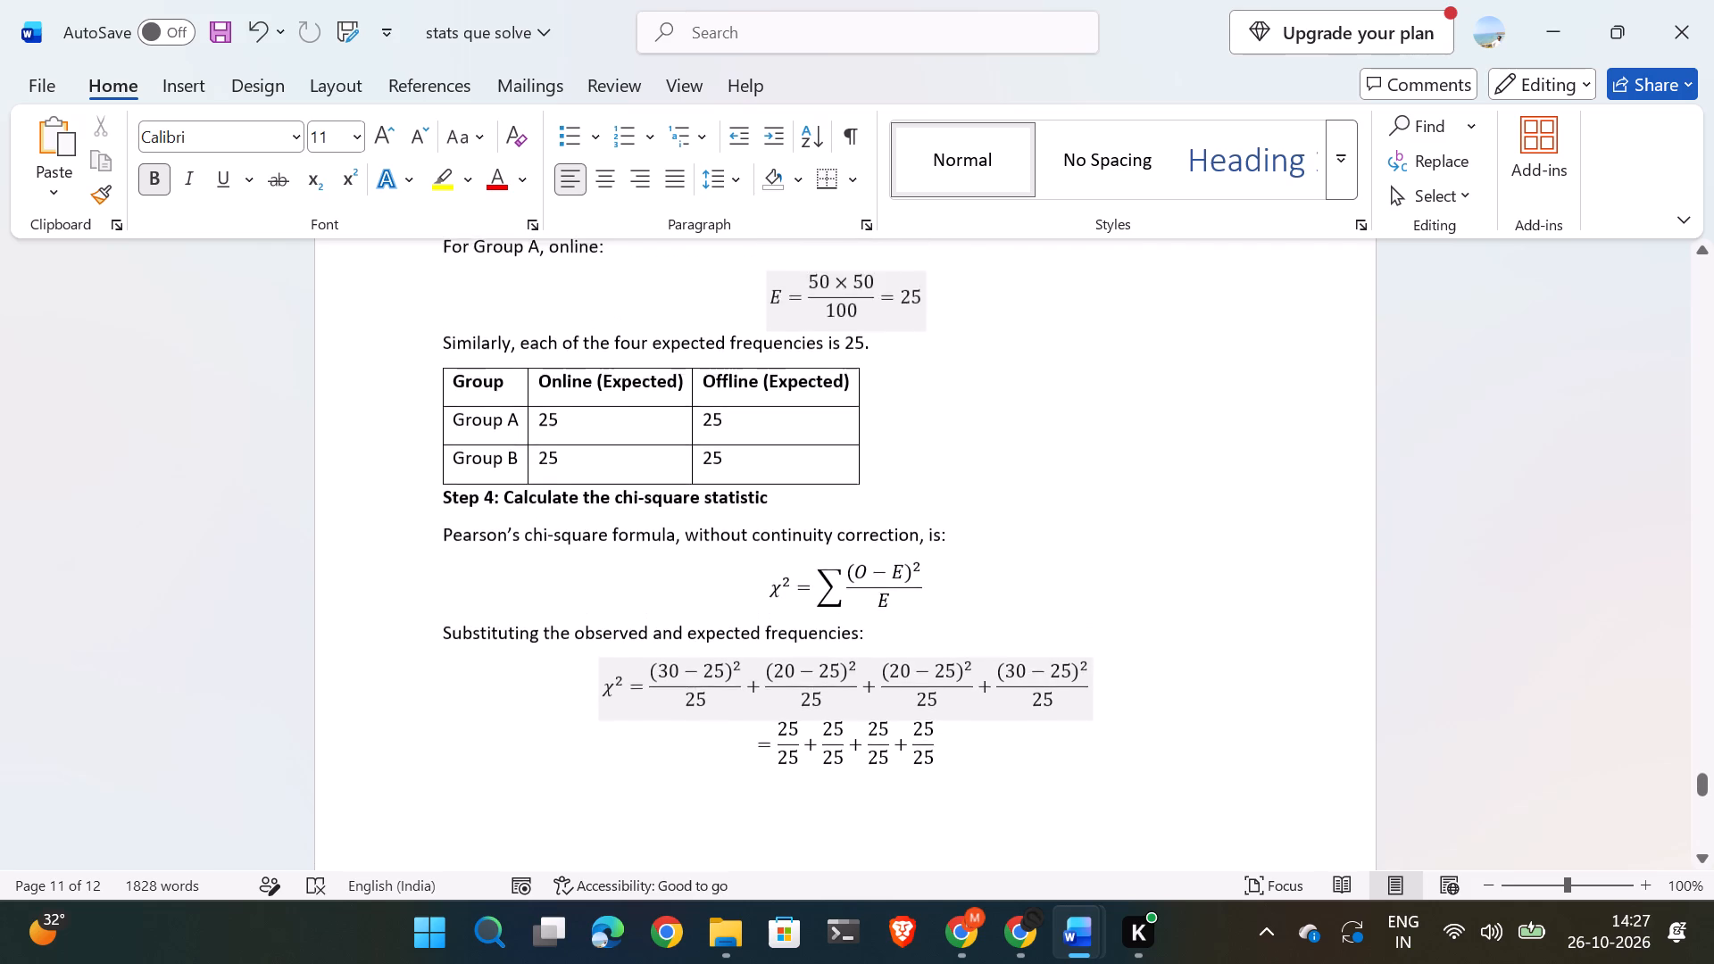
pyautogui.scroll(-1, 1129, 630)
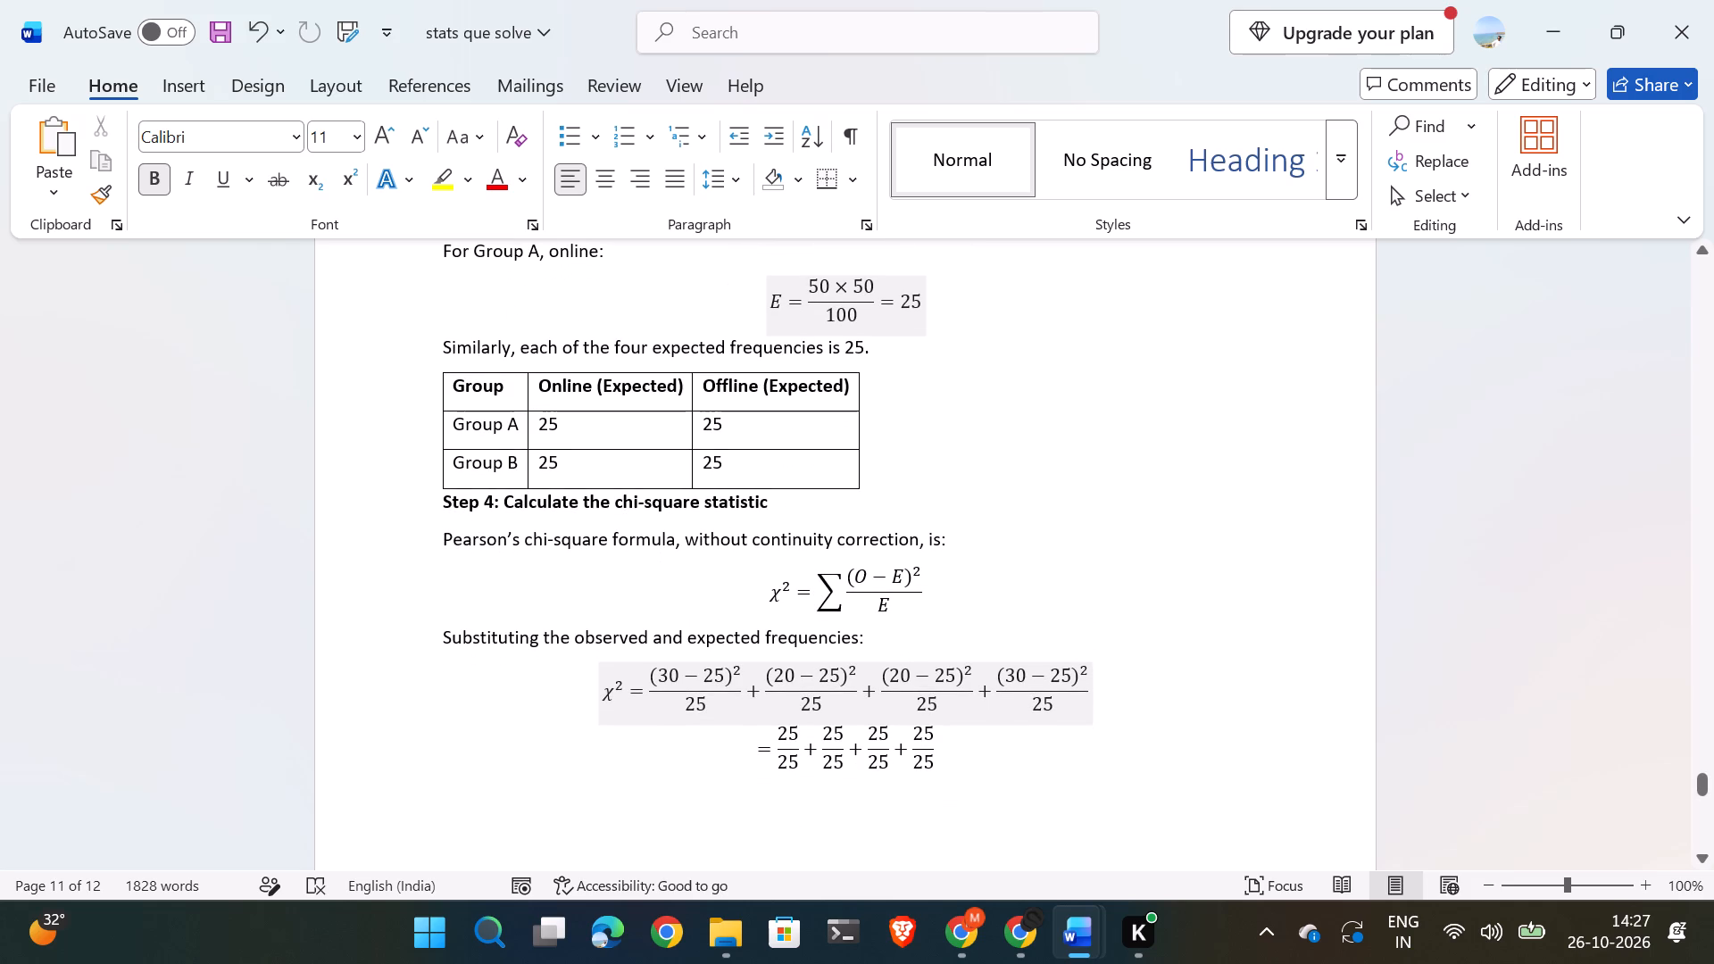
pyautogui.scroll(-4, 1129, 630)
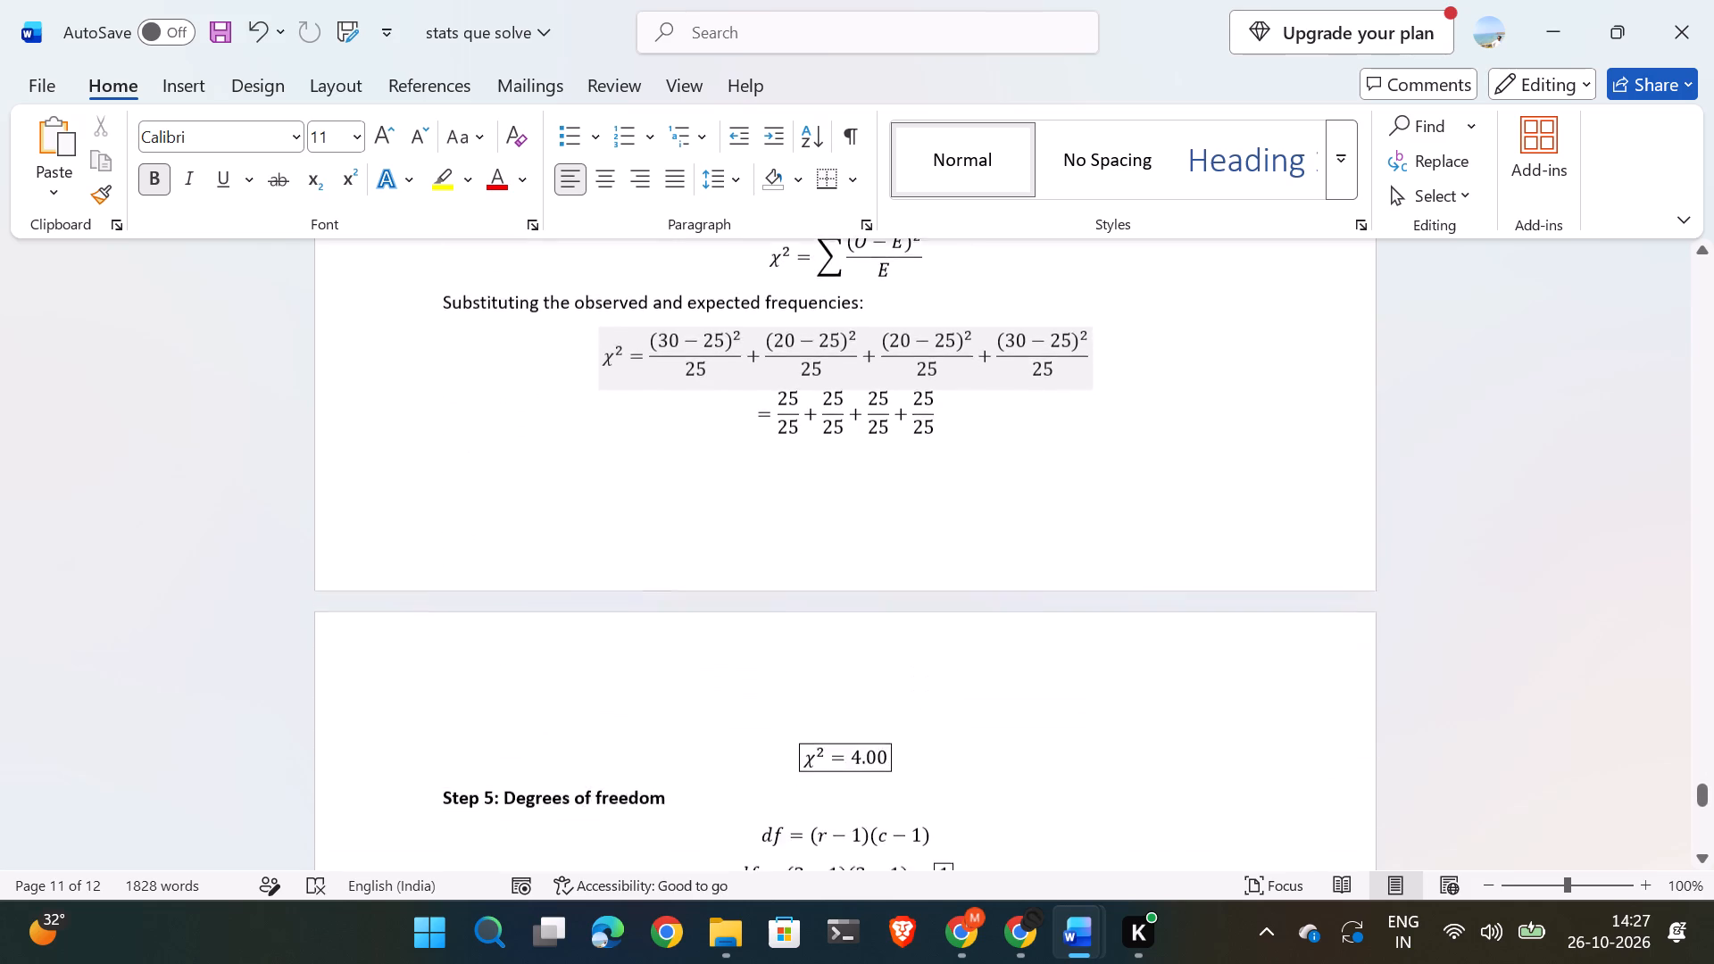
pyautogui.scroll(-2, 1129, 630)
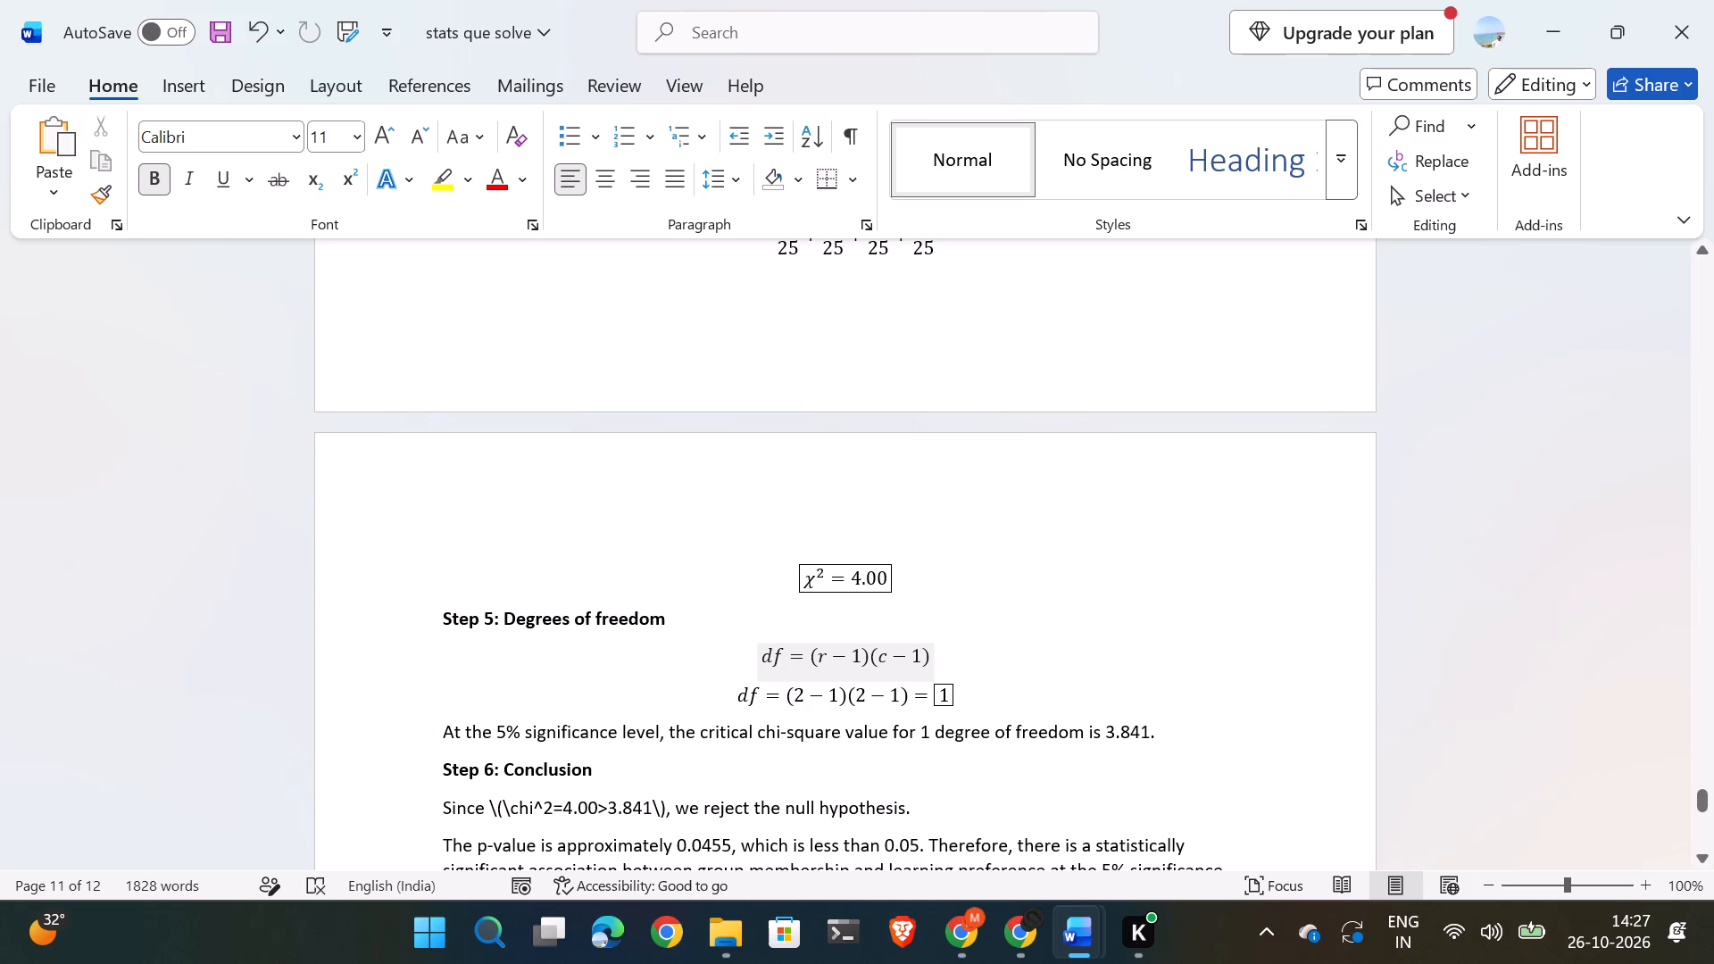
pyautogui.scroll(-3, 639, 693)
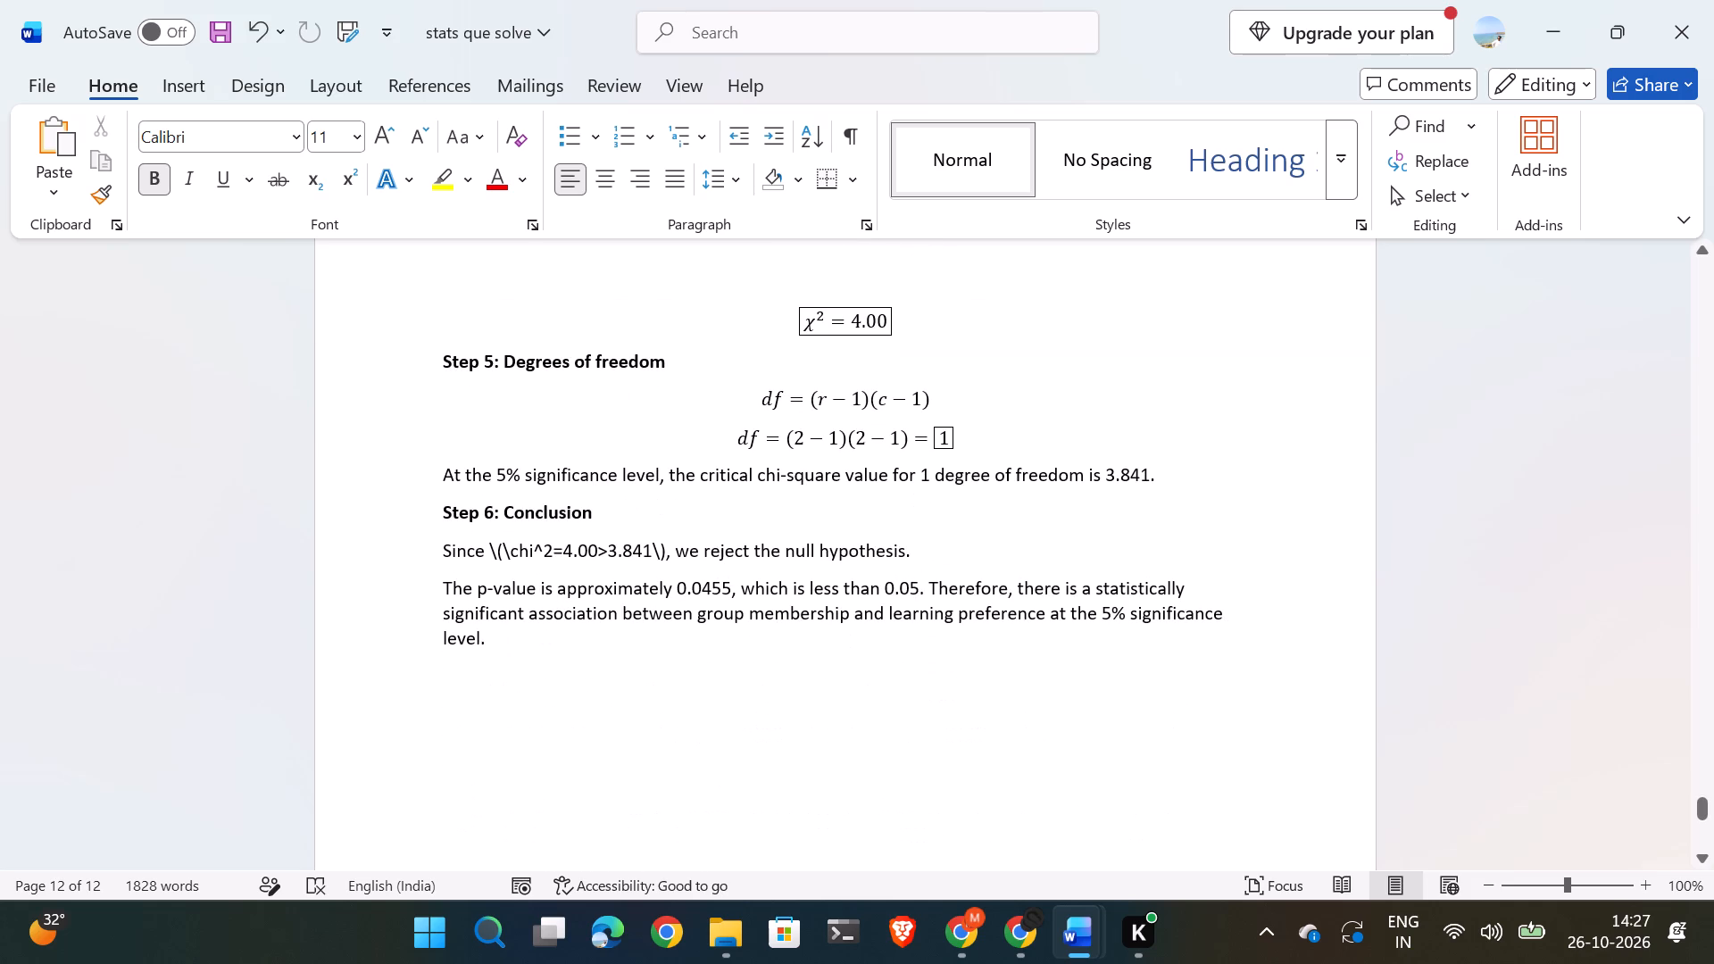
# Convert the raw LaTeX \(\chi^2=4.00>3.841\) in the Step 6 conclusion sentence into a formatted inline equation.
pyautogui.moveTo(489, 546); pyautogui.dragTo(656, 564)
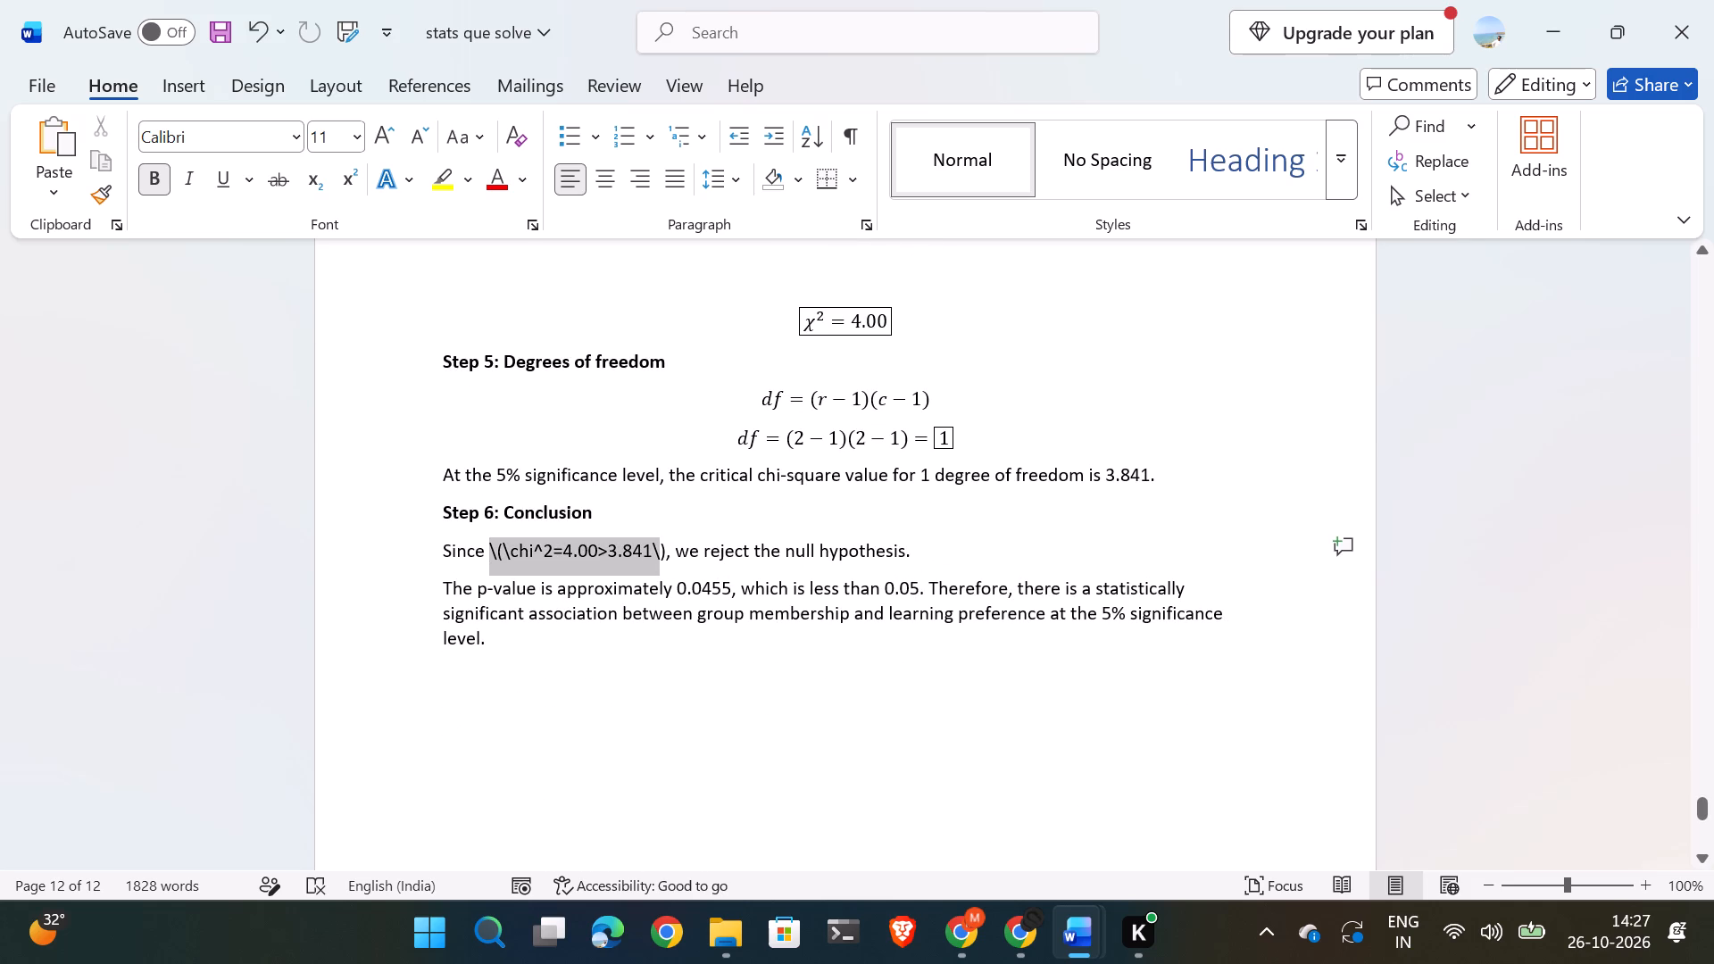
pyautogui.moveTo(656, 564); pyautogui.dragTo(666, 566)
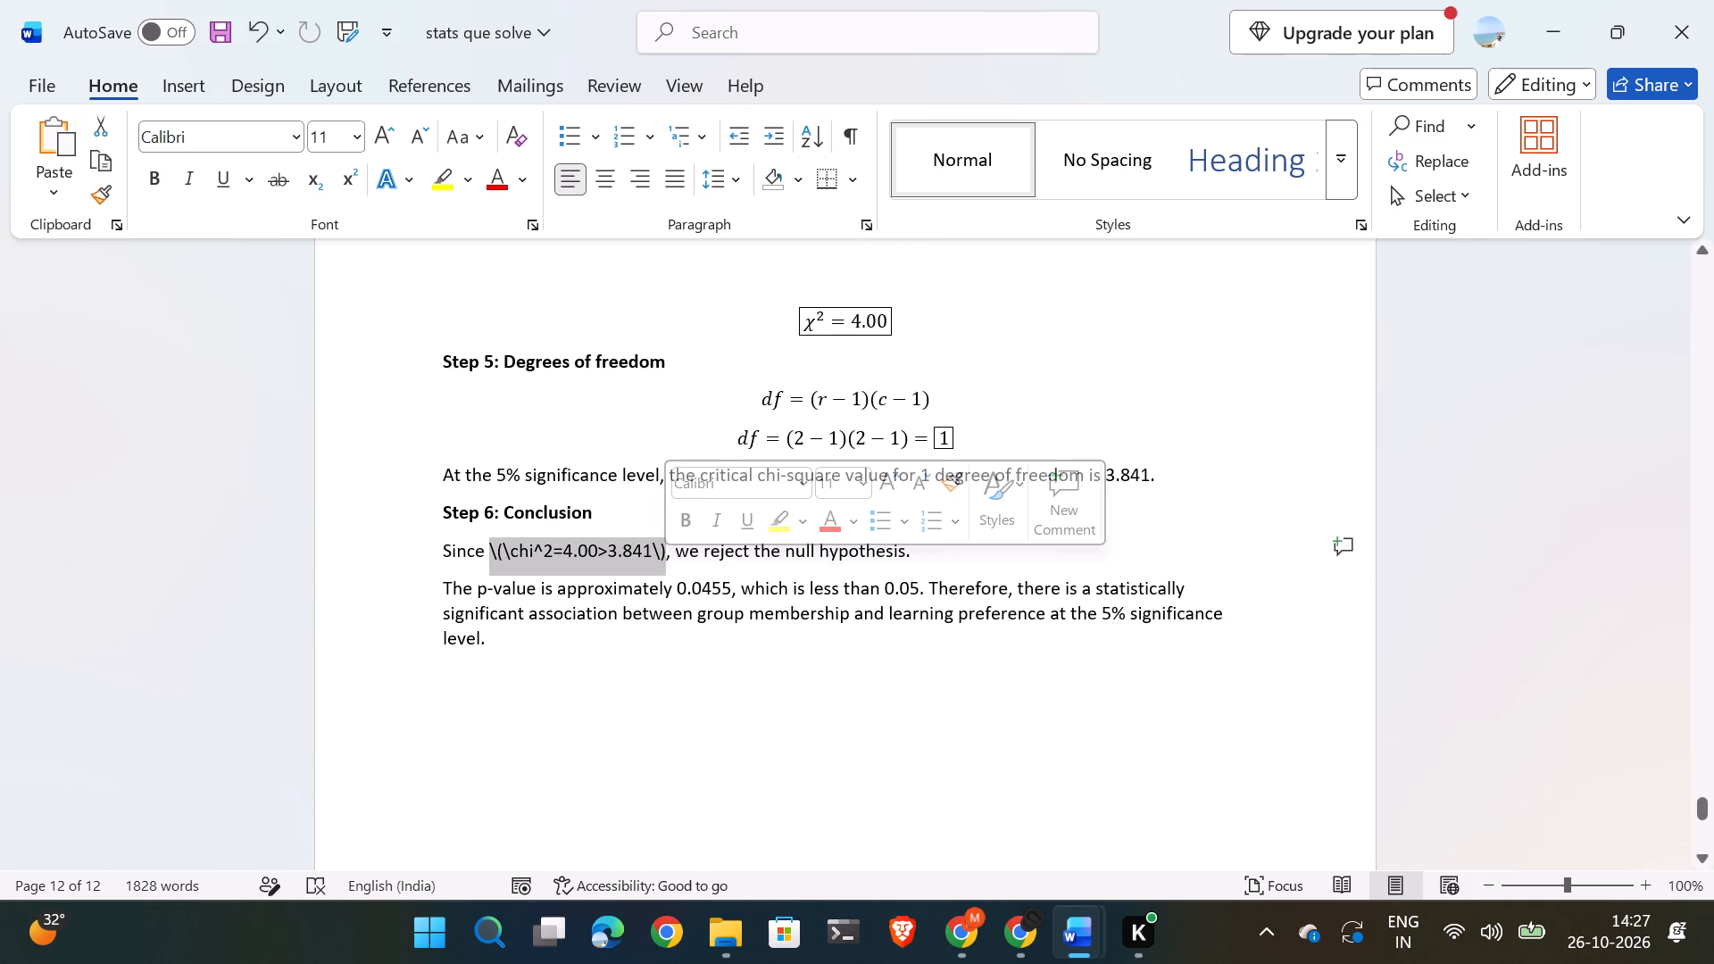
pyautogui.hotkey('alt', '=')
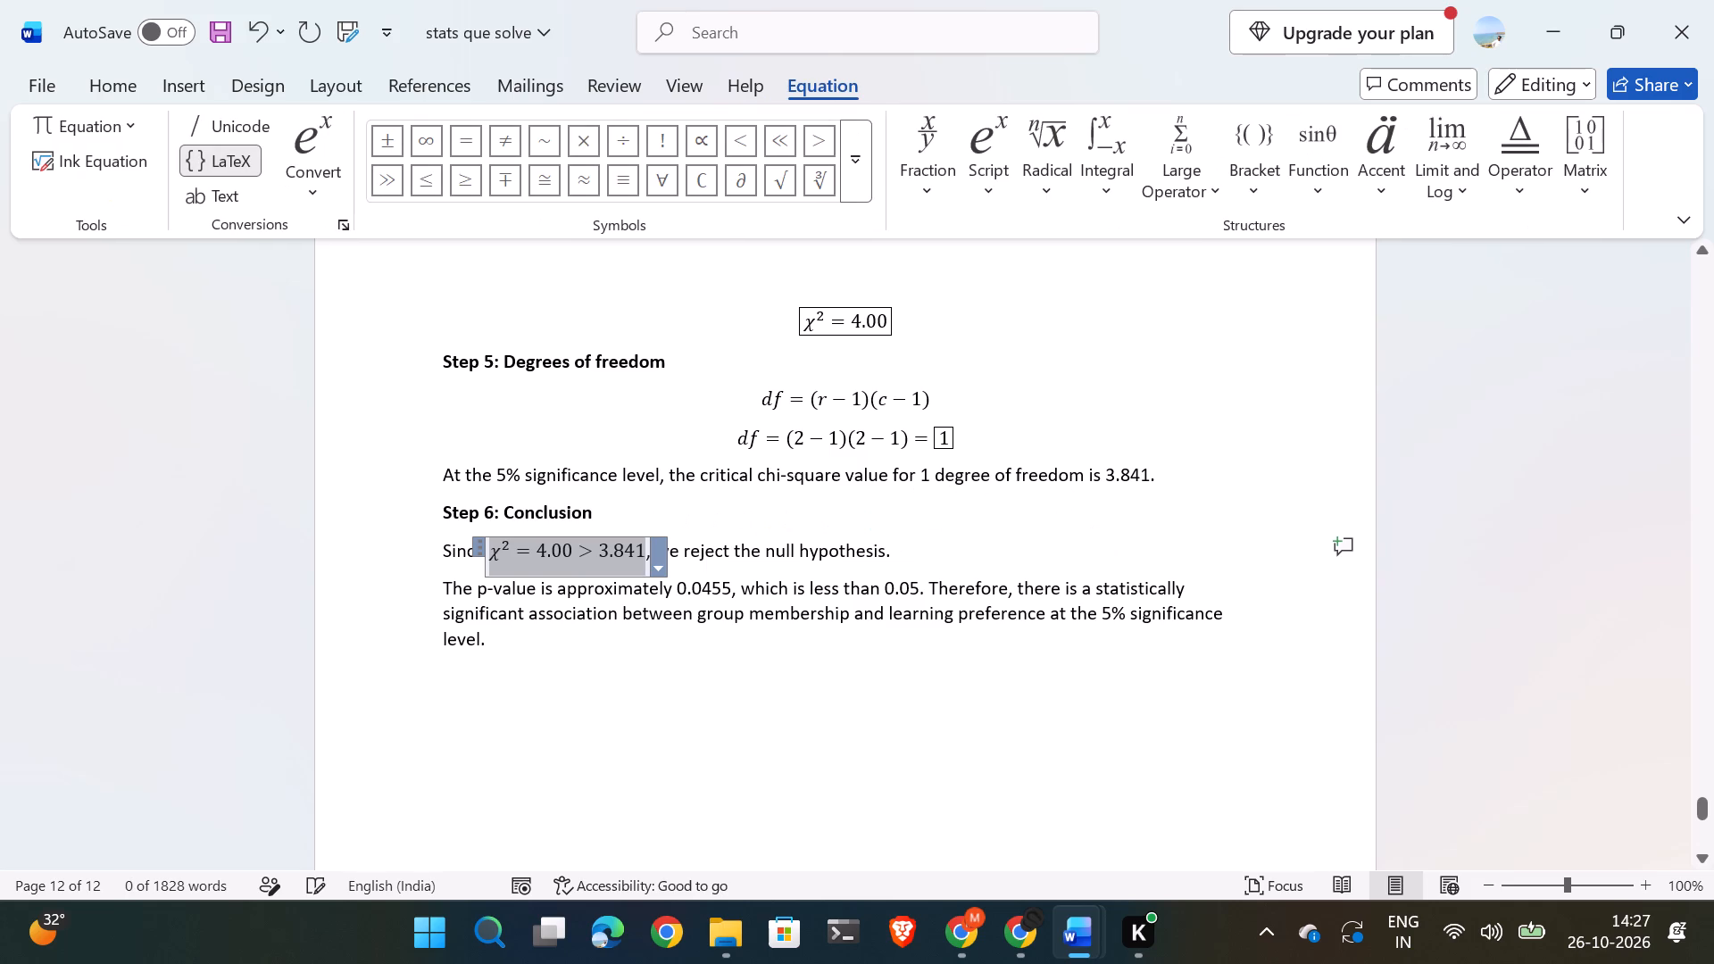
pyautogui.click(807, 571)
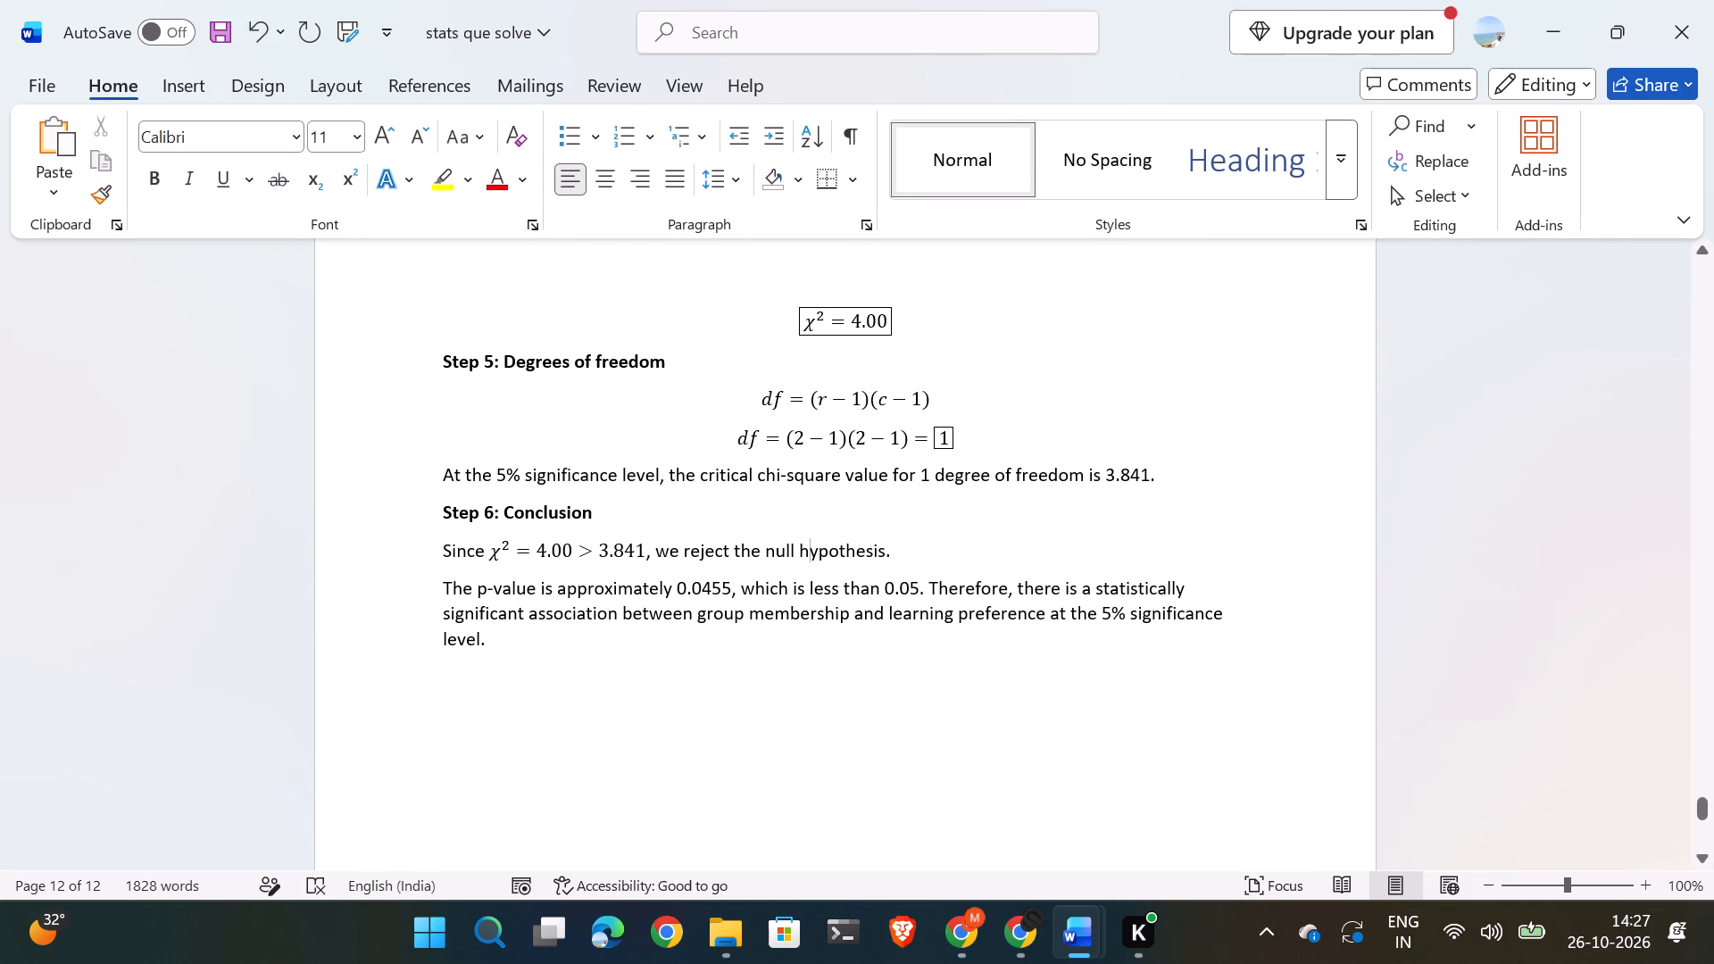
# Switch to the Applied_Statistics_Questions_By_Marks document and copy question 48 on one-way ANOVA together with its table.
pyautogui.scroll(2, 1149, 492)
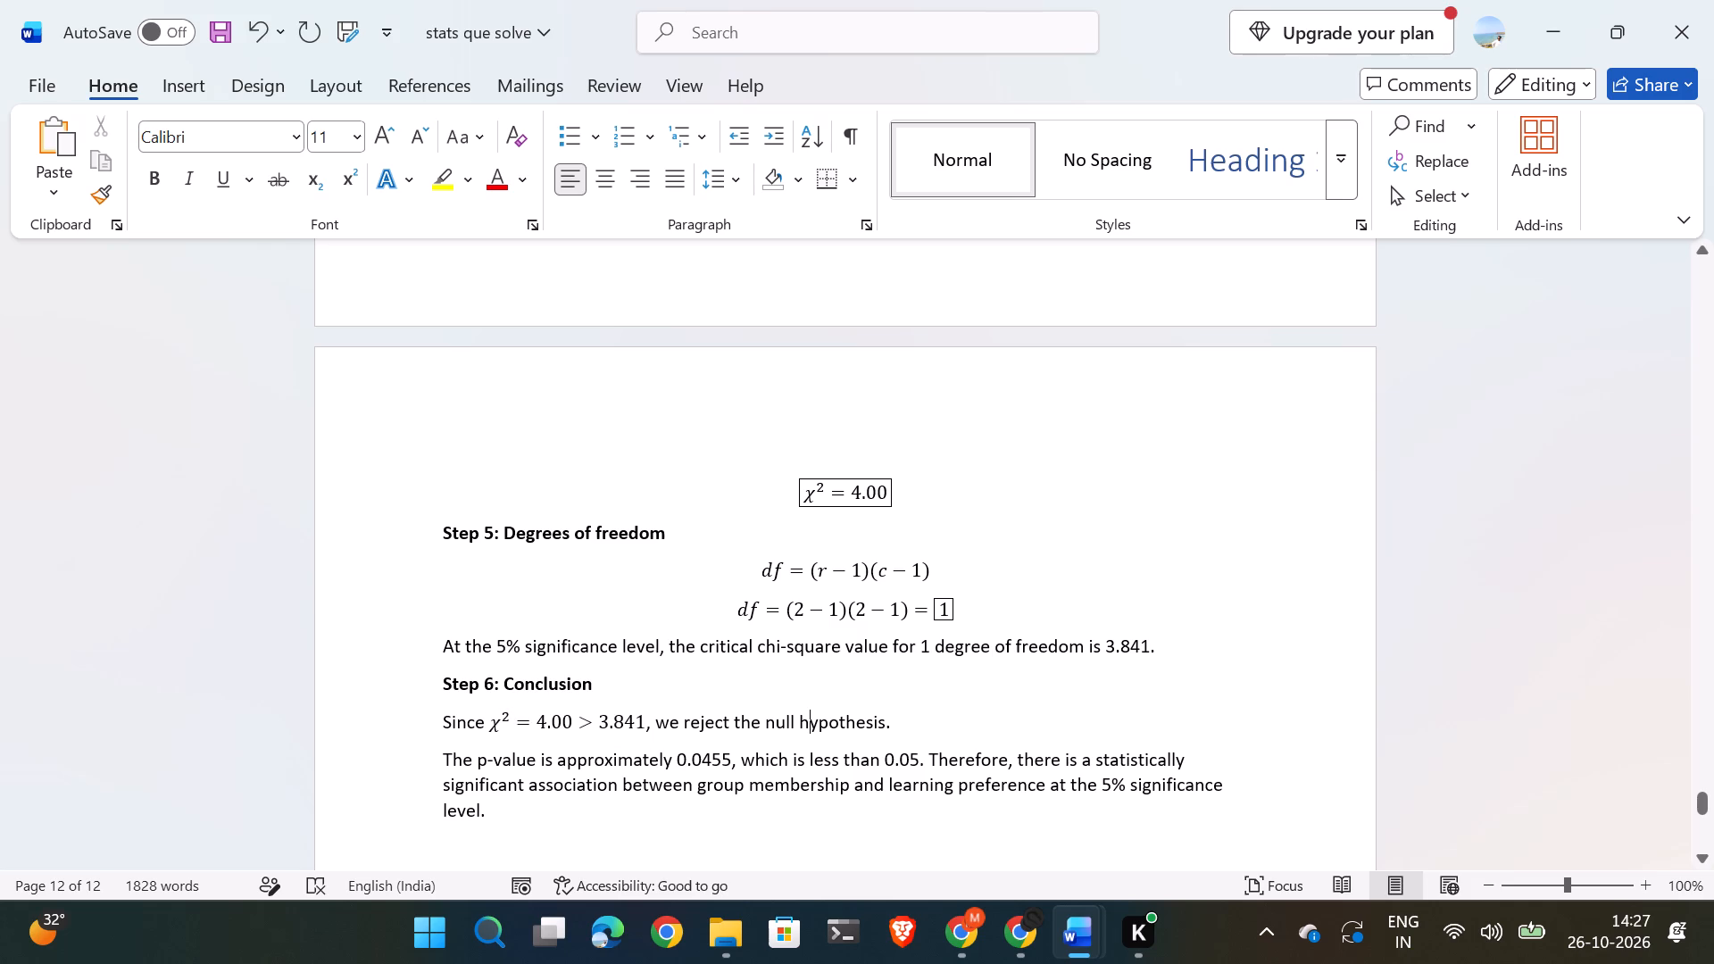
pyautogui.scroll(-1, 969, 742)
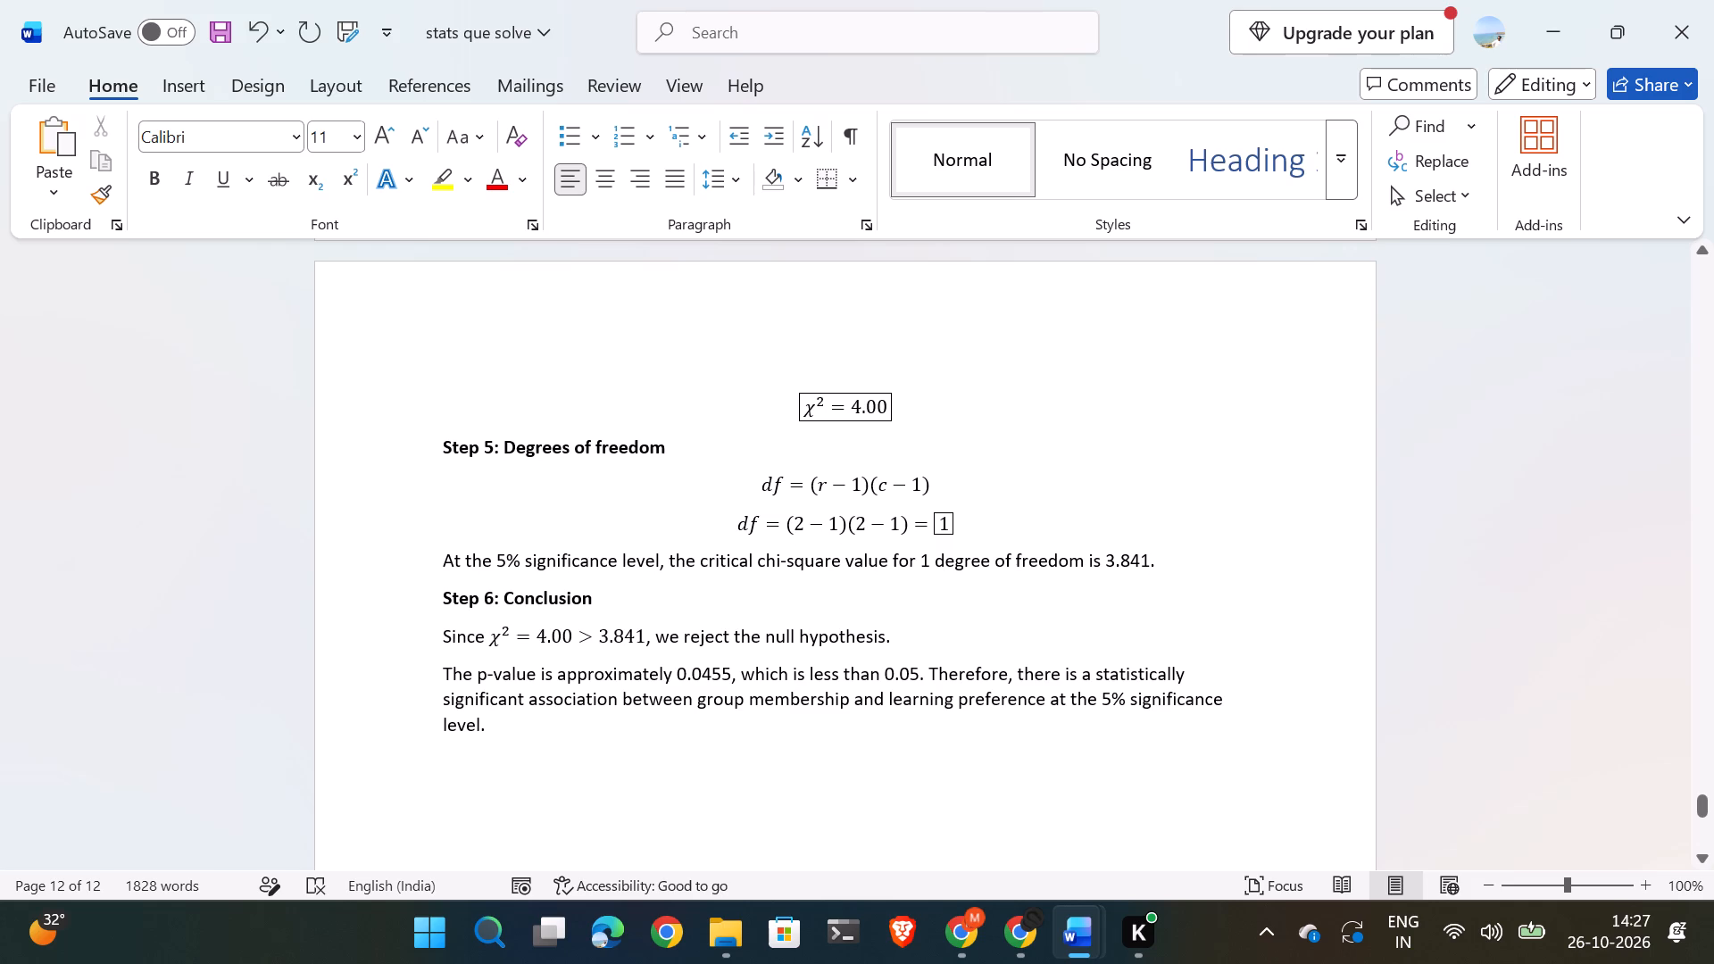
pyautogui.scroll(-2, 953, 732)
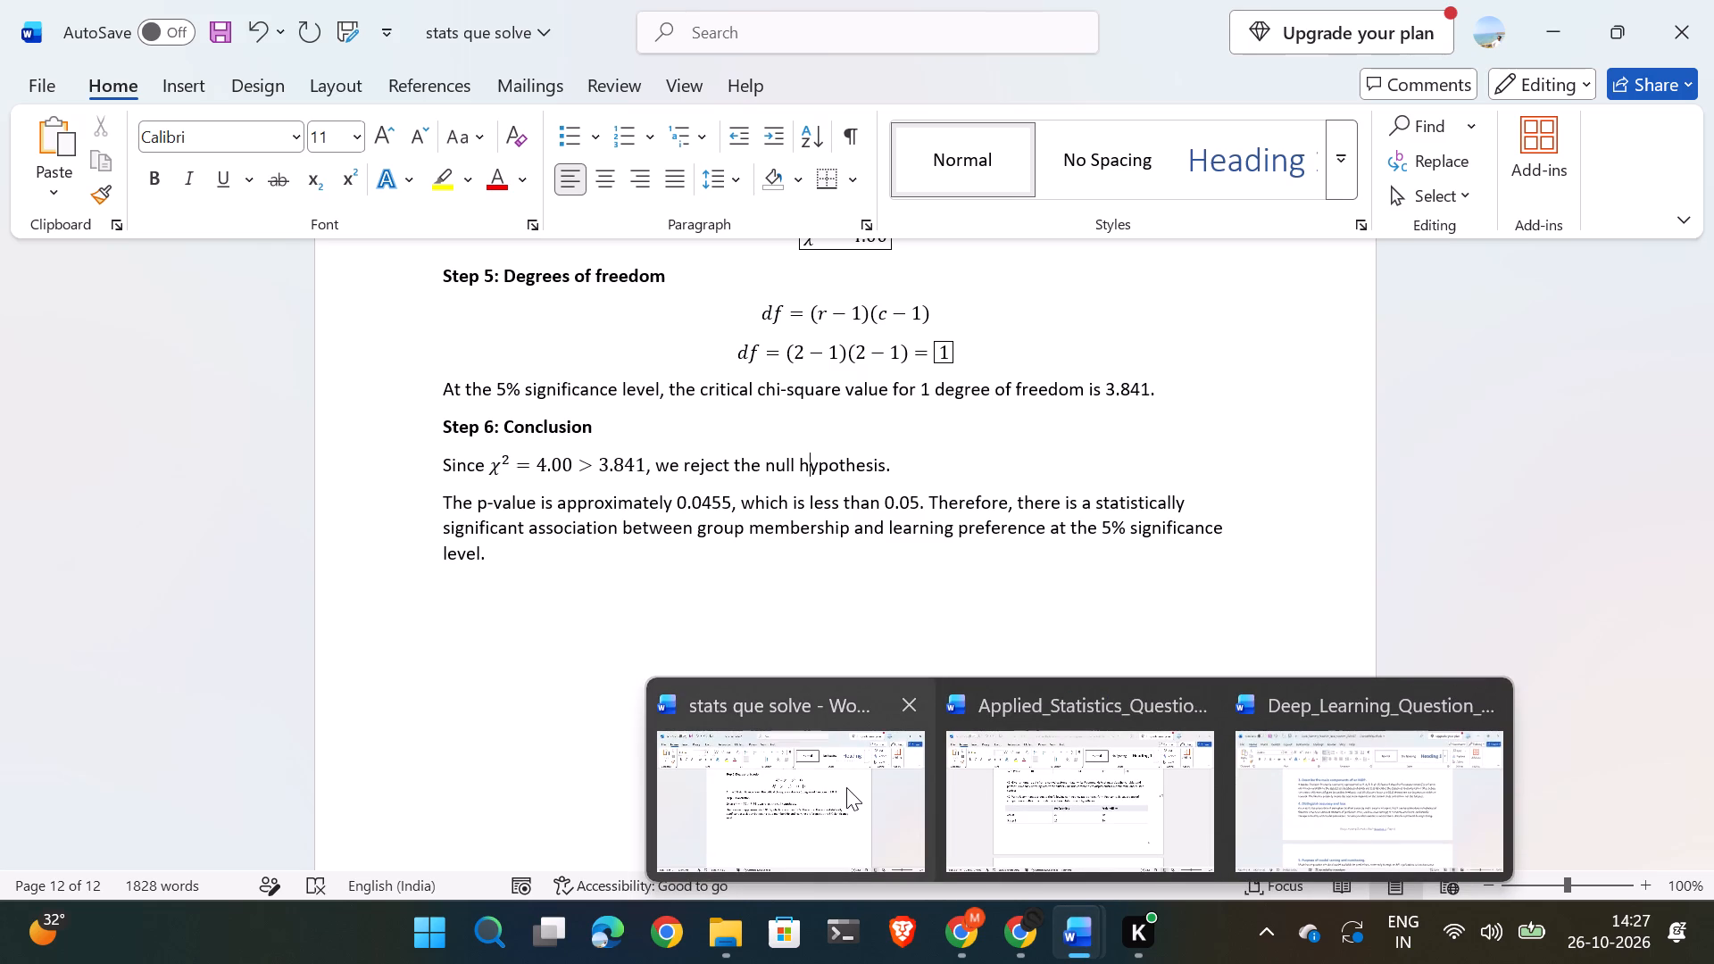
pyautogui.click(985, 787)
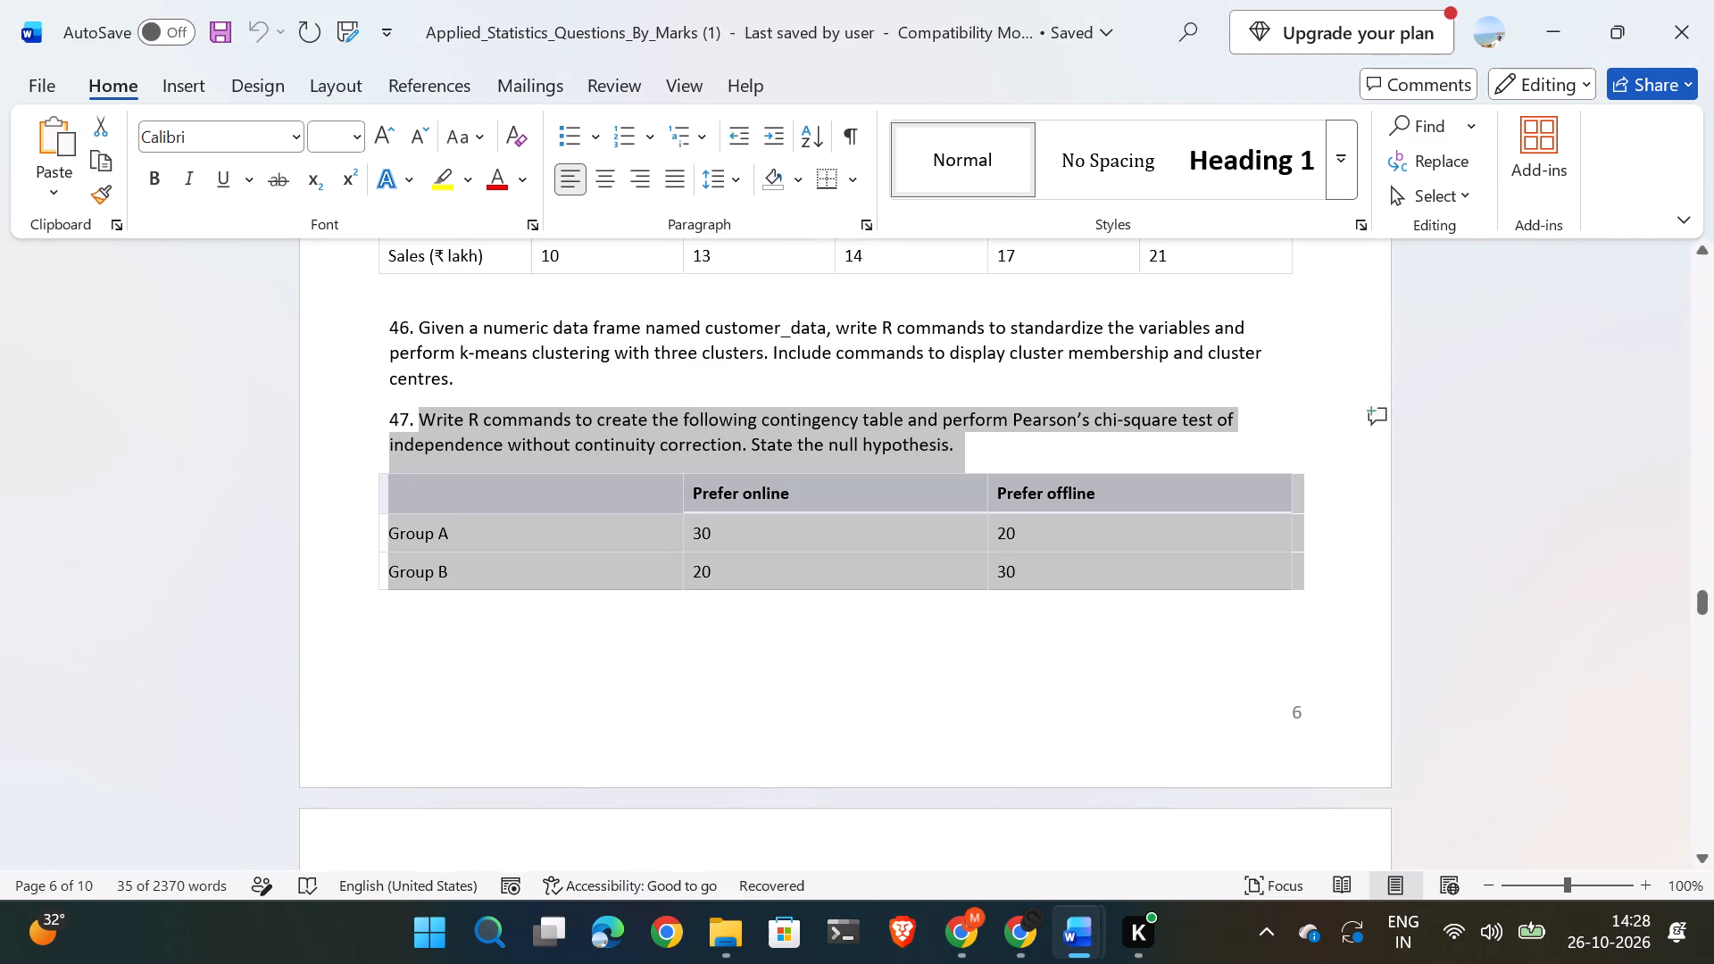
pyautogui.scroll(-2, 868, 677)
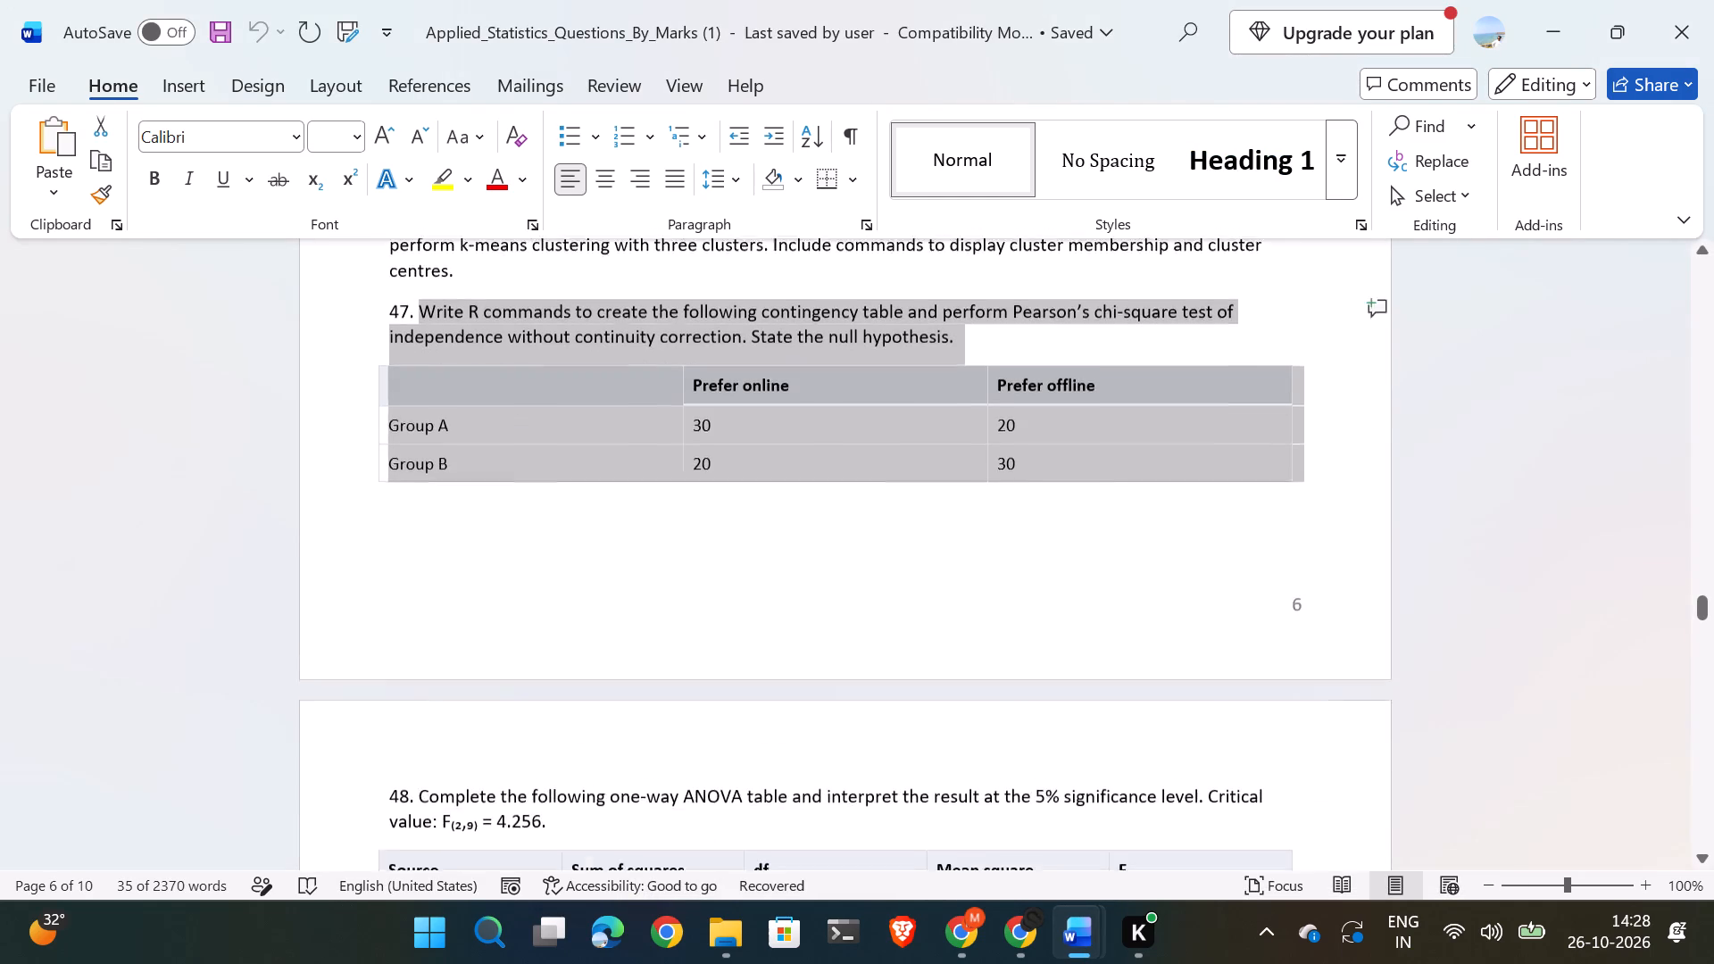
pyautogui.scroll(-3, 868, 677)
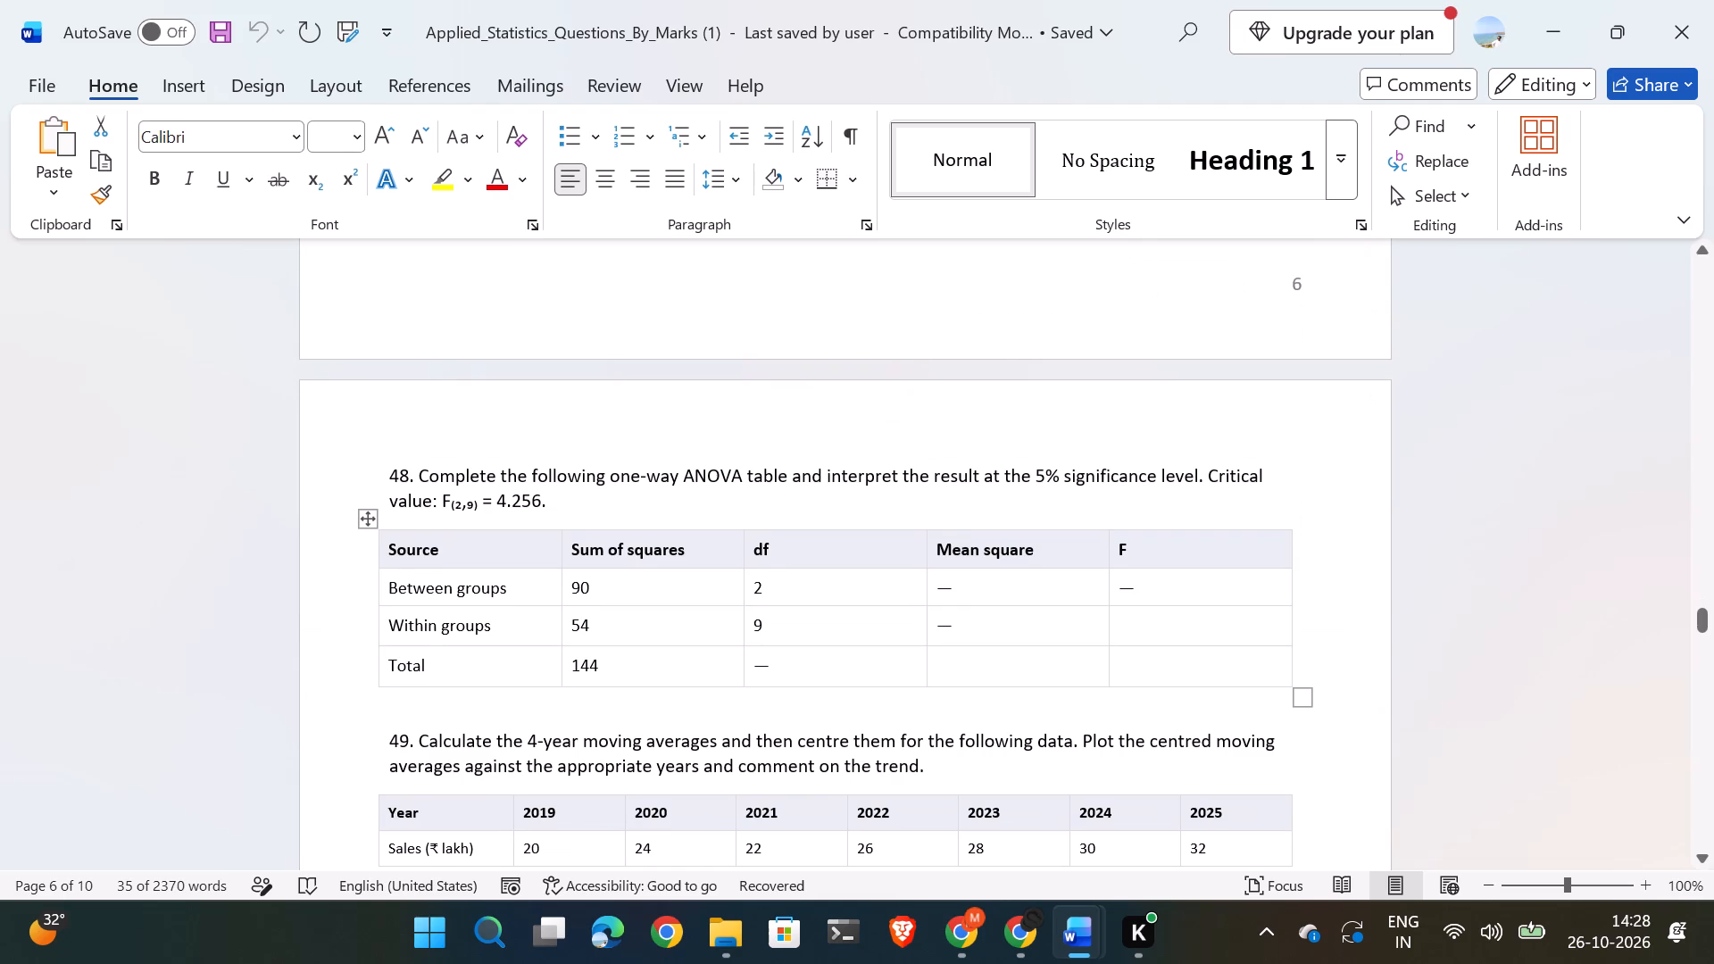
pyautogui.scroll(-2, 919, 630)
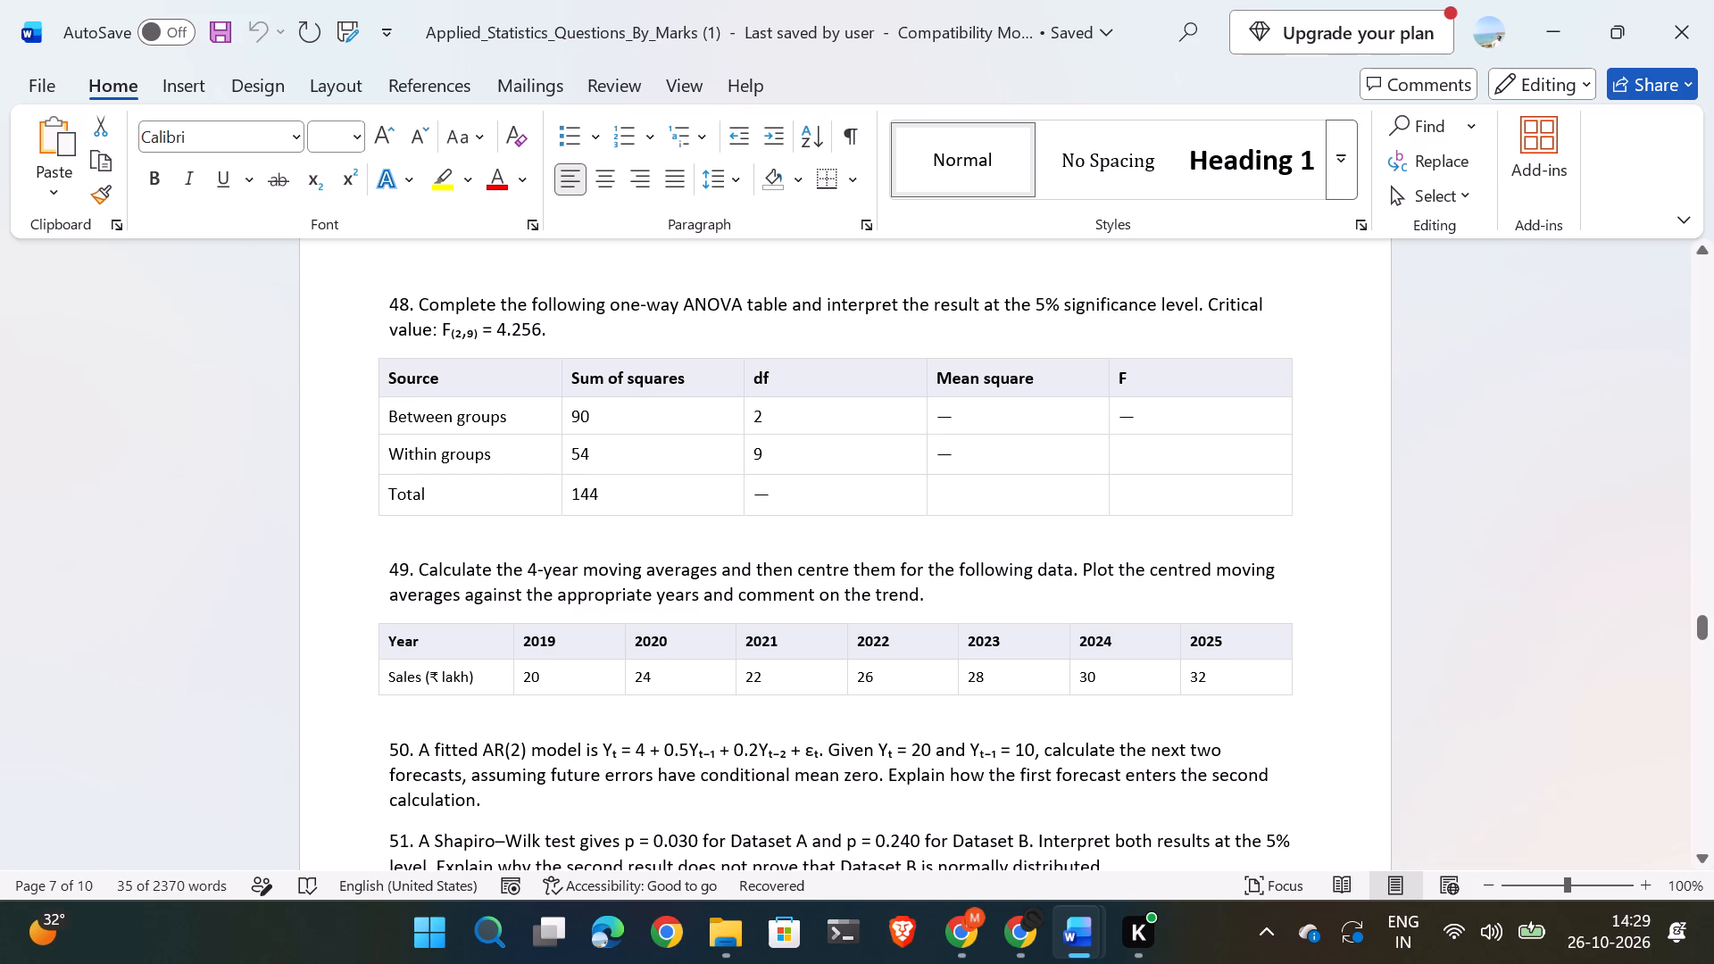
pyautogui.moveTo(413, 298); pyautogui.dragTo(1000, 374)
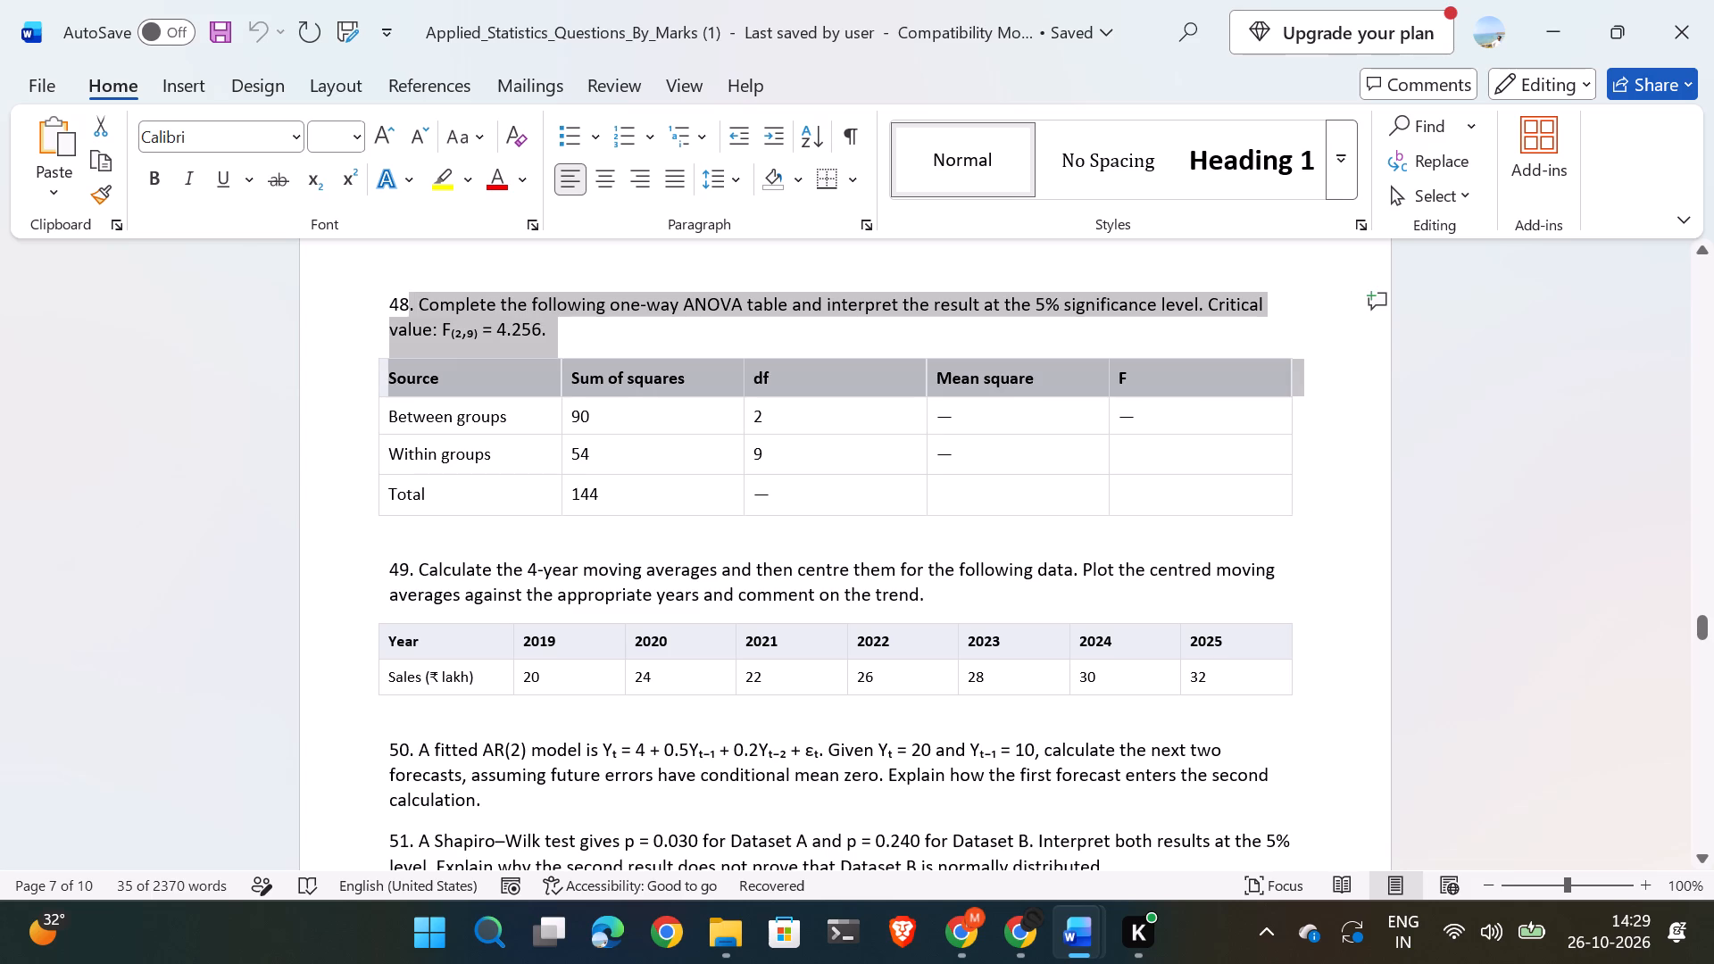
pyautogui.moveTo(1000, 374); pyautogui.dragTo(1320, 536)
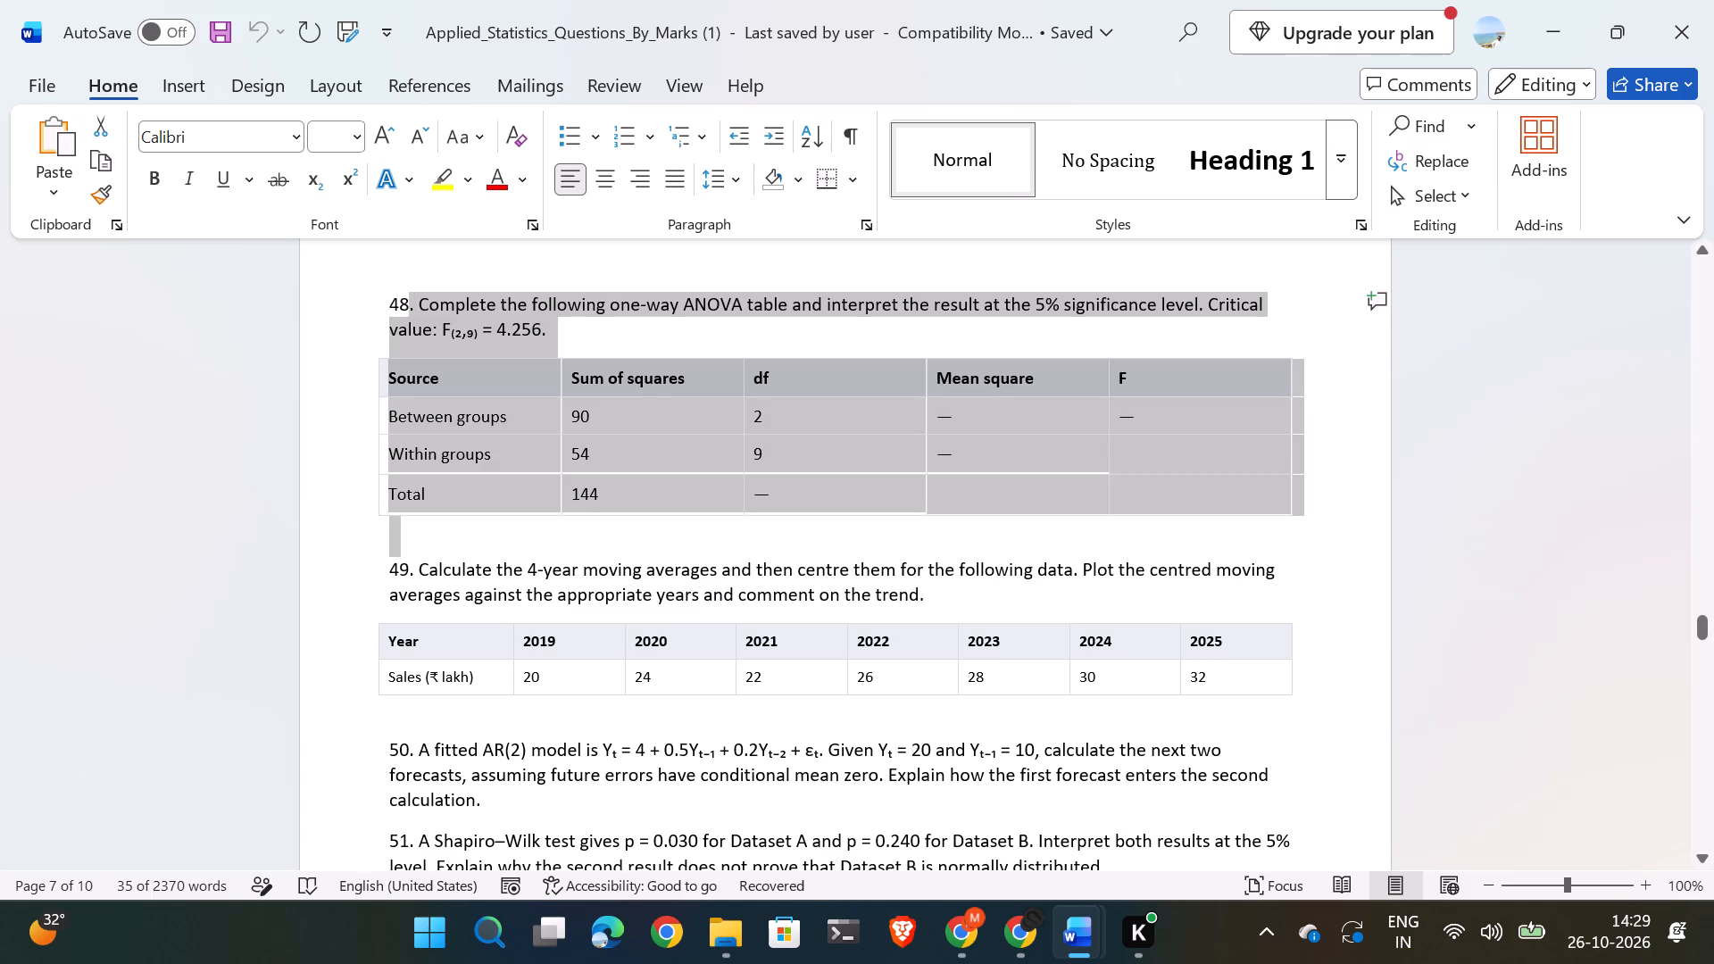
pyautogui.moveTo(1320, 536); pyautogui.dragTo(1293, 516)
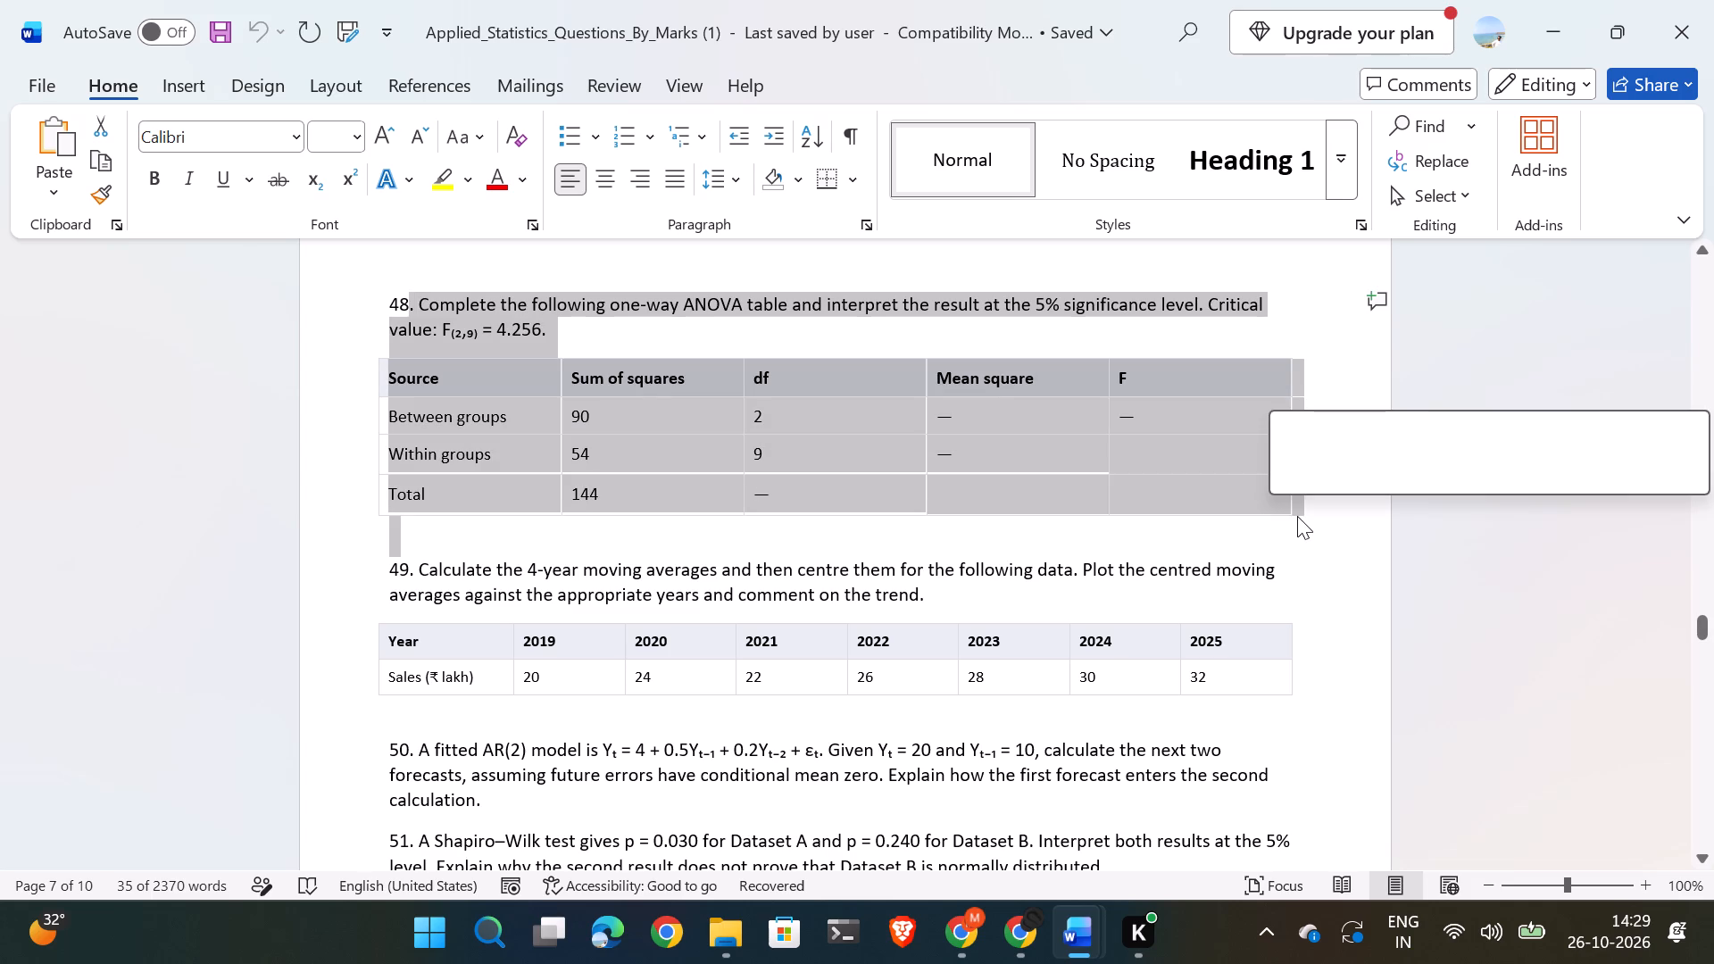
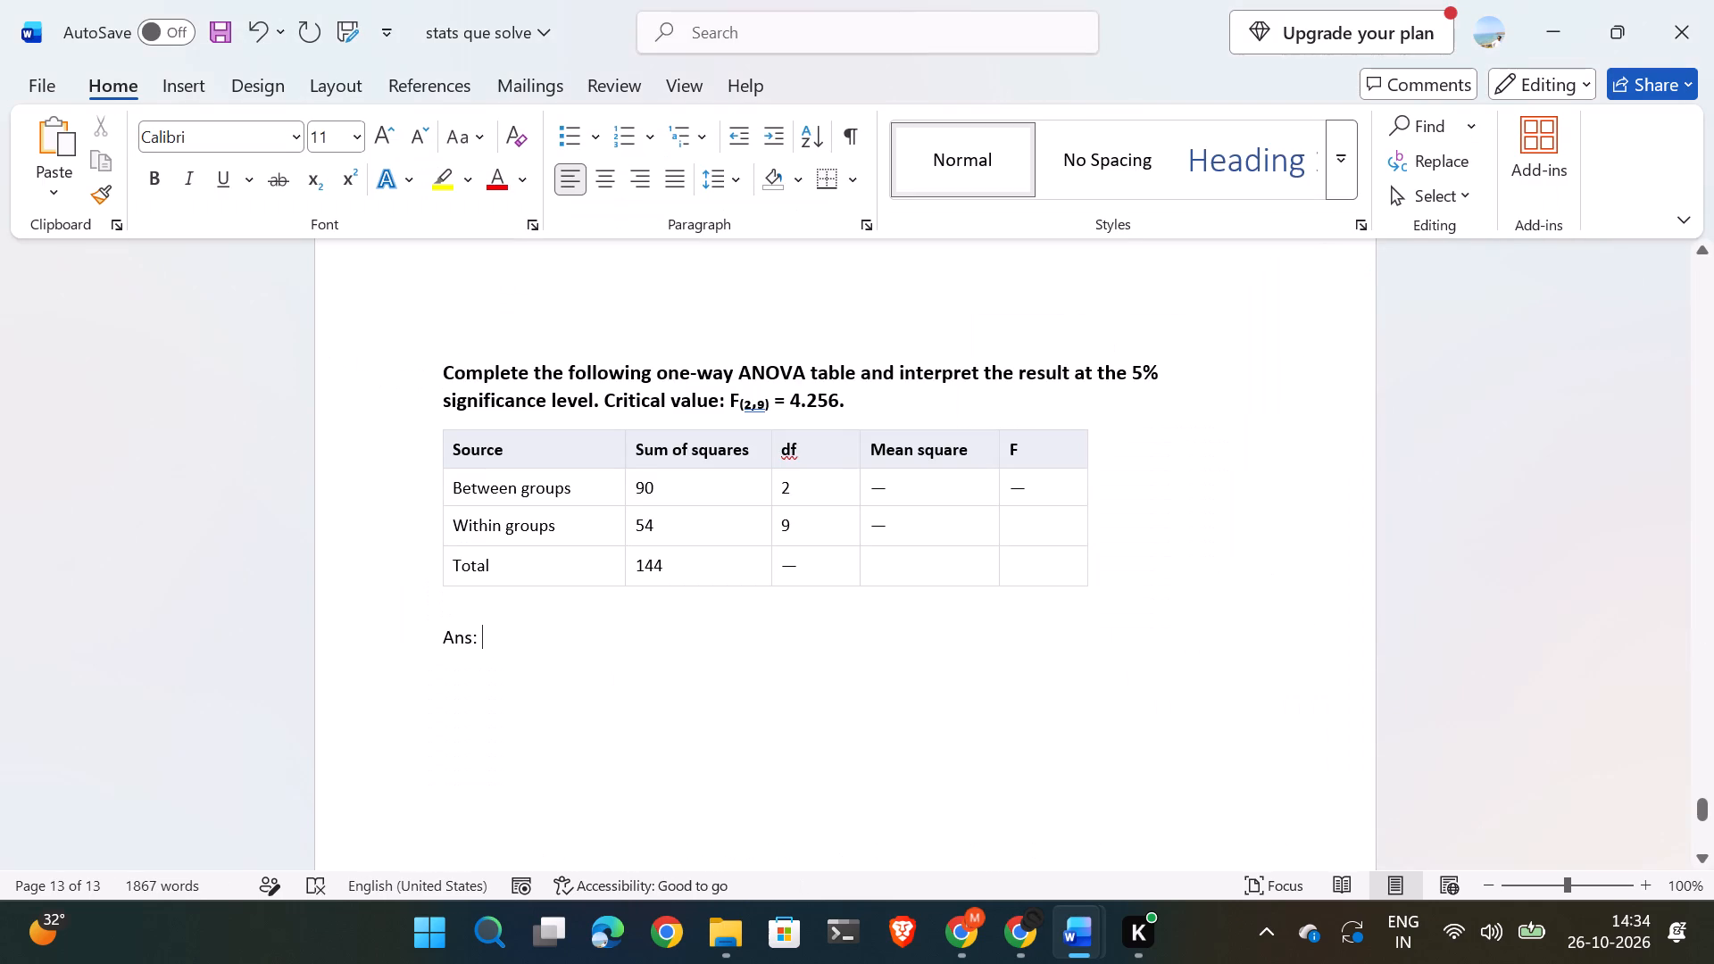
pyautogui.hotkey('ctrl', 'v')
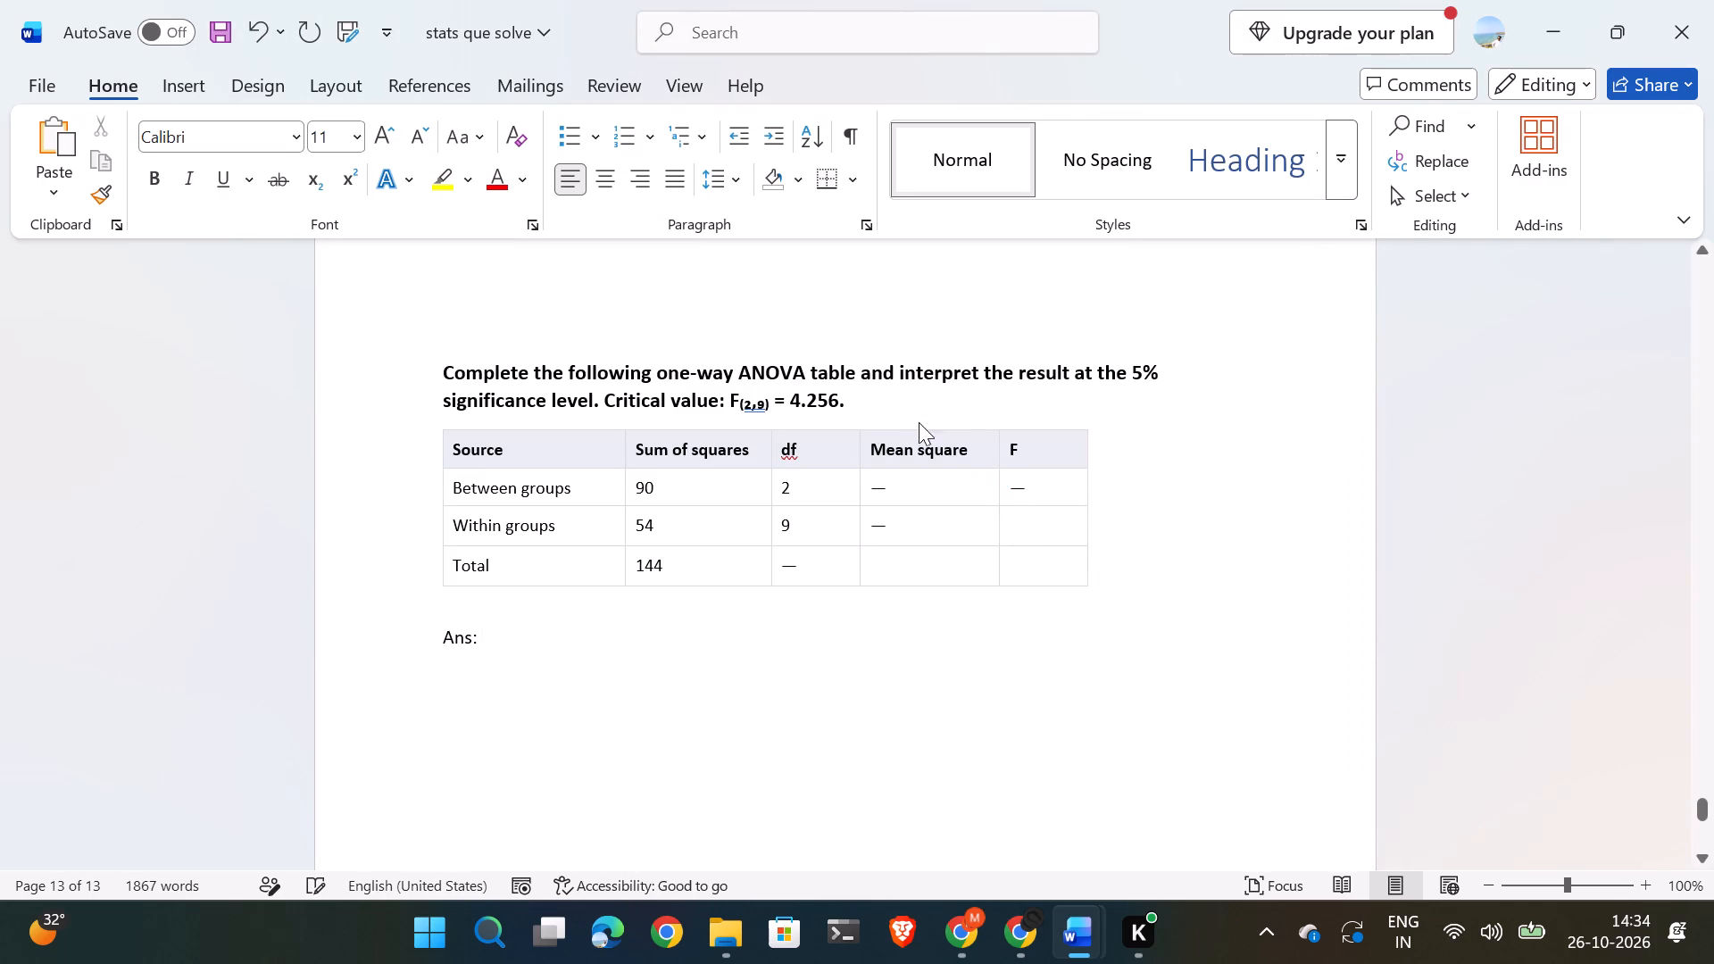
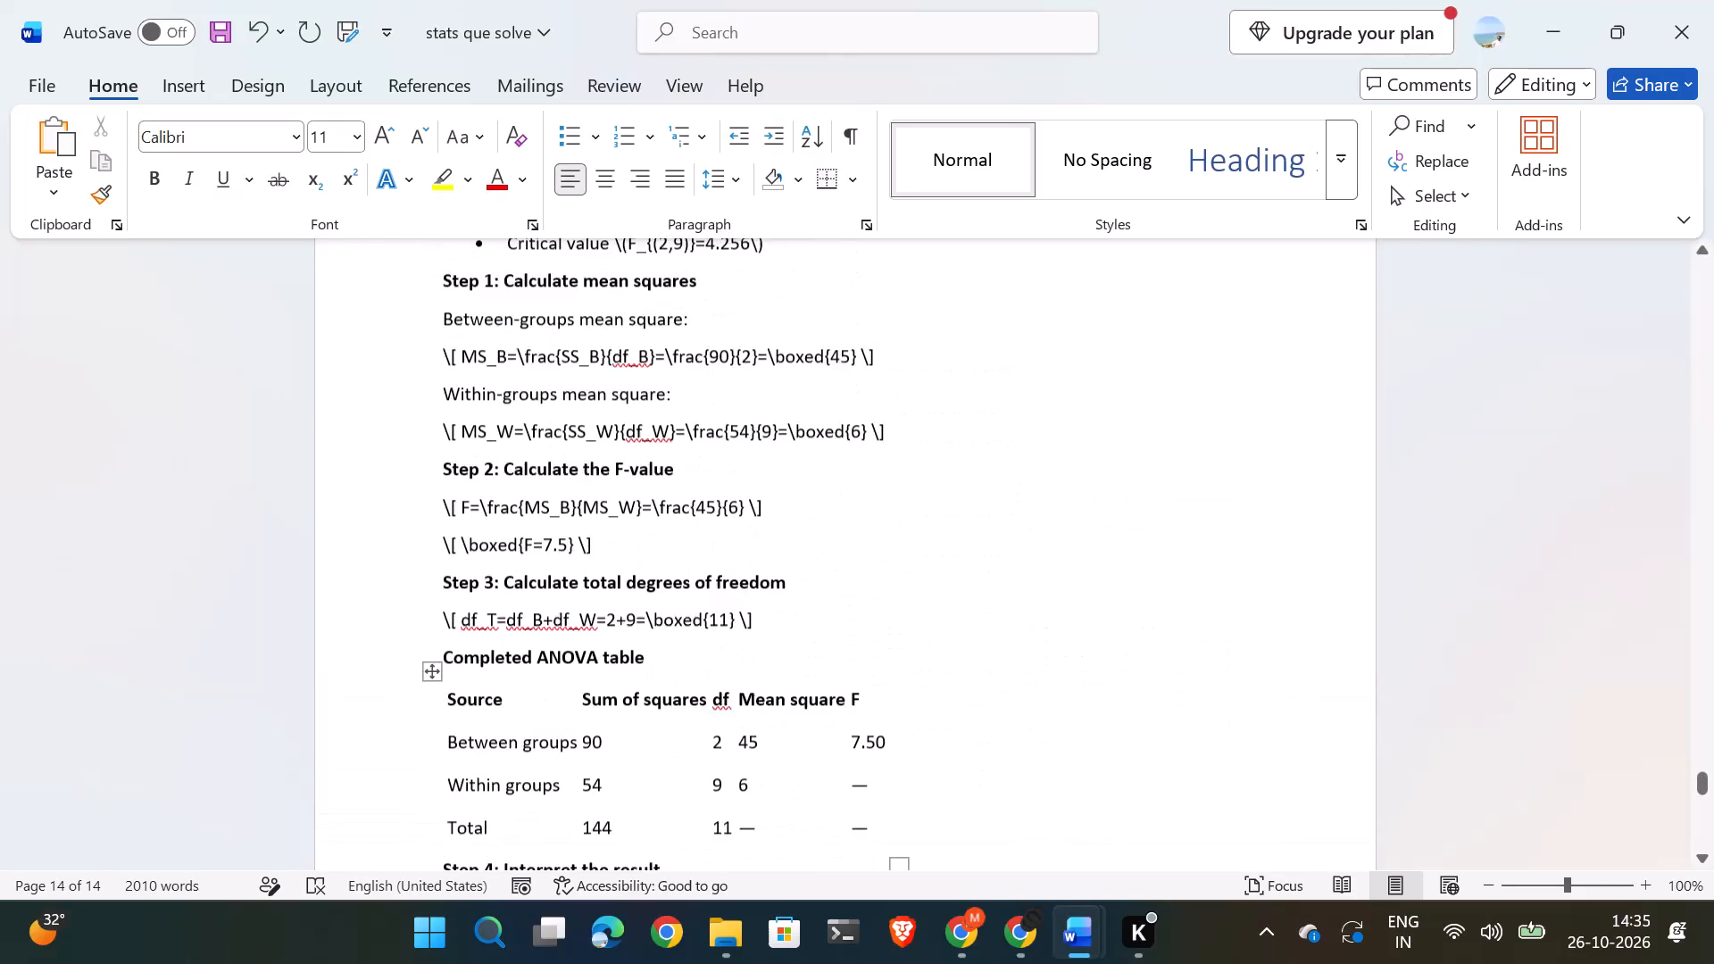
# Convert the LaTeX code for the critical value and for both Step 1 mean square formulas into formatted equations.
pyautogui.scroll(-9, 935, 501)
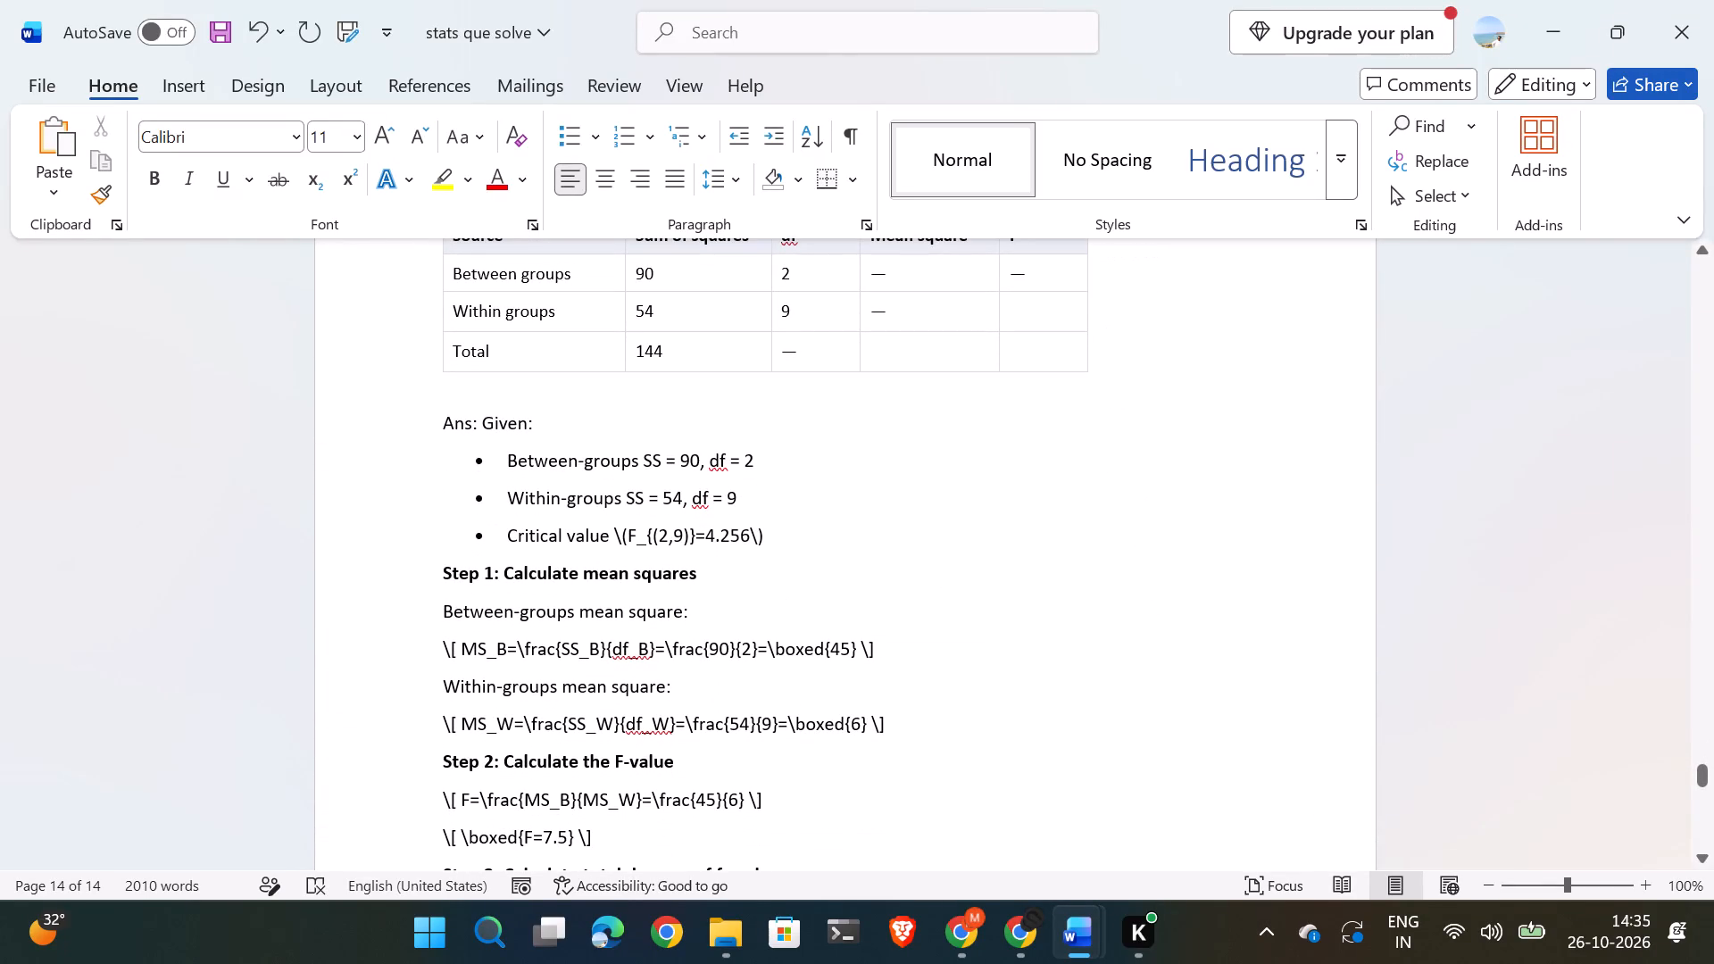
pyautogui.scroll(-1, 922, 508)
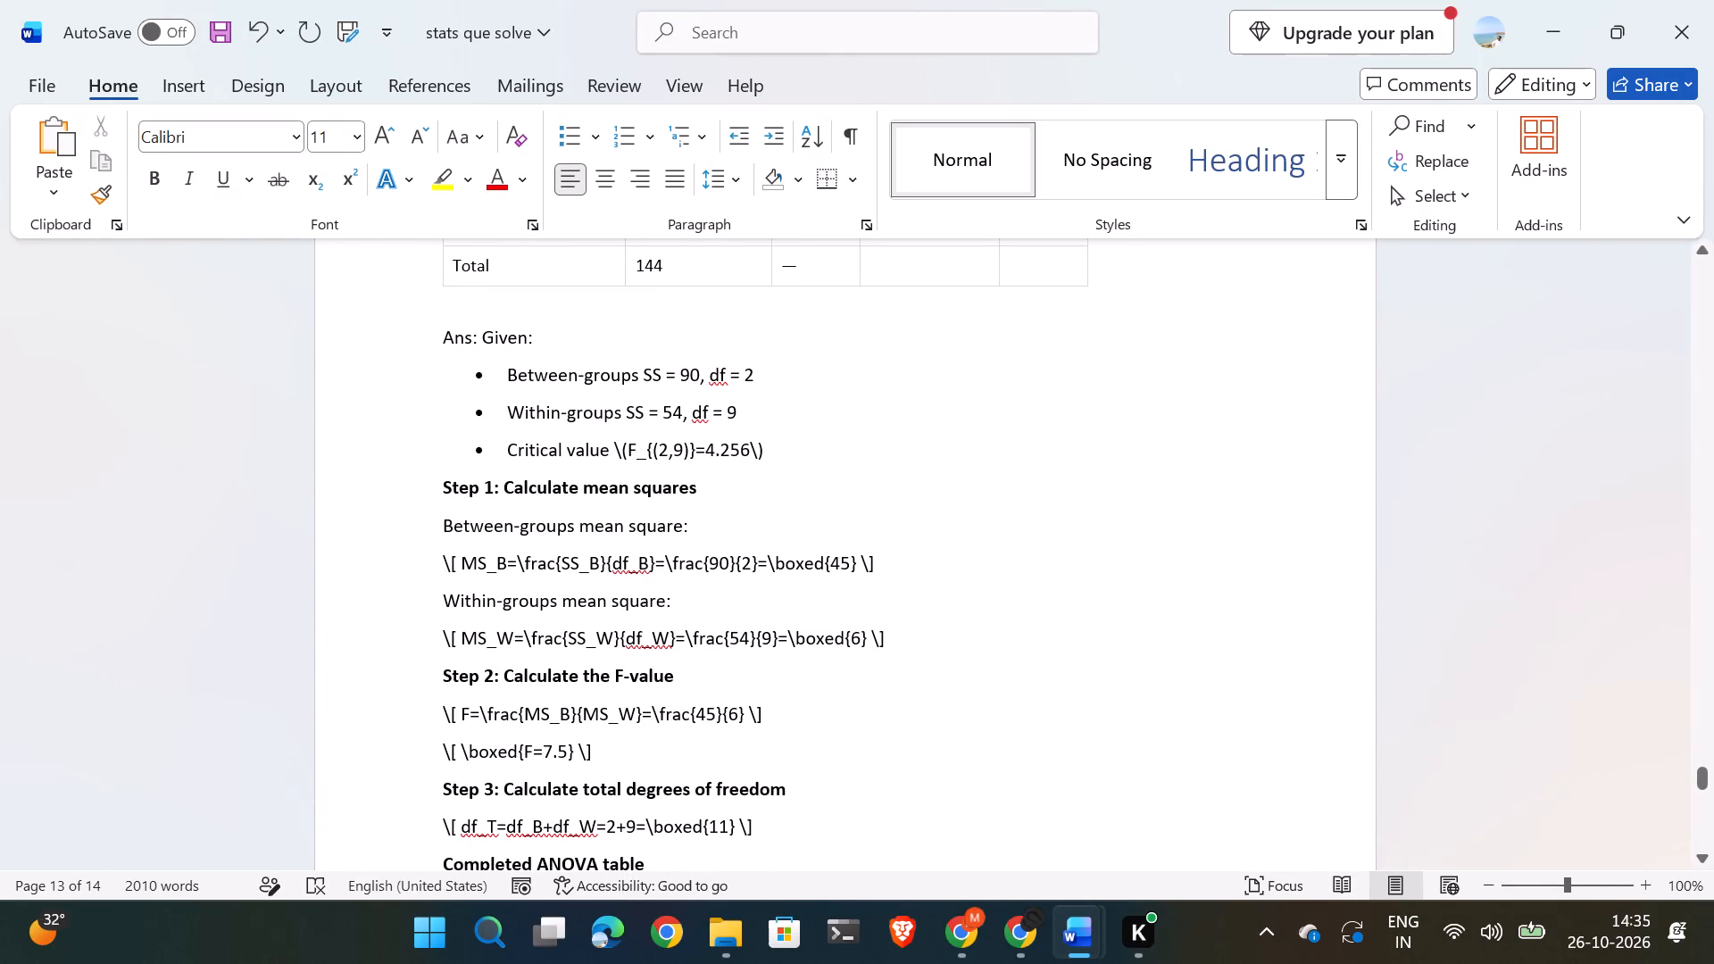
pyautogui.moveTo(776, 446); pyautogui.dragTo(616, 453)
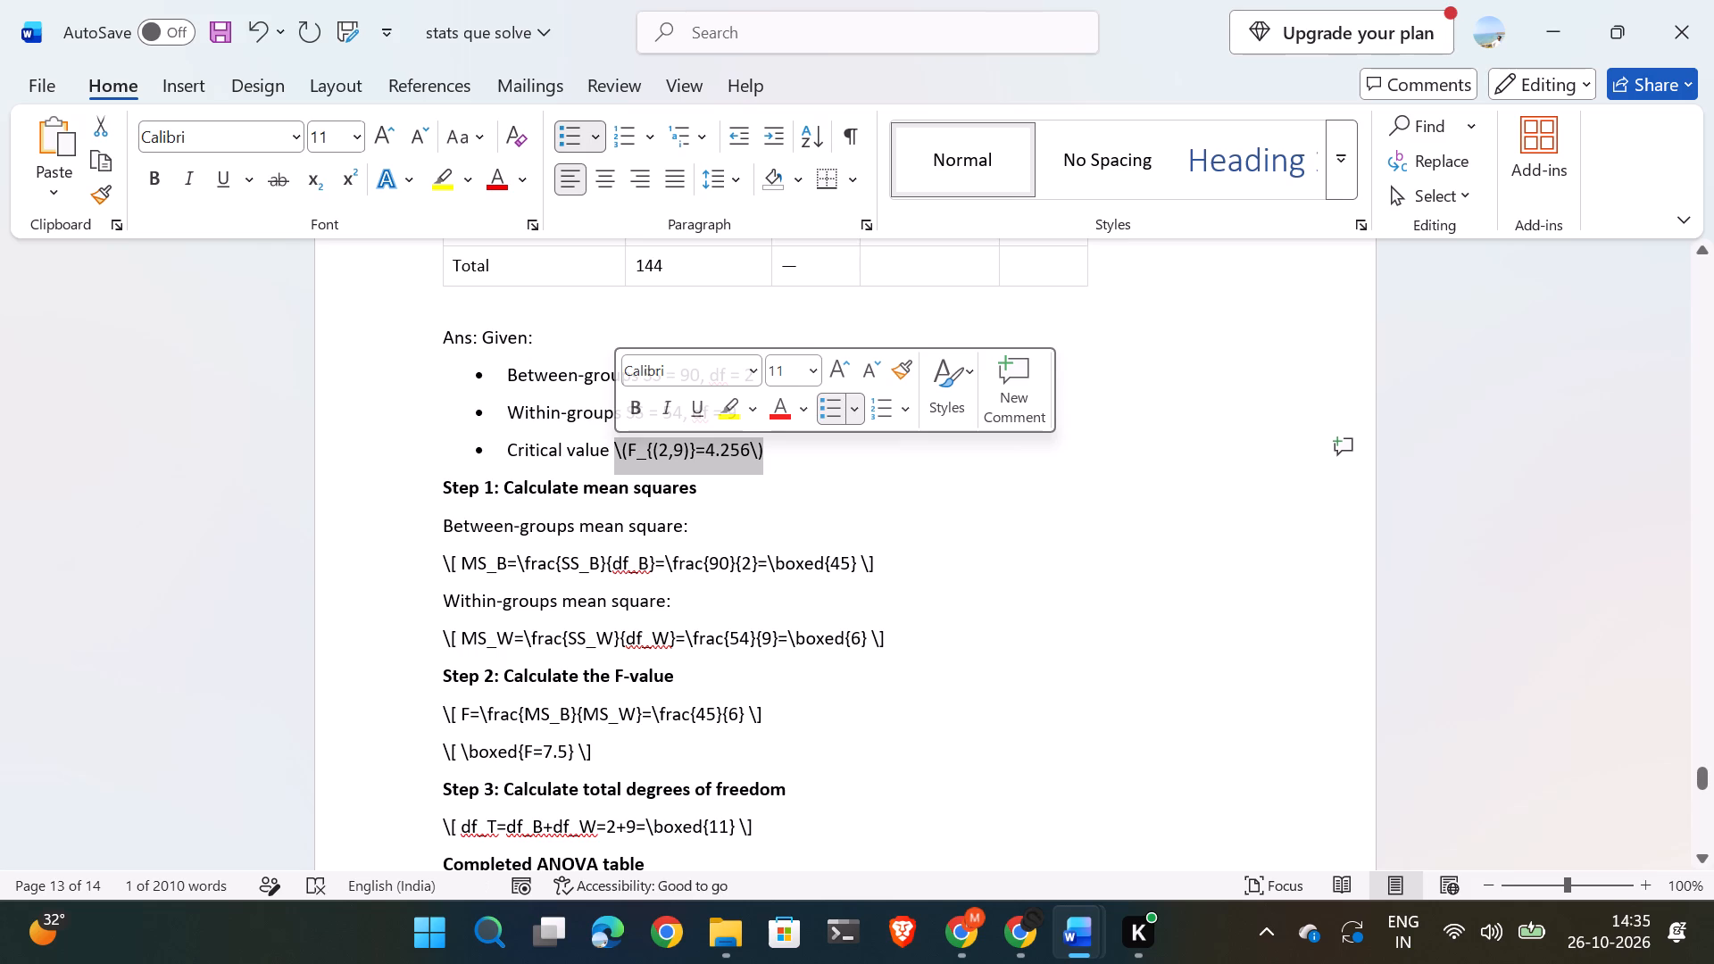
pyautogui.hotkey('alt', '=')
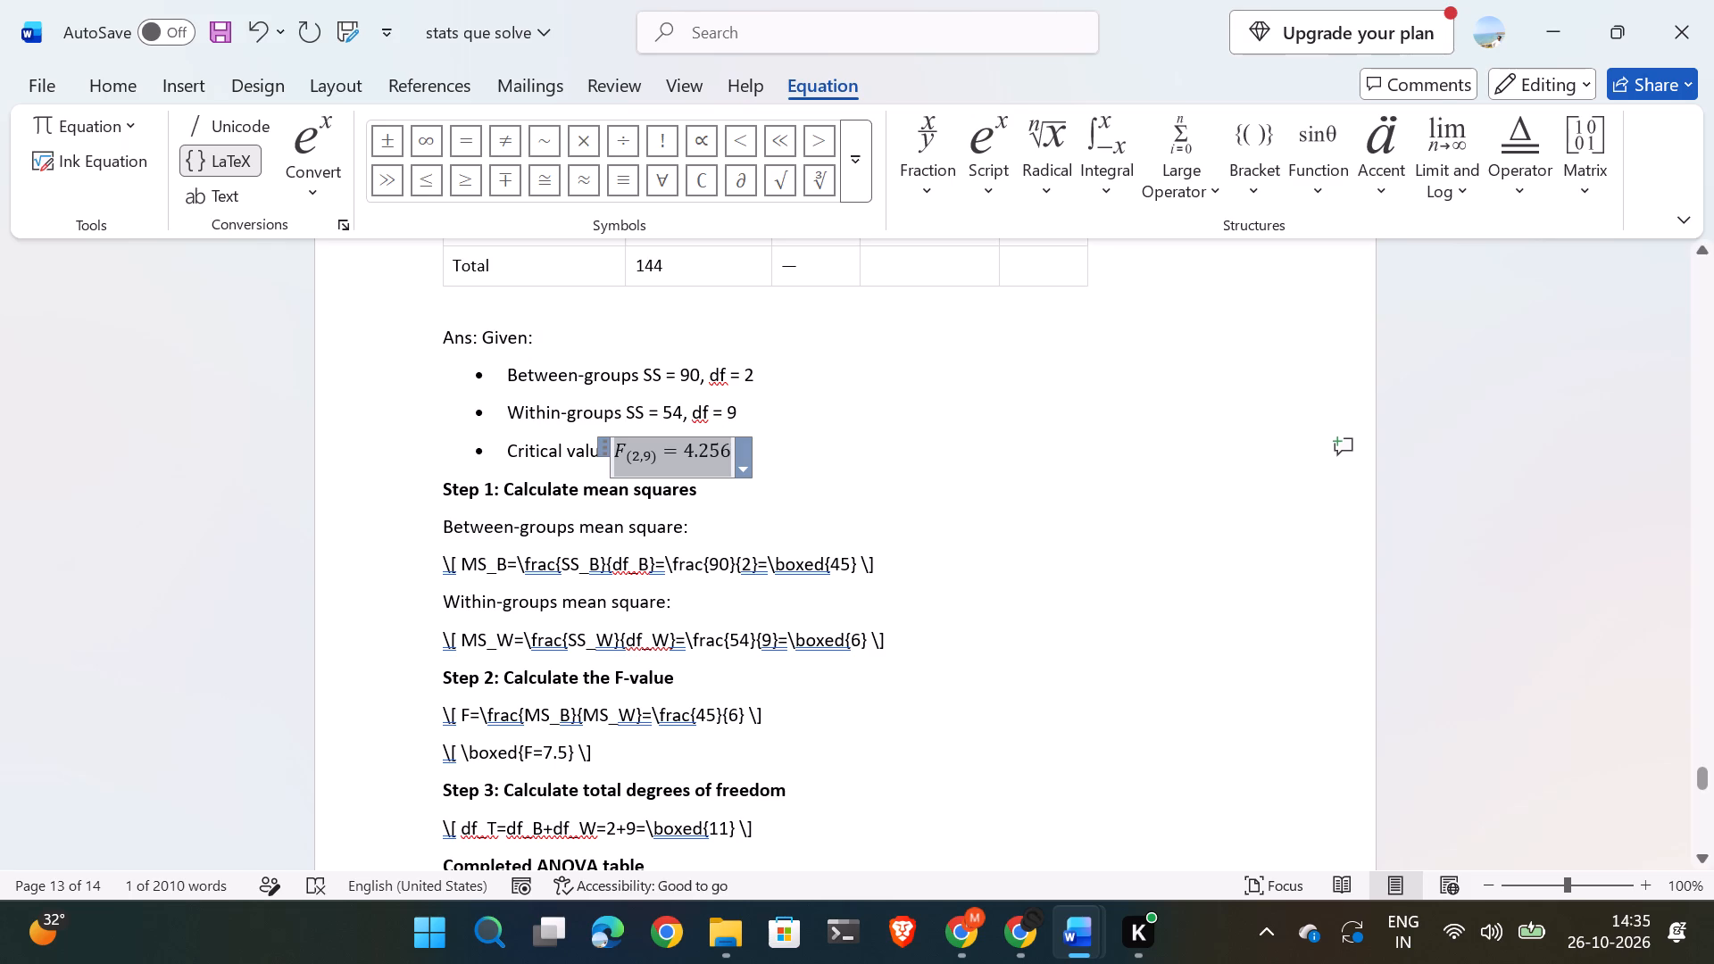
pyautogui.moveTo(892, 561); pyautogui.dragTo(392, 562)
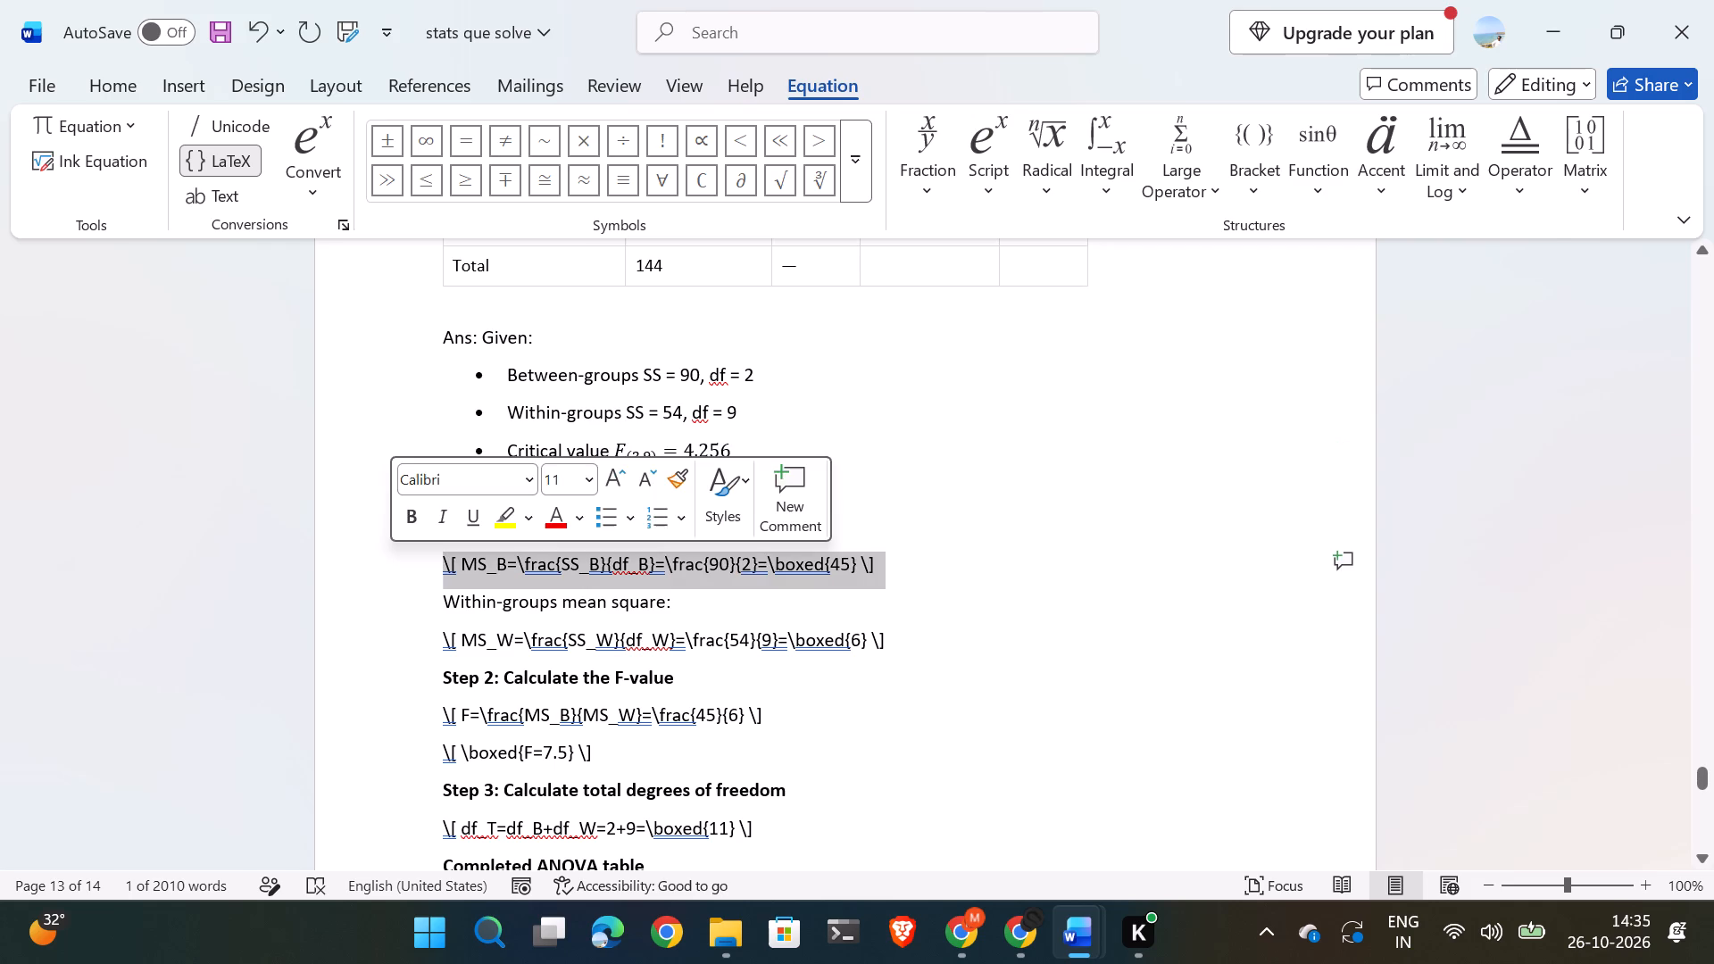
pyautogui.hotkey('alt', '=')
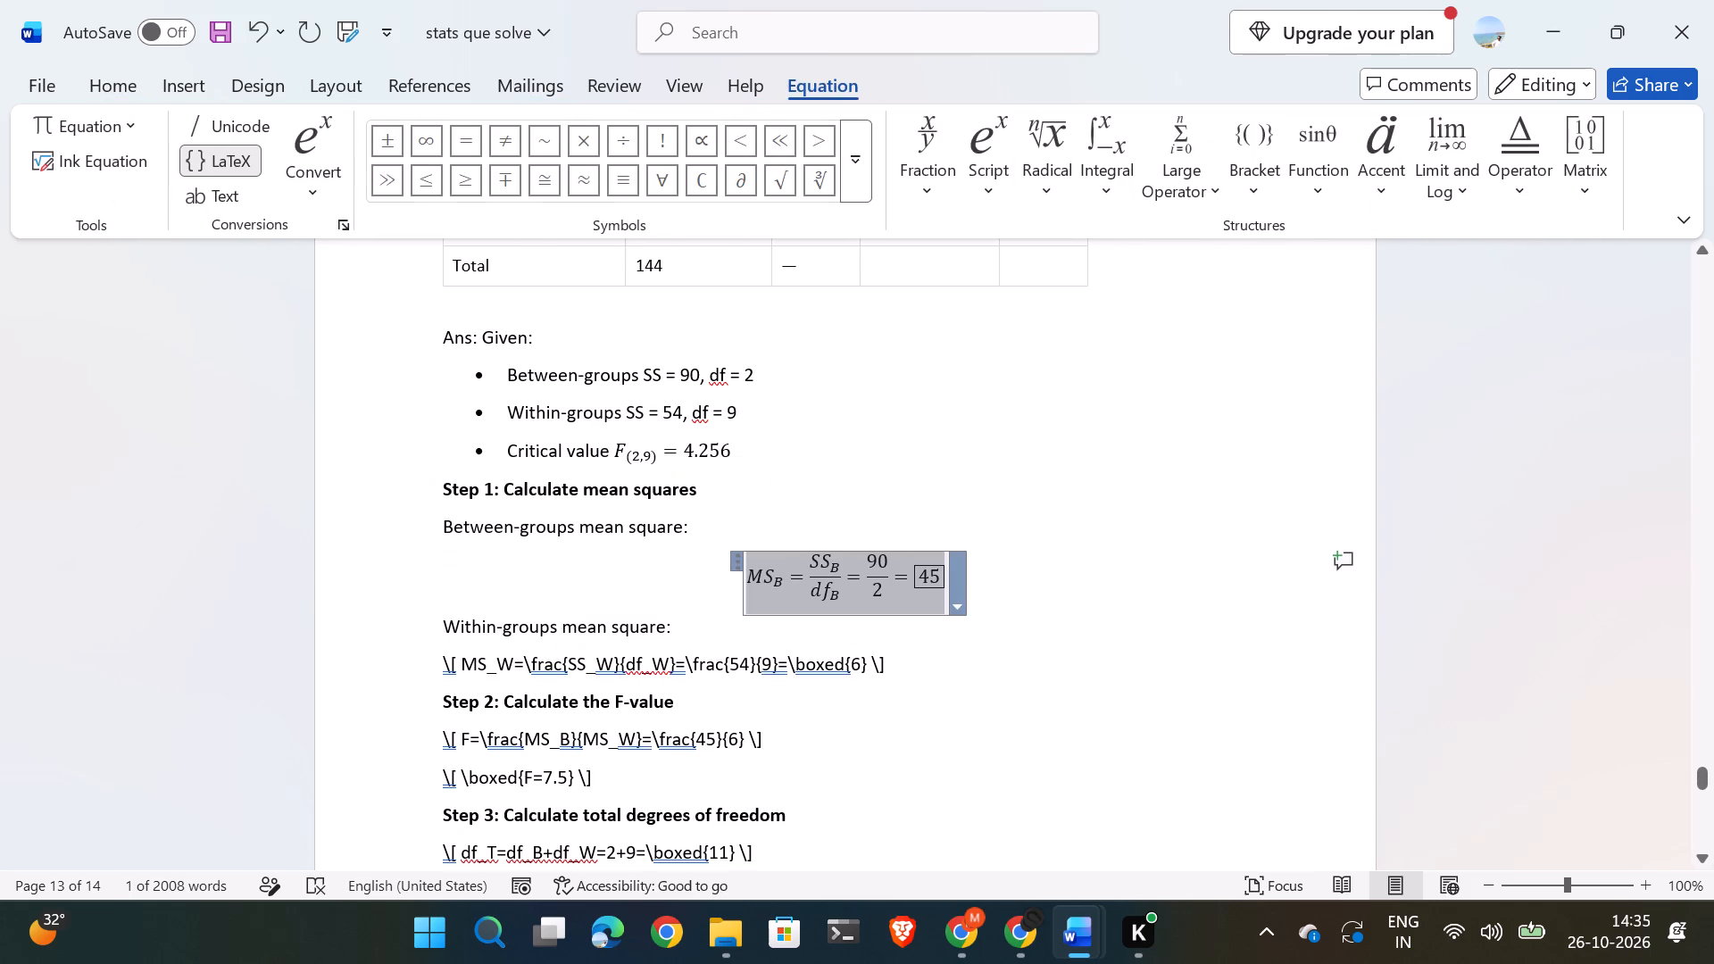
pyautogui.moveTo(933, 667); pyautogui.dragTo(252, 676)
pyautogui.hotkey('alt', '=')
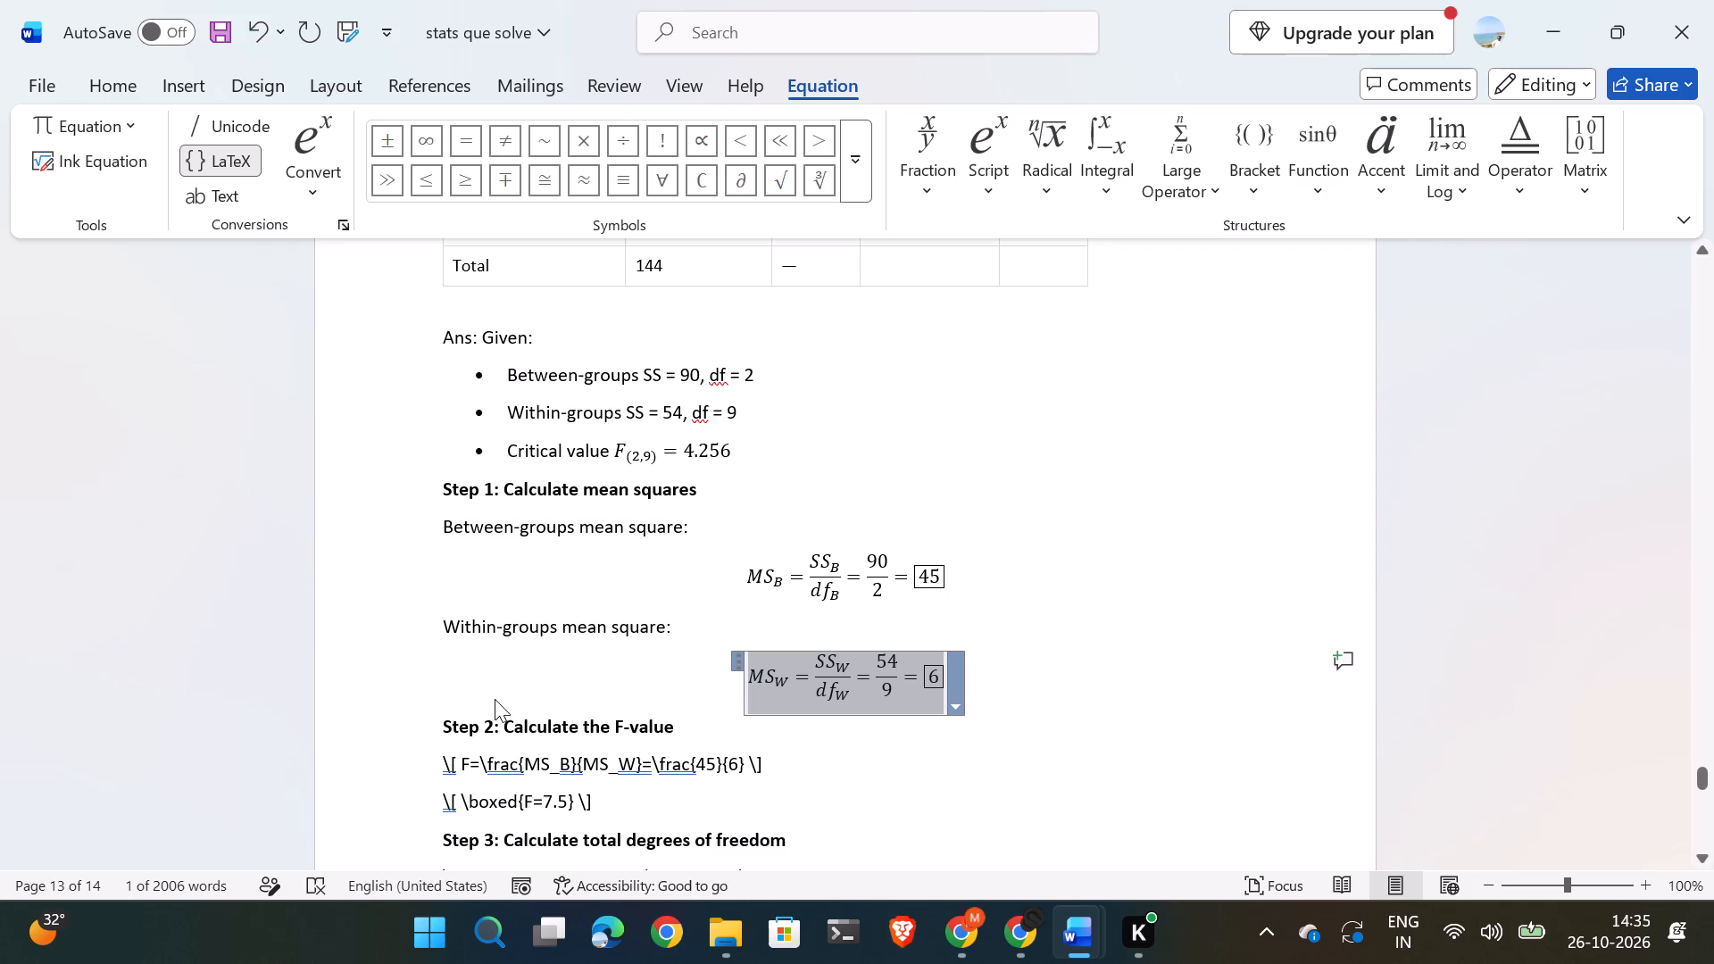
# Convert the two F-value lines under Step 2 and the total degrees of freedom line under Step 3 into formatted equations.
pyautogui.moveTo(792, 761); pyautogui.dragTo(404, 751)
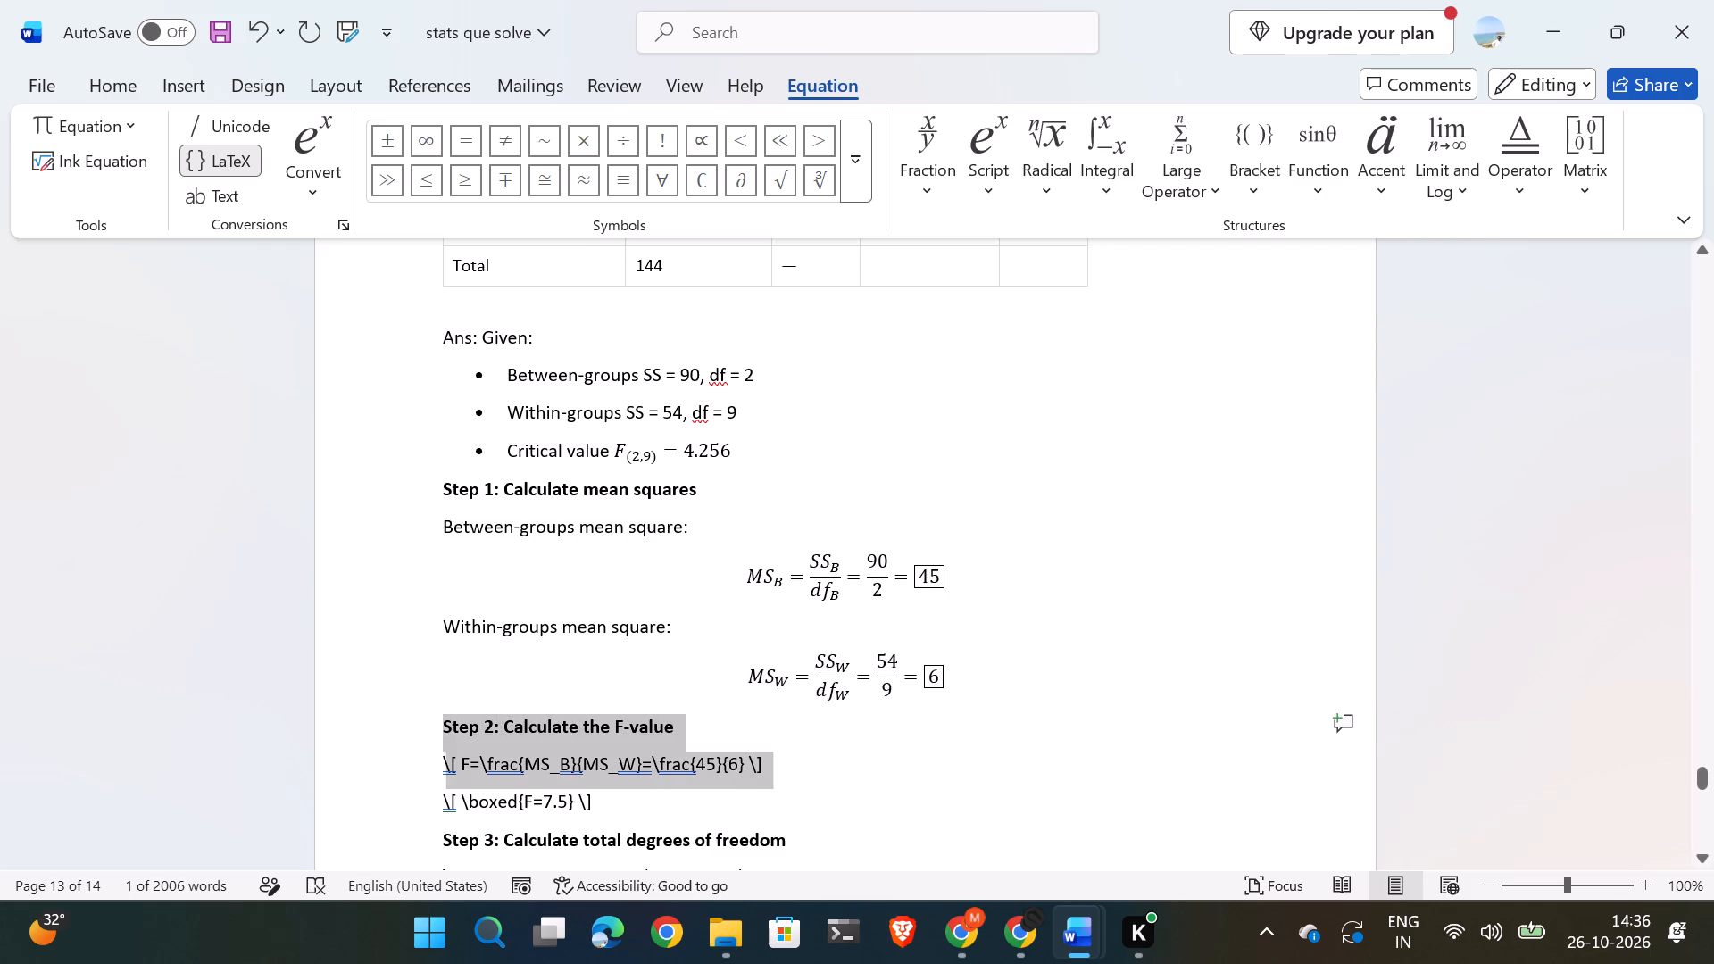
pyautogui.moveTo(404, 751); pyautogui.dragTo(402, 762)
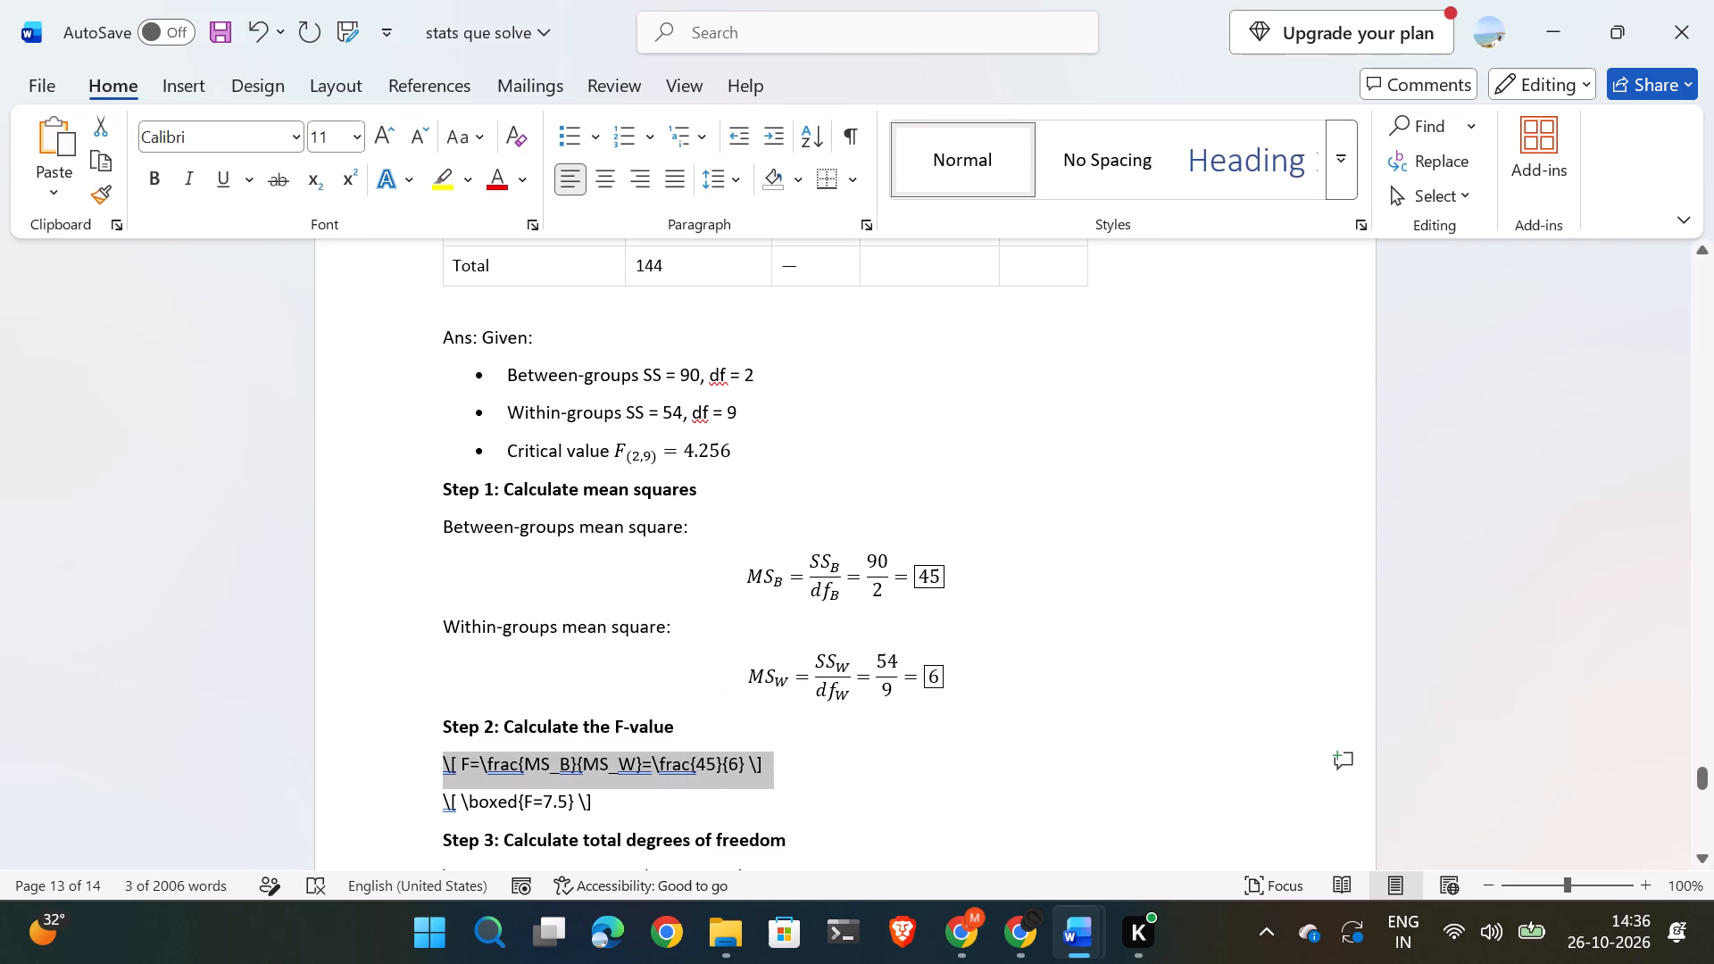
pyautogui.hotkey('alt', '=')
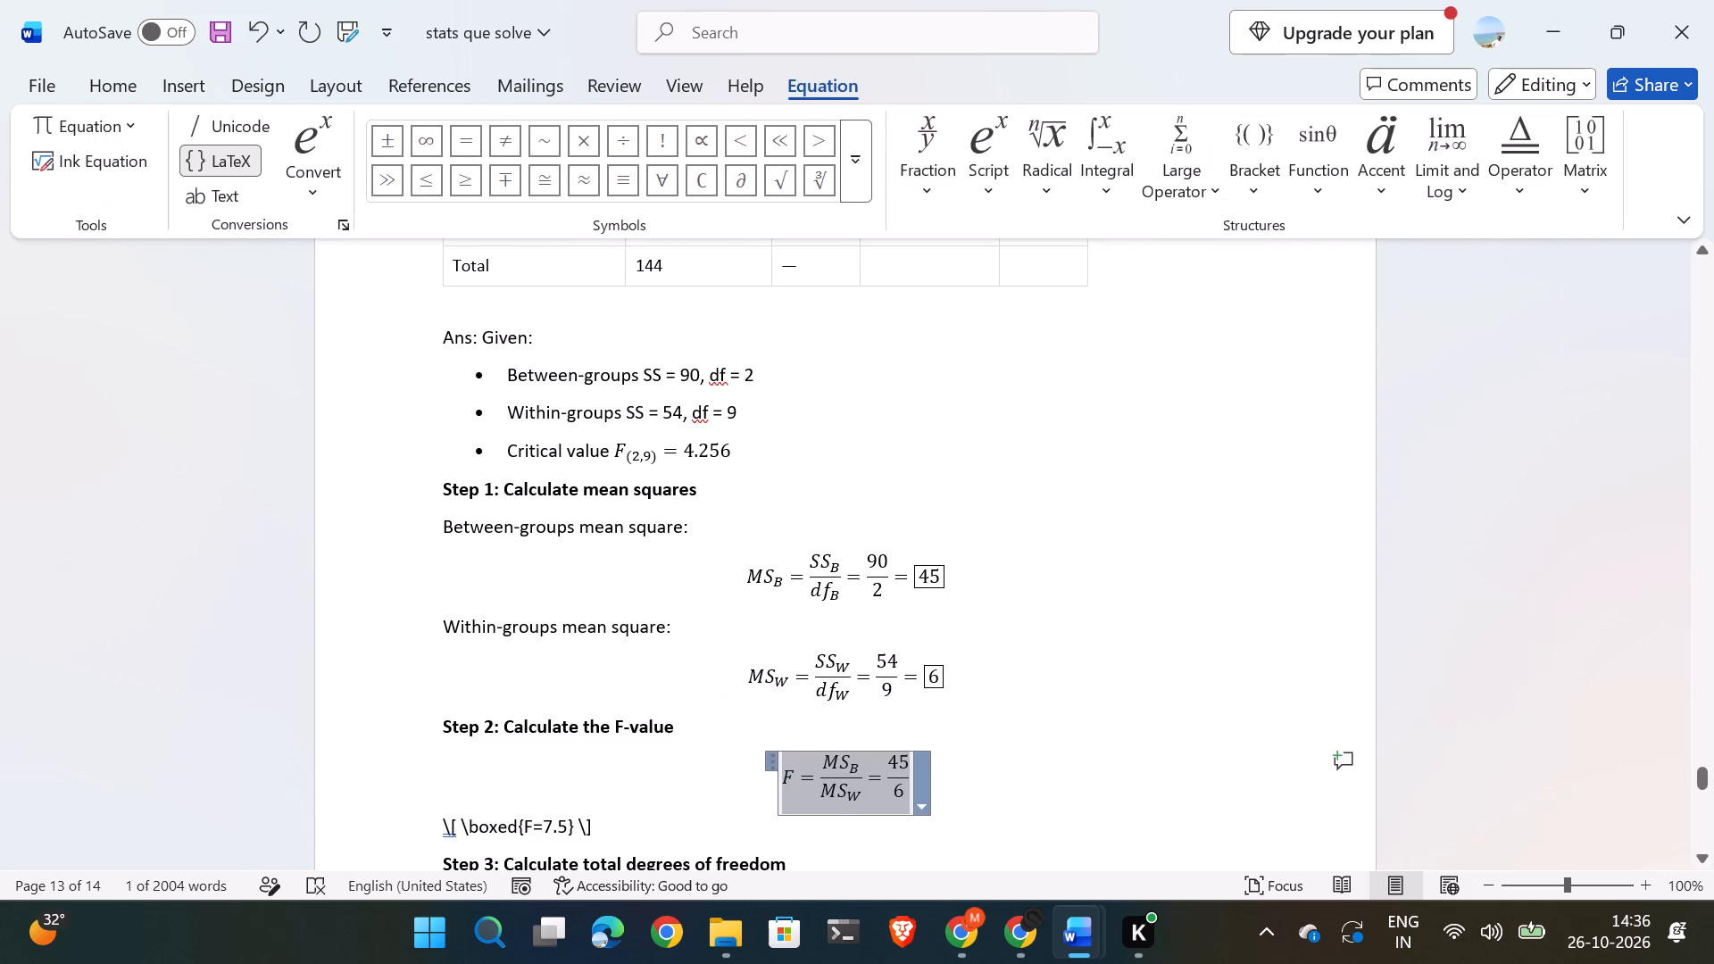
pyautogui.moveTo(617, 827); pyautogui.dragTo(383, 824)
pyautogui.hotkey('alt', '=')
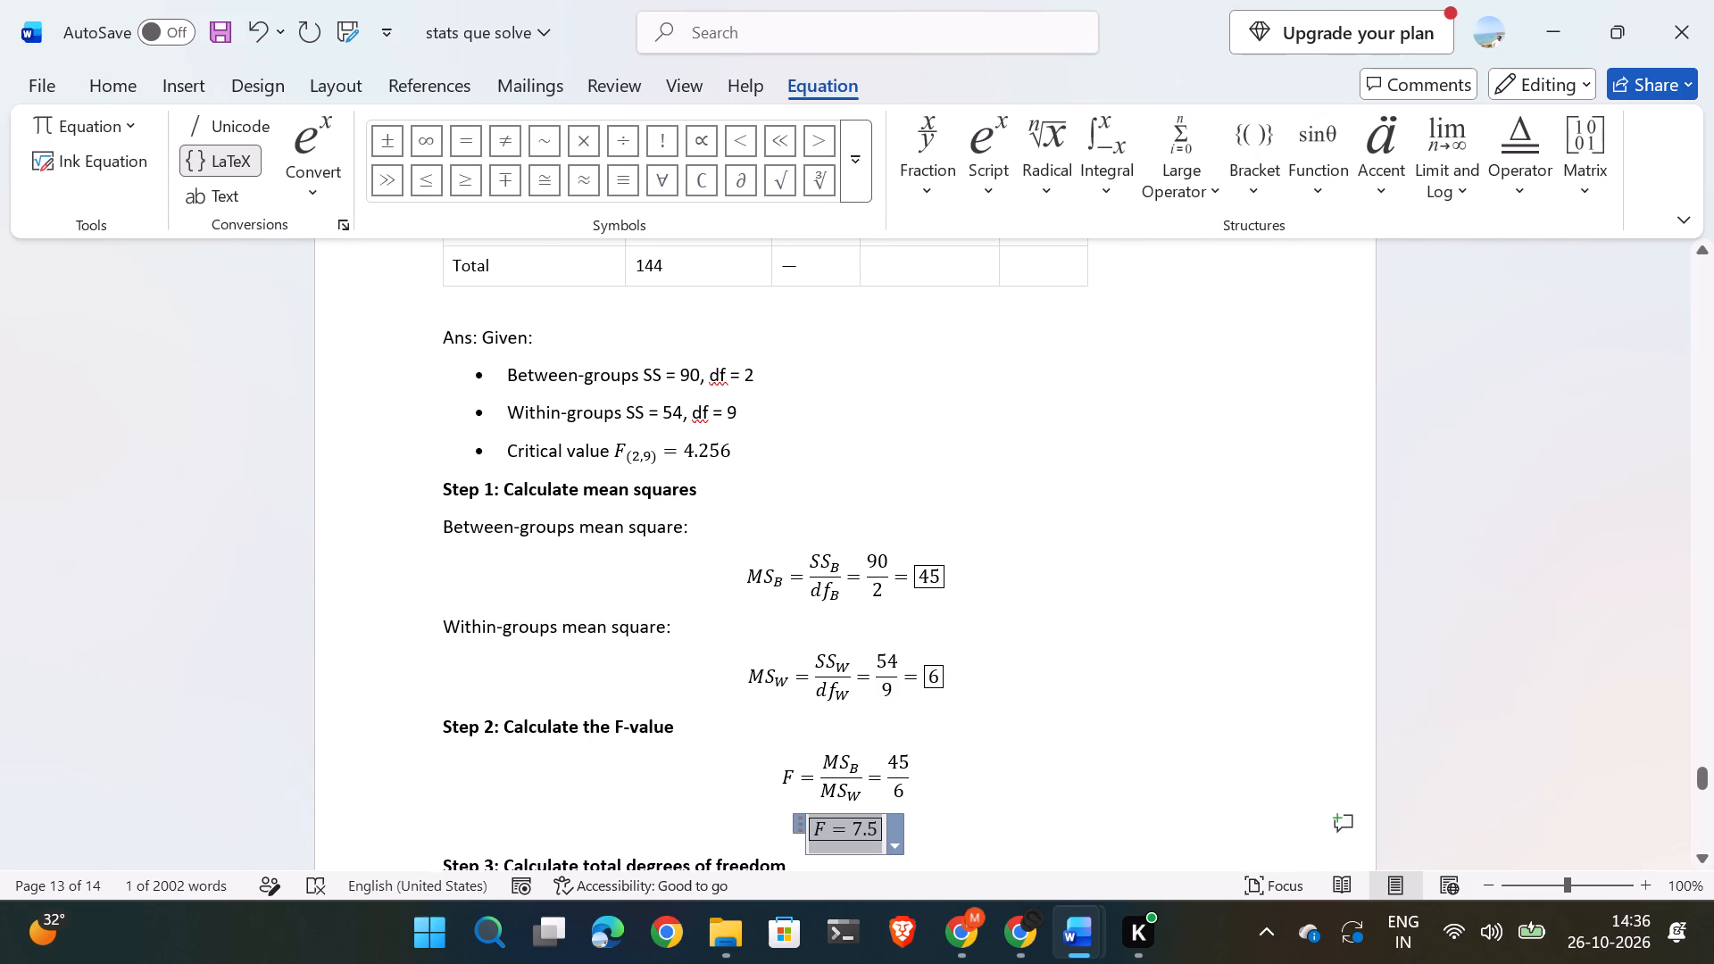
pyautogui.click(627, 636)
pyautogui.scroll(-4, 743, 631)
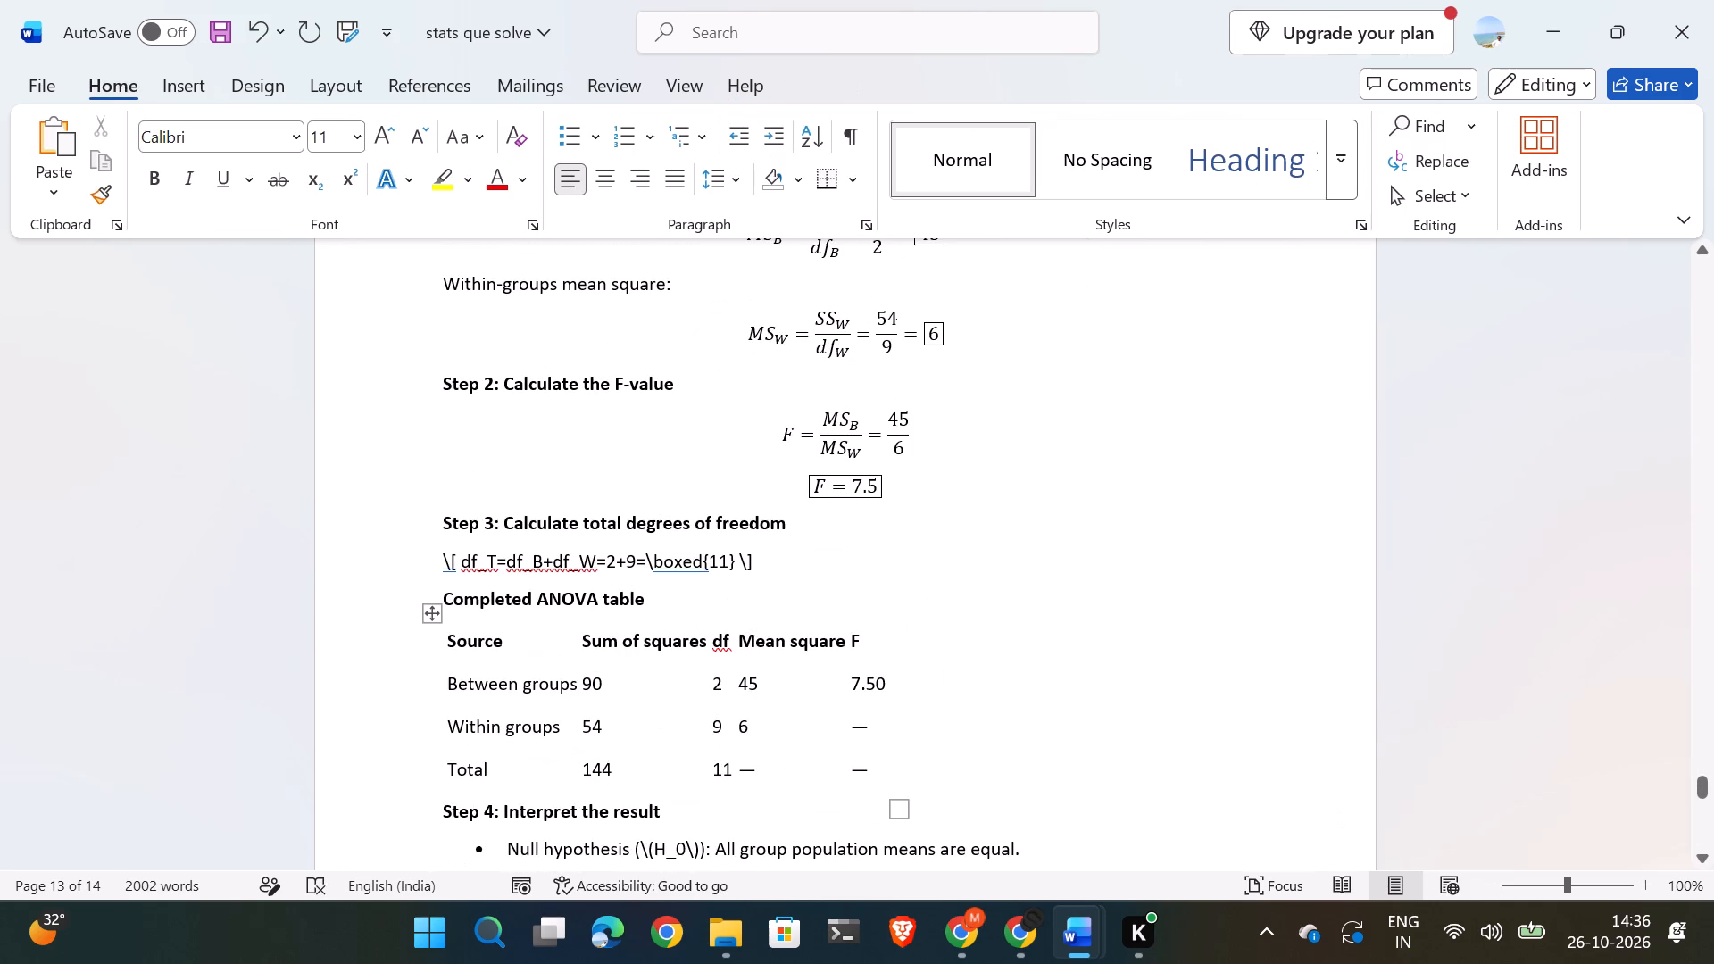
pyautogui.moveTo(771, 562); pyautogui.dragTo(423, 554)
pyautogui.hotkey('alt', '=')
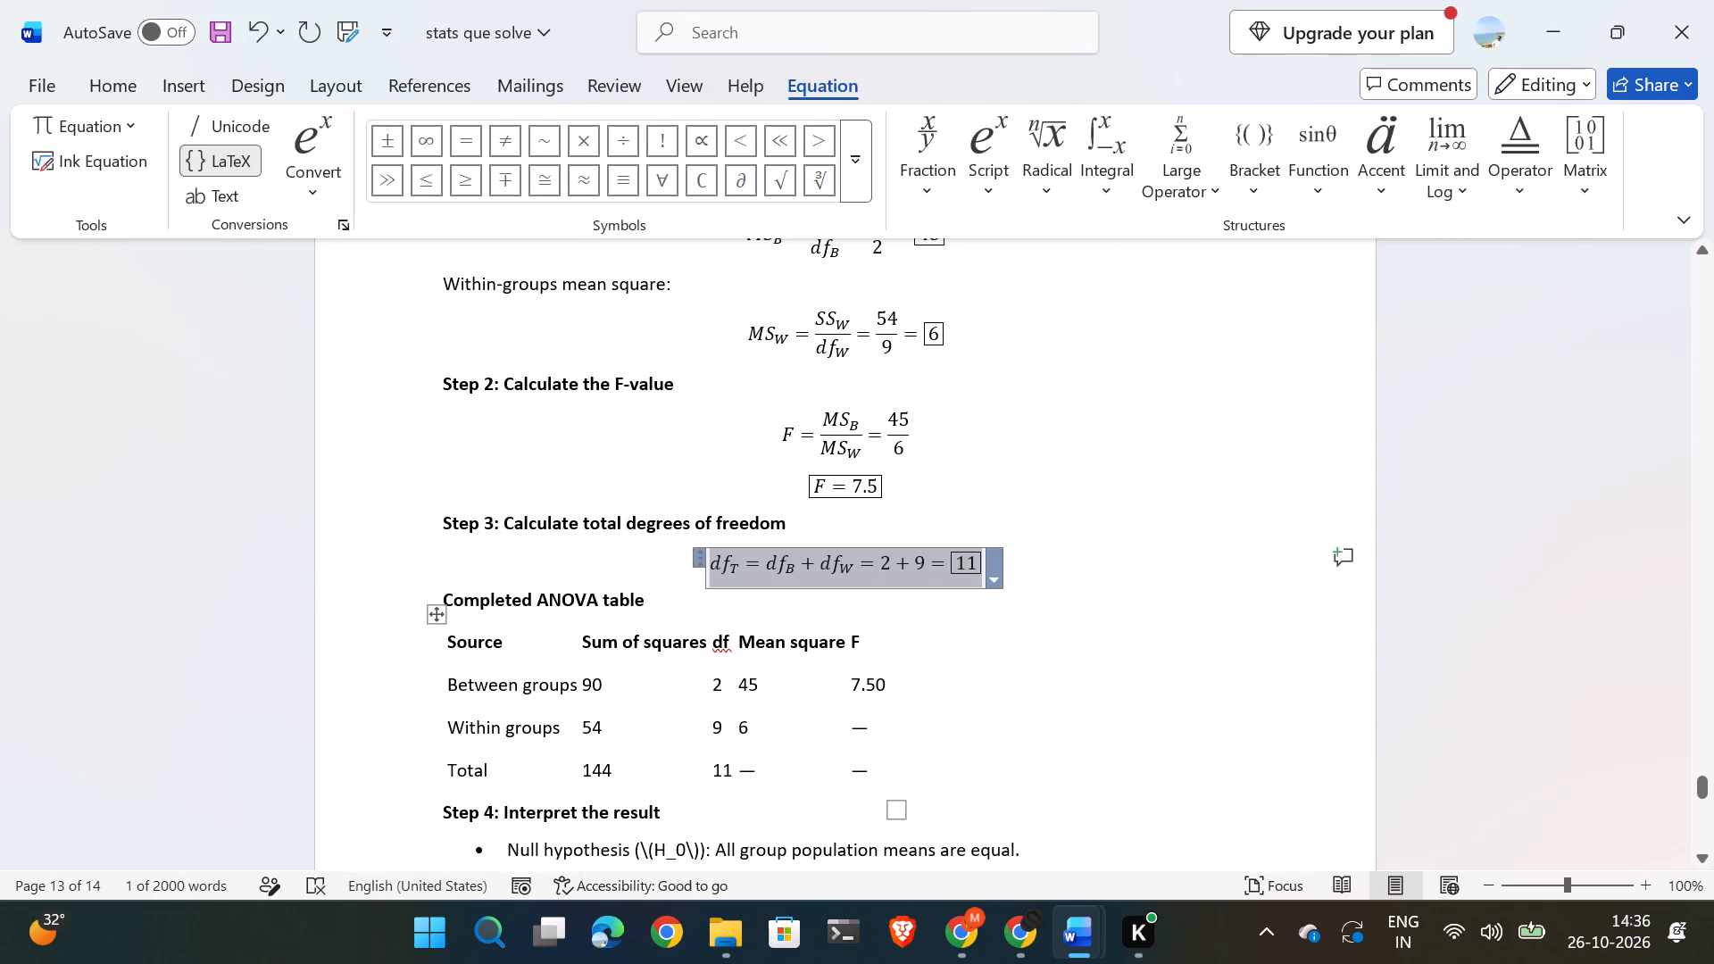
# Apply the plain grid table style with borders around every cell to the Completed ANOVA table.
pyautogui.click(434, 612)
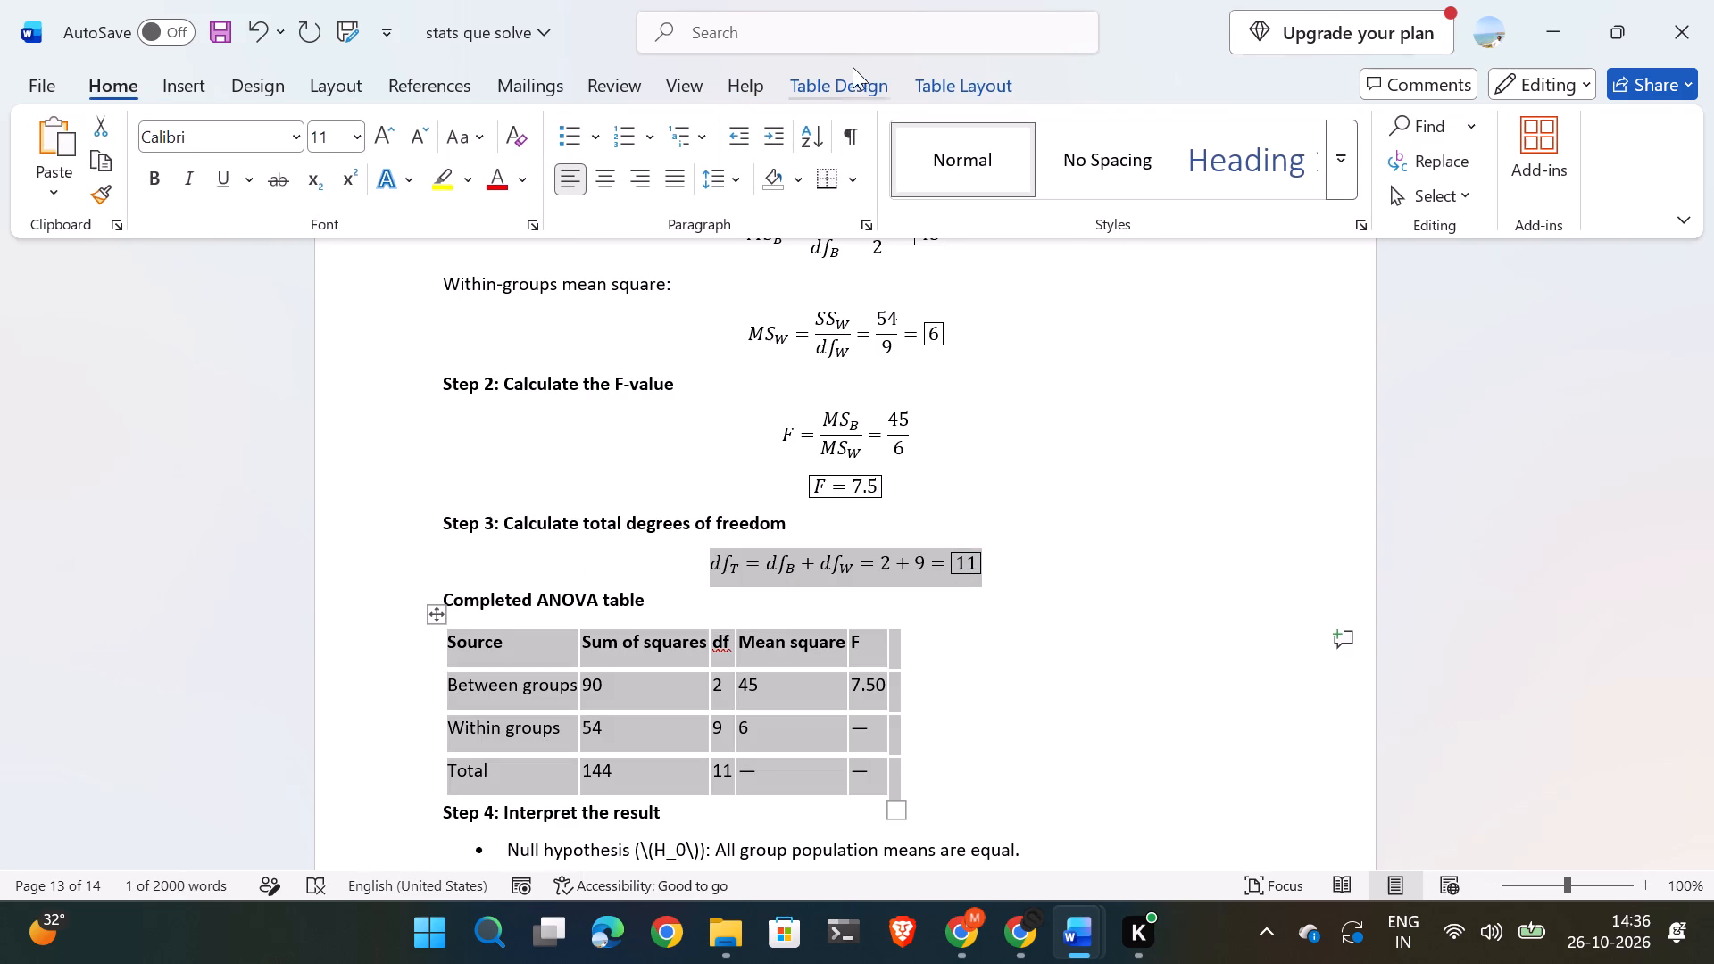
pyautogui.click(850, 69)
pyautogui.click(383, 147)
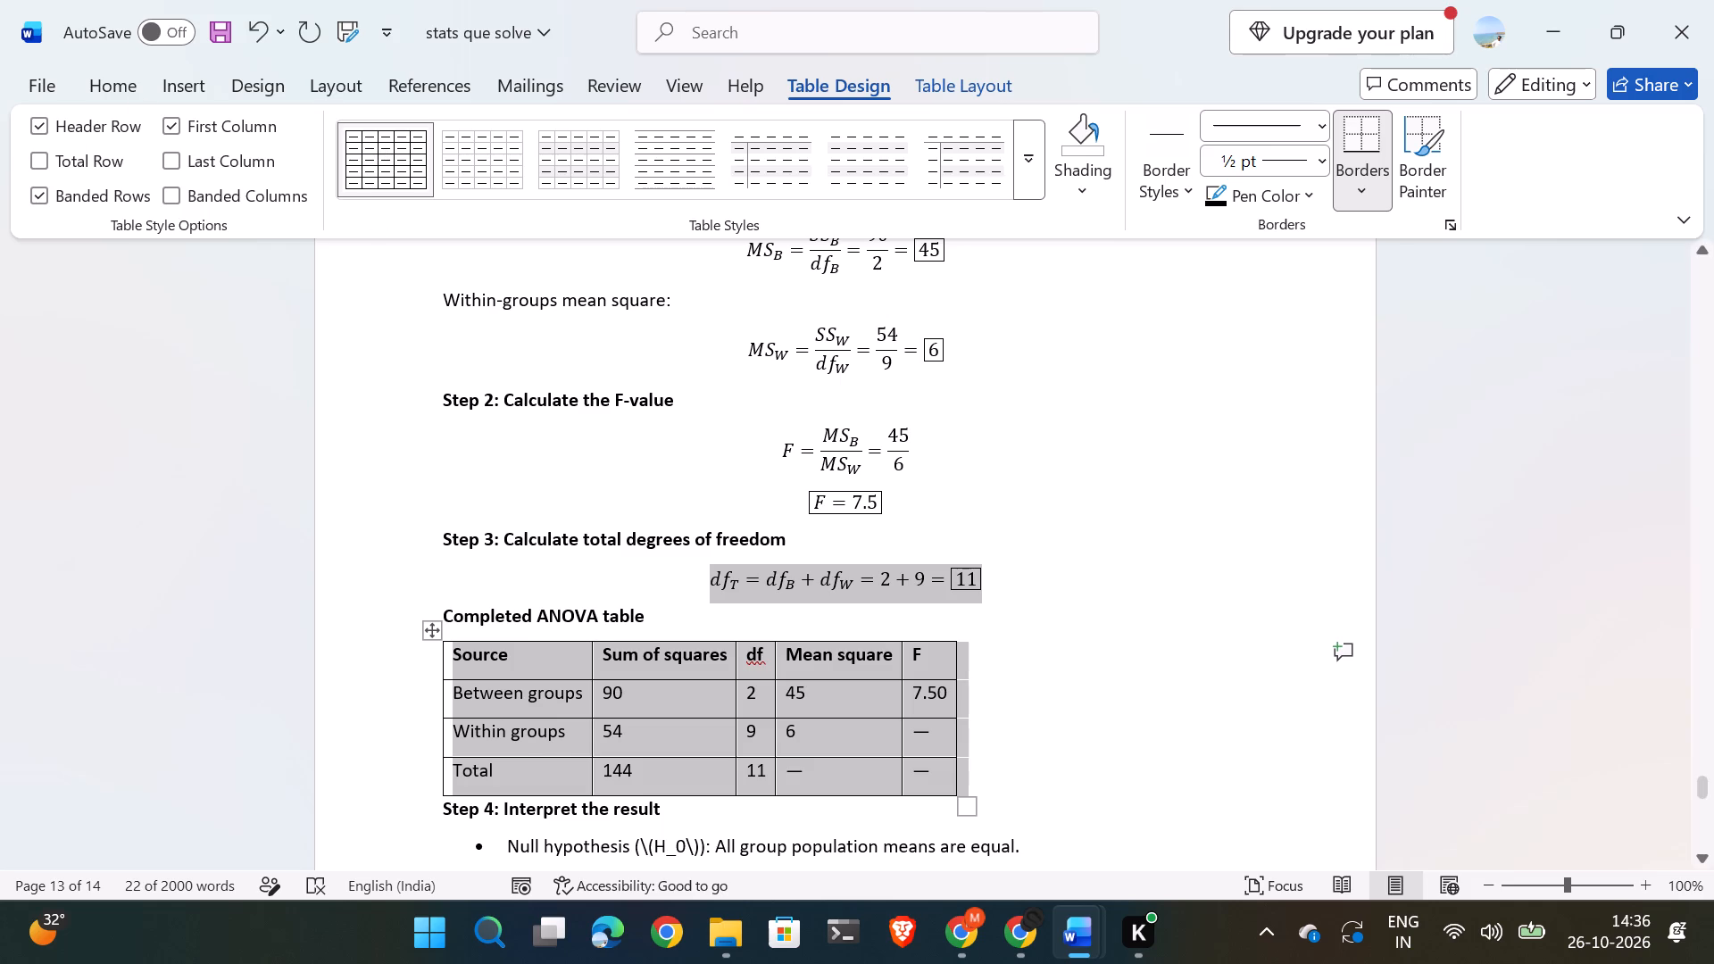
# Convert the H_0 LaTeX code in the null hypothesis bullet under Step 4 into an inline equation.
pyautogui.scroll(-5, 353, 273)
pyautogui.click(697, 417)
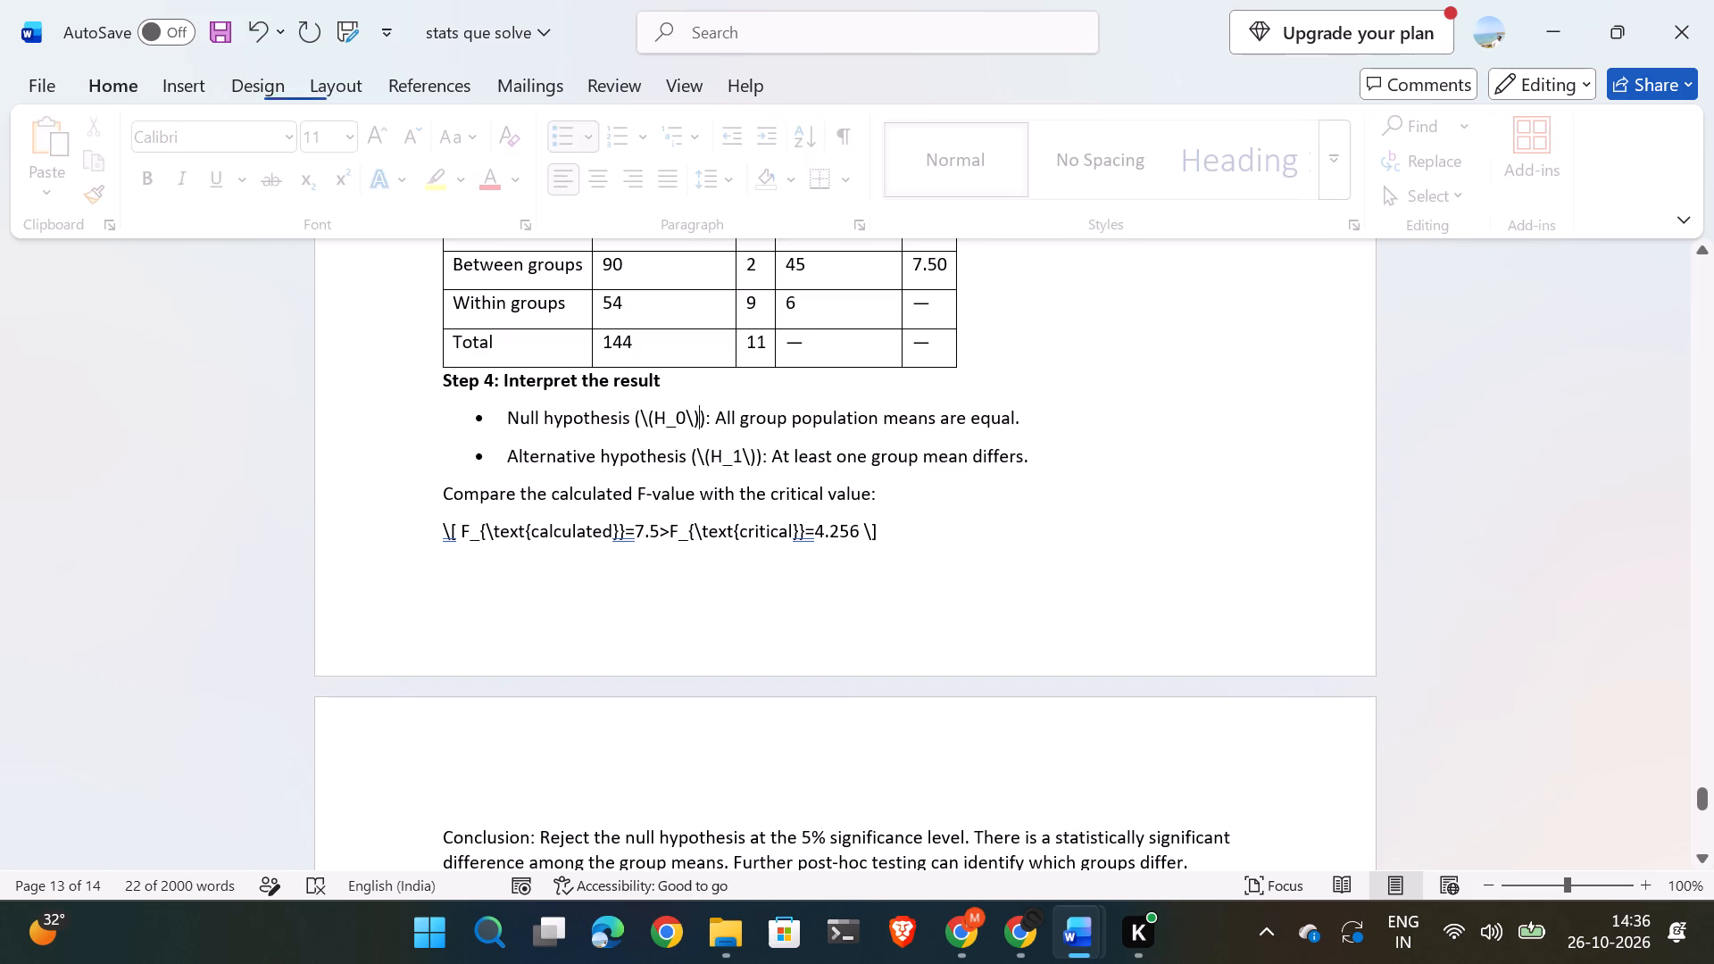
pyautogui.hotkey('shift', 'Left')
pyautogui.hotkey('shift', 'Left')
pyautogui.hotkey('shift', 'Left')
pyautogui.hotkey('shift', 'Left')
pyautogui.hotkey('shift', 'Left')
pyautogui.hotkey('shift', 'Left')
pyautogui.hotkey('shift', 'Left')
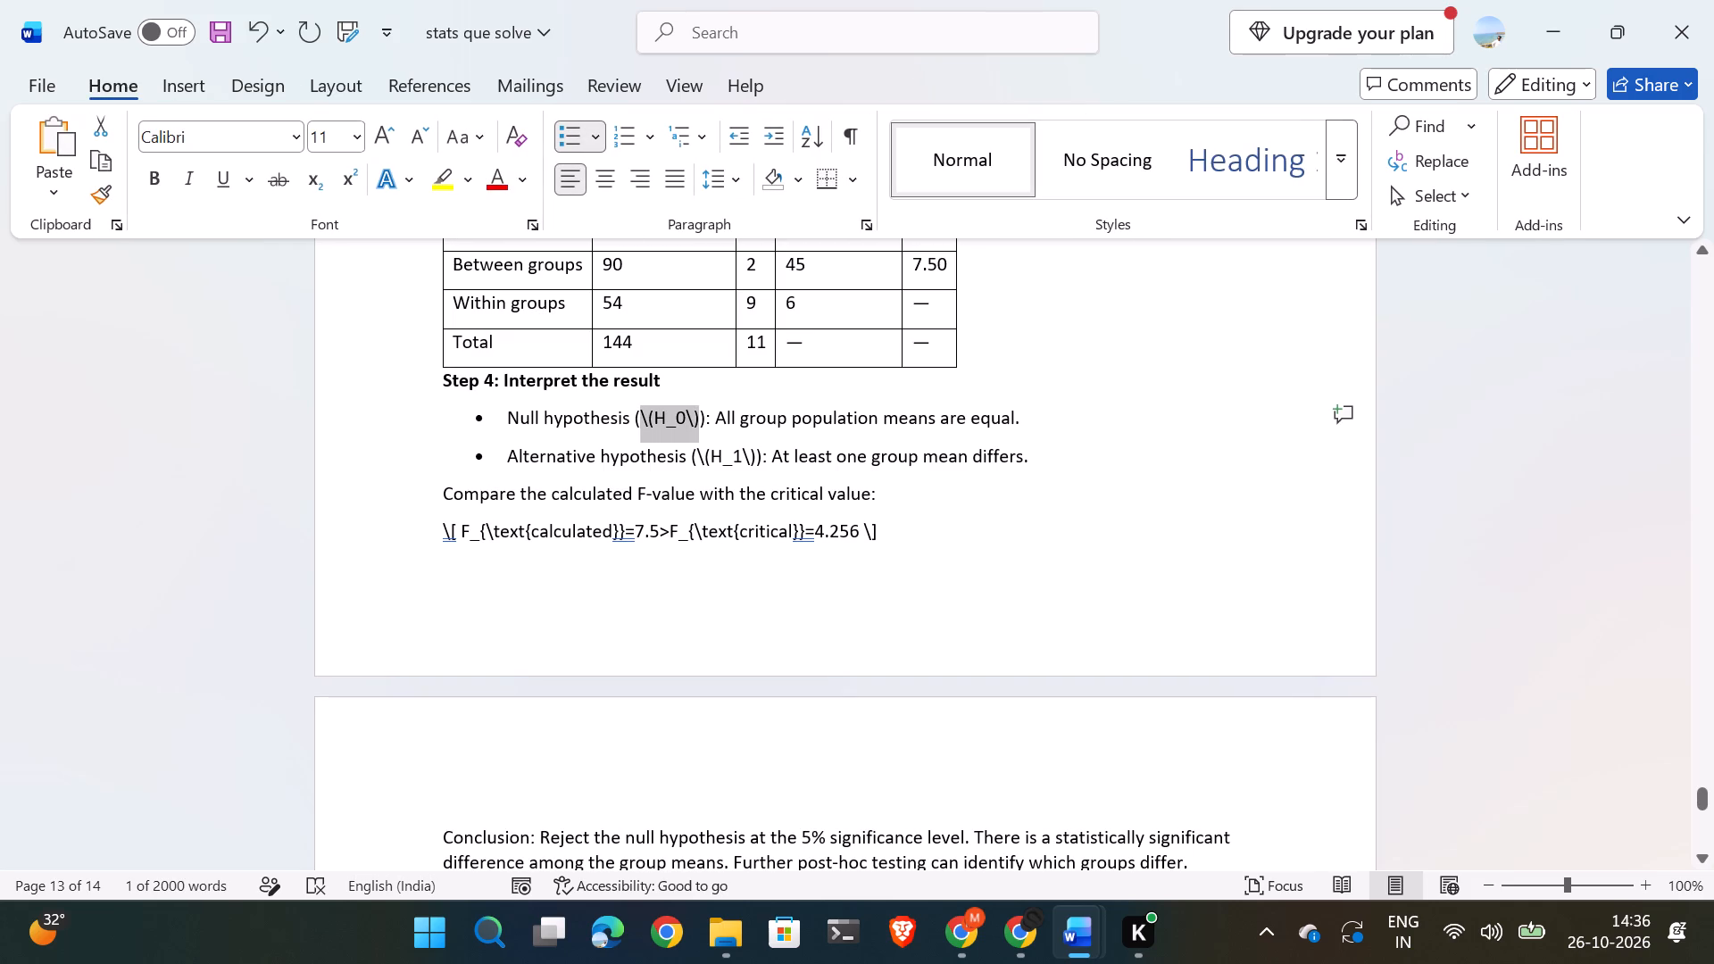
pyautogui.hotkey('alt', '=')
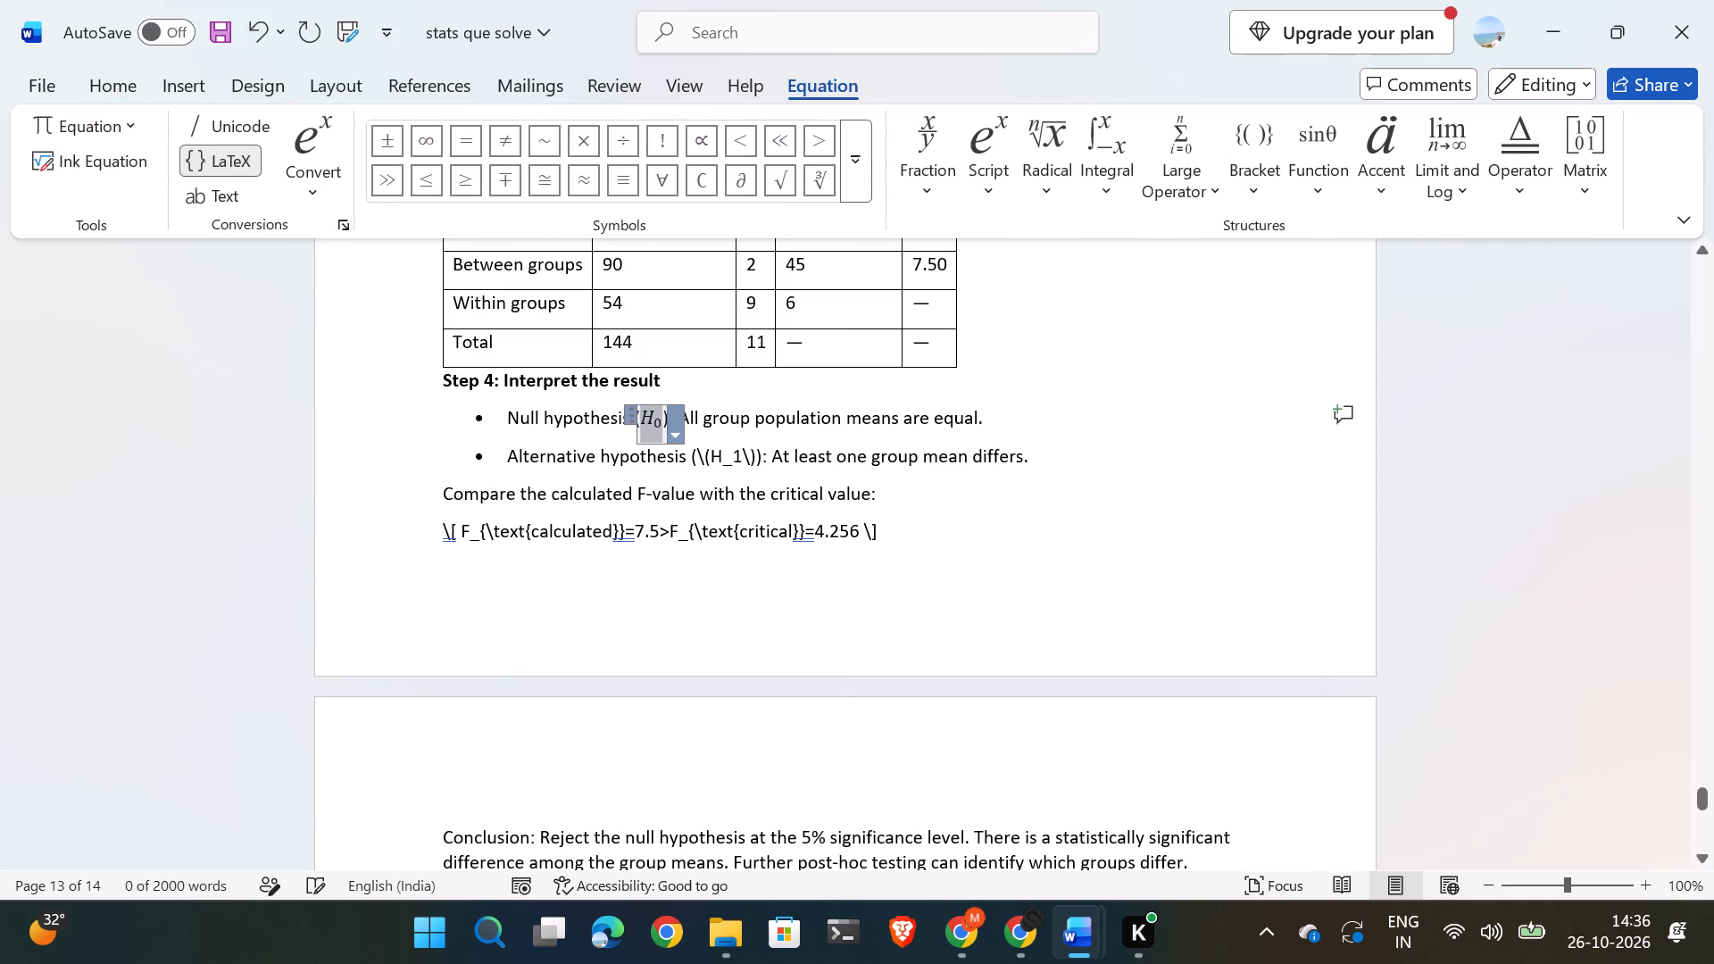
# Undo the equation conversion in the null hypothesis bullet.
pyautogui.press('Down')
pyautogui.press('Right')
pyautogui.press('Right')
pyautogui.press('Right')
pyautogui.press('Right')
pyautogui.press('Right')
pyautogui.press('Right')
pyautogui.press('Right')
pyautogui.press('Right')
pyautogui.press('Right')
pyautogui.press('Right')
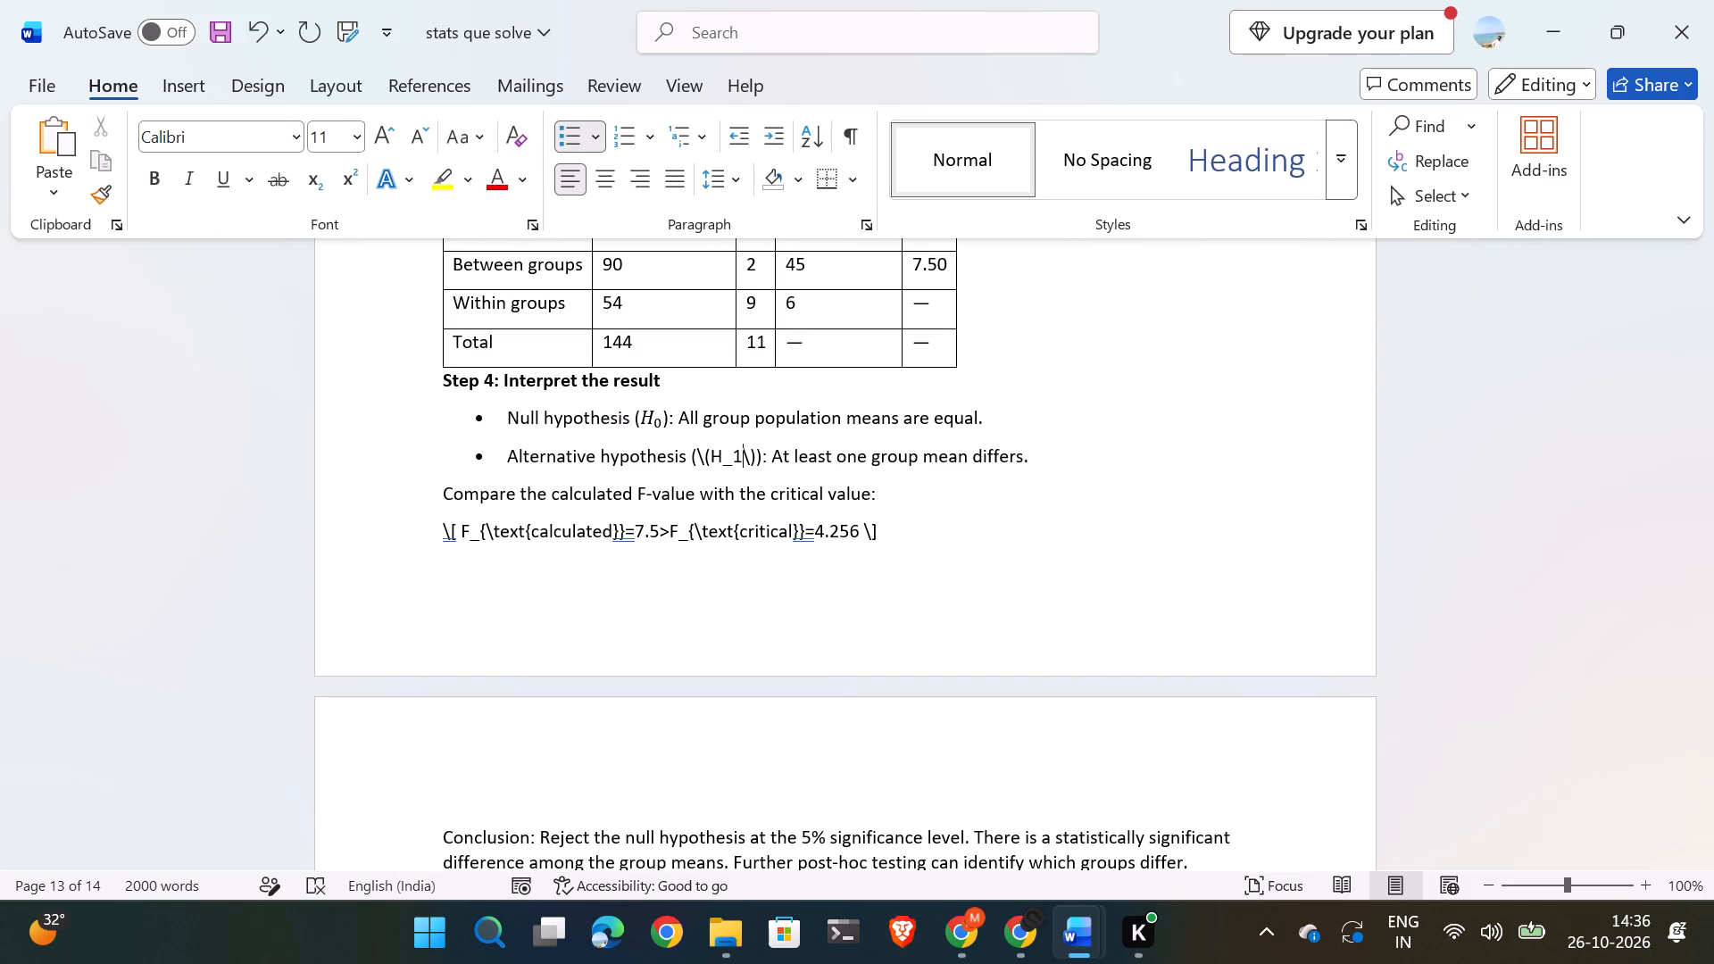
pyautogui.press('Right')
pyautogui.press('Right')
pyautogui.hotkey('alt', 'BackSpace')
# Convert the H_1 LaTeX code in the alternative hypothesis bullet into an inline equation.
pyautogui.press('Down')
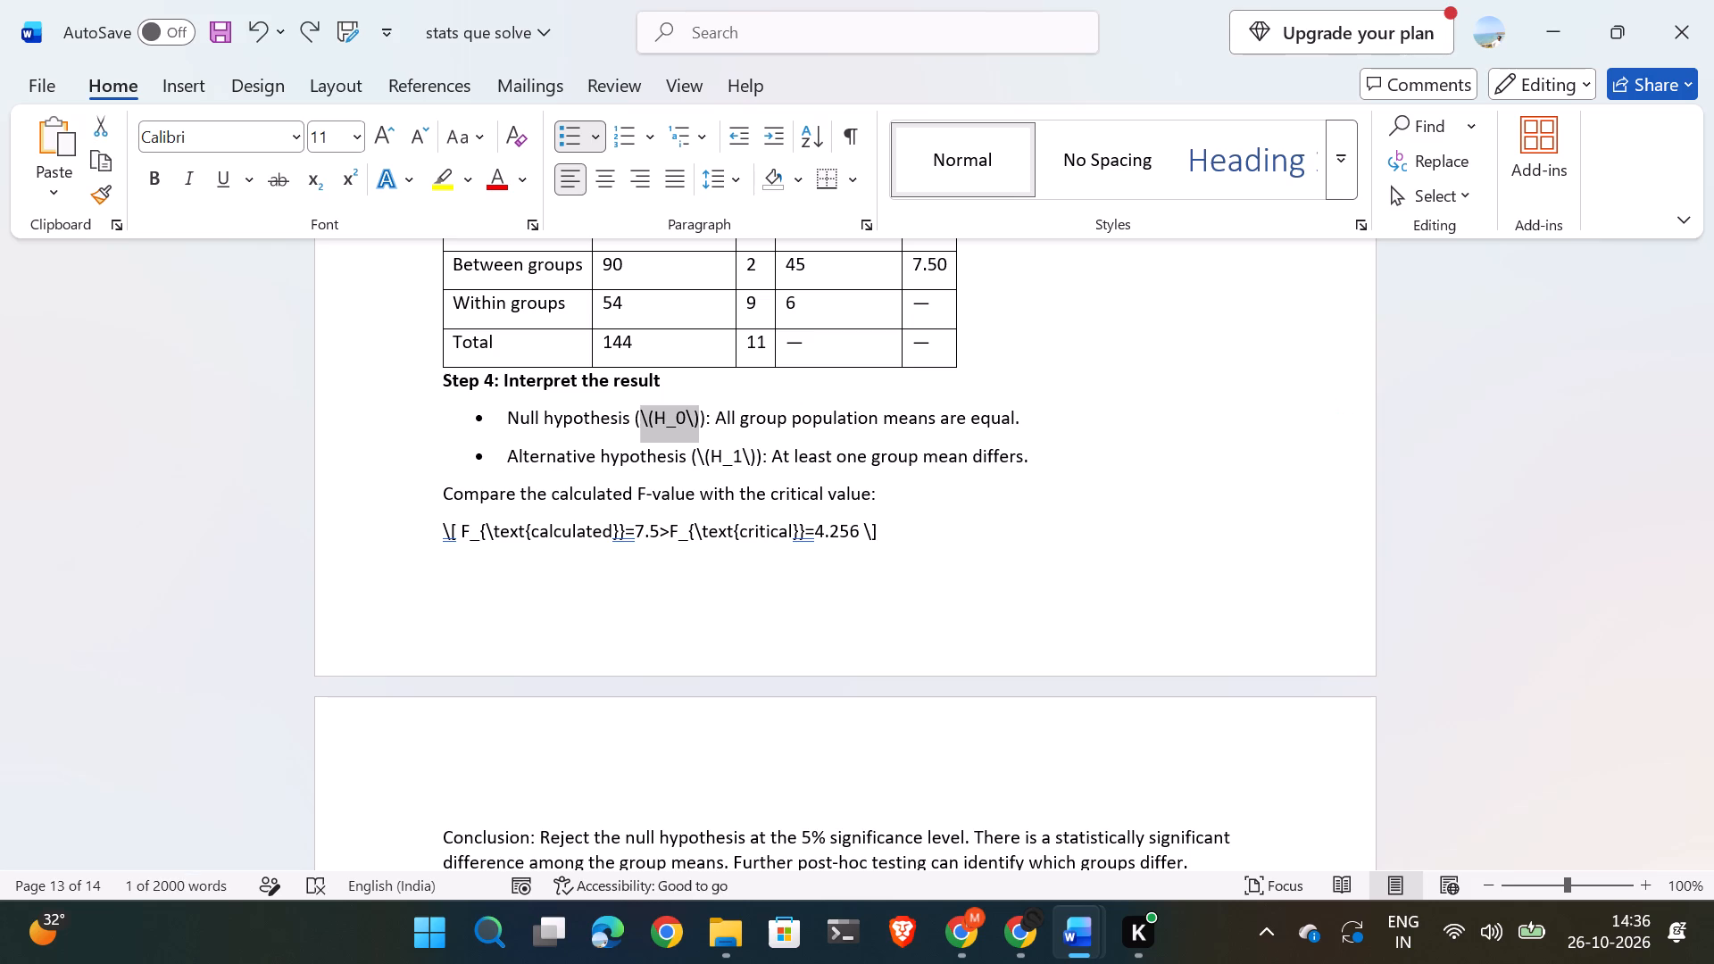
pyautogui.press('Right')
pyautogui.press('Right')
pyautogui.press('Right')
pyautogui.press('Right')
pyautogui.press('Right')
pyautogui.press('Right')
pyautogui.press('Right')
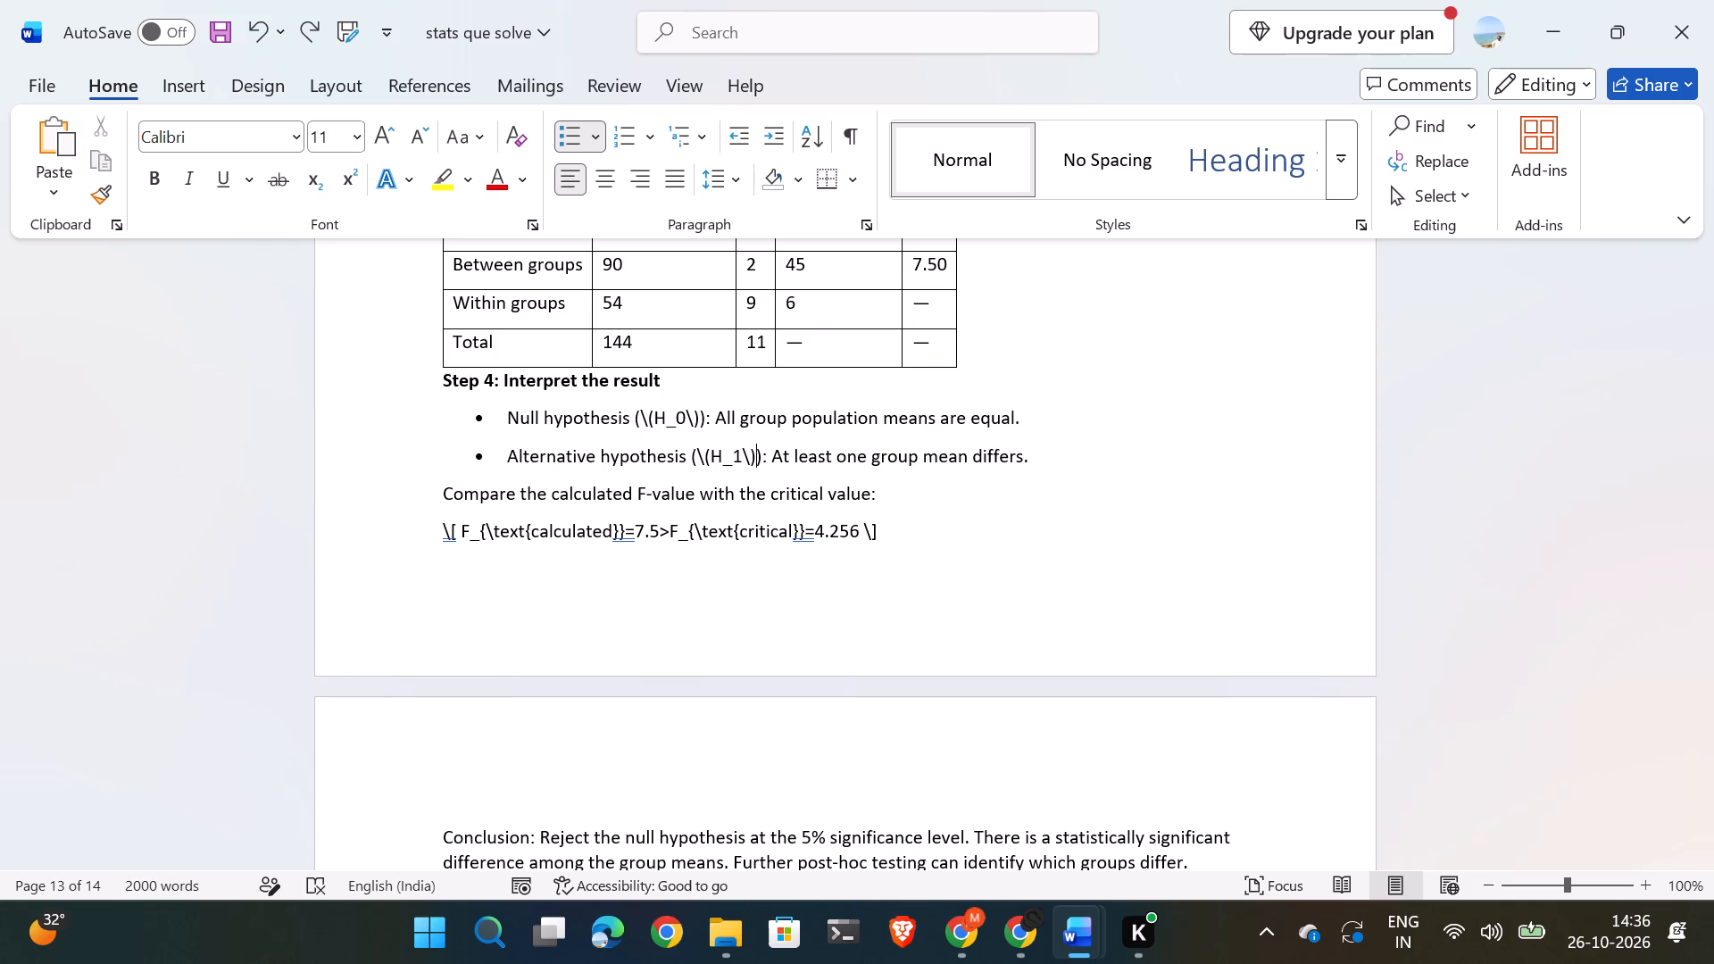
pyautogui.hotkey('shift', 'Left')
pyautogui.hotkey('shift', 'Left')
pyautogui.hotkey('shift', 'Left')
pyautogui.hotkey('shift', 'Left')
pyautogui.hotkey('shift', 'Left')
pyautogui.hotkey('shift', 'Left')
pyautogui.hotkey('shift', 'Left')
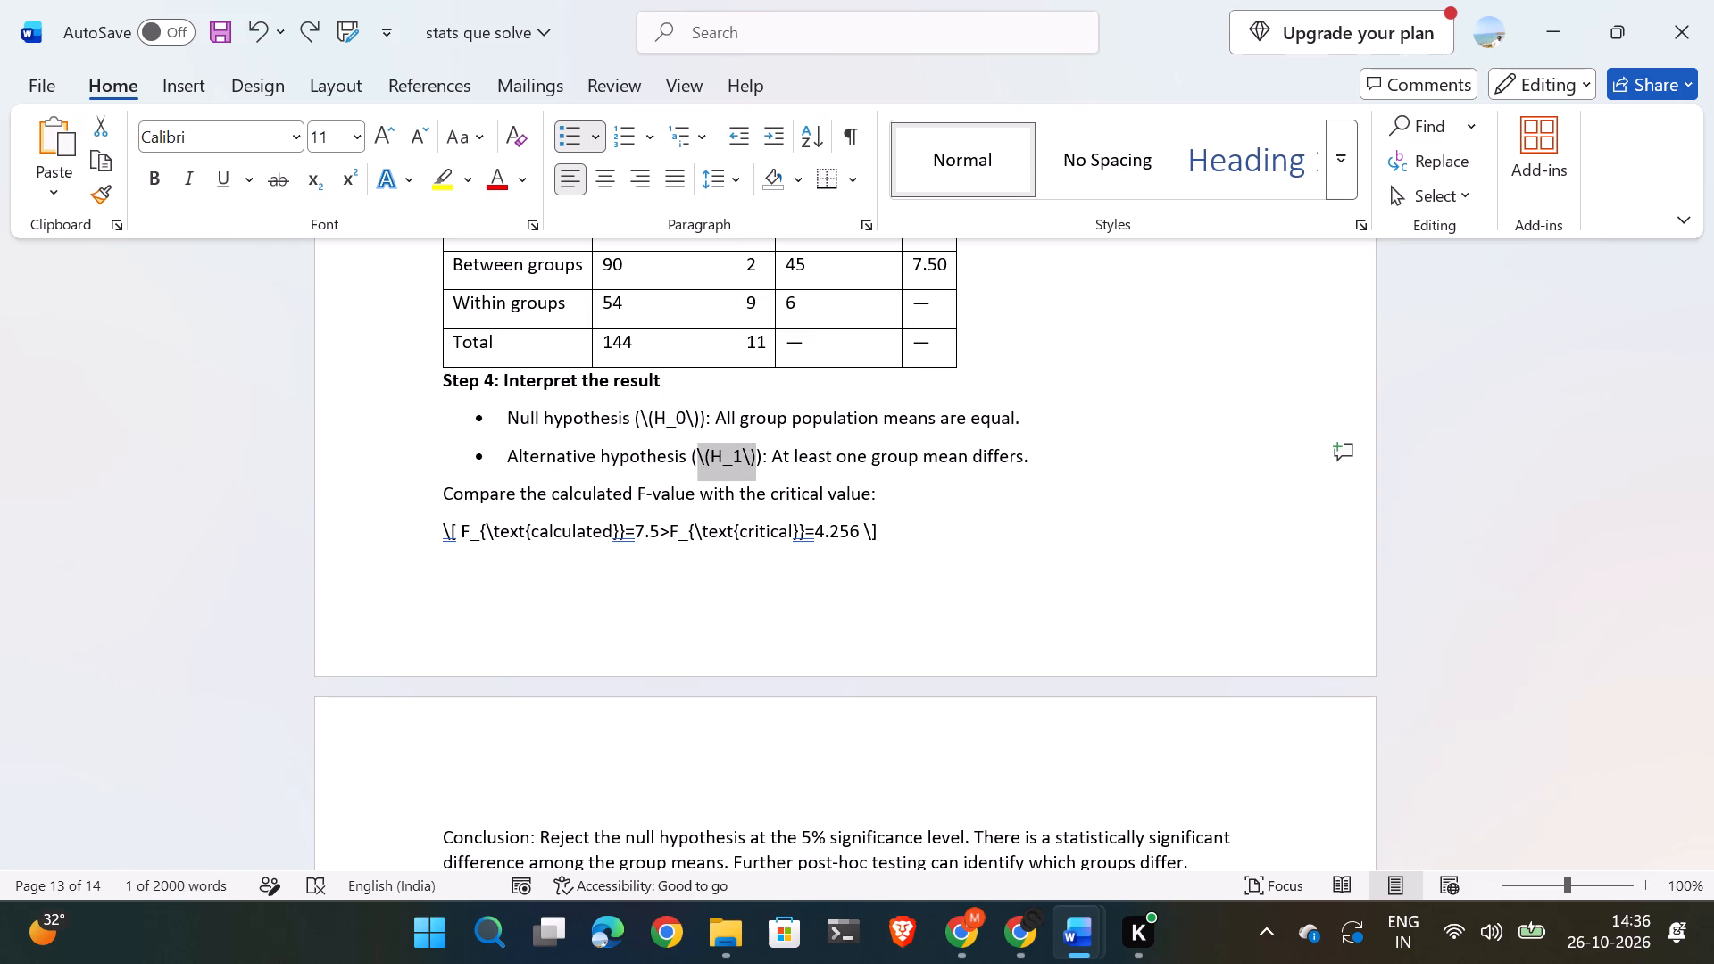
pyautogui.hotkey('alt', '=')
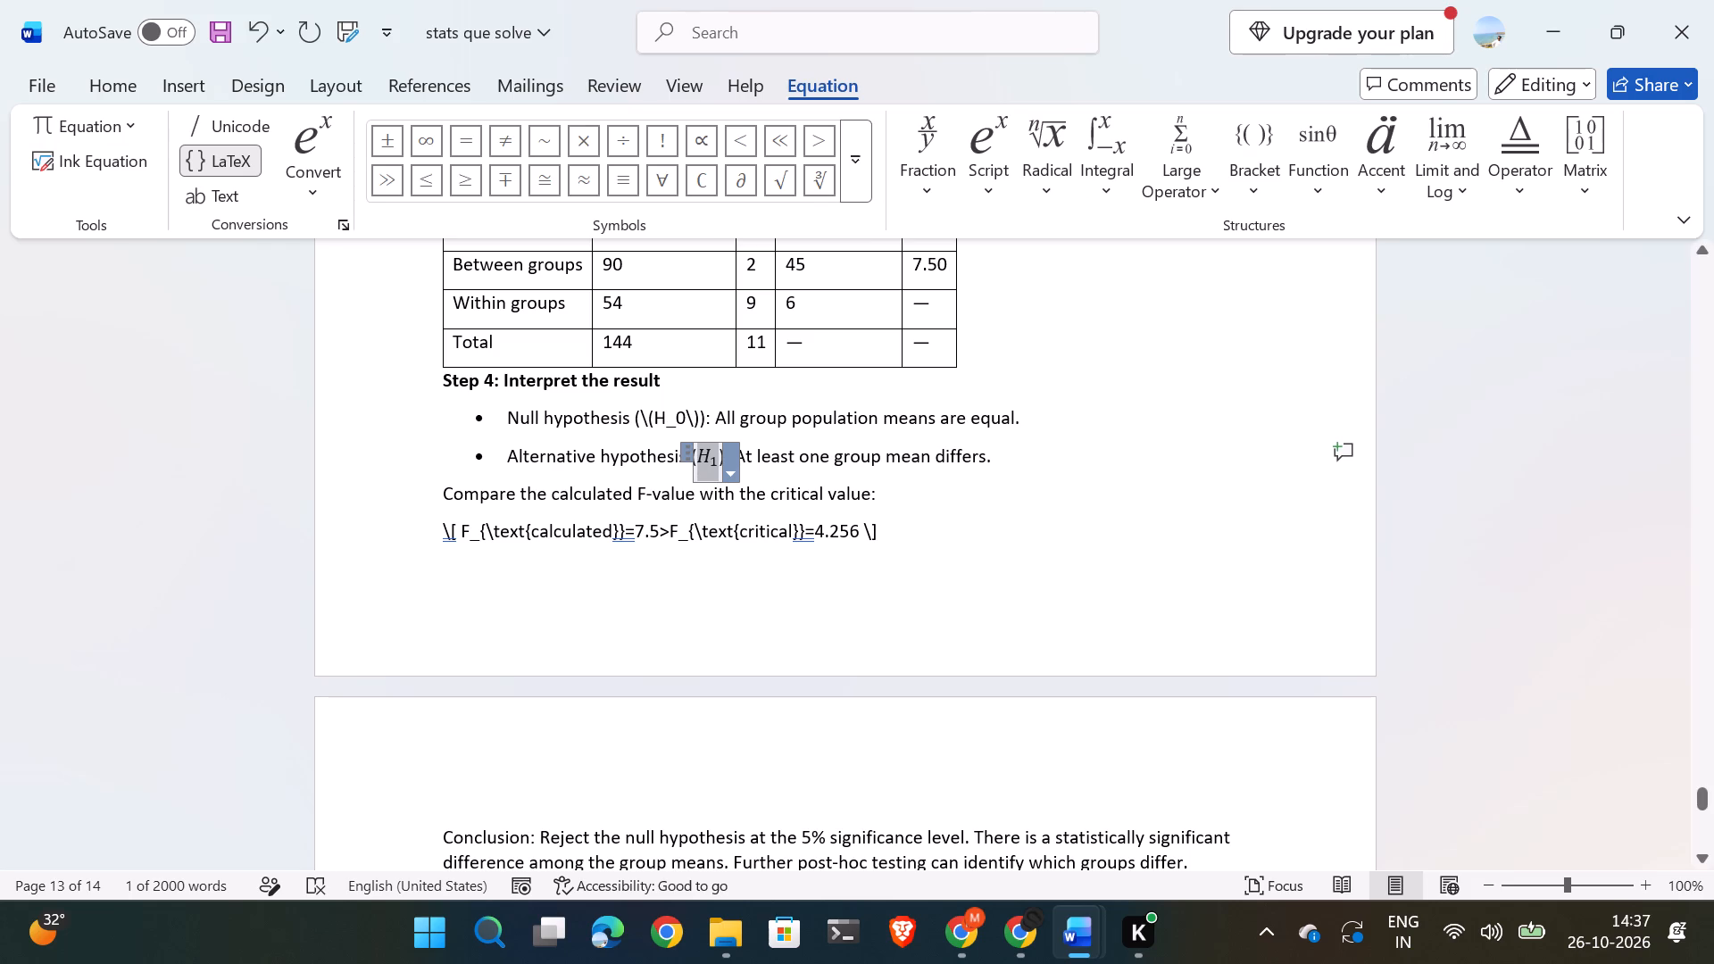
# Convert the LaTeX line comparing the calculated F-value with the critical value into a formatted equation.
pyautogui.moveTo(883, 528); pyautogui.dragTo(342, 536)
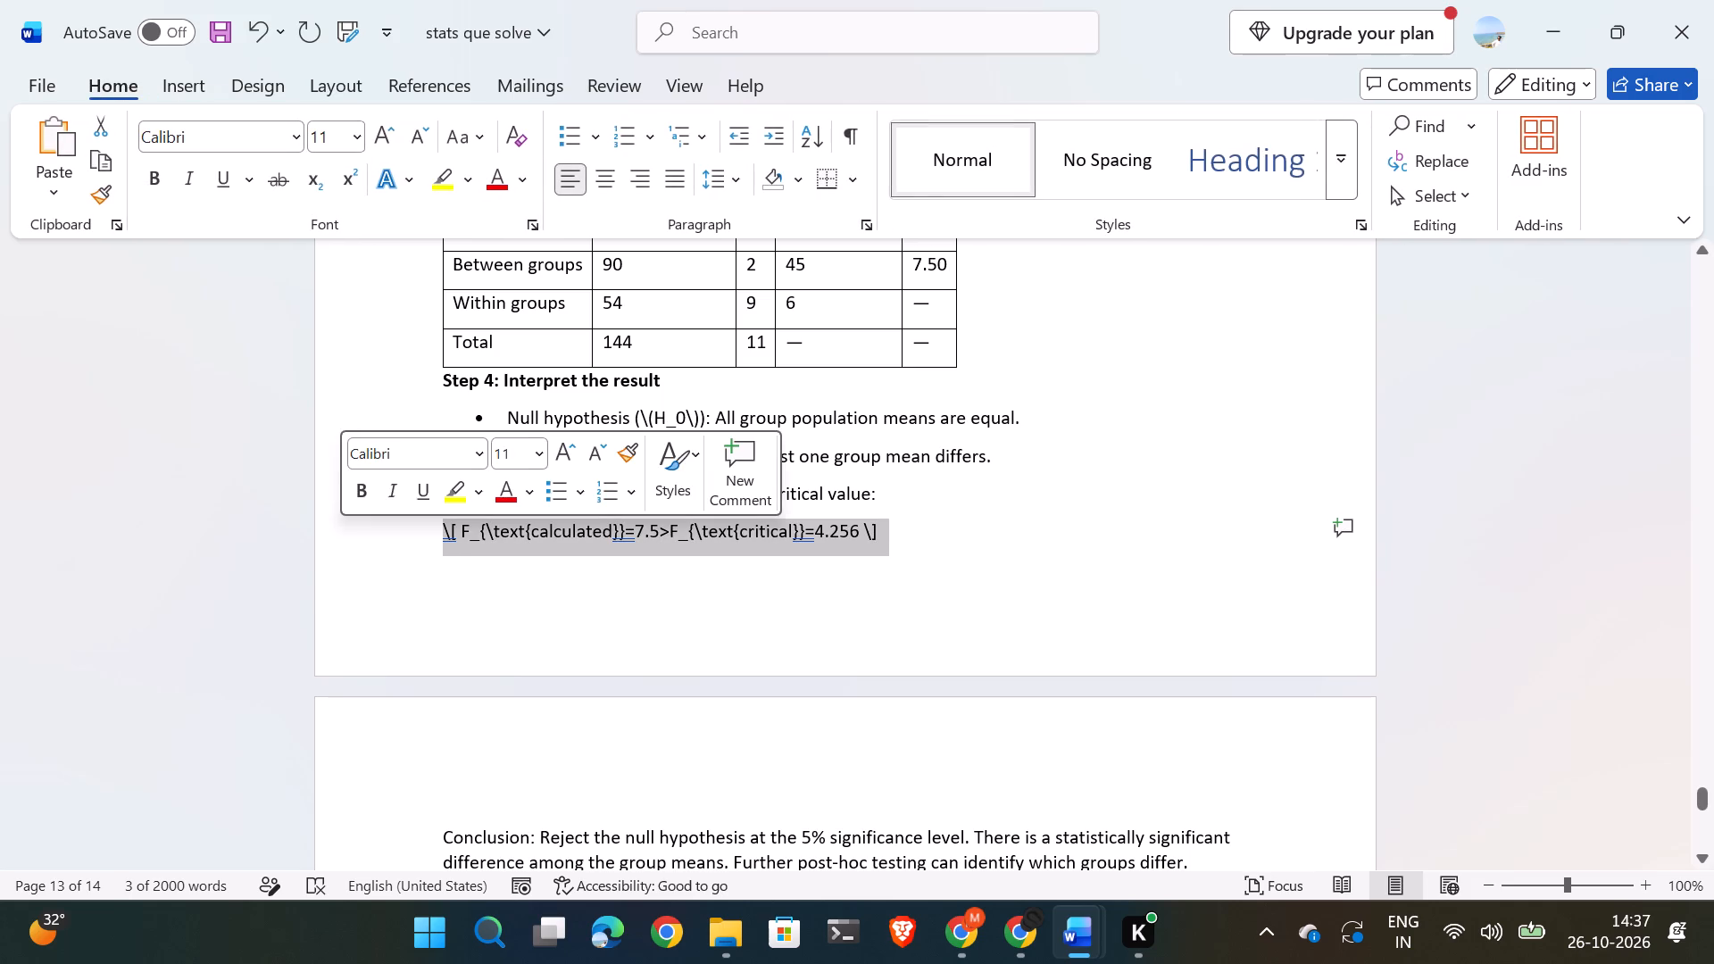
pyautogui.hotkey('alt', '=')
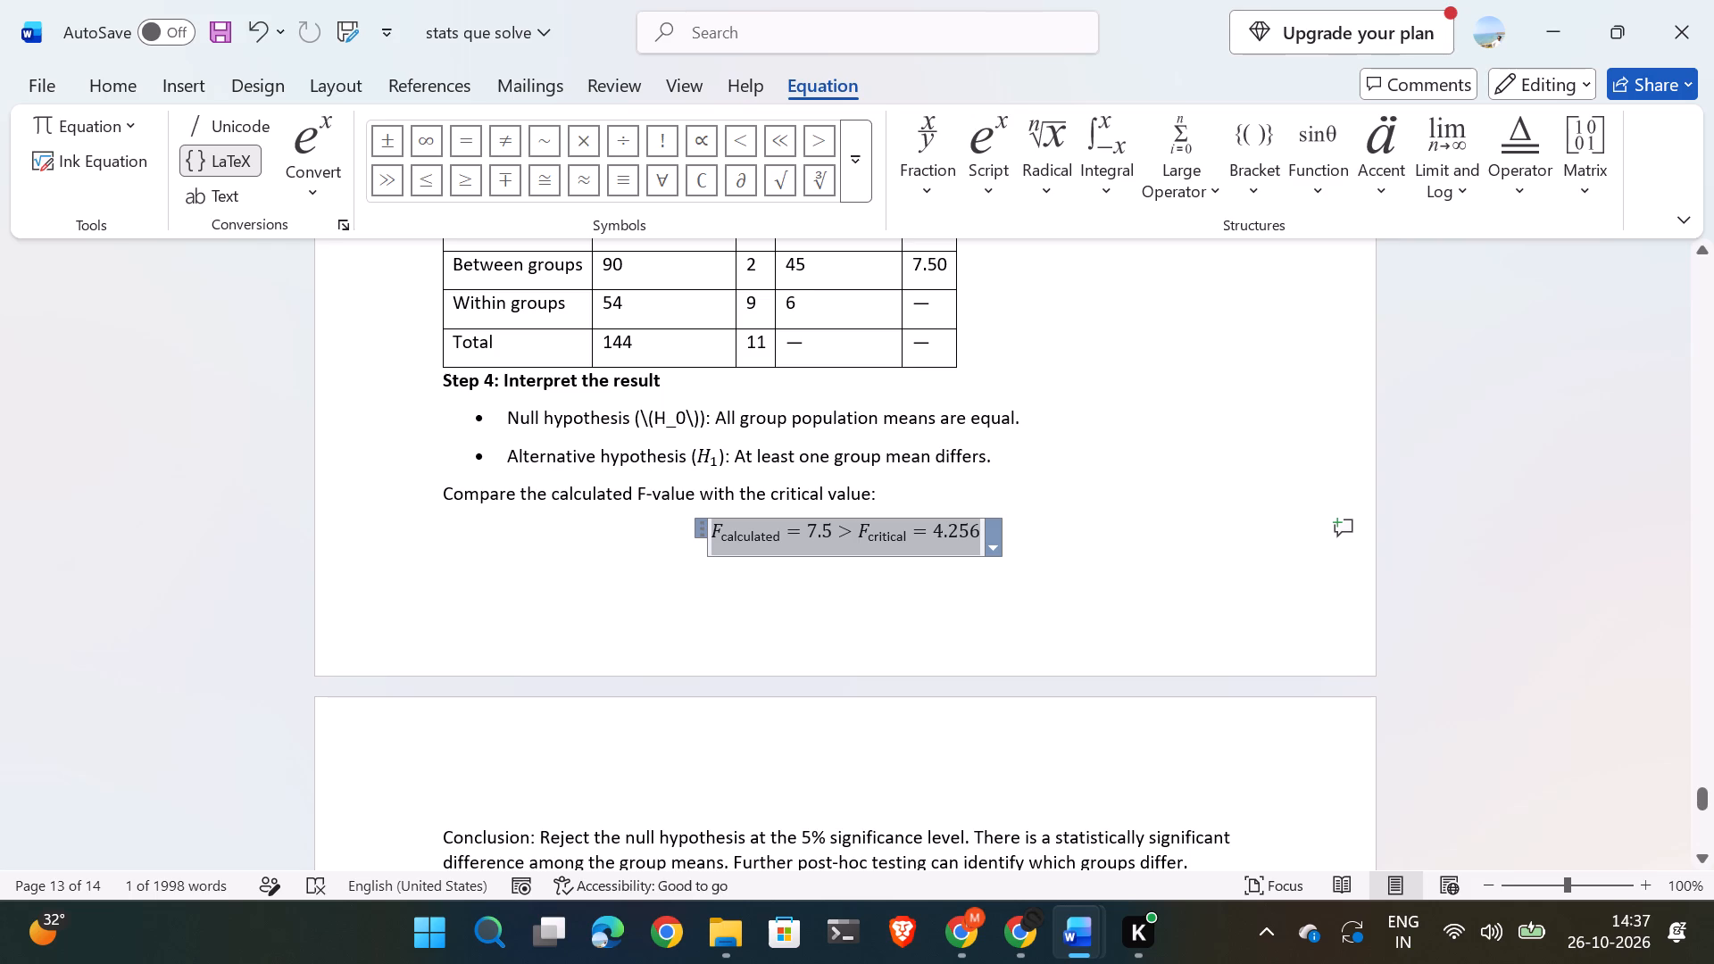
# Review the ANOVA question and its formatted answer, from the question's table through the conclusion.
pyautogui.scroll(-5, 440, 578)
pyautogui.scroll(3, 877, 532)
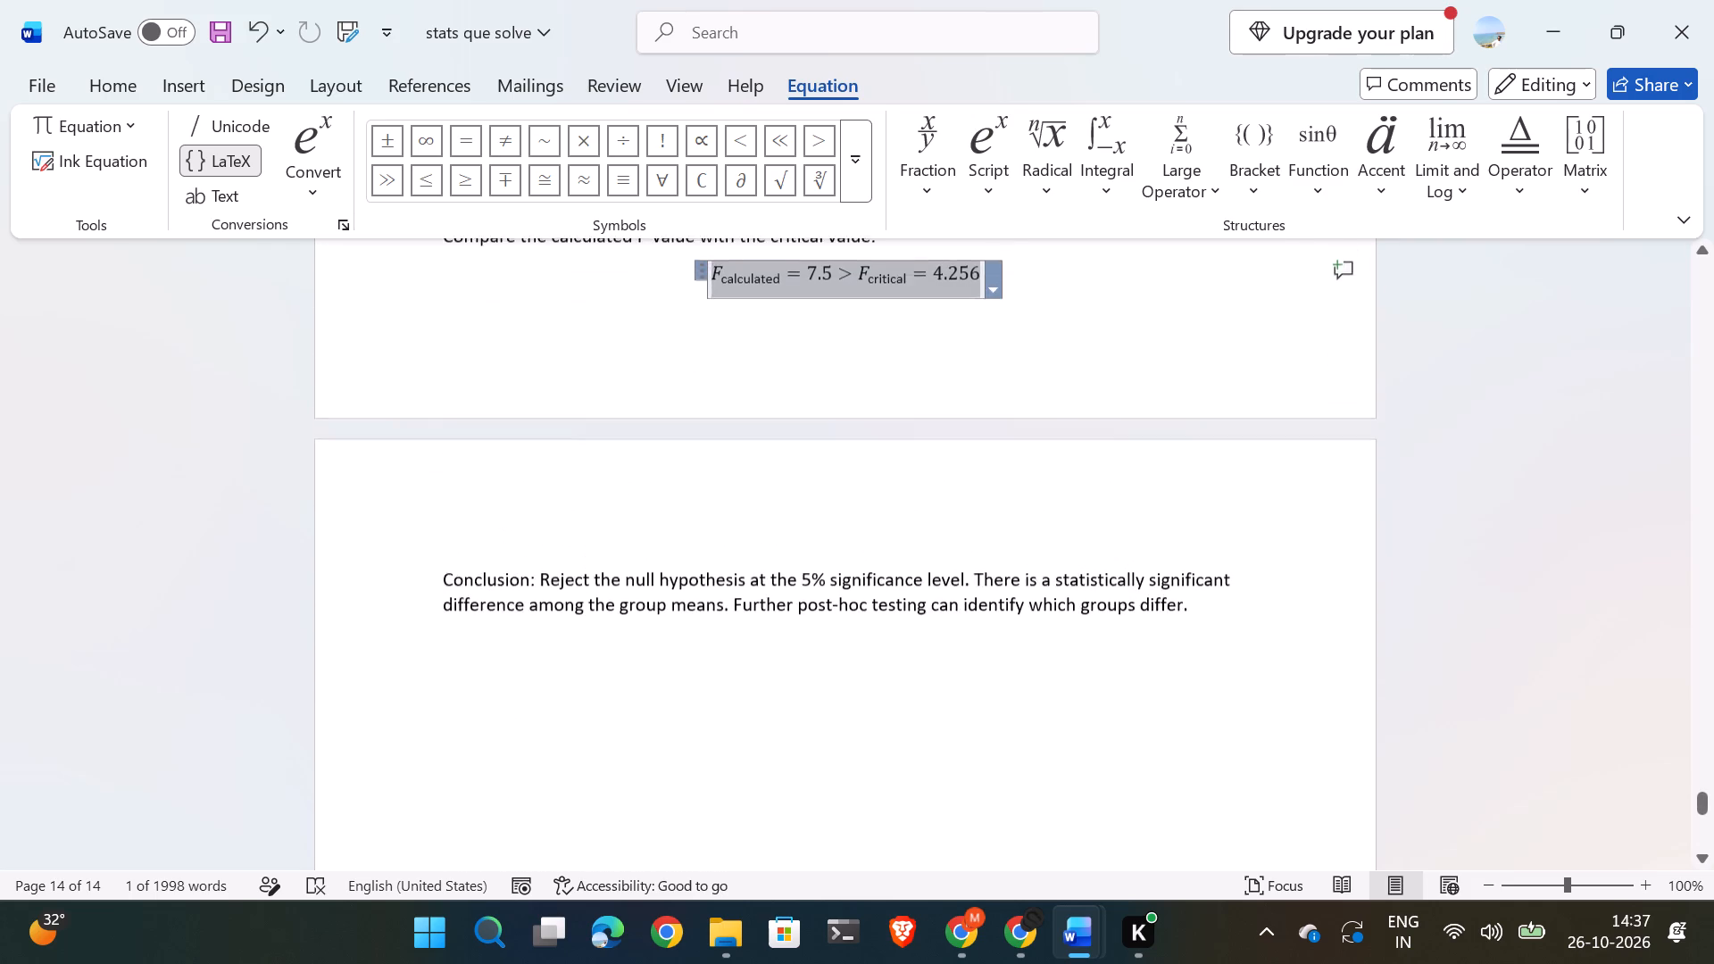
pyautogui.scroll(9, 745, 573)
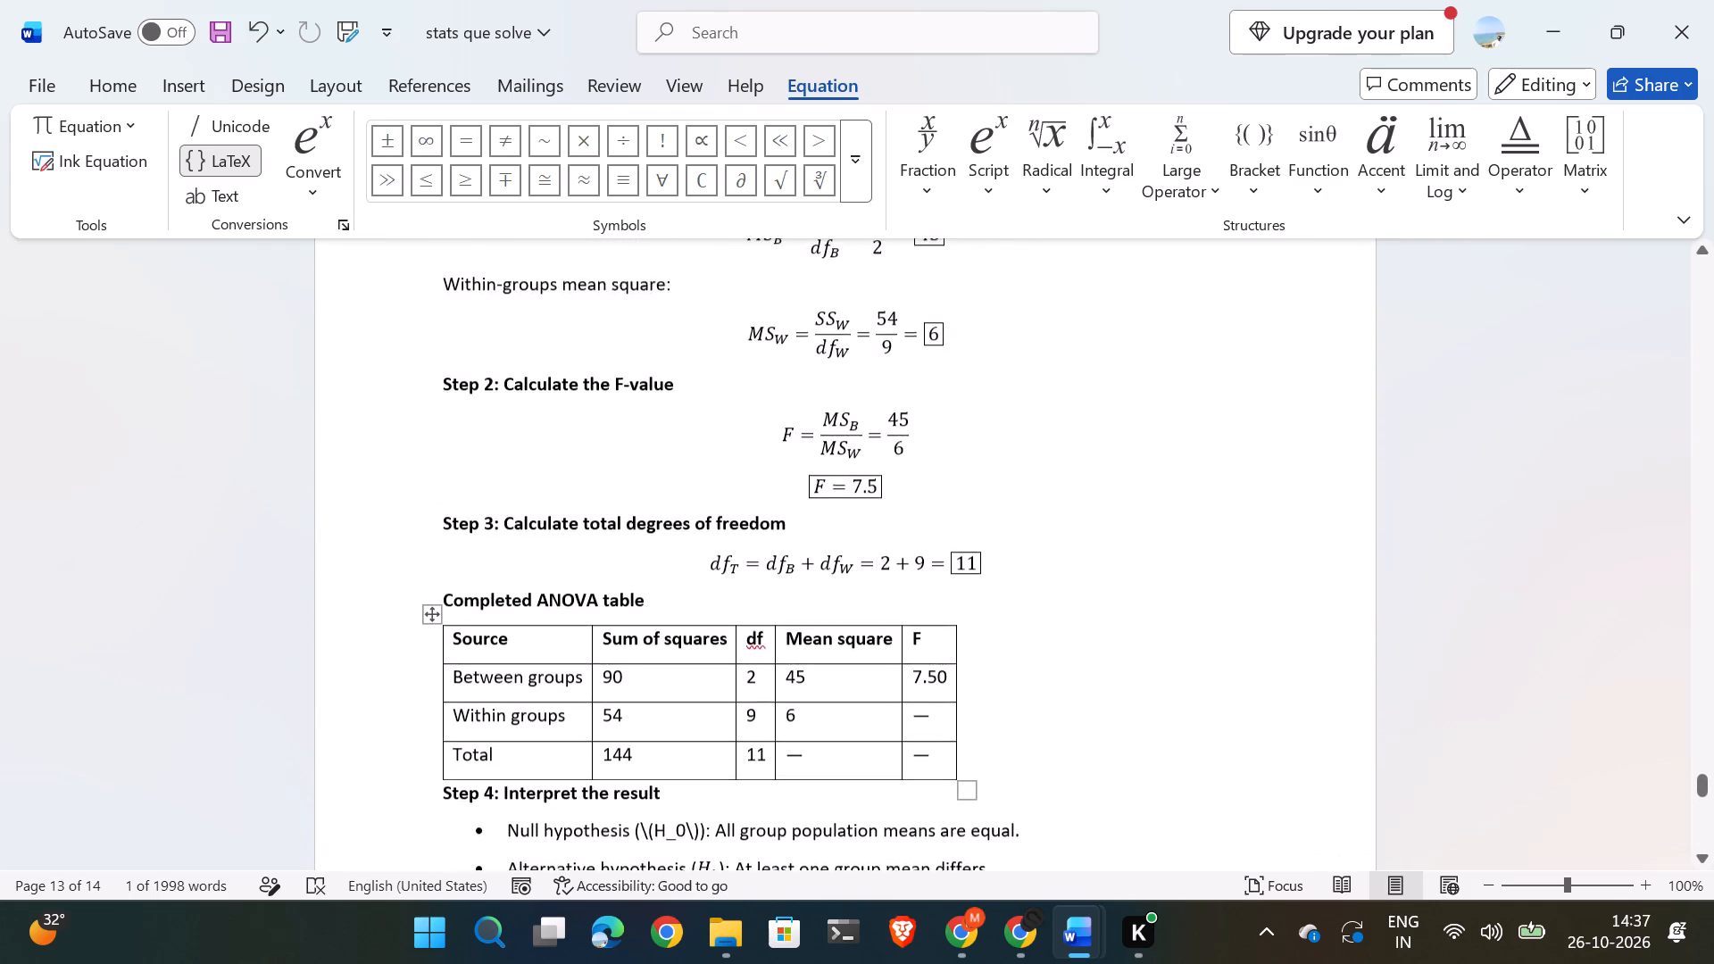
pyautogui.scroll(5, 789, 586)
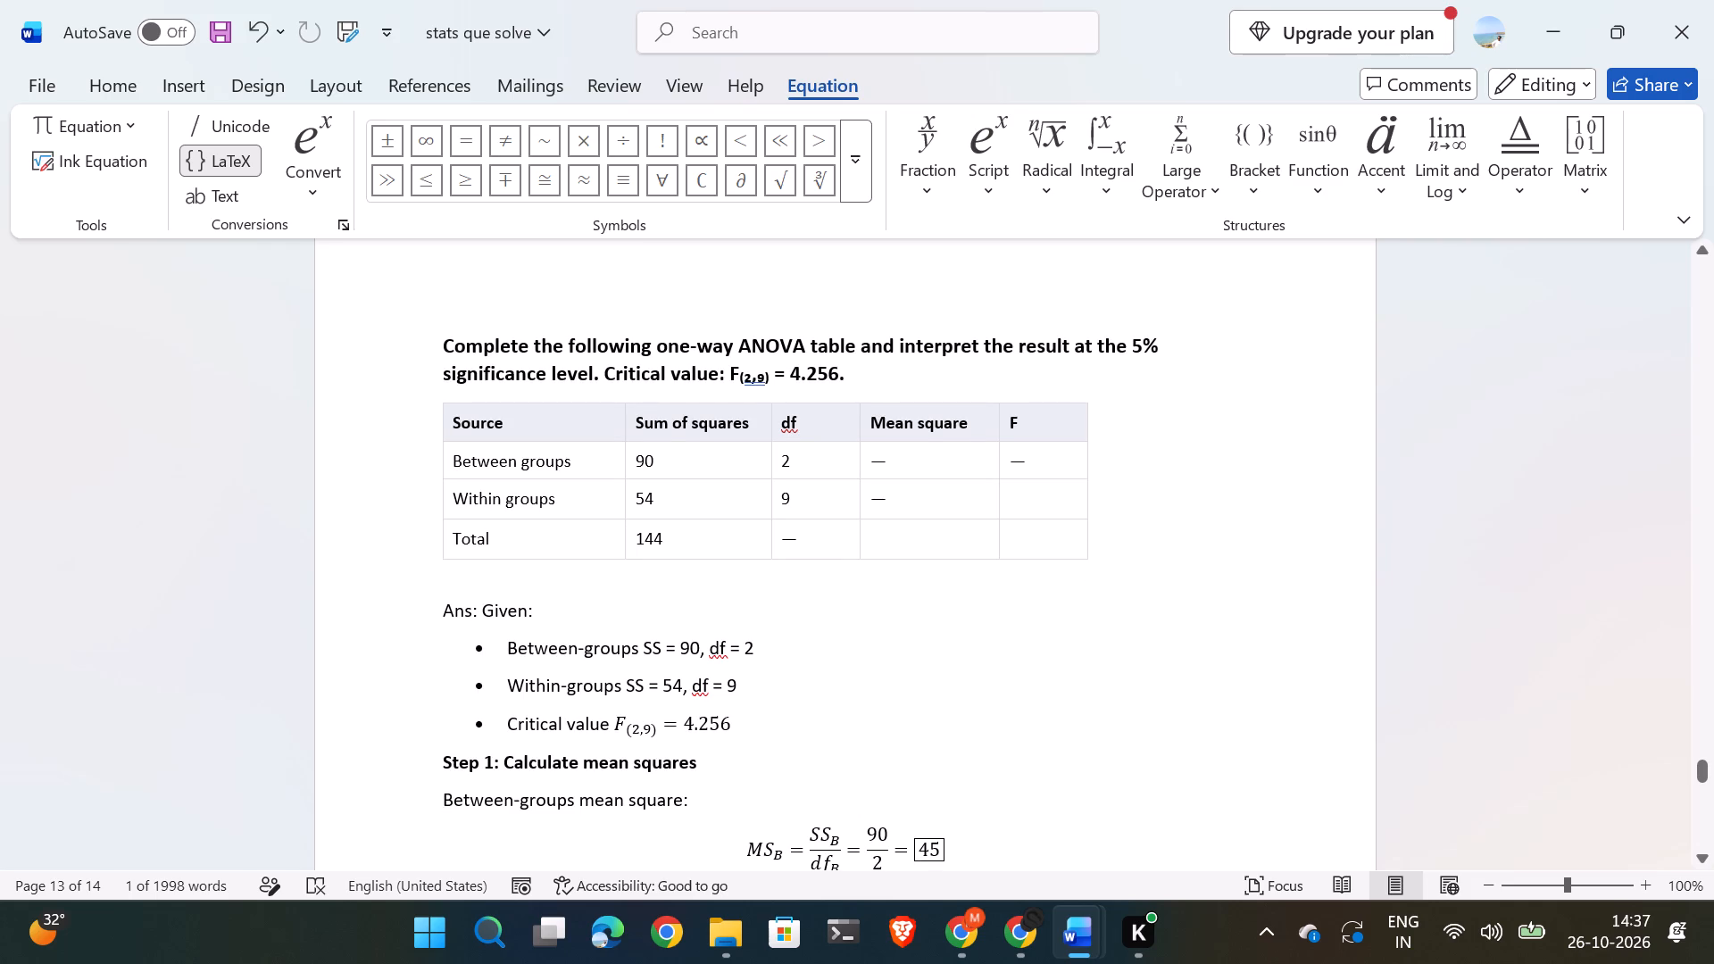
pyautogui.scroll(-2, 895, 641)
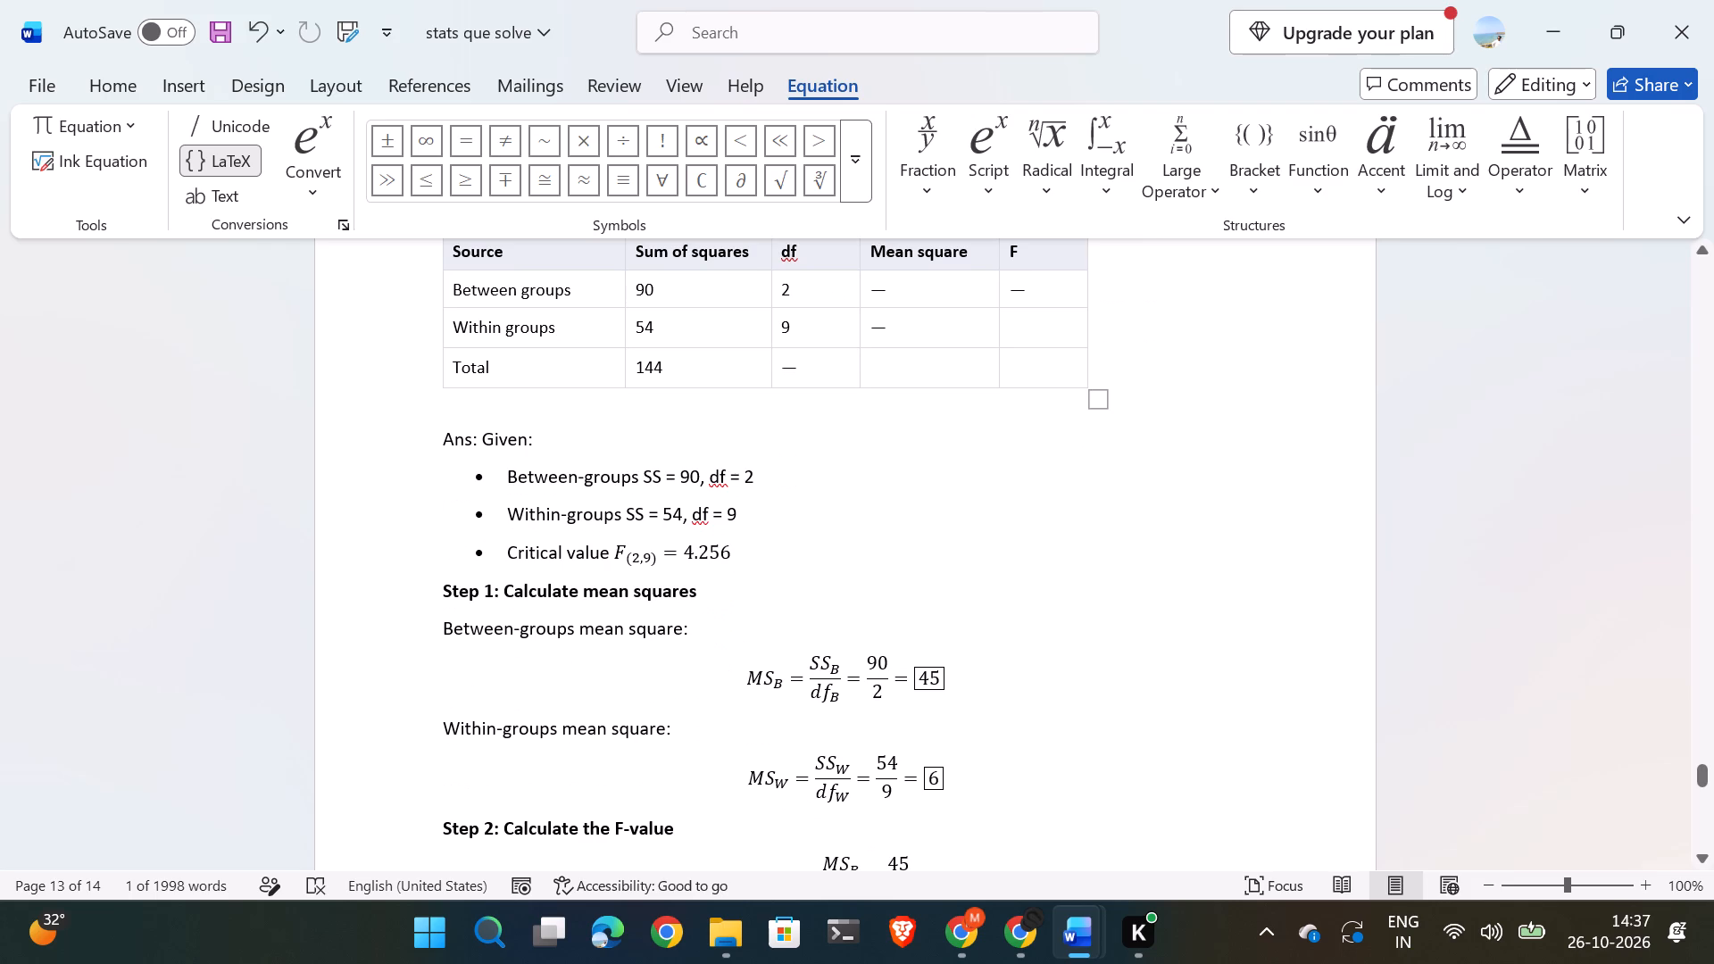
pyautogui.scroll(-1, 984, 597)
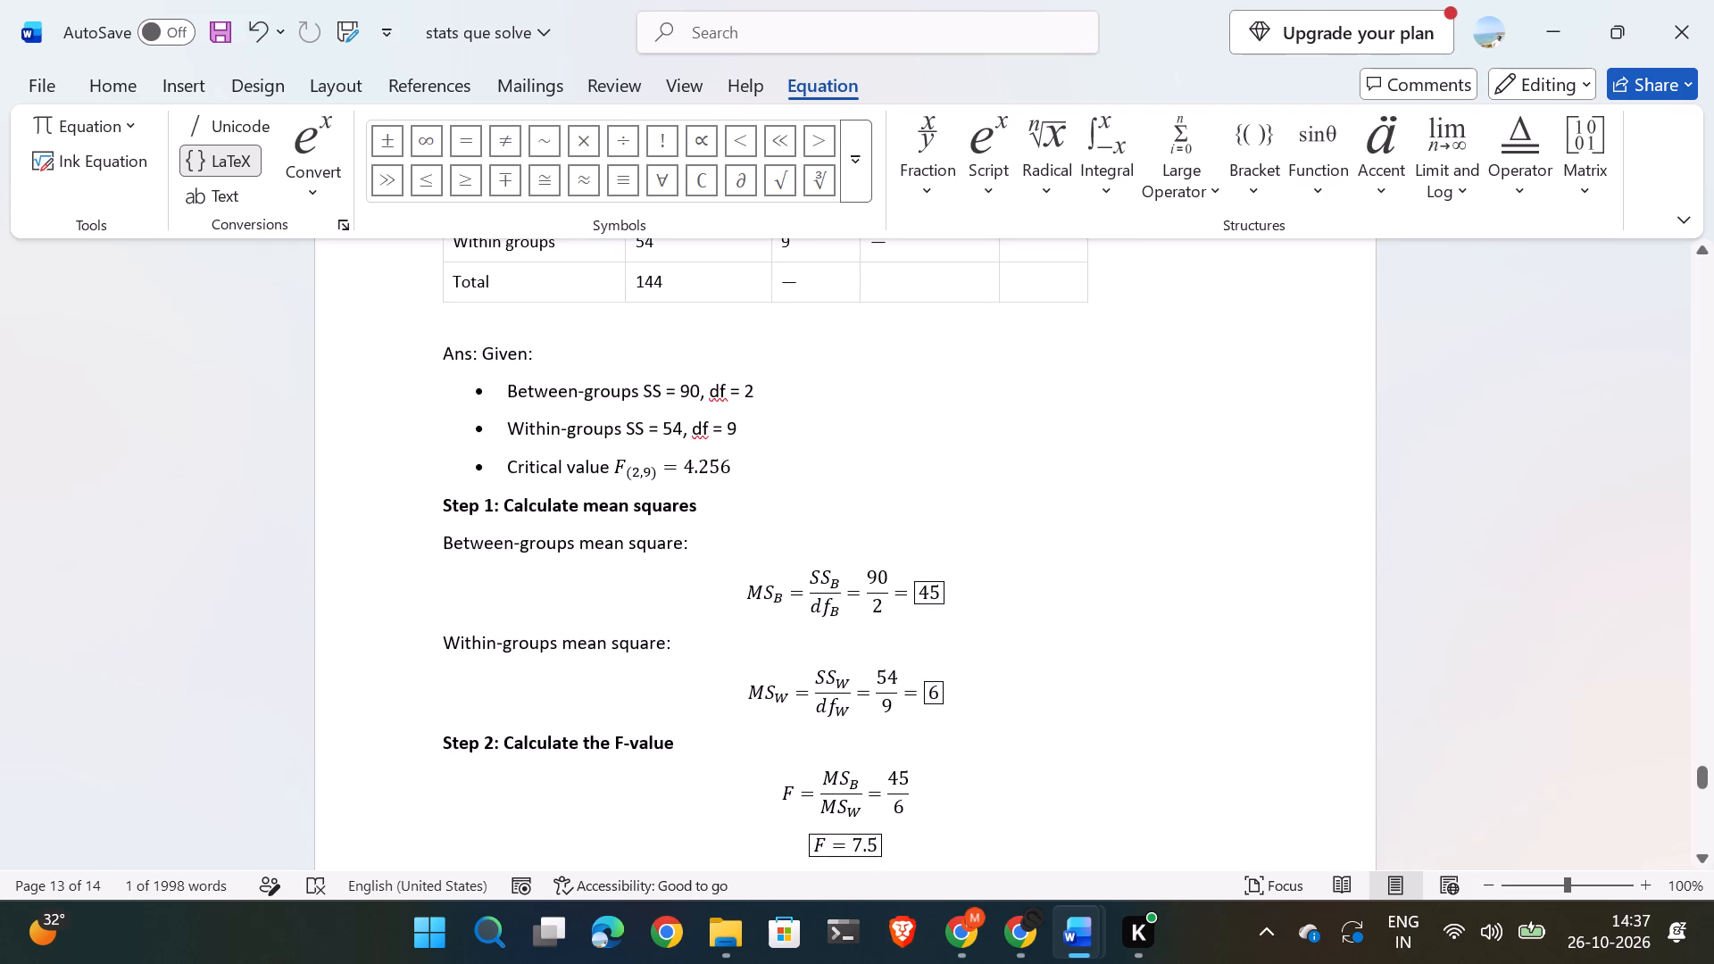
pyautogui.scroll(3, 984, 597)
pyautogui.scroll(-2, 873, 492)
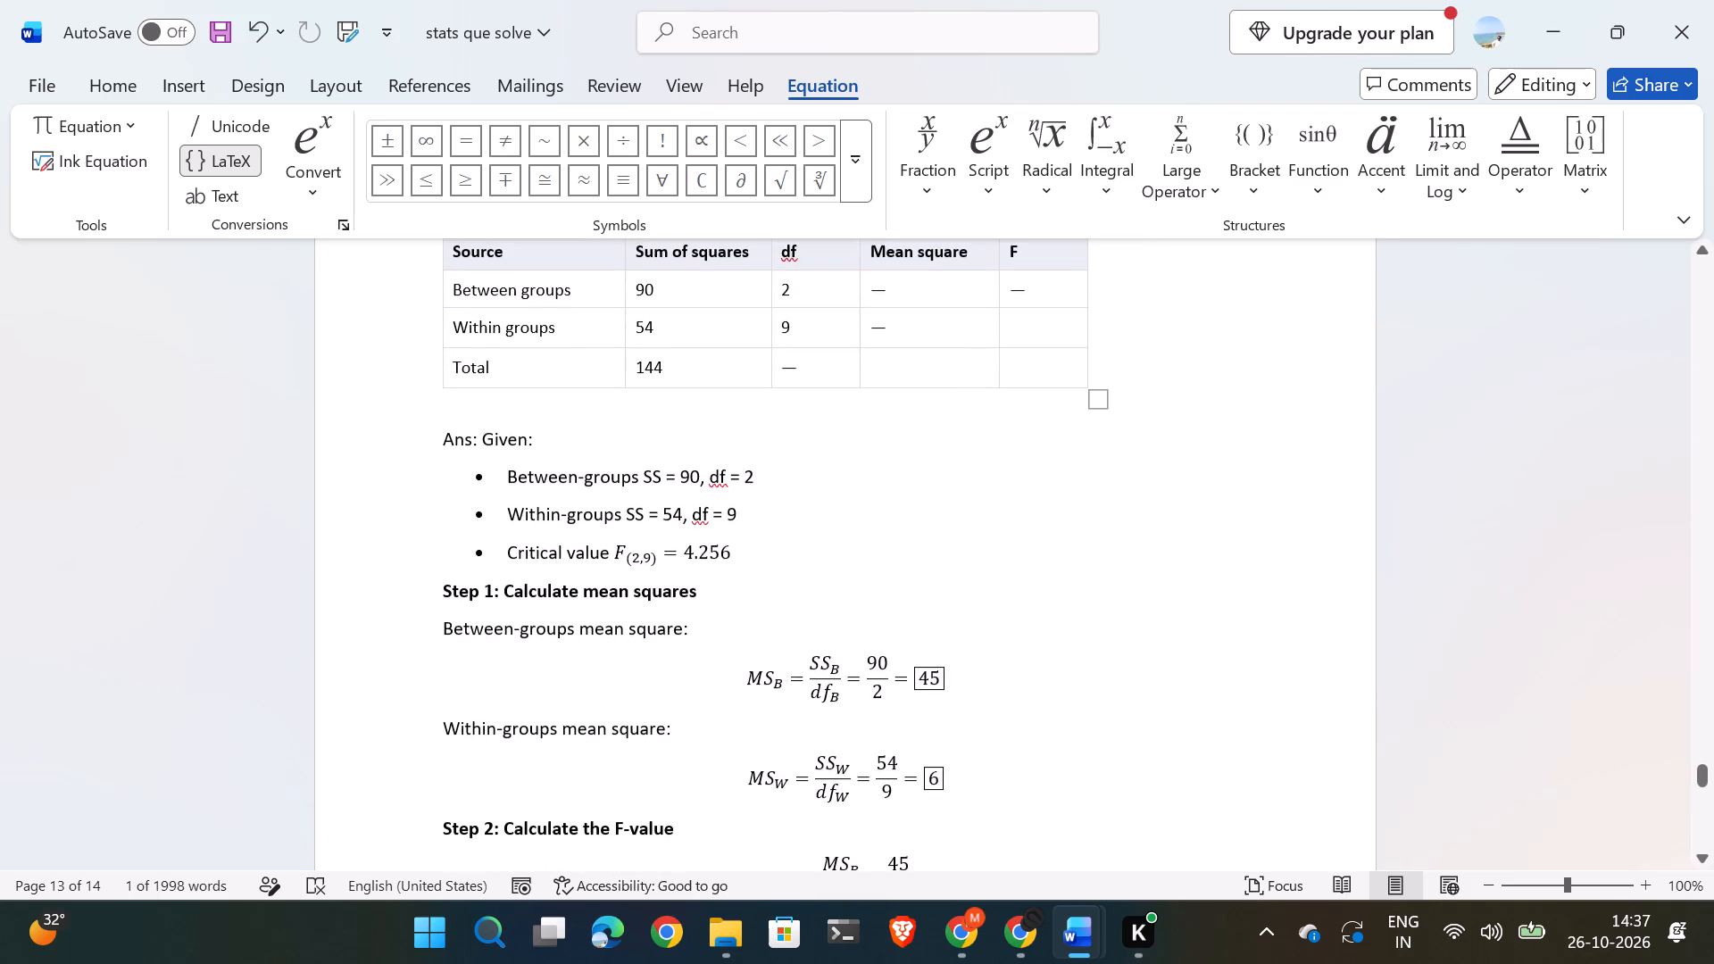
pyautogui.scroll(-2, 955, 561)
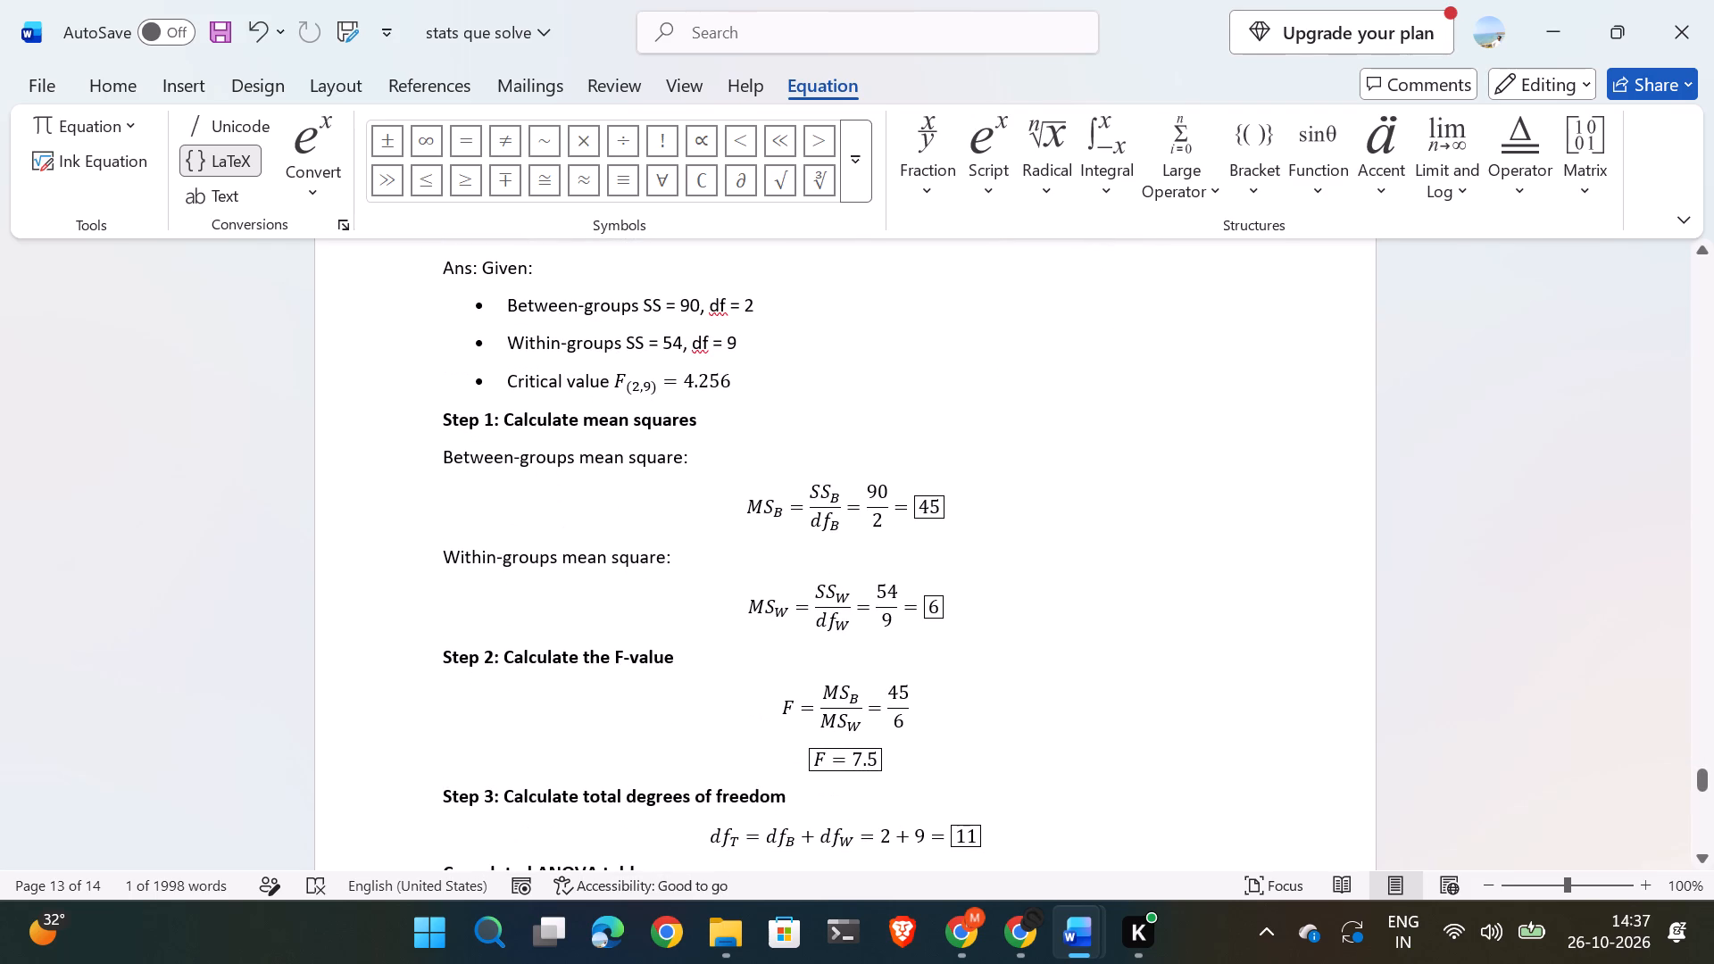
pyautogui.scroll(4, 955, 561)
pyautogui.scroll(1, 1027, 402)
pyautogui.scroll(-4, 1027, 402)
pyautogui.scroll(-1, 1022, 513)
pyautogui.scroll(4, 1001, 663)
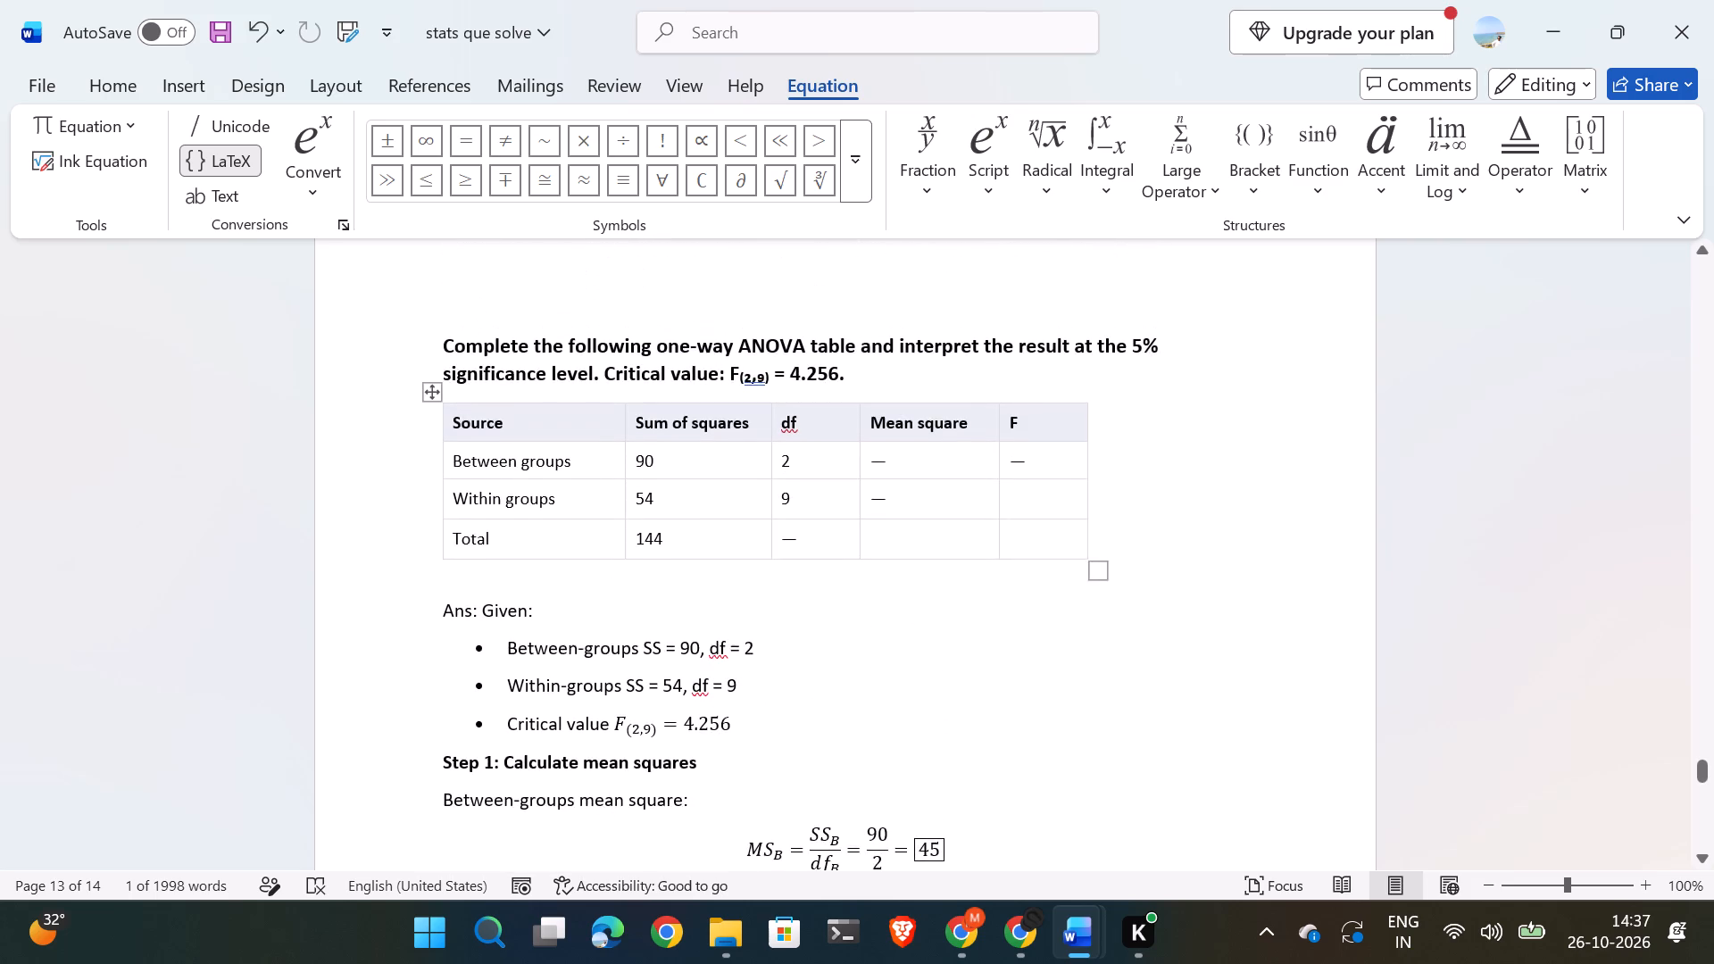
pyautogui.scroll(-3, 928, 592)
pyautogui.scroll(-2, 1026, 594)
pyautogui.scroll(-2, 928, 694)
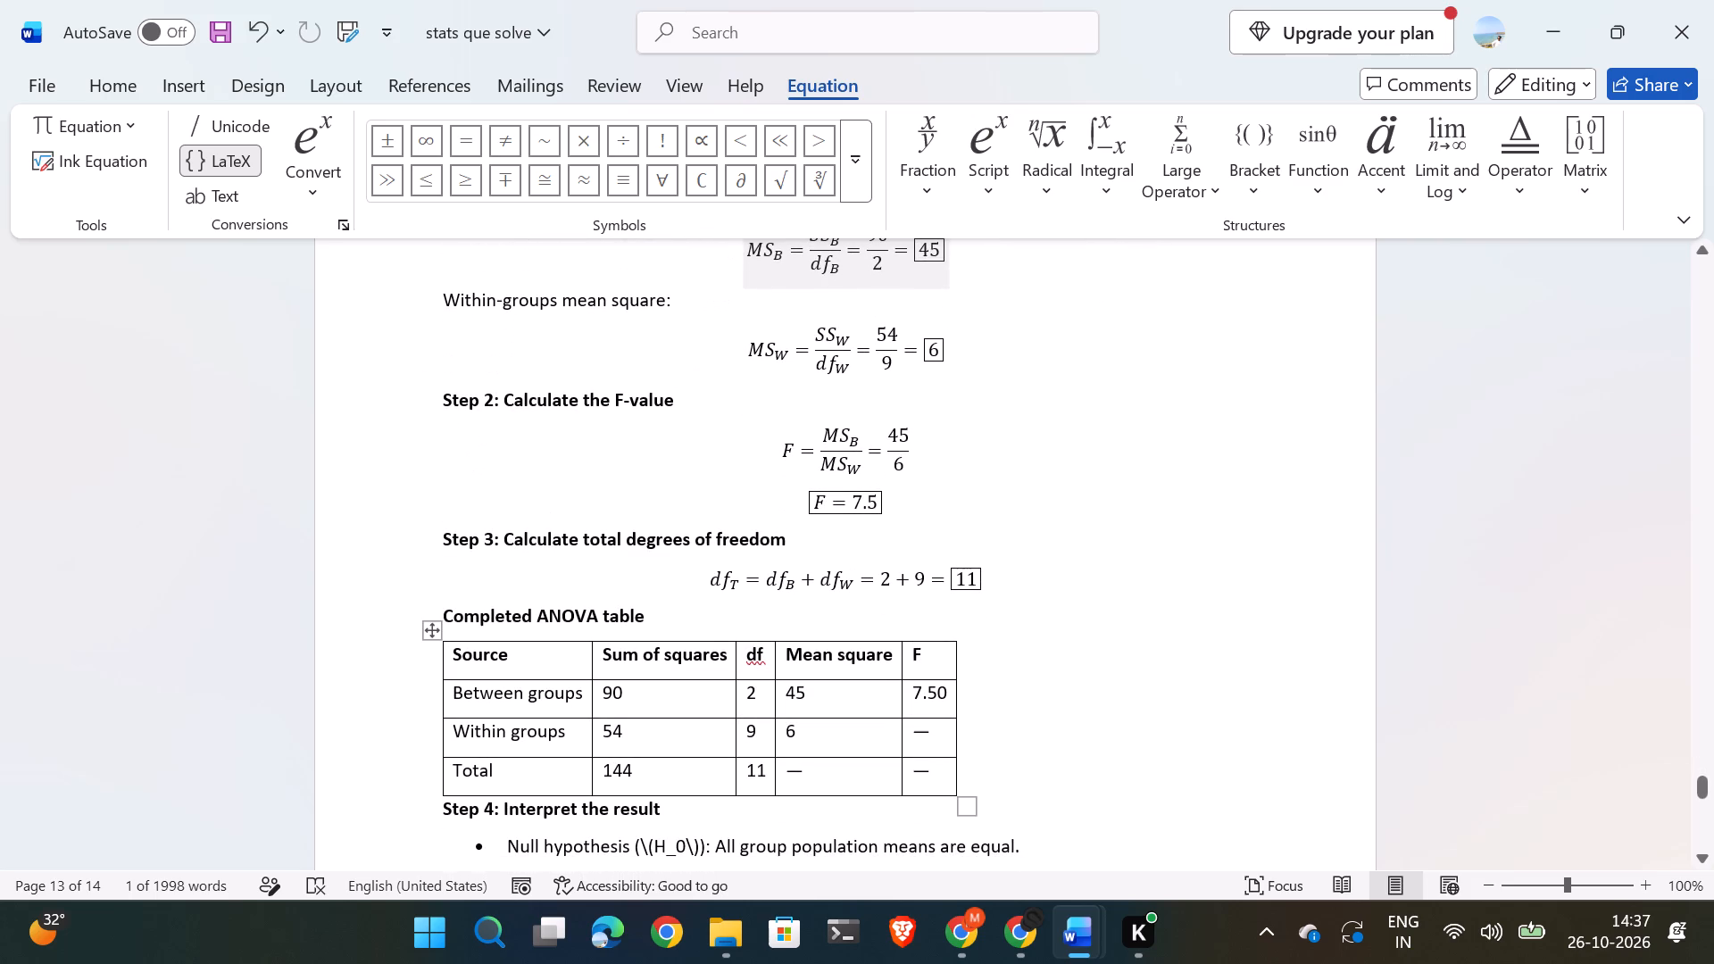
# Convert the H_0 LaTeX code in the null hypothesis bullet into an inline equation.
pyautogui.scroll(7, 980, 584)
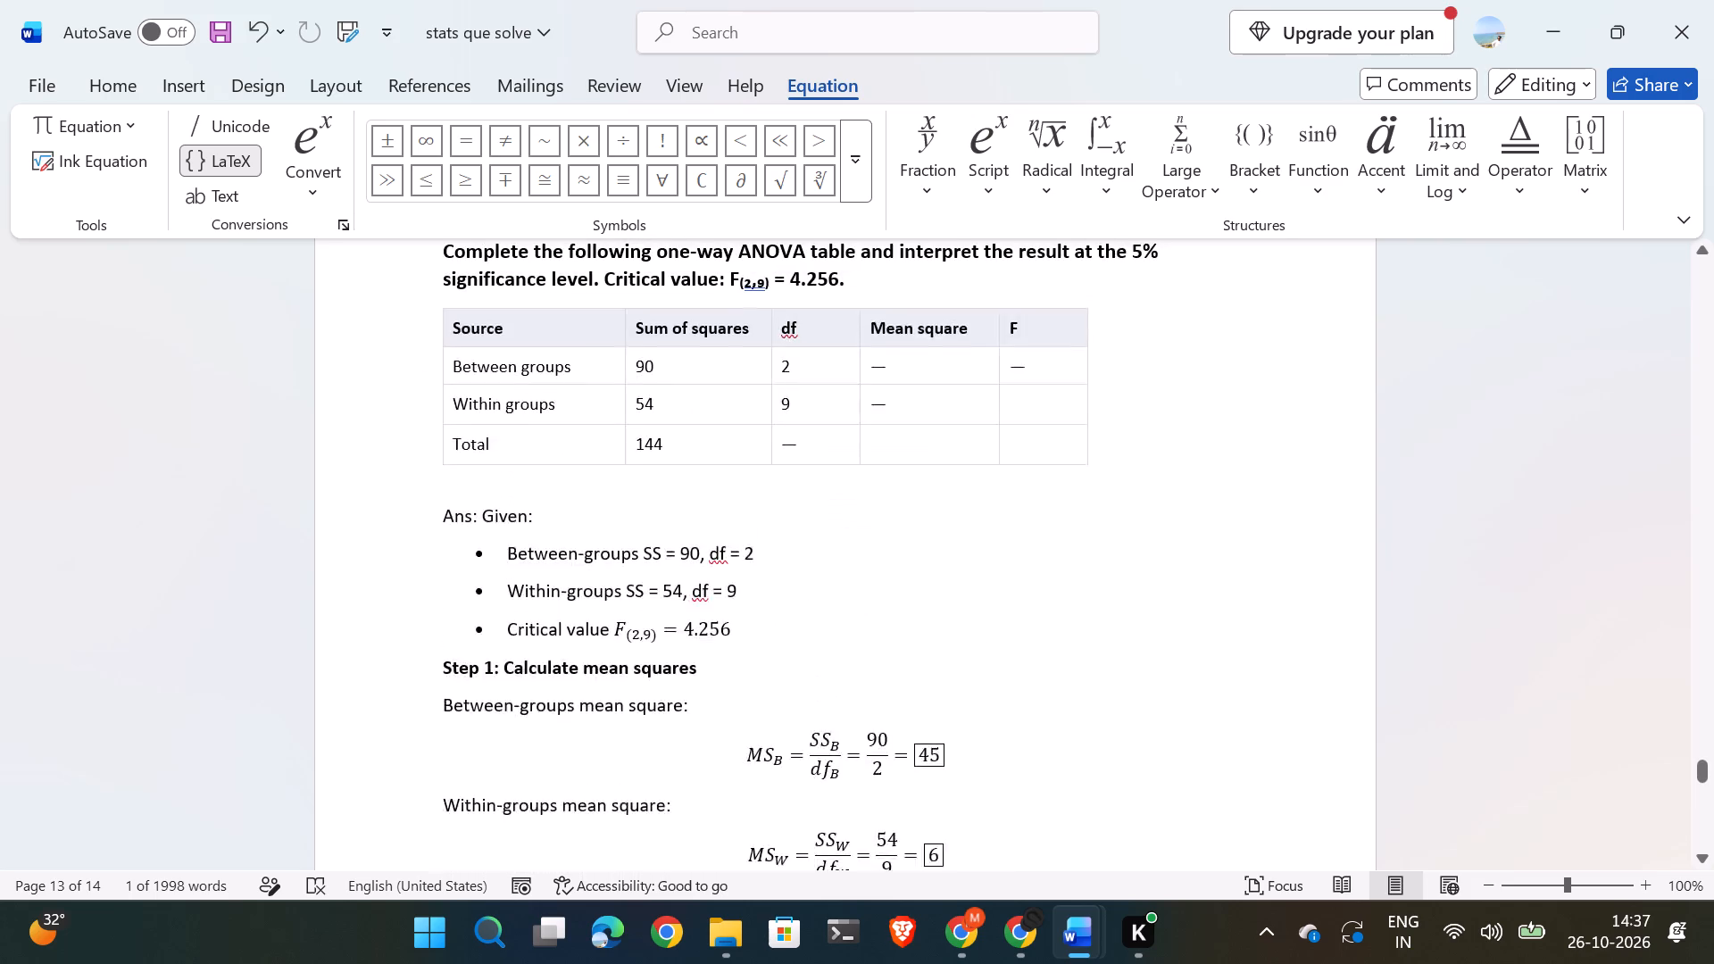
pyautogui.scroll(-8, 982, 584)
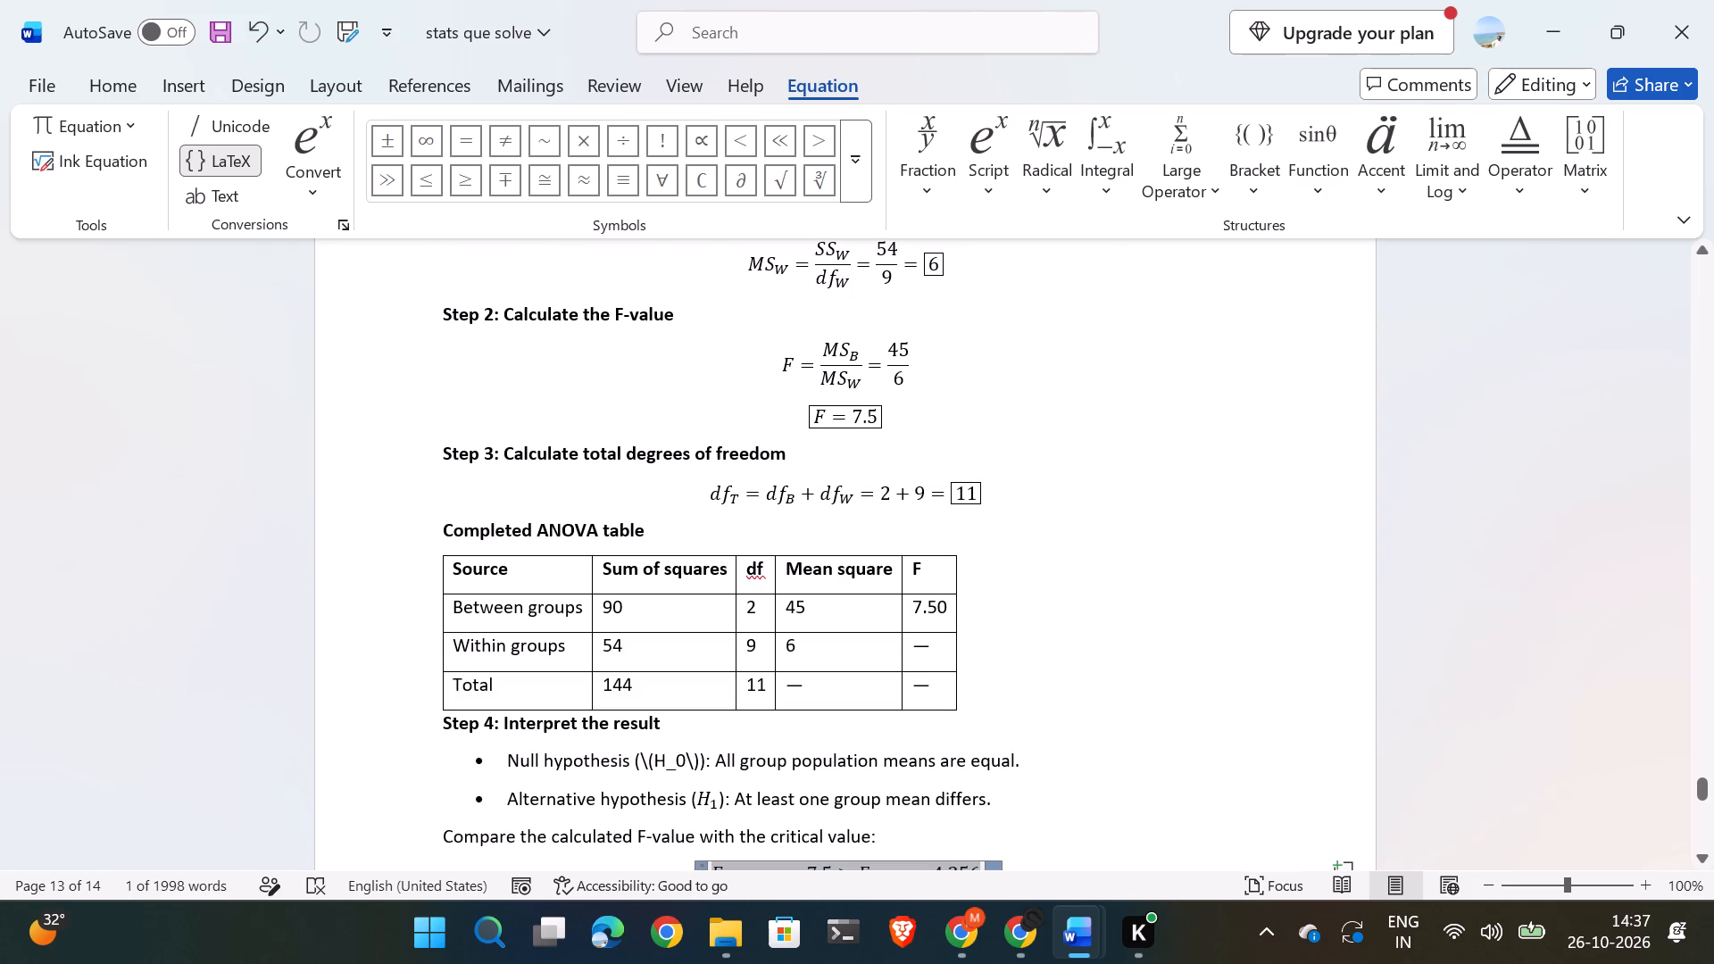
pyautogui.scroll(7, 1036, 514)
pyautogui.scroll(-6, 1036, 514)
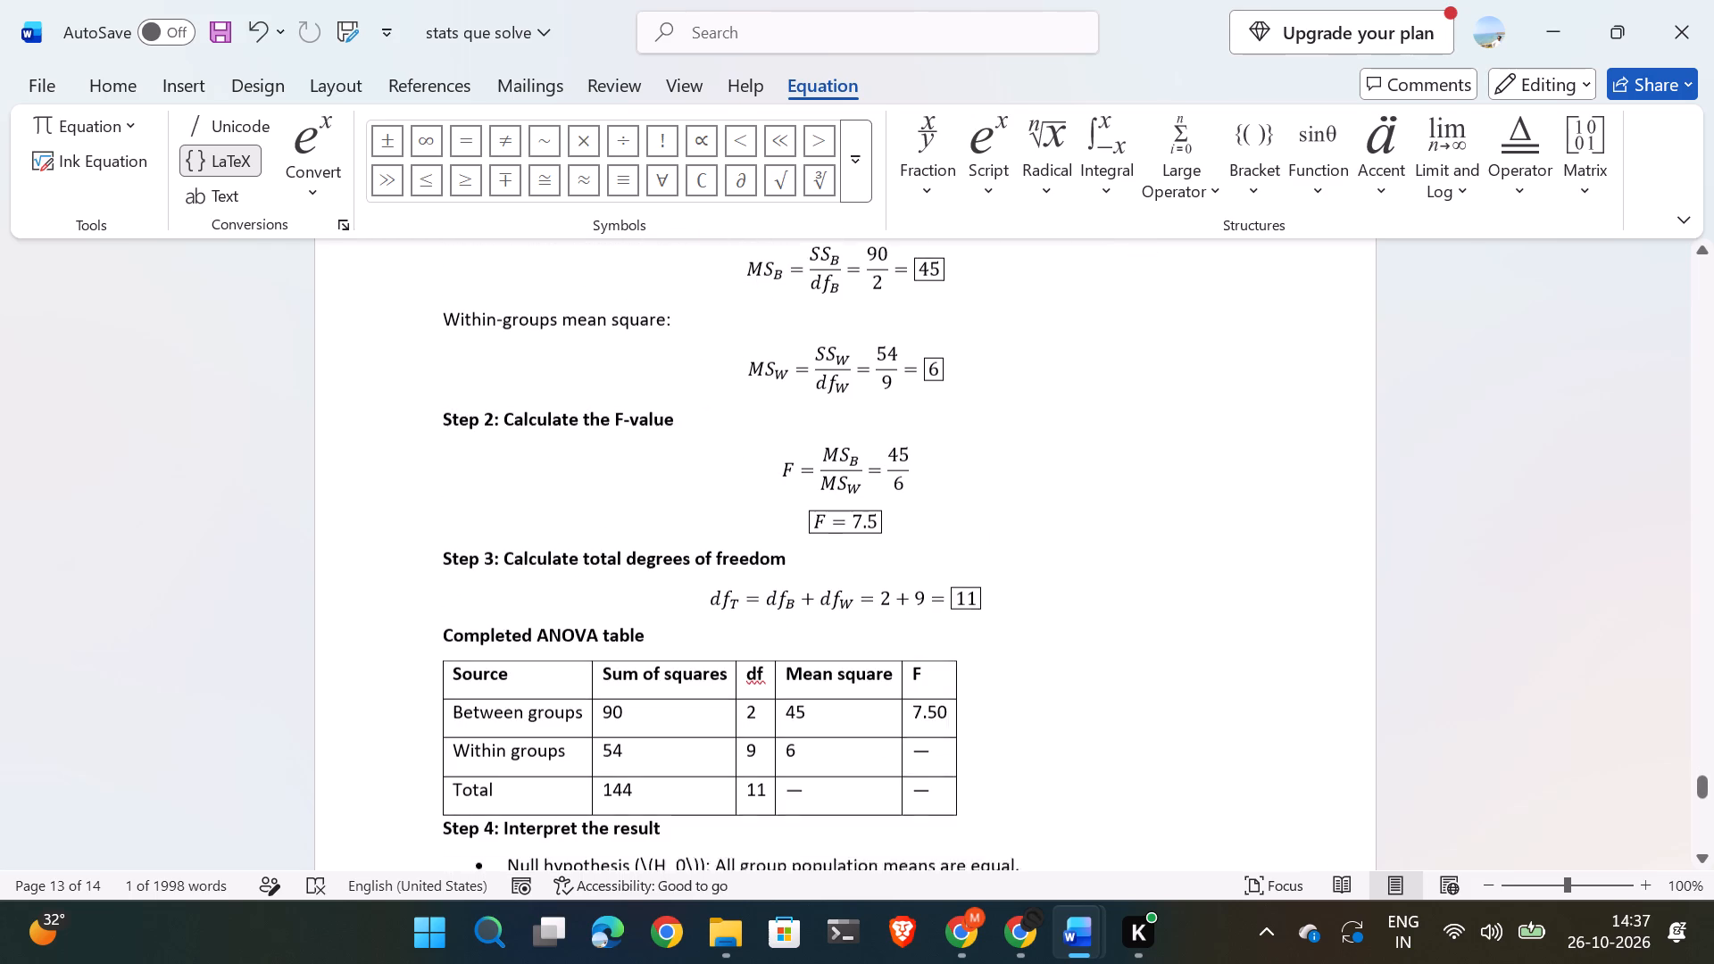
pyautogui.scroll(-4, 1036, 514)
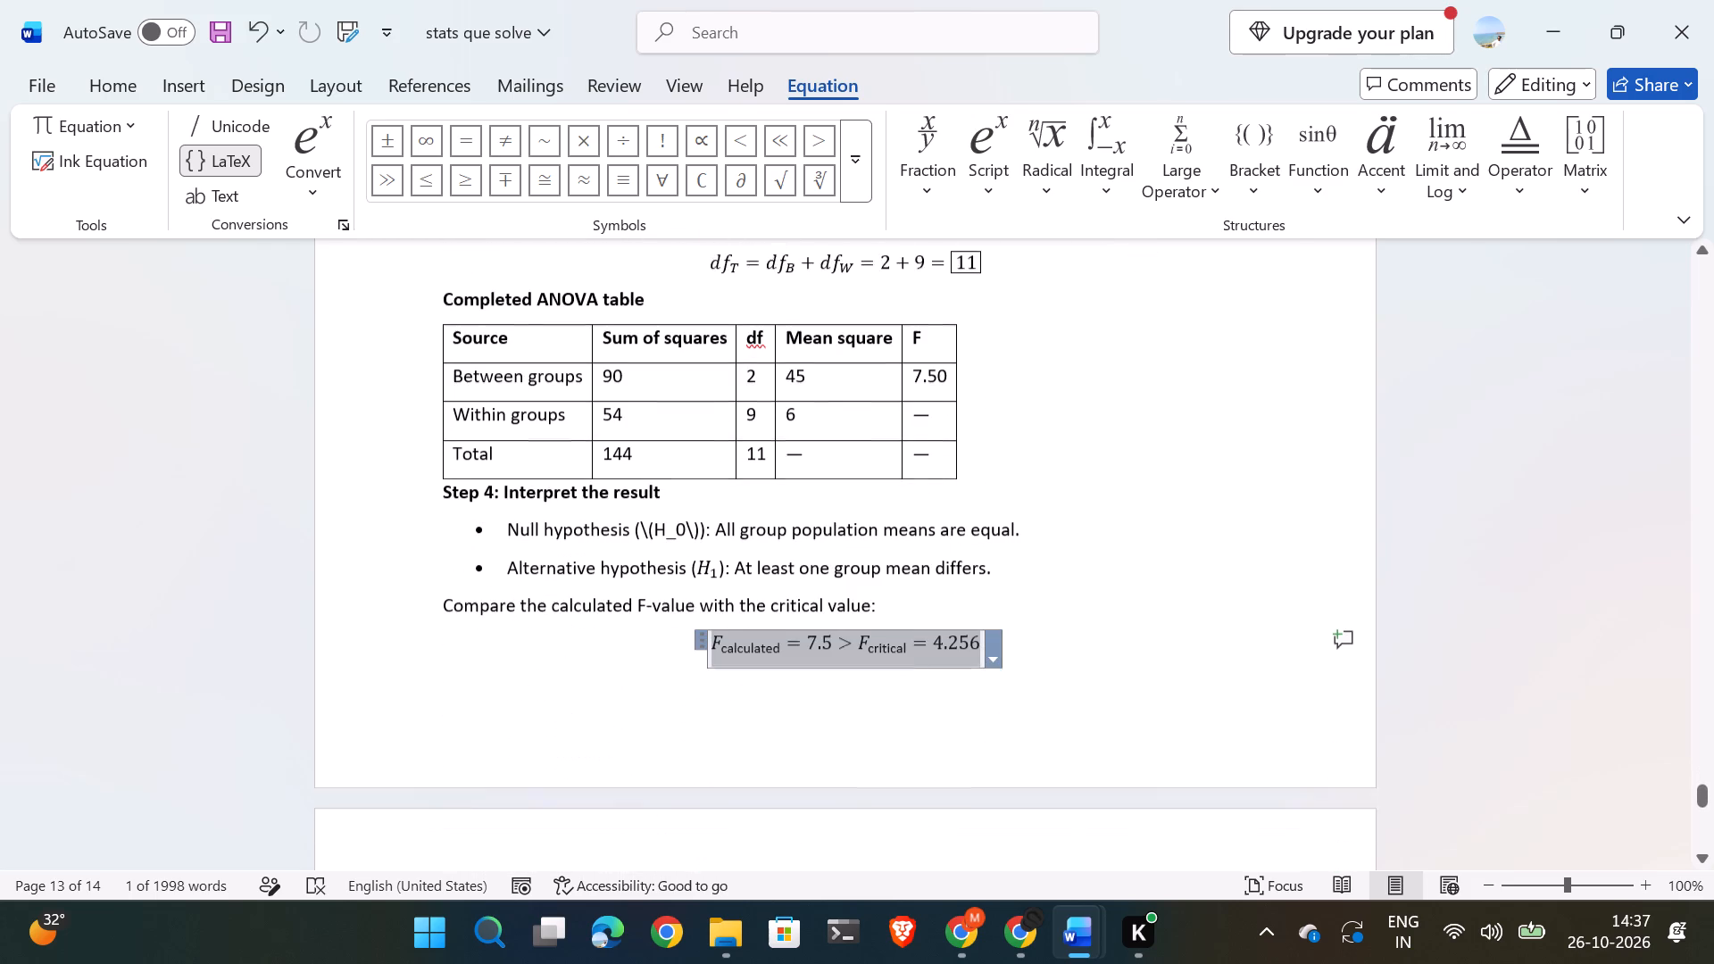
pyautogui.click(698, 503)
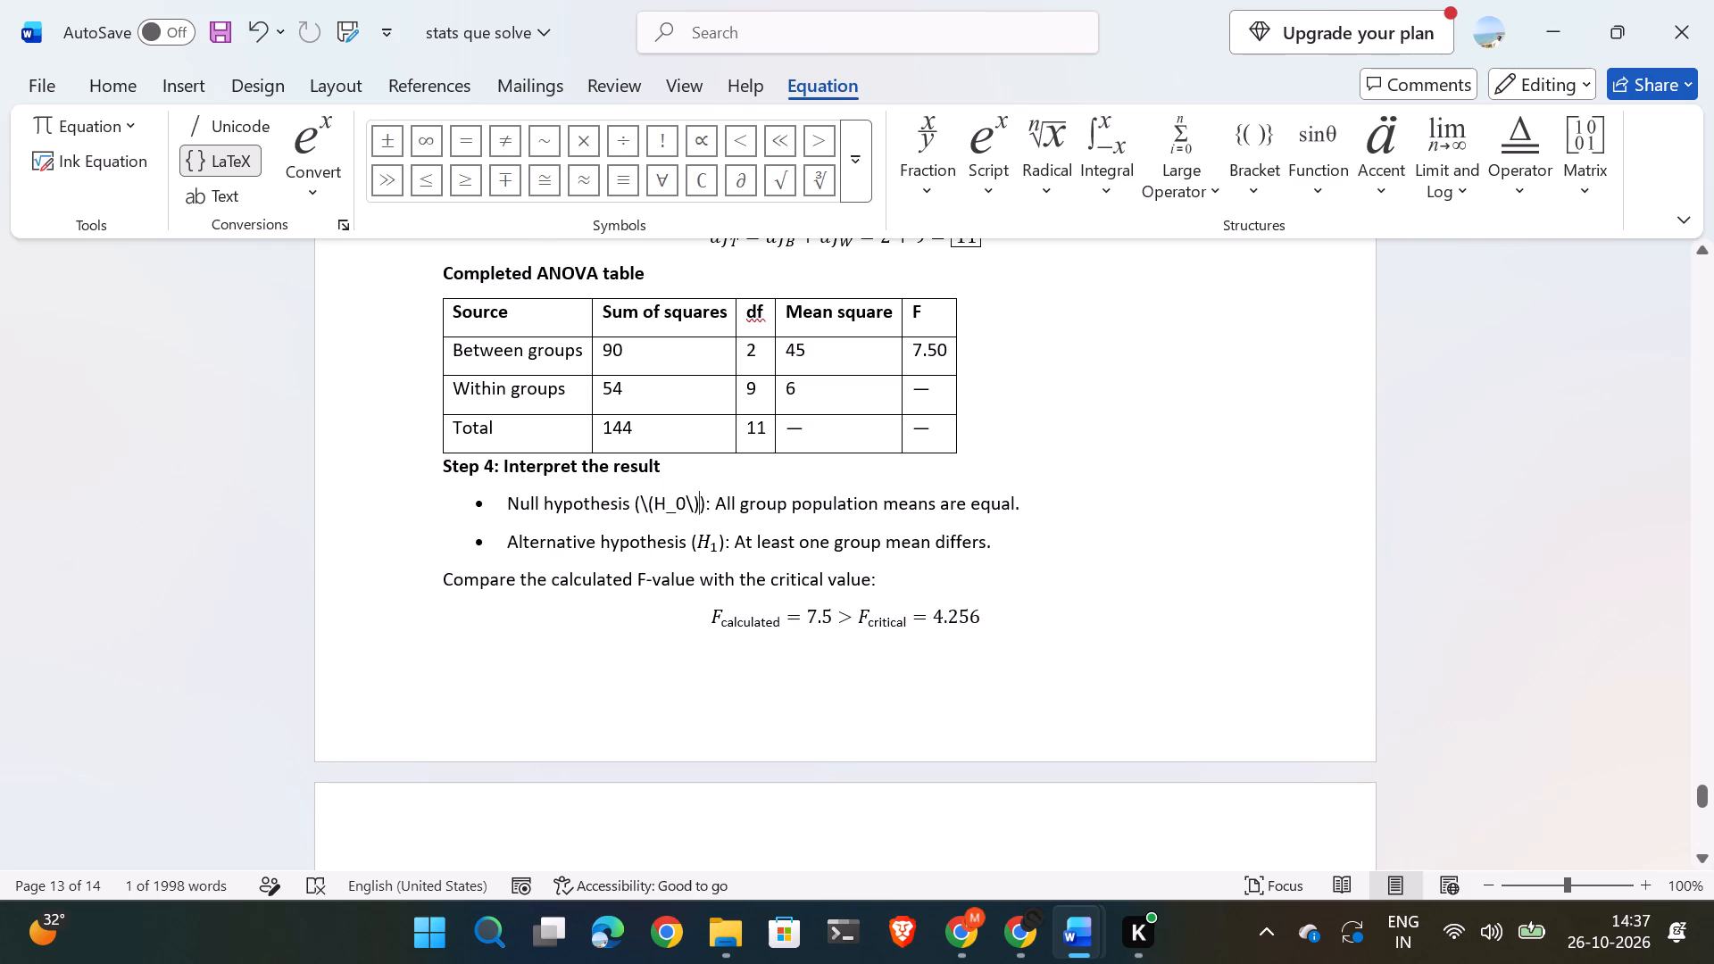
pyautogui.hotkey('shift', 'Left')
pyautogui.hotkey('shift', 'Left')
pyautogui.hotkey('shift', 'Left')
pyautogui.hotkey('shift', 'Left')
pyautogui.hotkey('shift', 'Left')
pyautogui.hotkey('shift', 'Left')
pyautogui.hotkey('shift', 'Left')
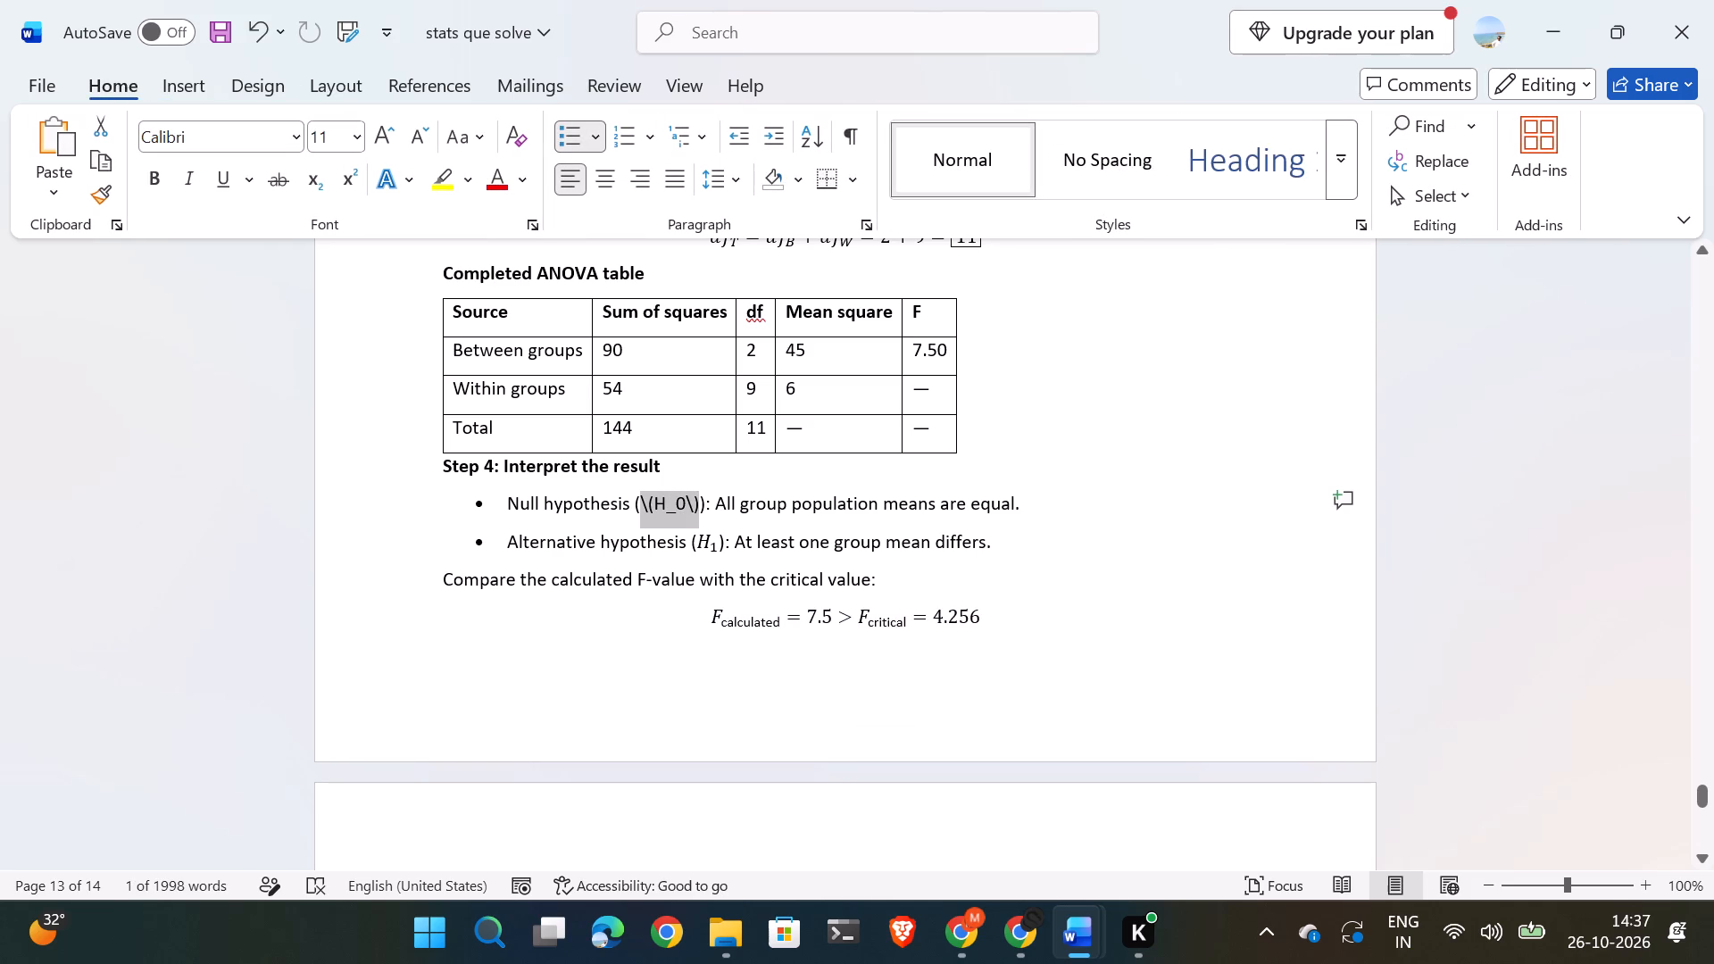
pyautogui.hotkey('alt', '=')
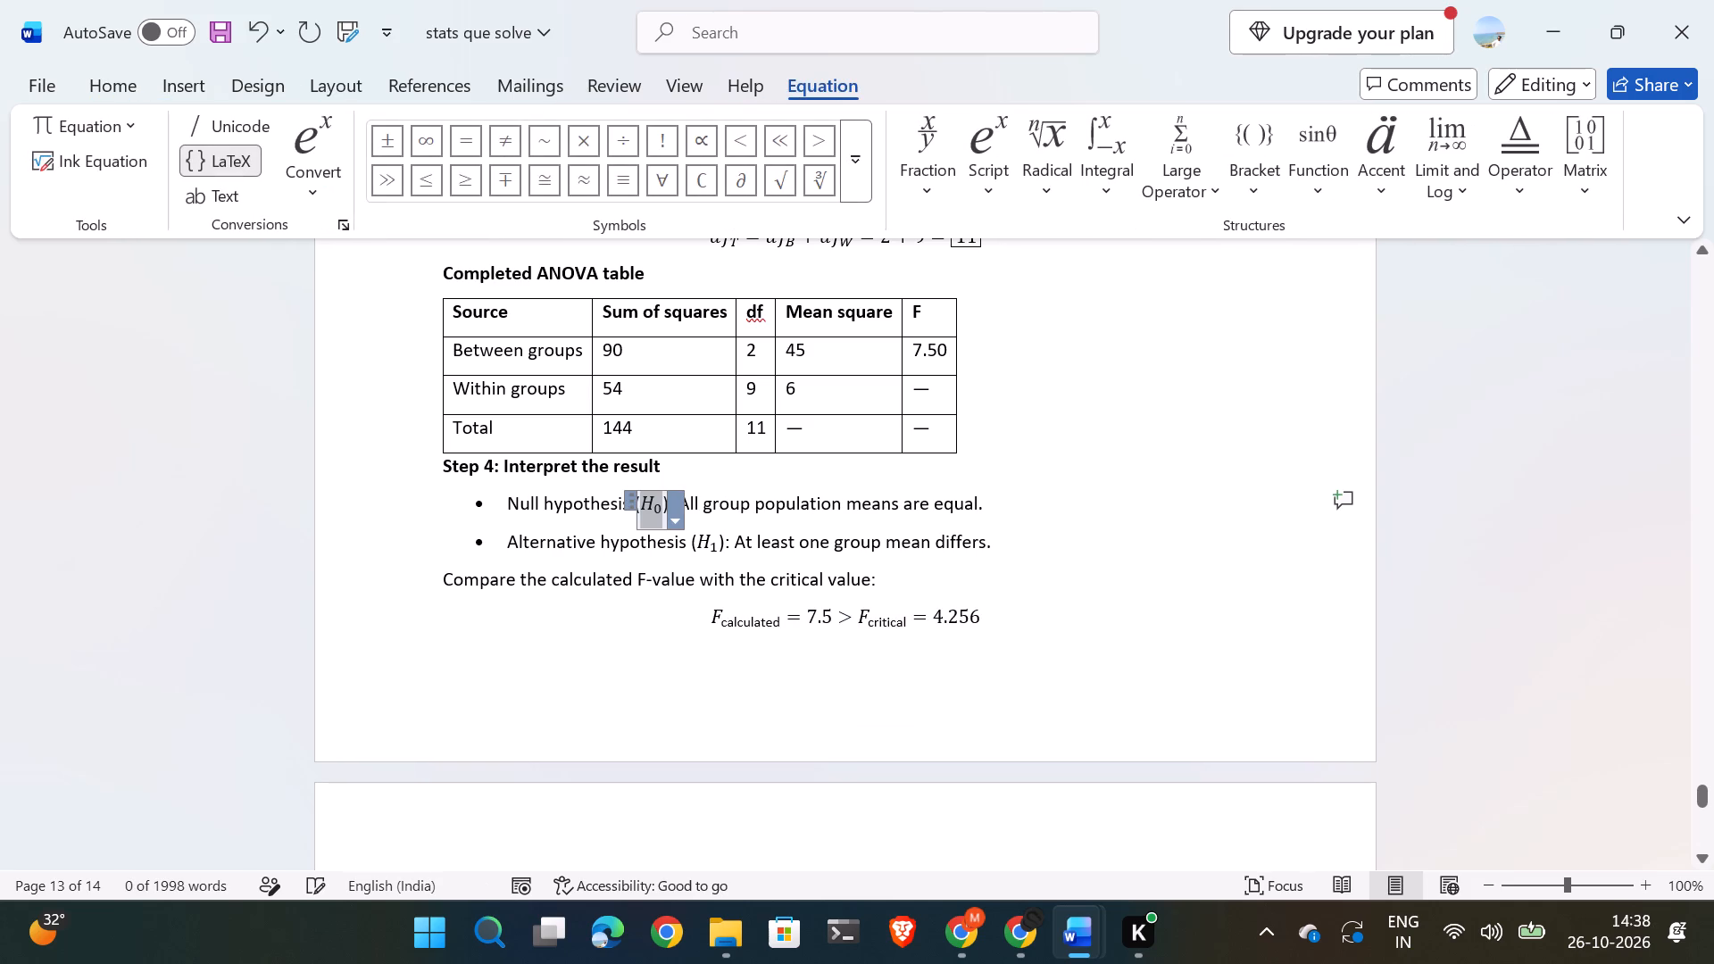
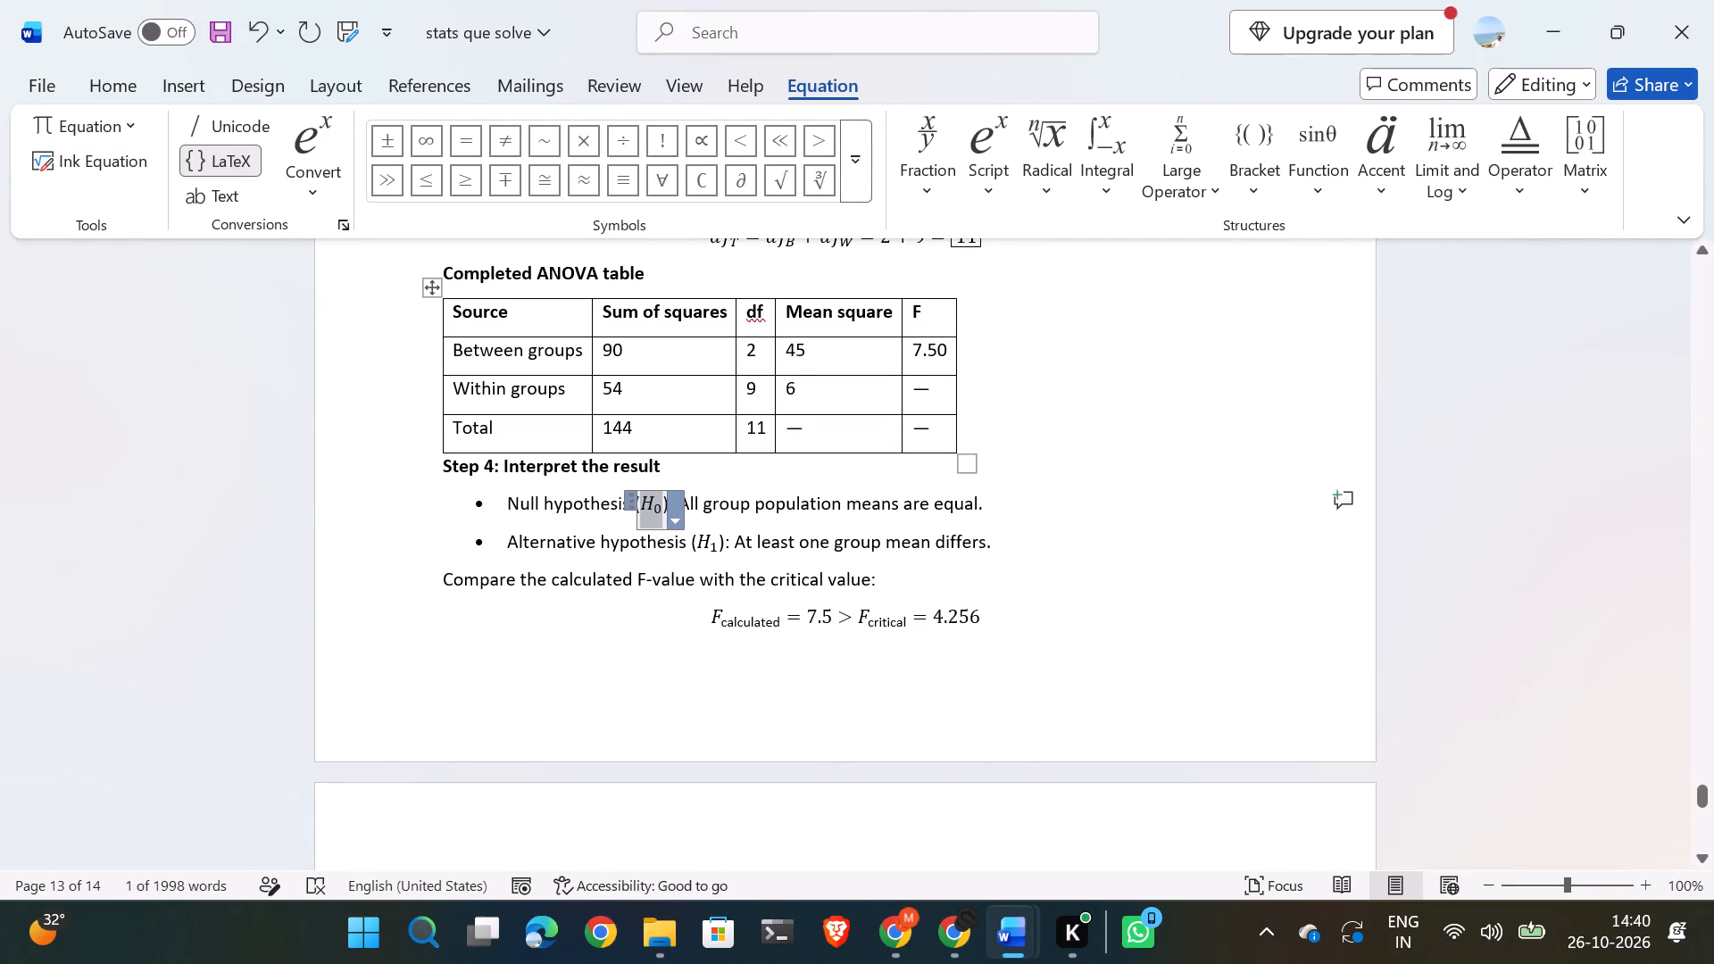
# Review the formatted one-way ANOVA solution, from the question's table through the hypotheses and F-value comparison to the conclusion.
pyautogui.click(822, 555)
pyautogui.click(901, 568)
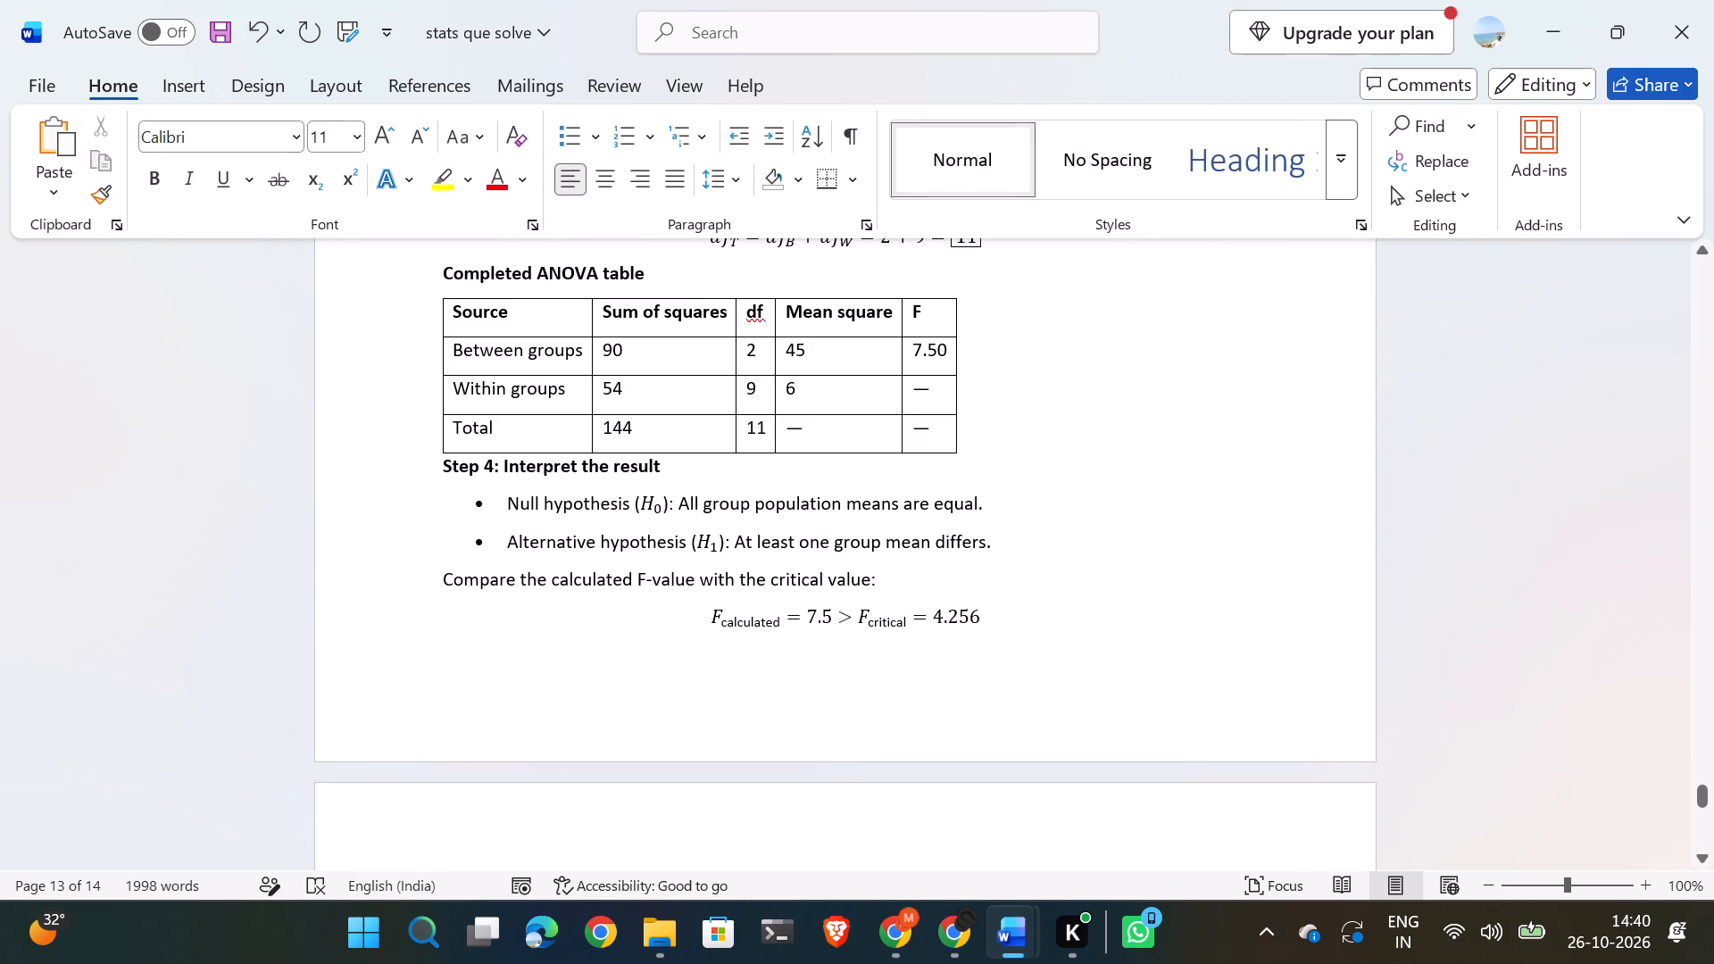
pyautogui.scroll(3, 894, 568)
pyautogui.scroll(-1, 894, 568)
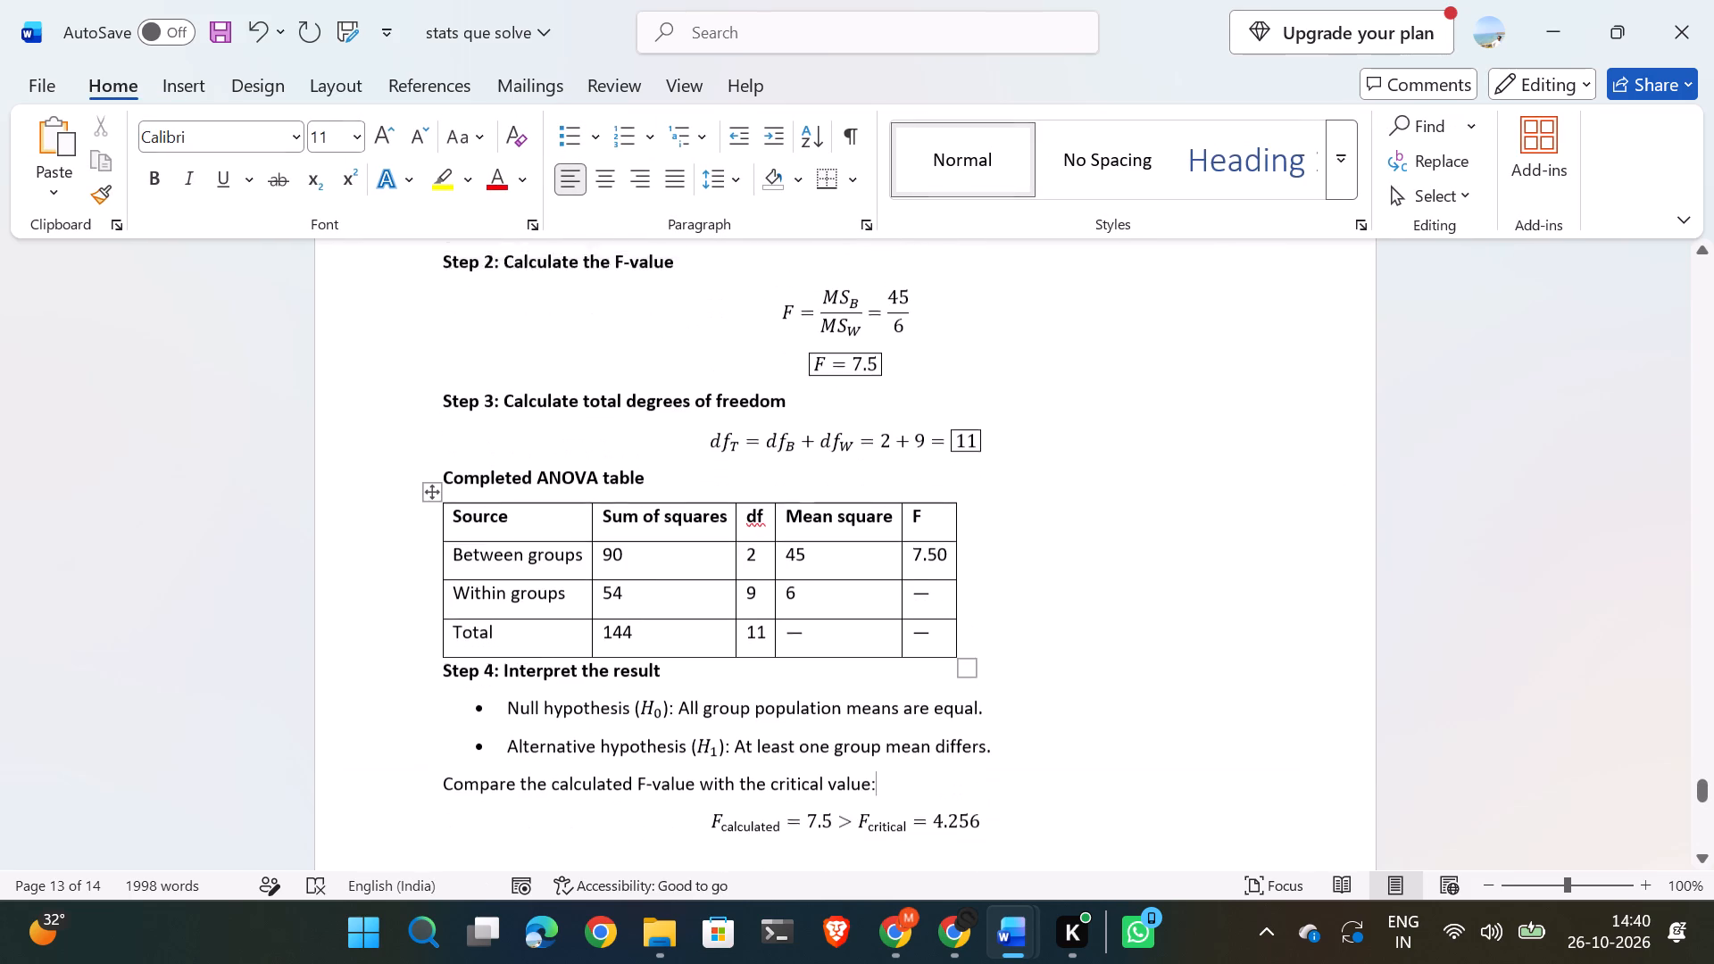
pyautogui.click(774, 715)
pyautogui.click(710, 677)
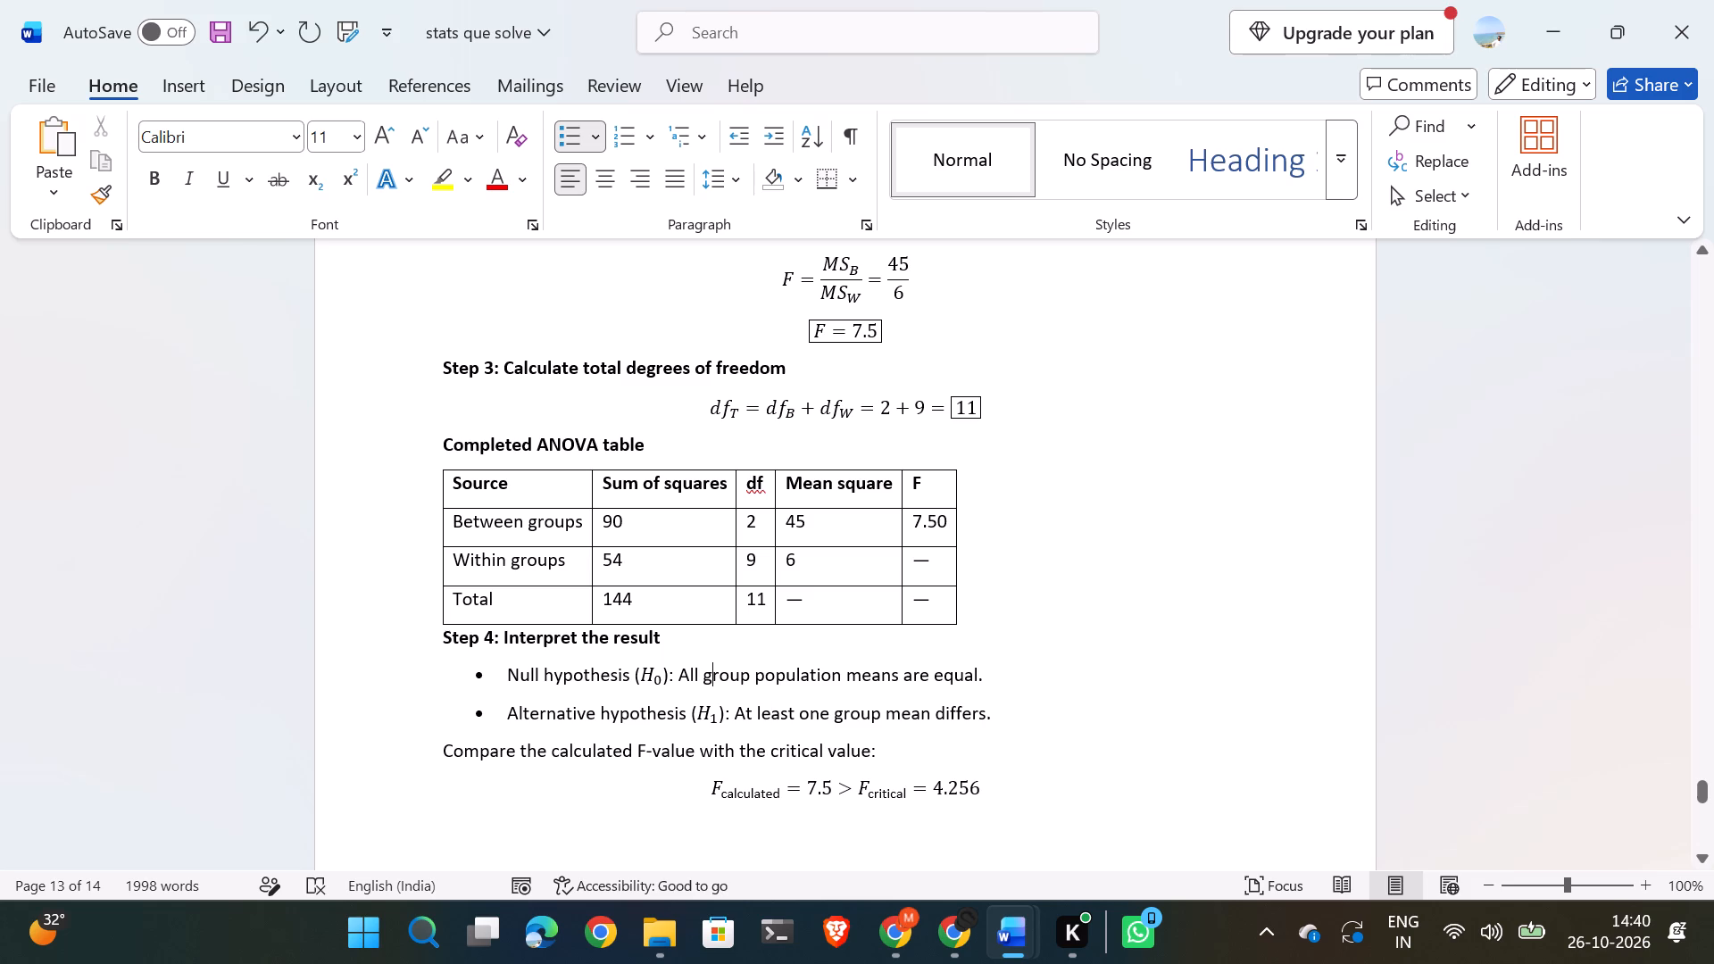
pyautogui.click(863, 682)
pyautogui.click(769, 714)
pyautogui.scroll(-2, 880, 760)
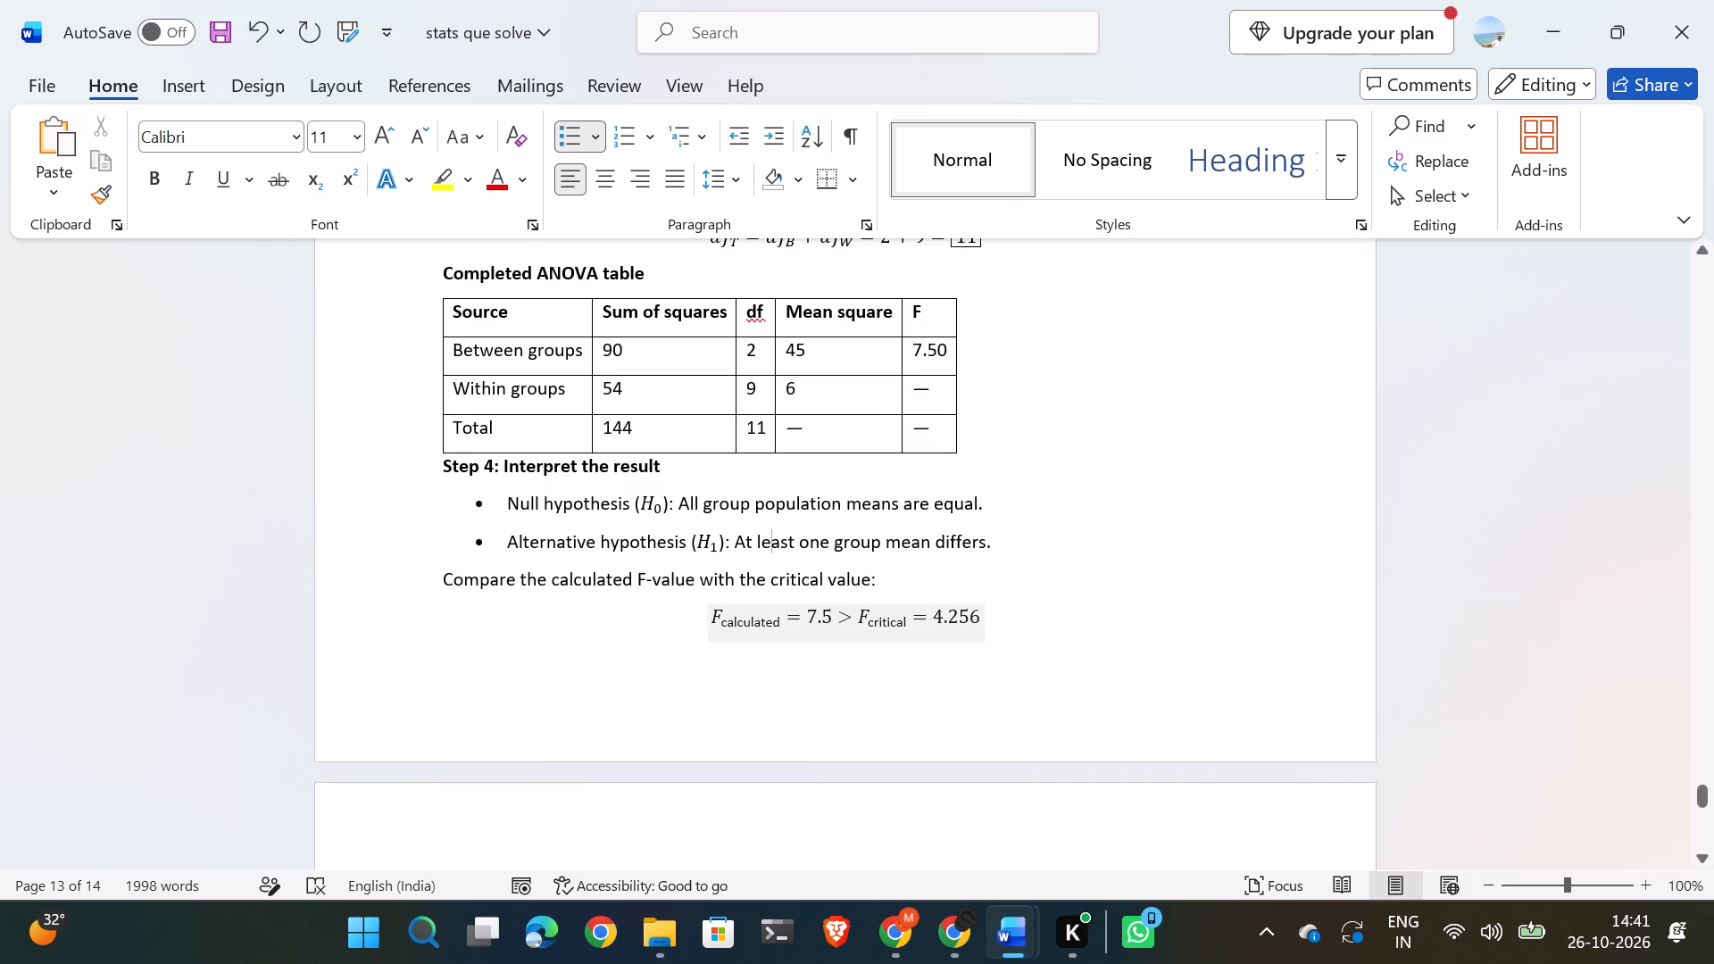
pyautogui.scroll(3, 1106, 669)
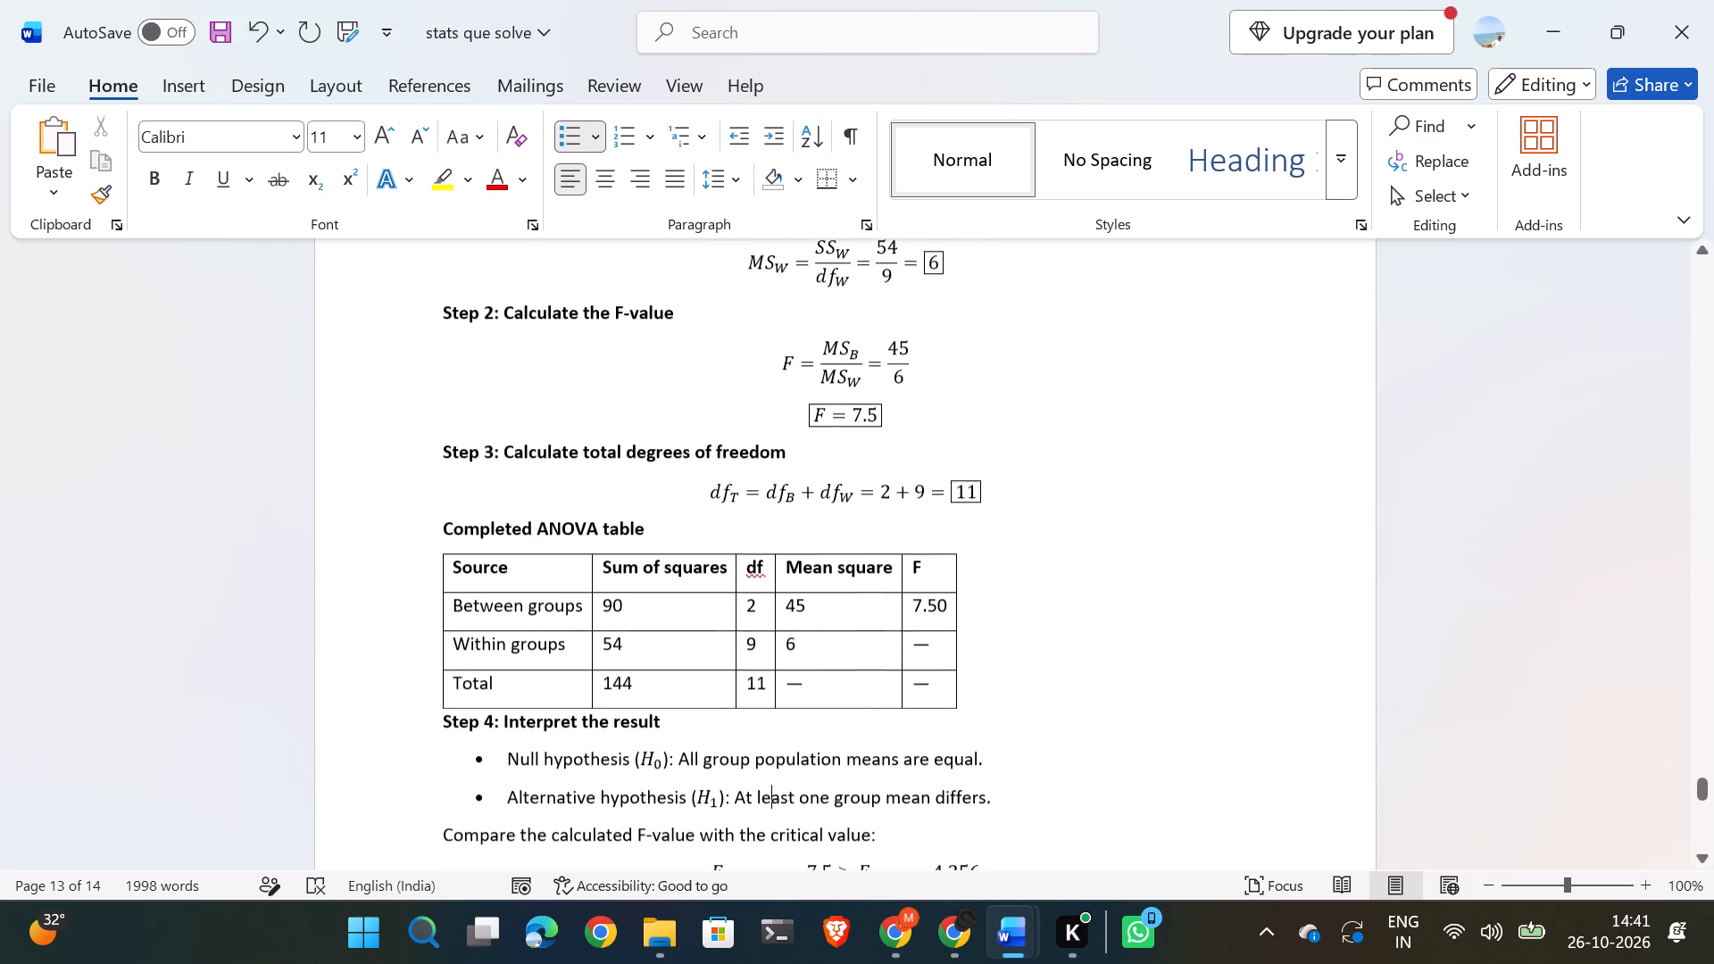
pyautogui.scroll(12, 1111, 669)
pyautogui.scroll(-2, 1112, 669)
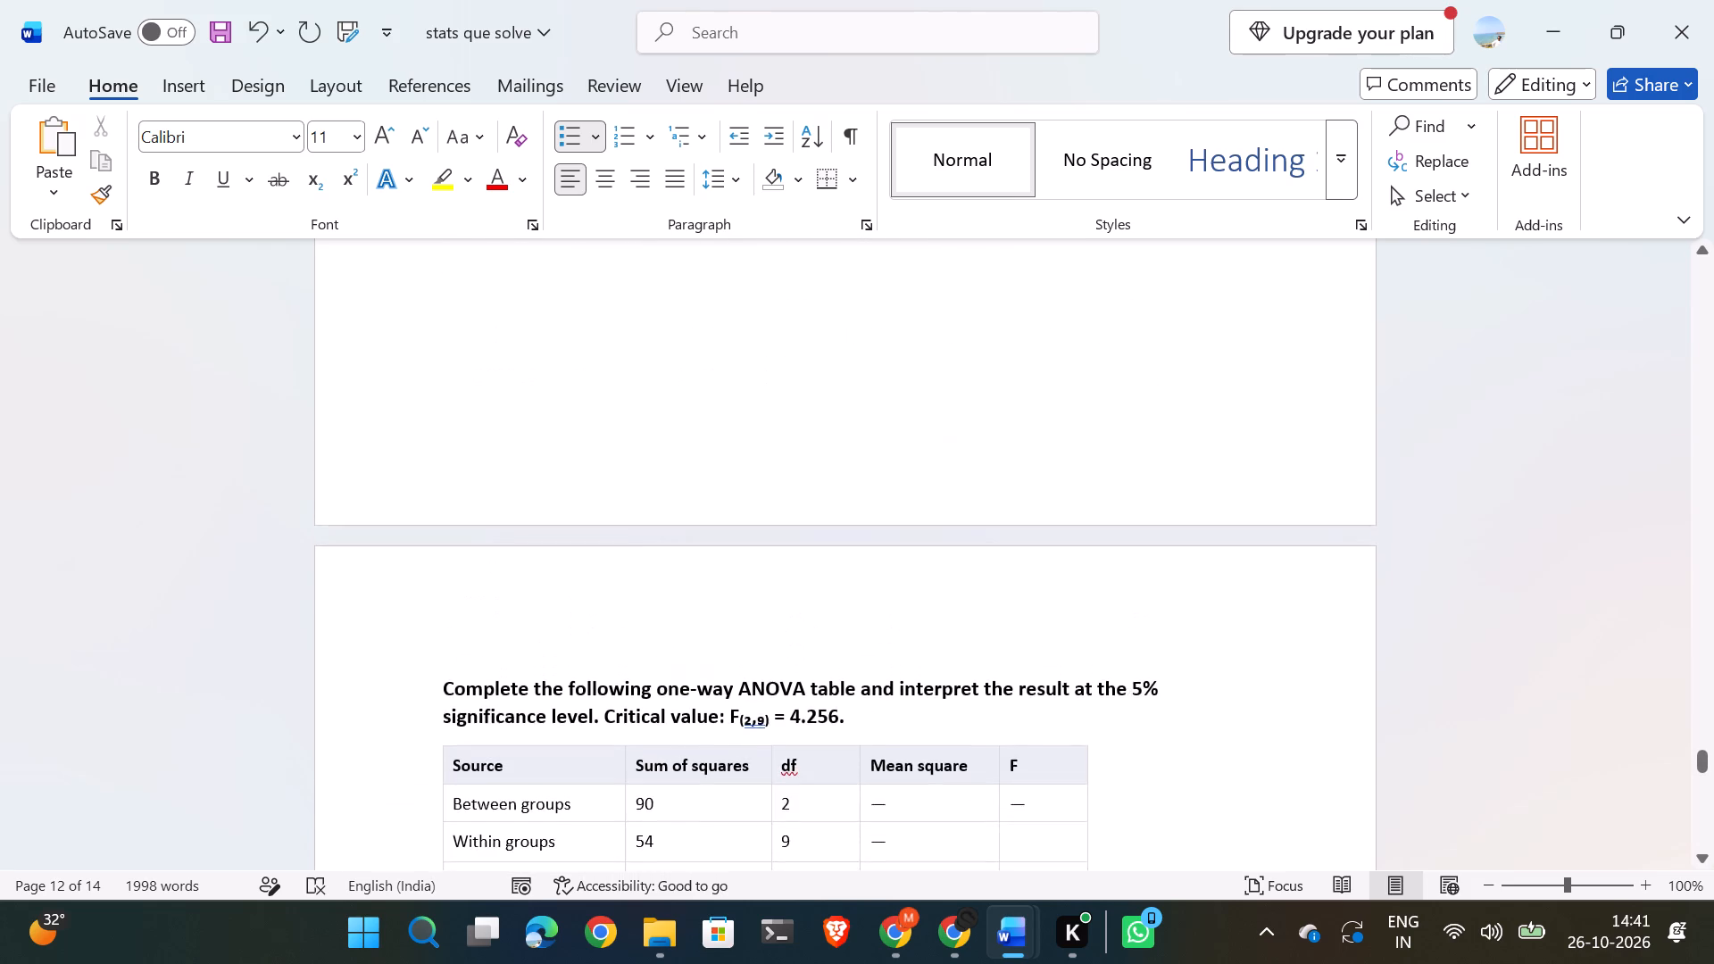
pyautogui.scroll(-16, 1112, 669)
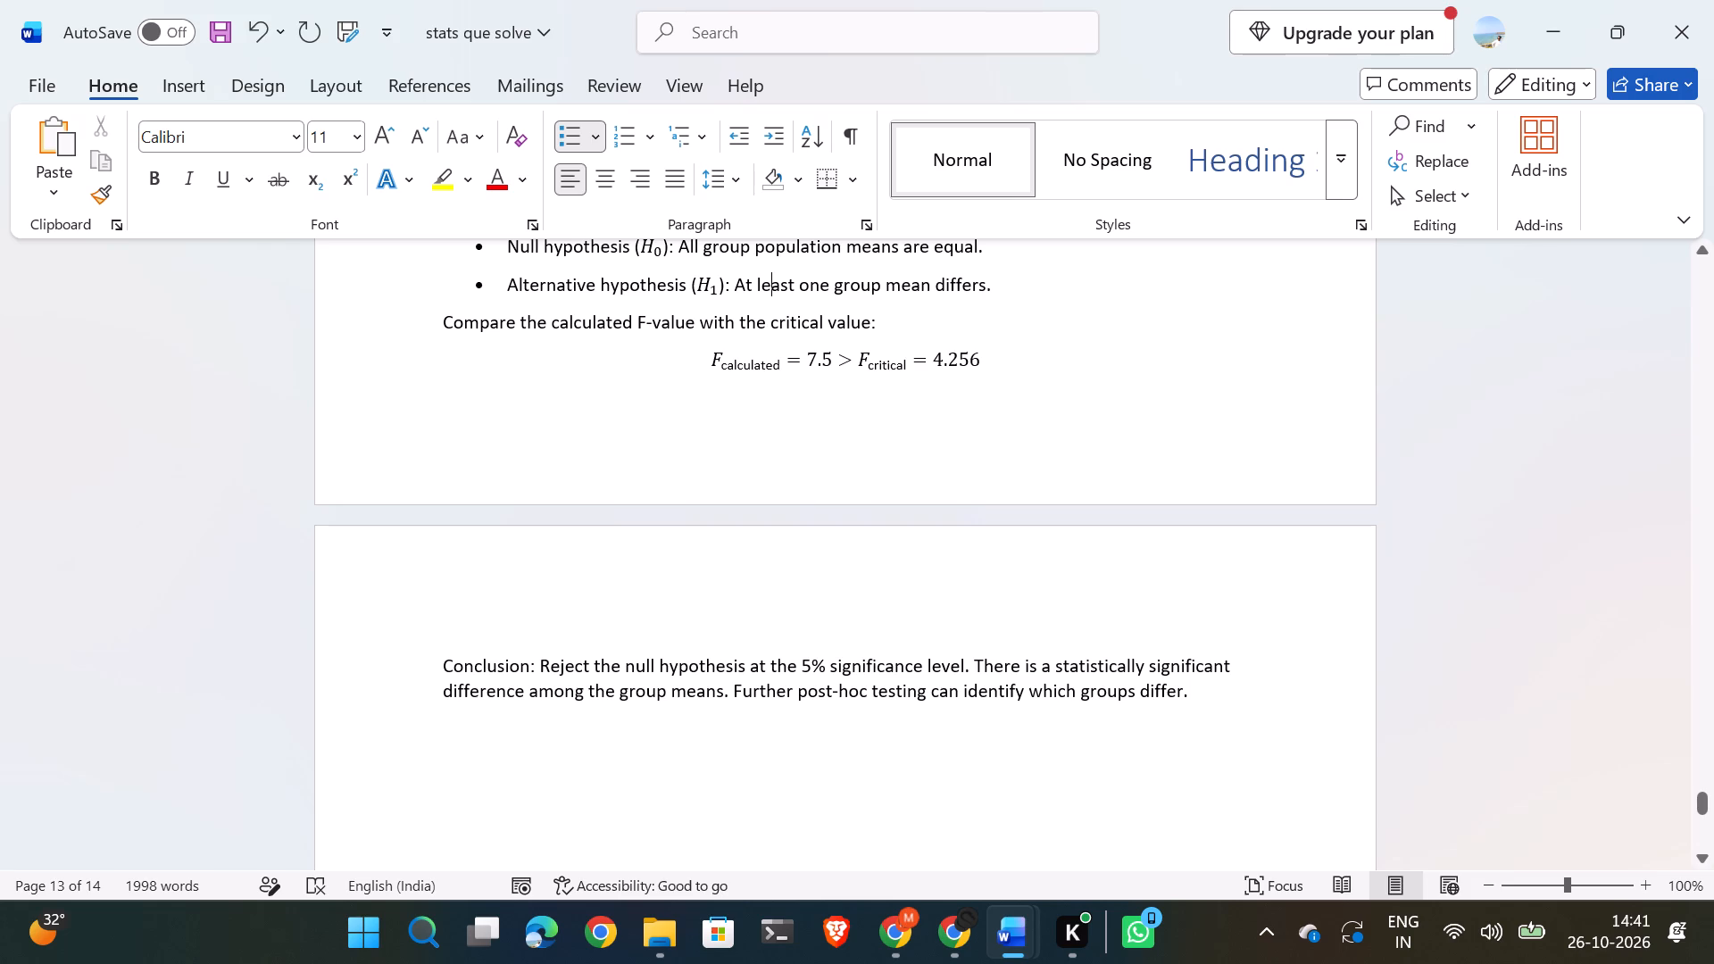
pyautogui.scroll(-2, 860, 701)
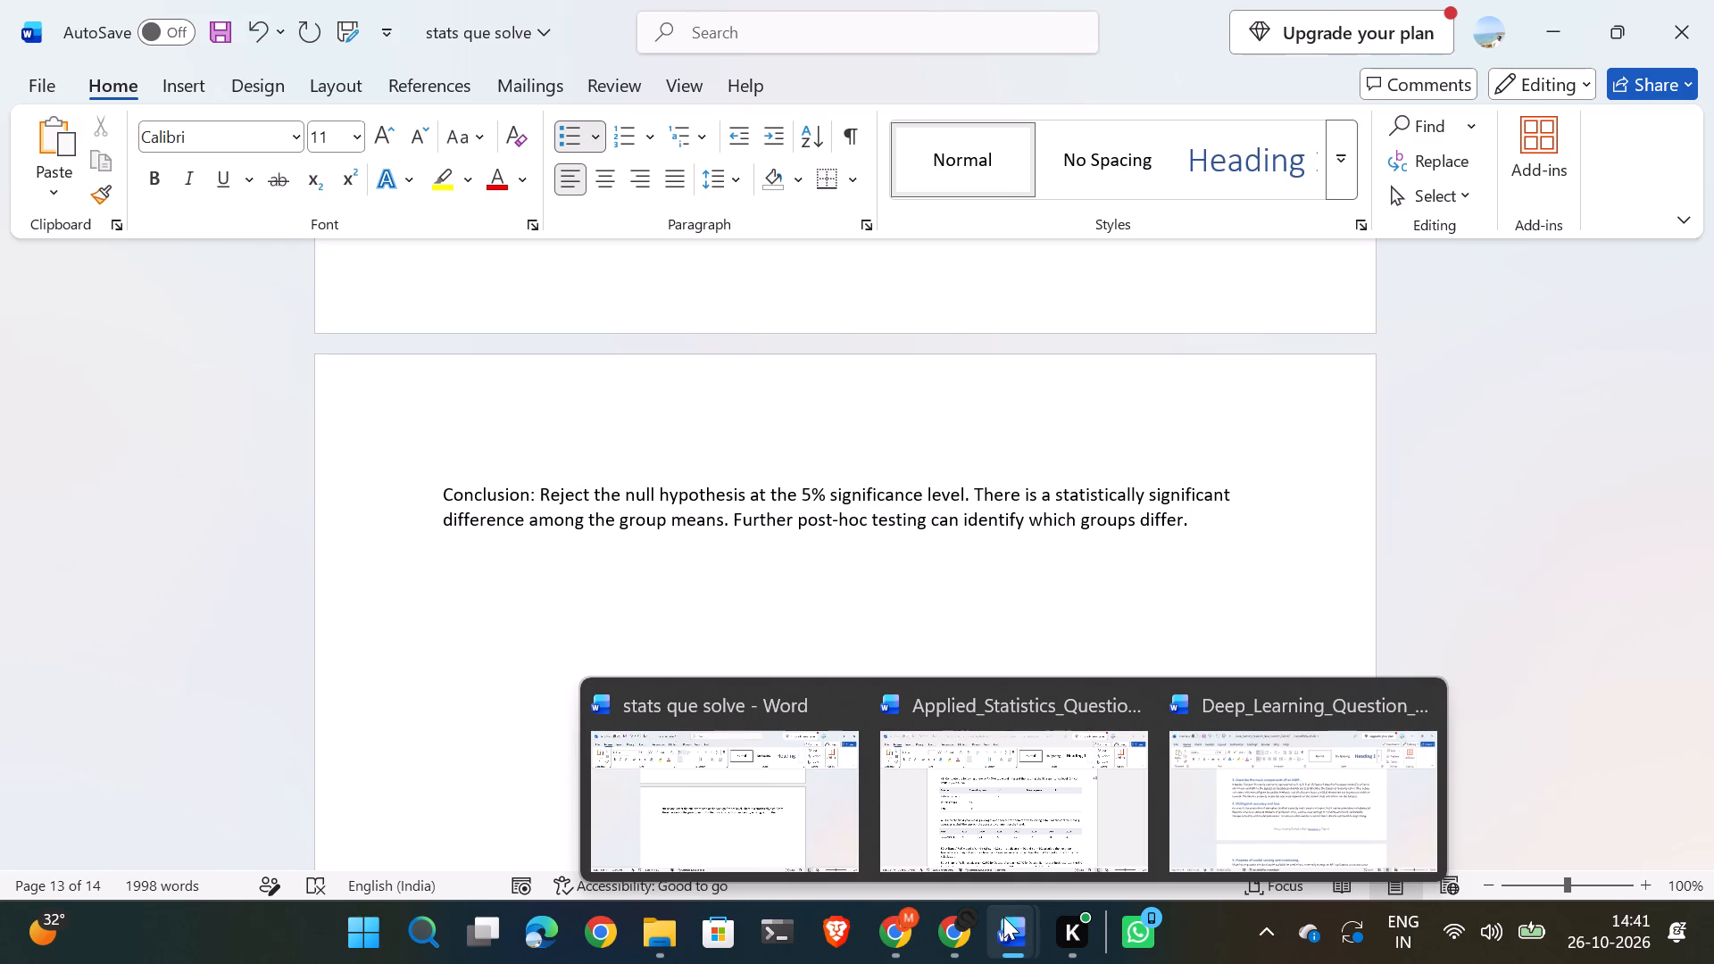
# Copy question 49's 4-year moving averages text and sales table from the Applied Statistics questions document into the solutions document, below the ANOVA conclusion.
pyautogui.click(966, 786)
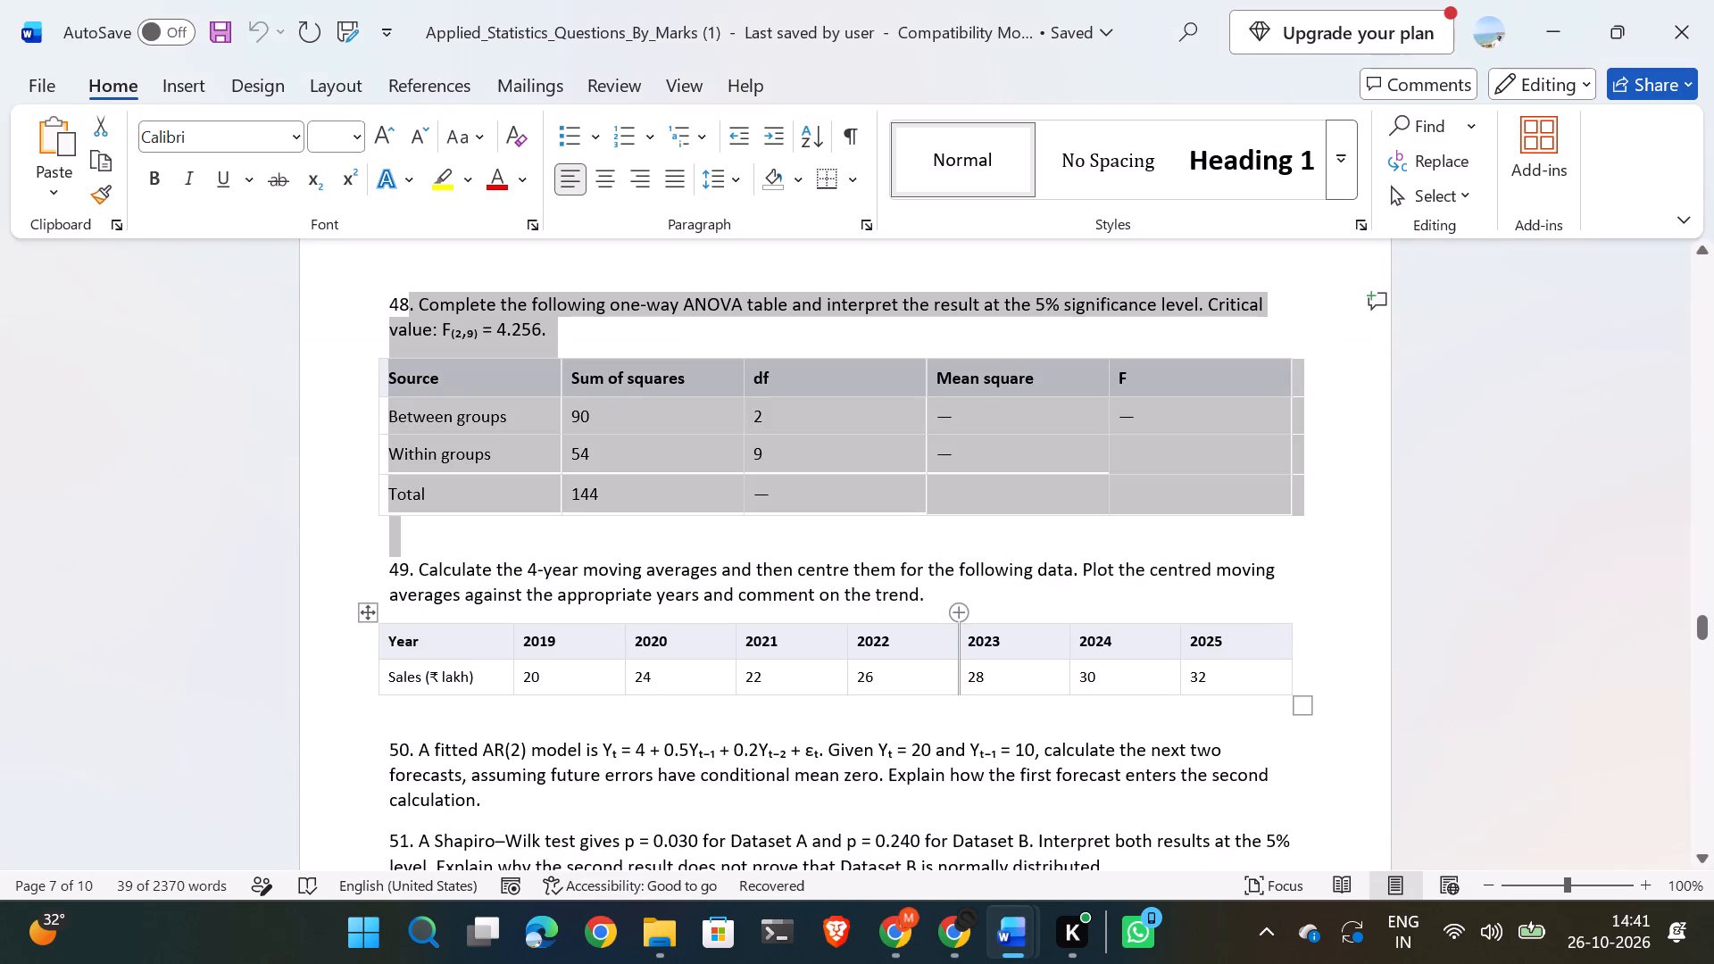
pyautogui.click(490, 580)
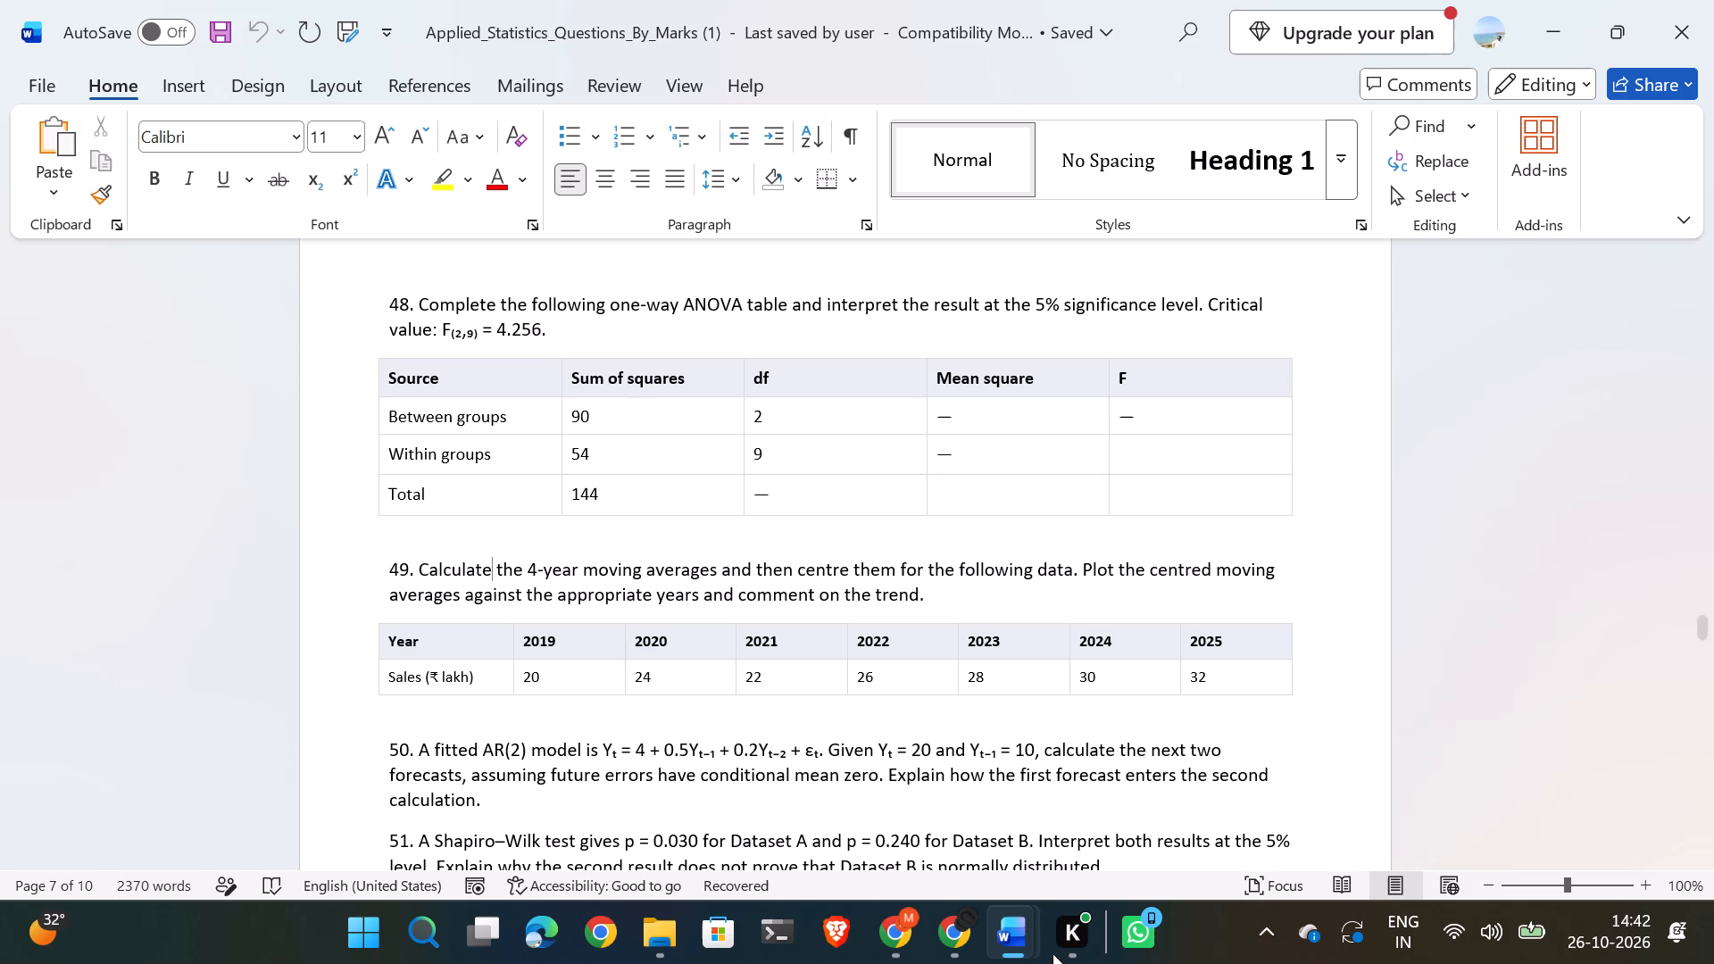
pyautogui.click(827, 810)
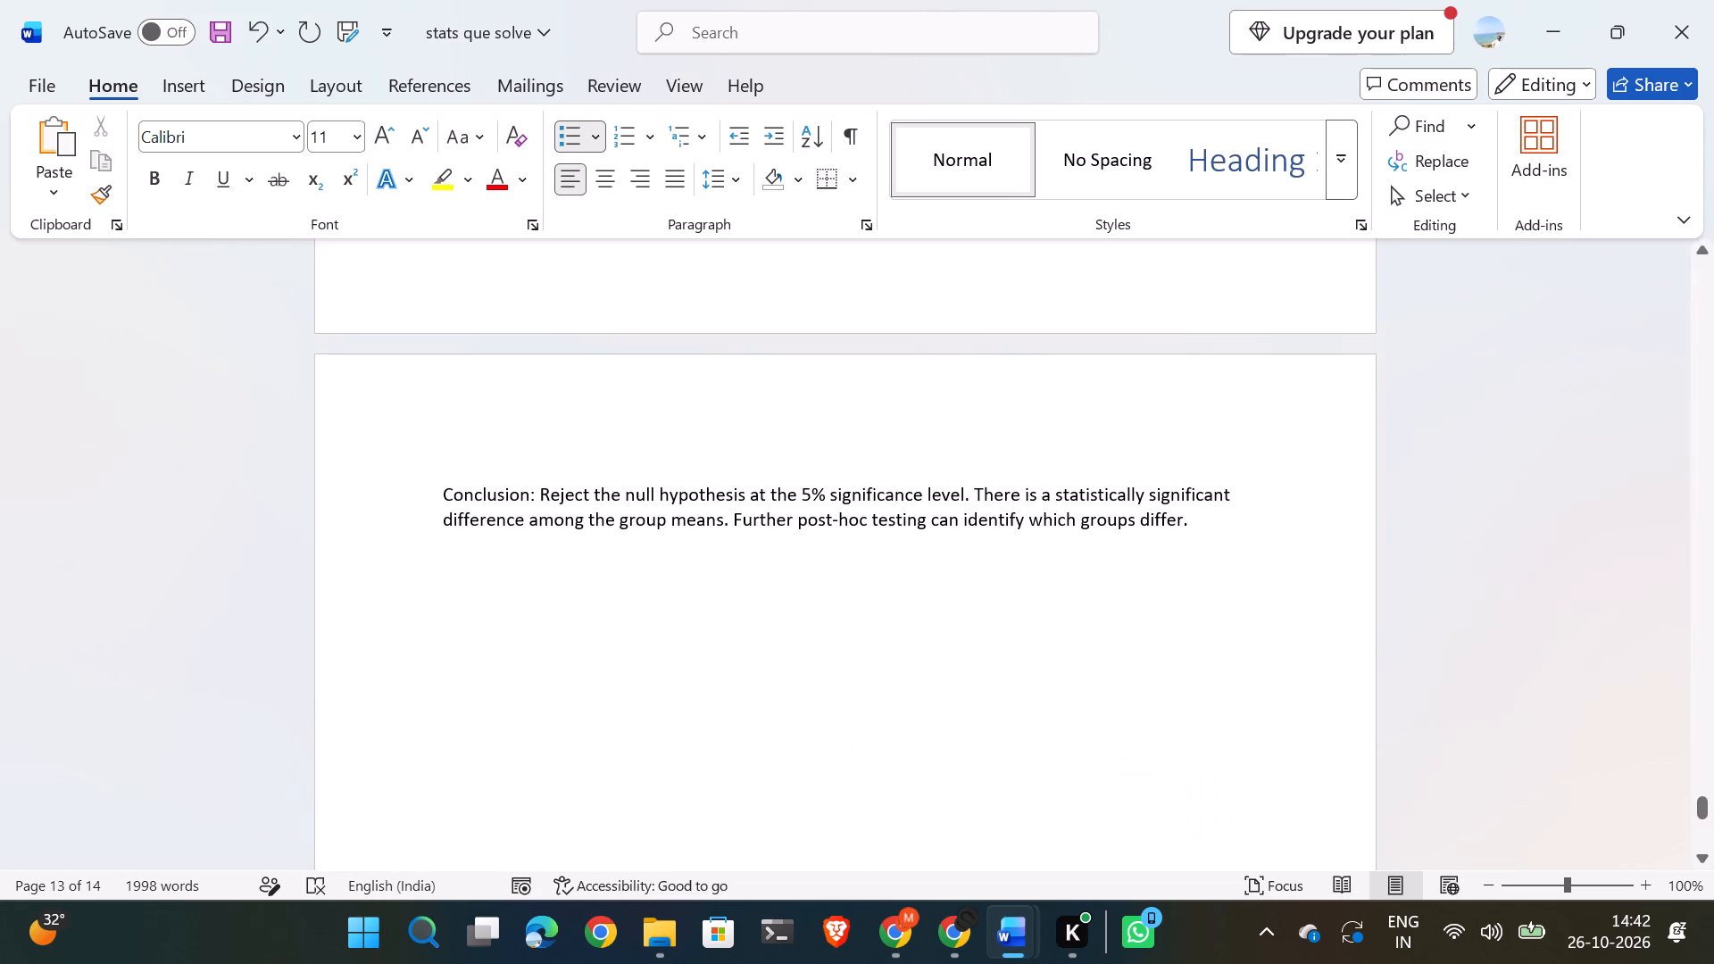
pyautogui.click(998, 810)
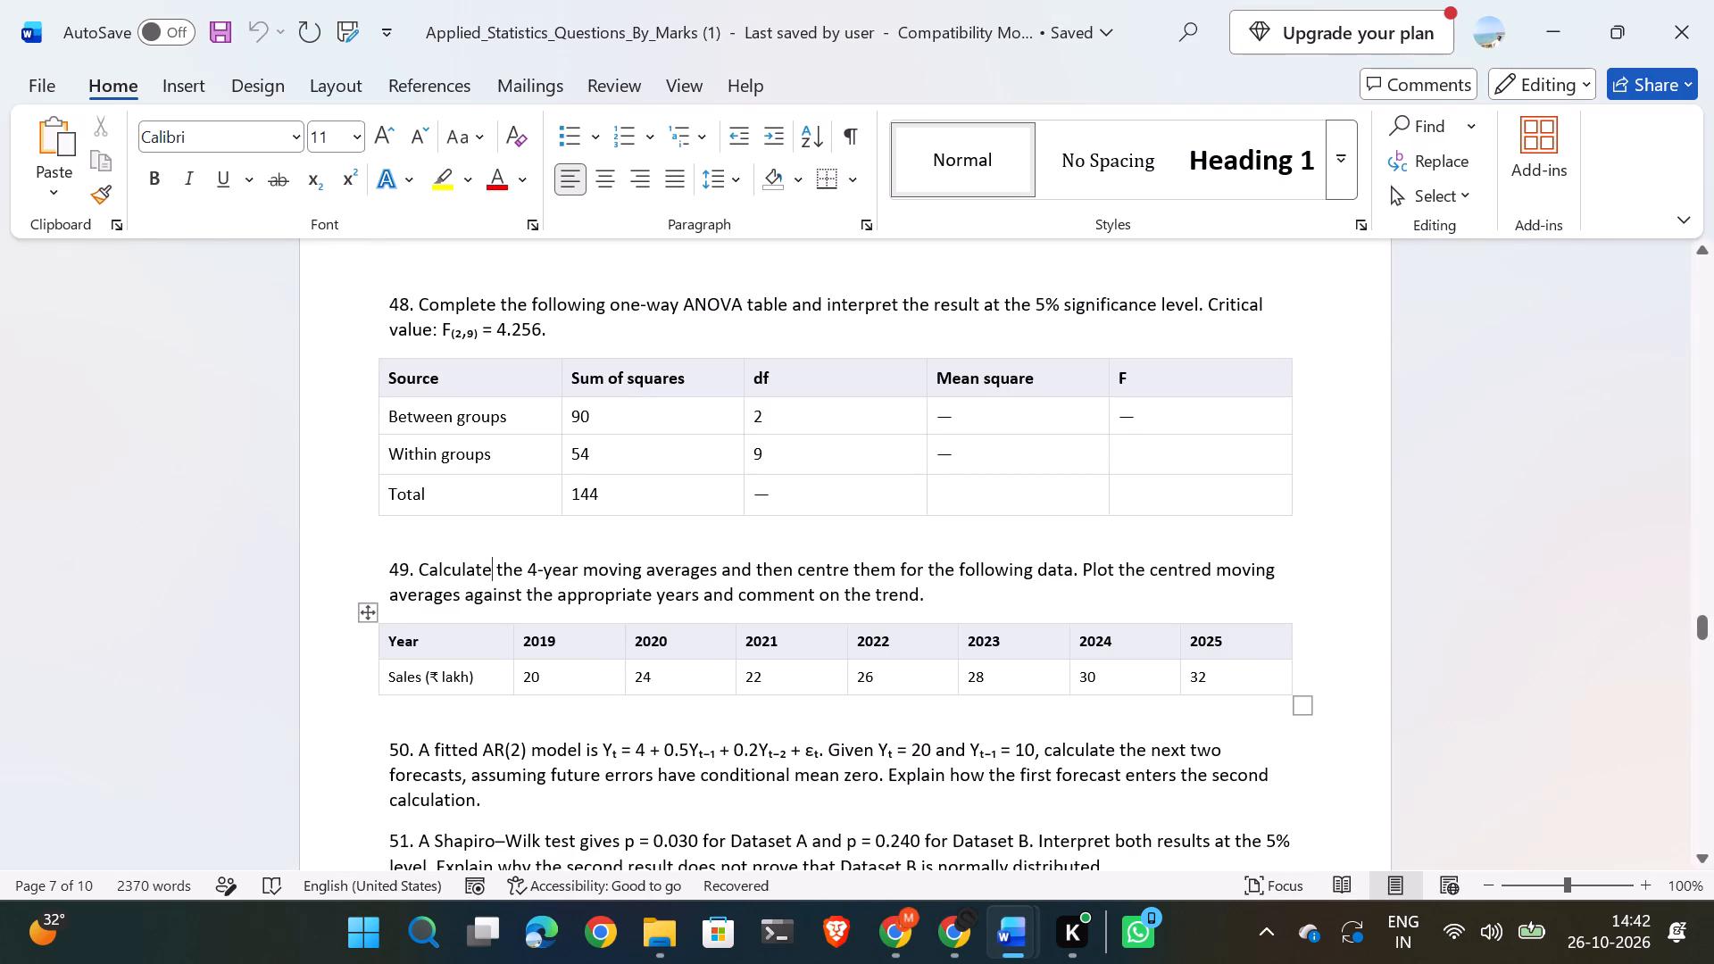
pyautogui.moveTo(421, 568); pyautogui.dragTo(1294, 672)
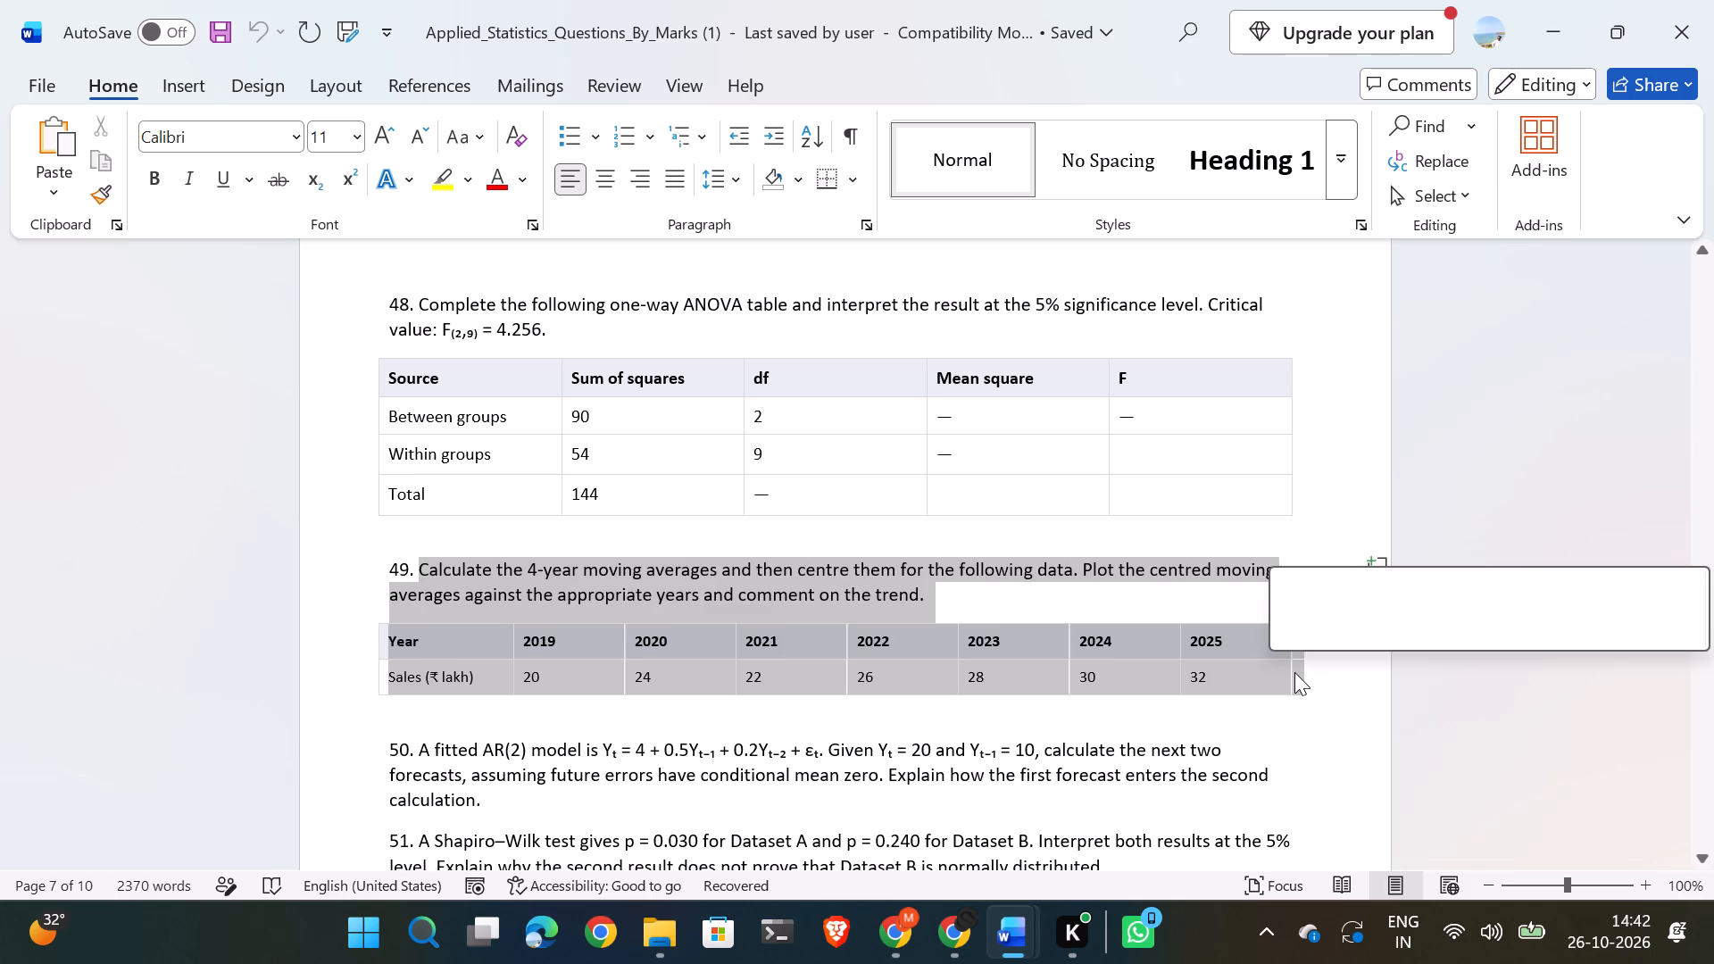
pyautogui.hotkey('ctrl', 'c')
pyautogui.hotkey('alt', 'Tab')
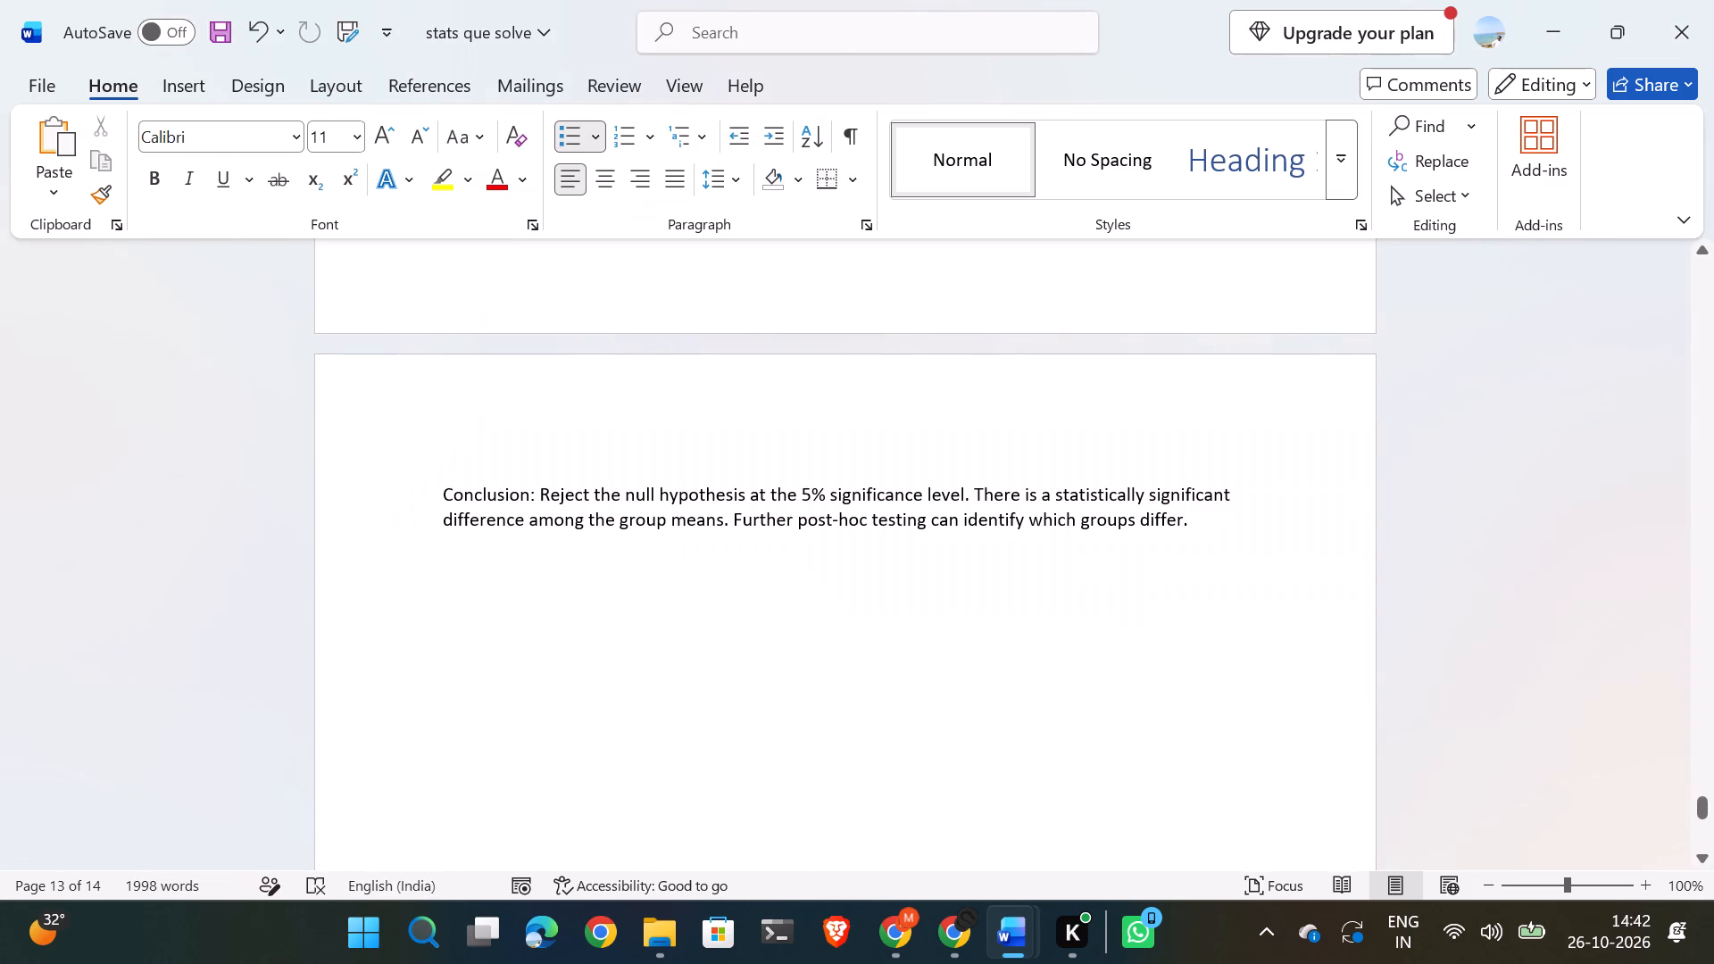
pyautogui.click(544, 573)
pyautogui.hotkey('ctrl', 'v')
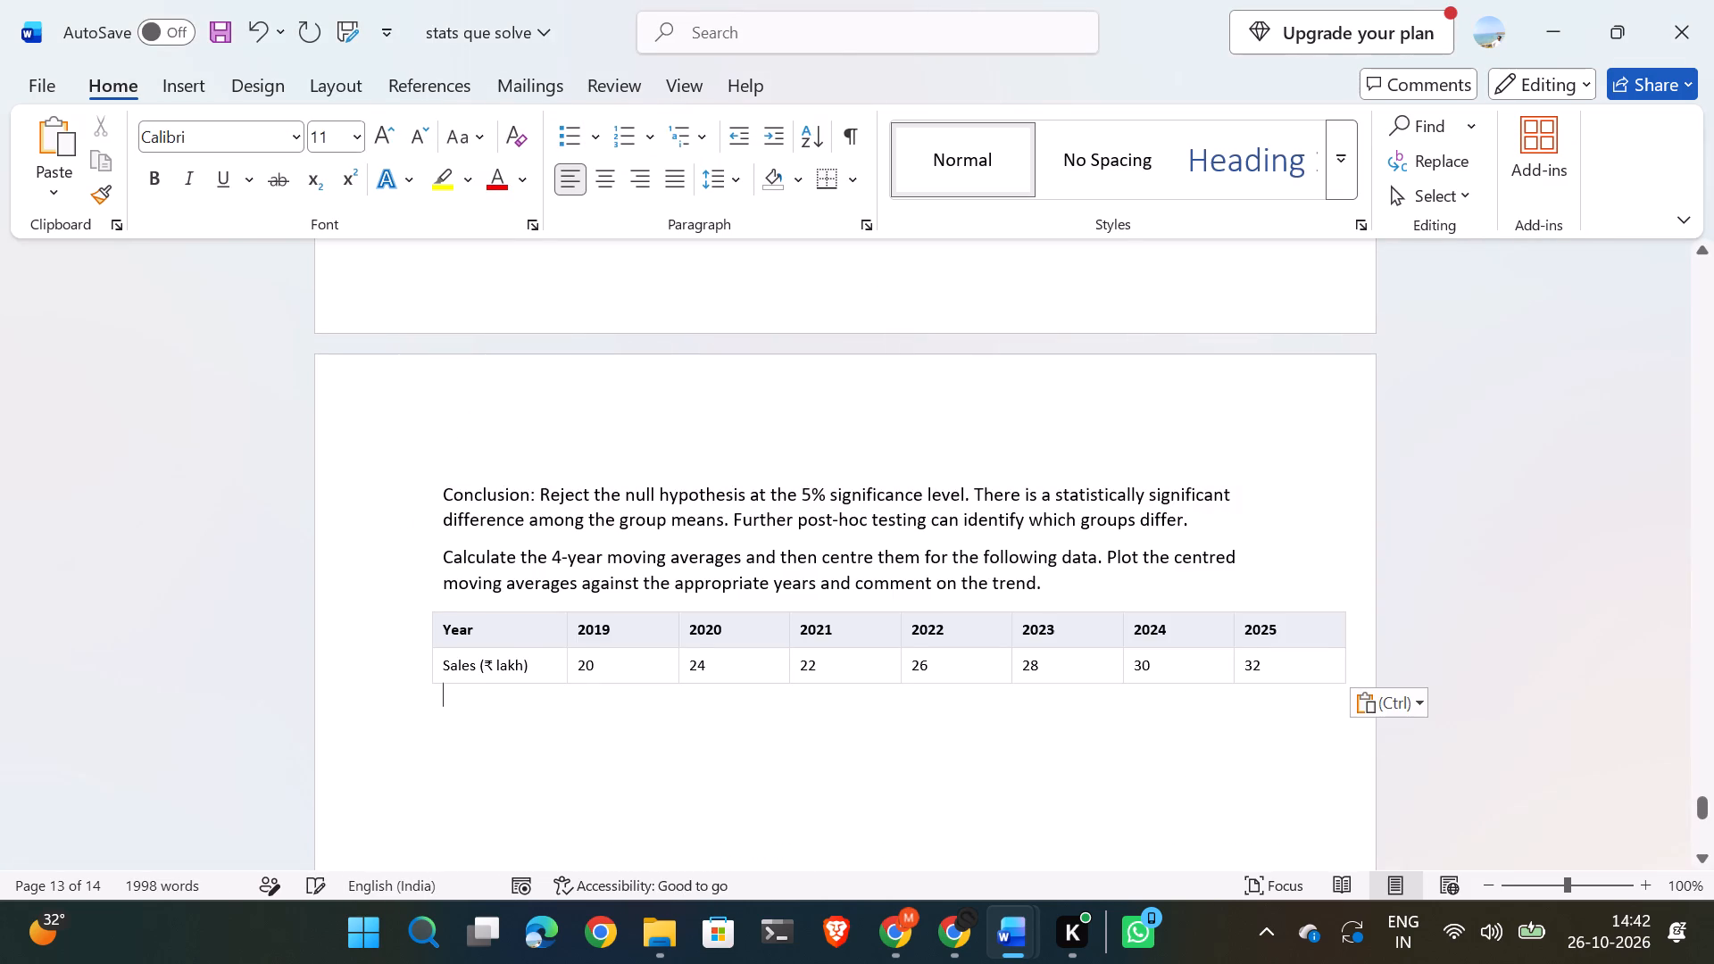
# Format the pasted moving averages question text as bold at 12 pt.
pyautogui.moveTo(1063, 584); pyautogui.dragTo(399, 564)
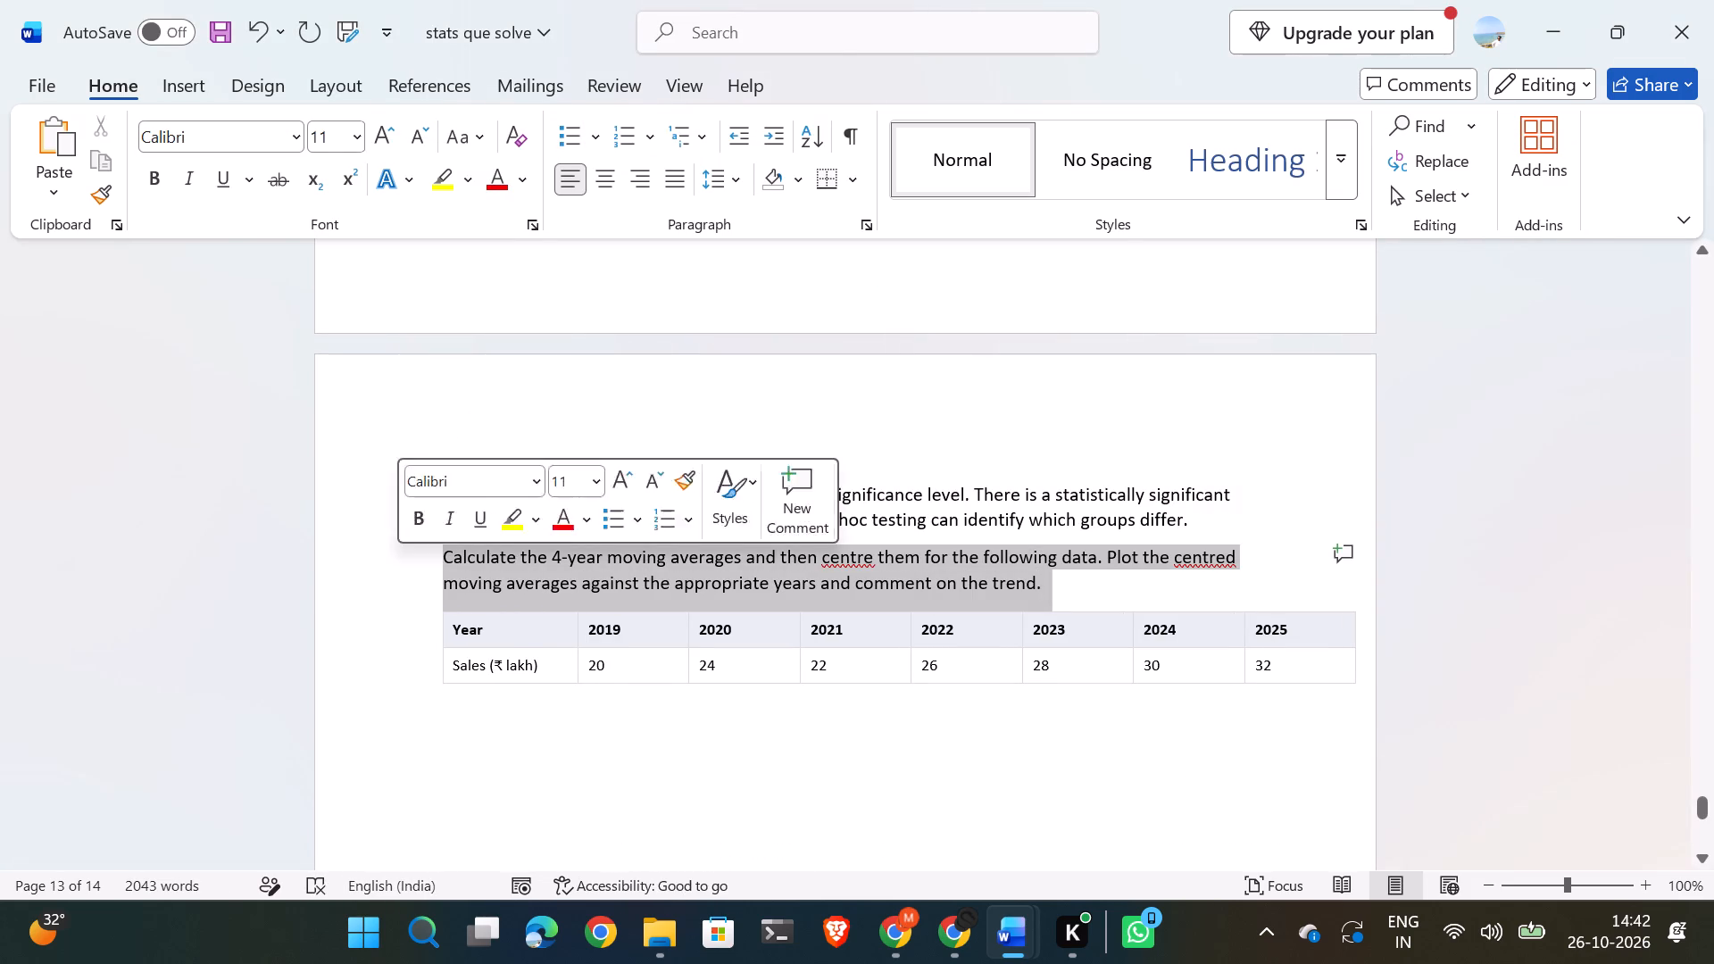
pyautogui.click(385, 140)
pyautogui.click(147, 178)
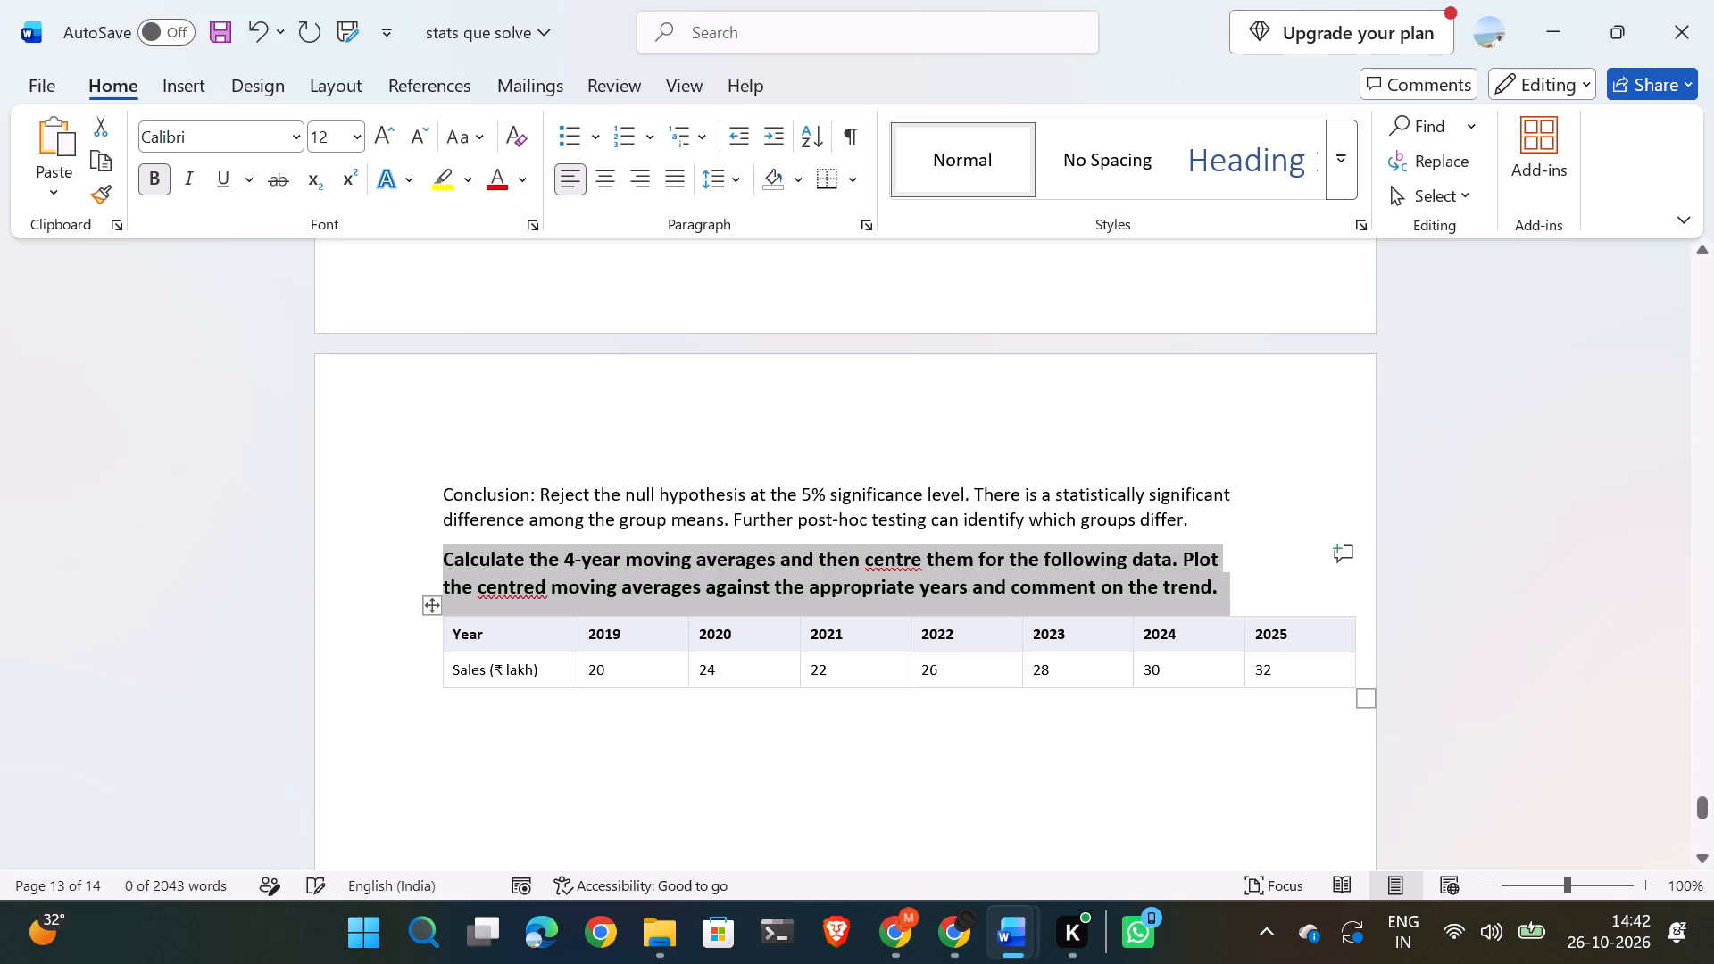
# Add an "Ans:" line below the question's sales table.
pyautogui.click(961, 742)
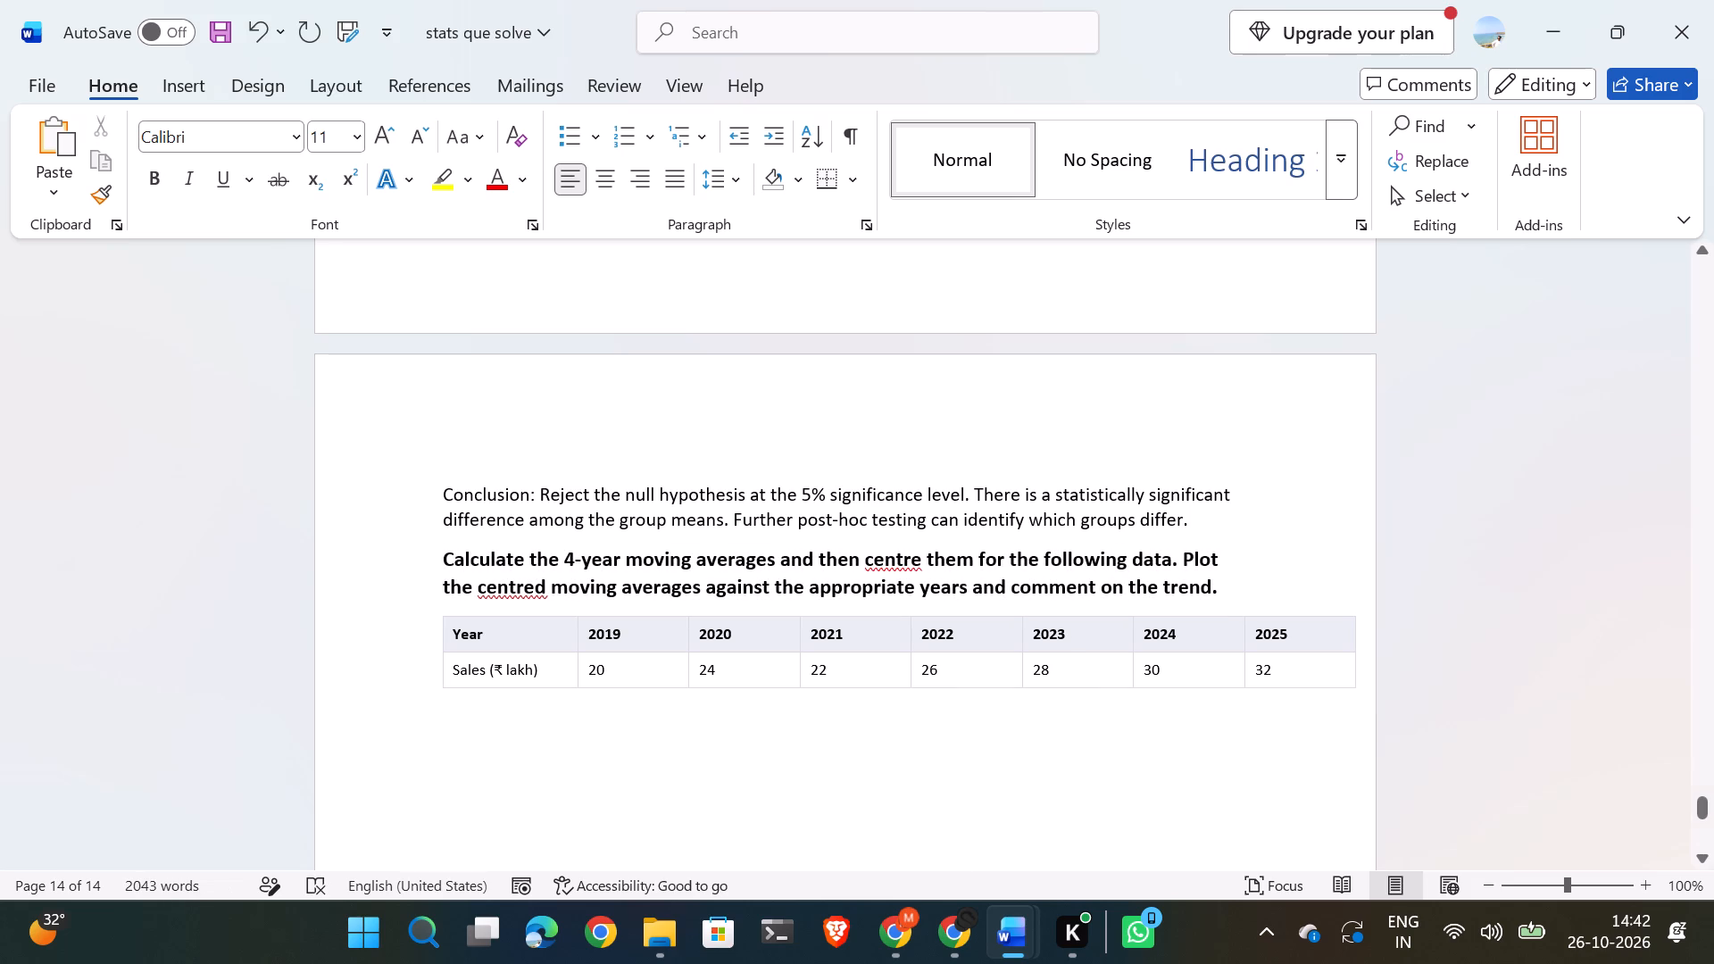
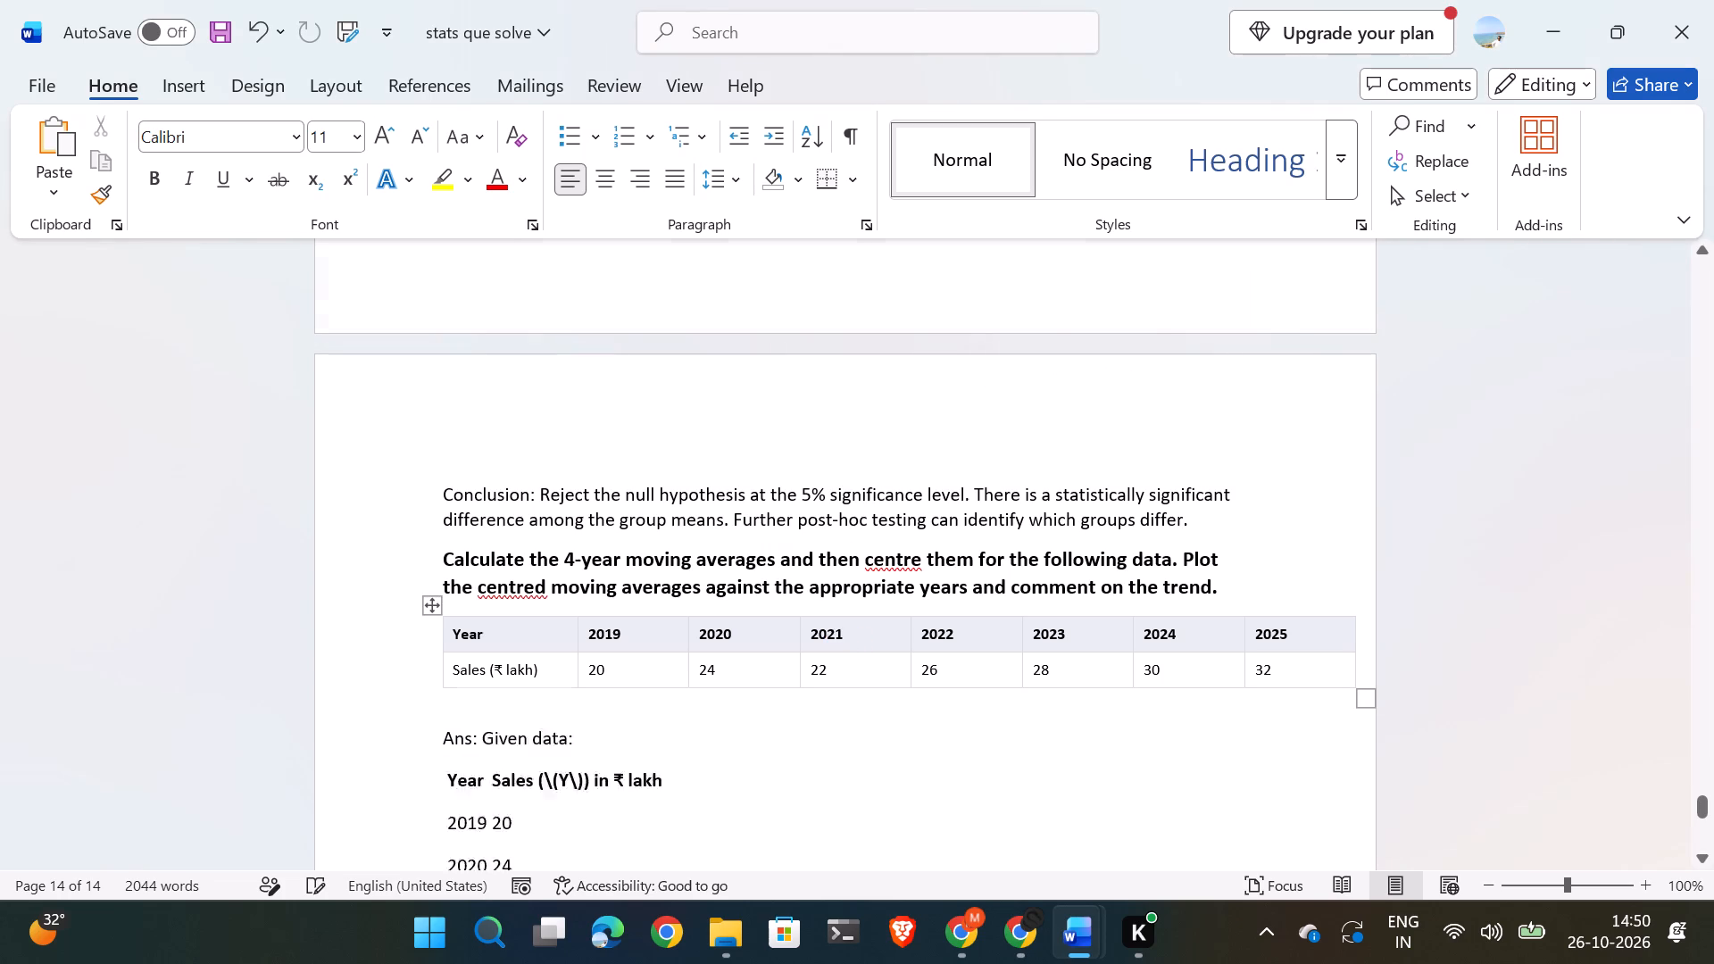
# Convert the LaTeX calculation lines for 2023, 2022 and 2021 under Step 2 into formatted equations.
pyautogui.moveTo(758, 565); pyautogui.dragTo(406, 568)
pyautogui.hotkey('alt', '=')
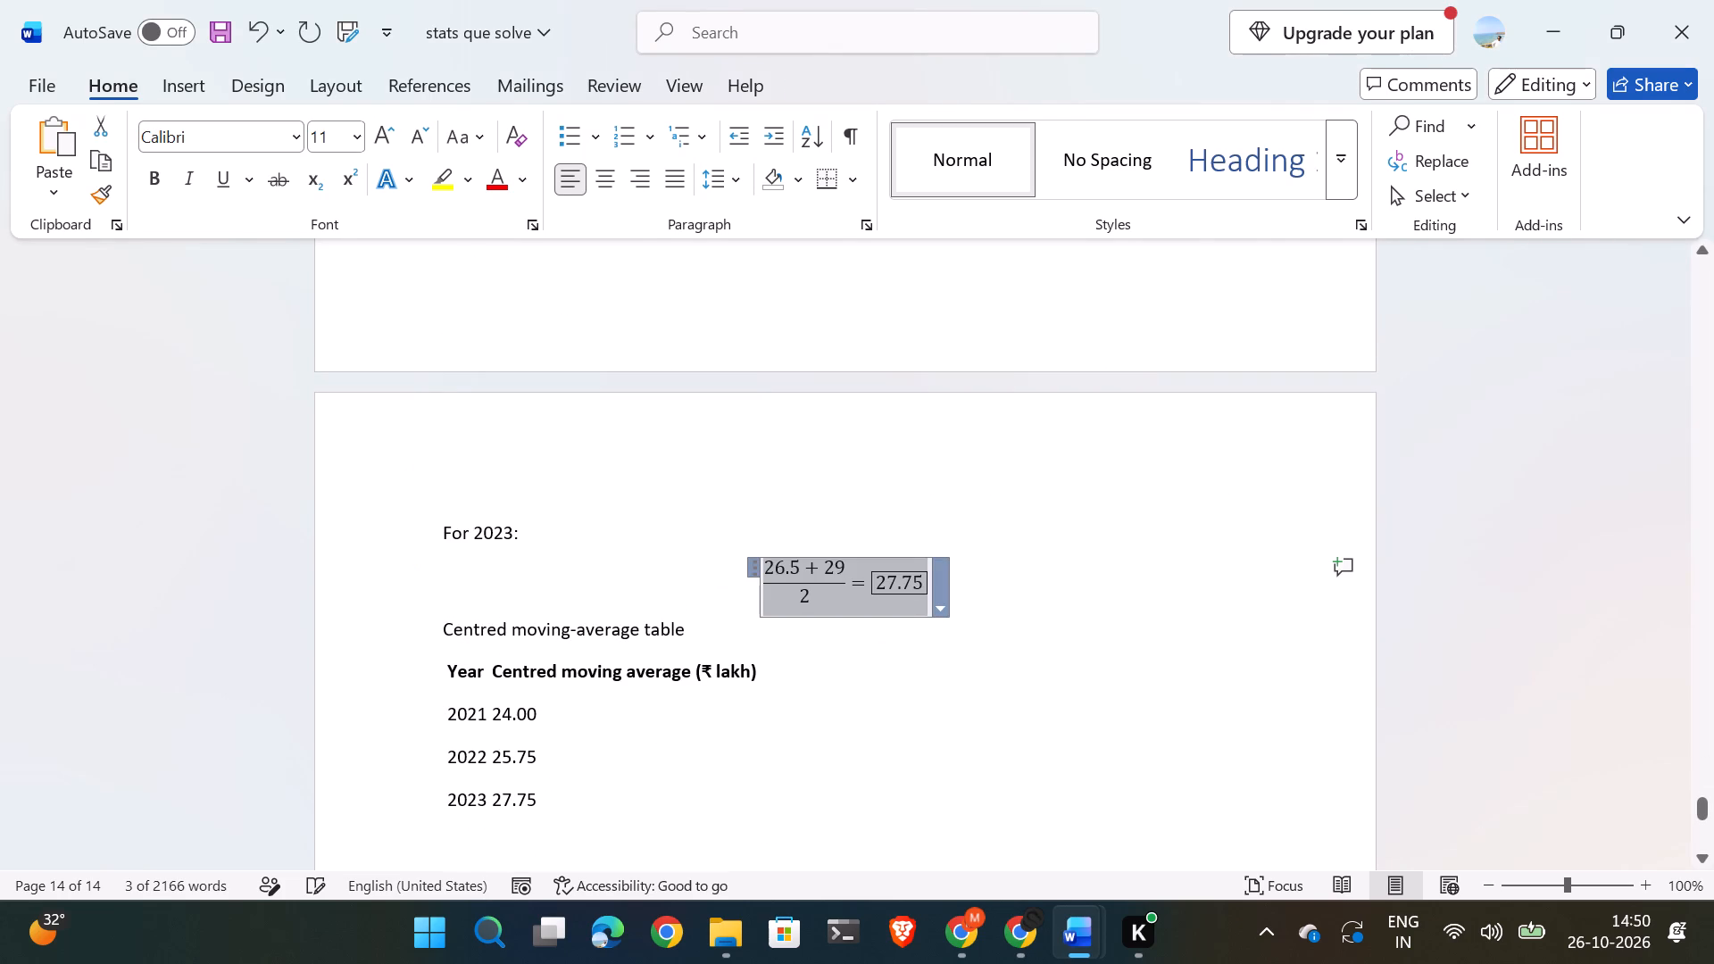
pyautogui.scroll(5, 783, 690)
pyautogui.moveTo(757, 656); pyautogui.dragTo(700, 644)
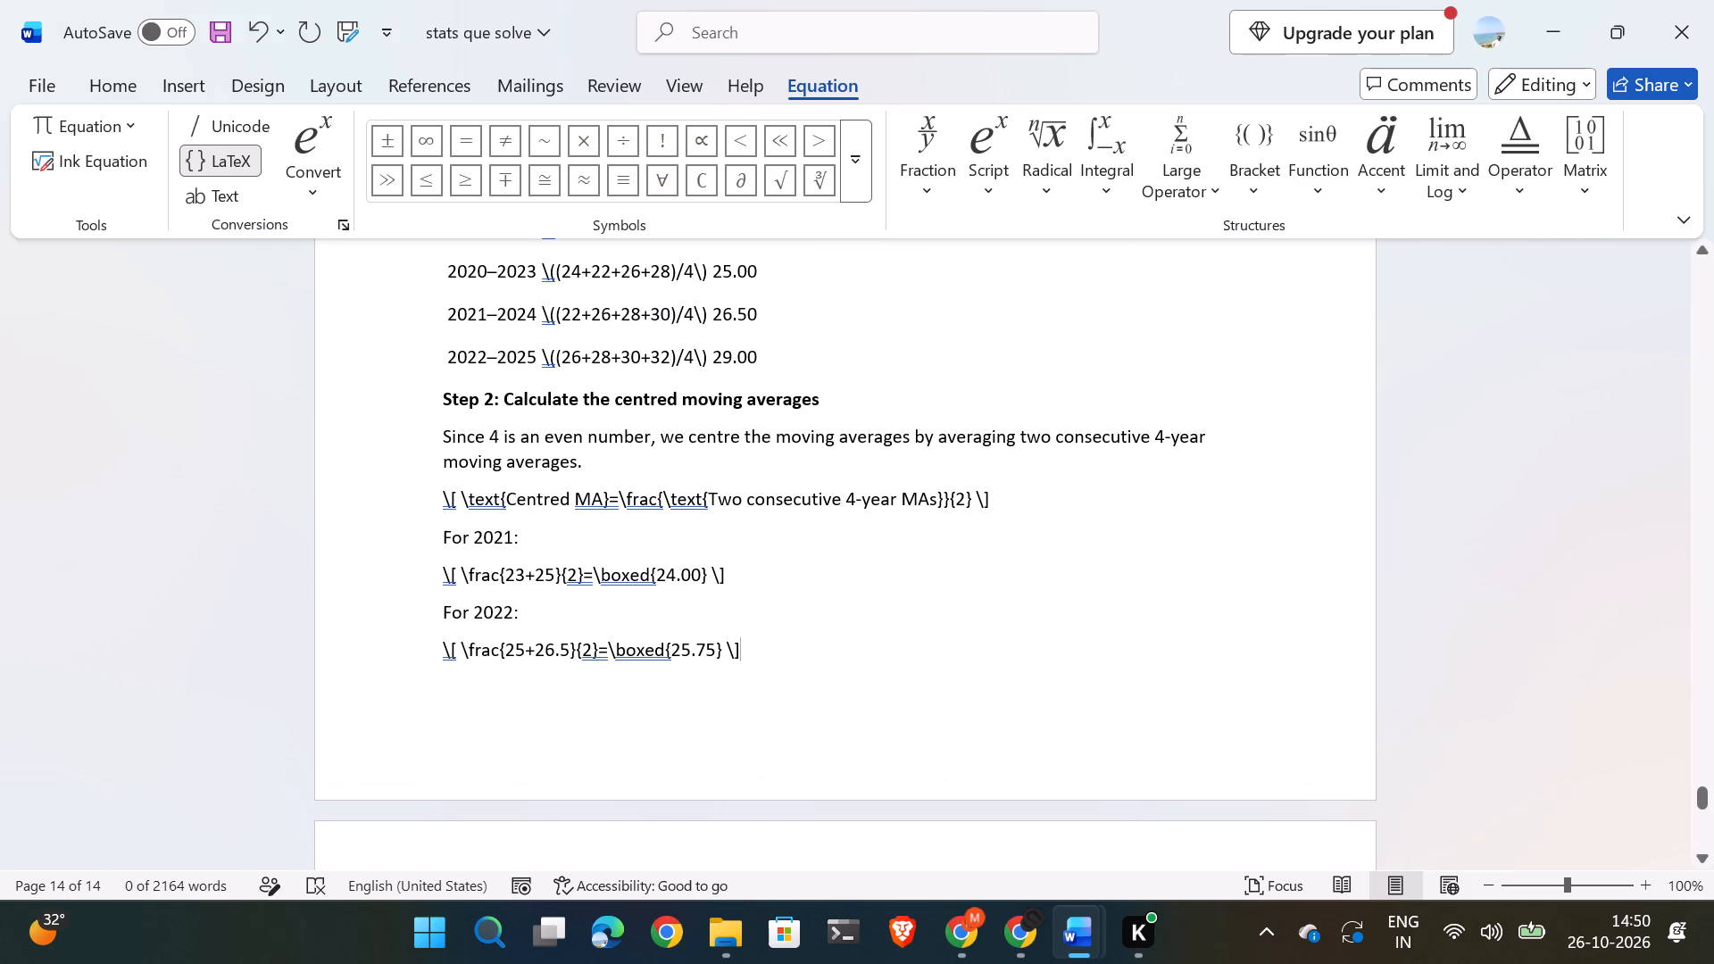
pyautogui.moveTo(700, 644); pyautogui.dragTo(373, 640)
pyautogui.hotkey('alt', '=')
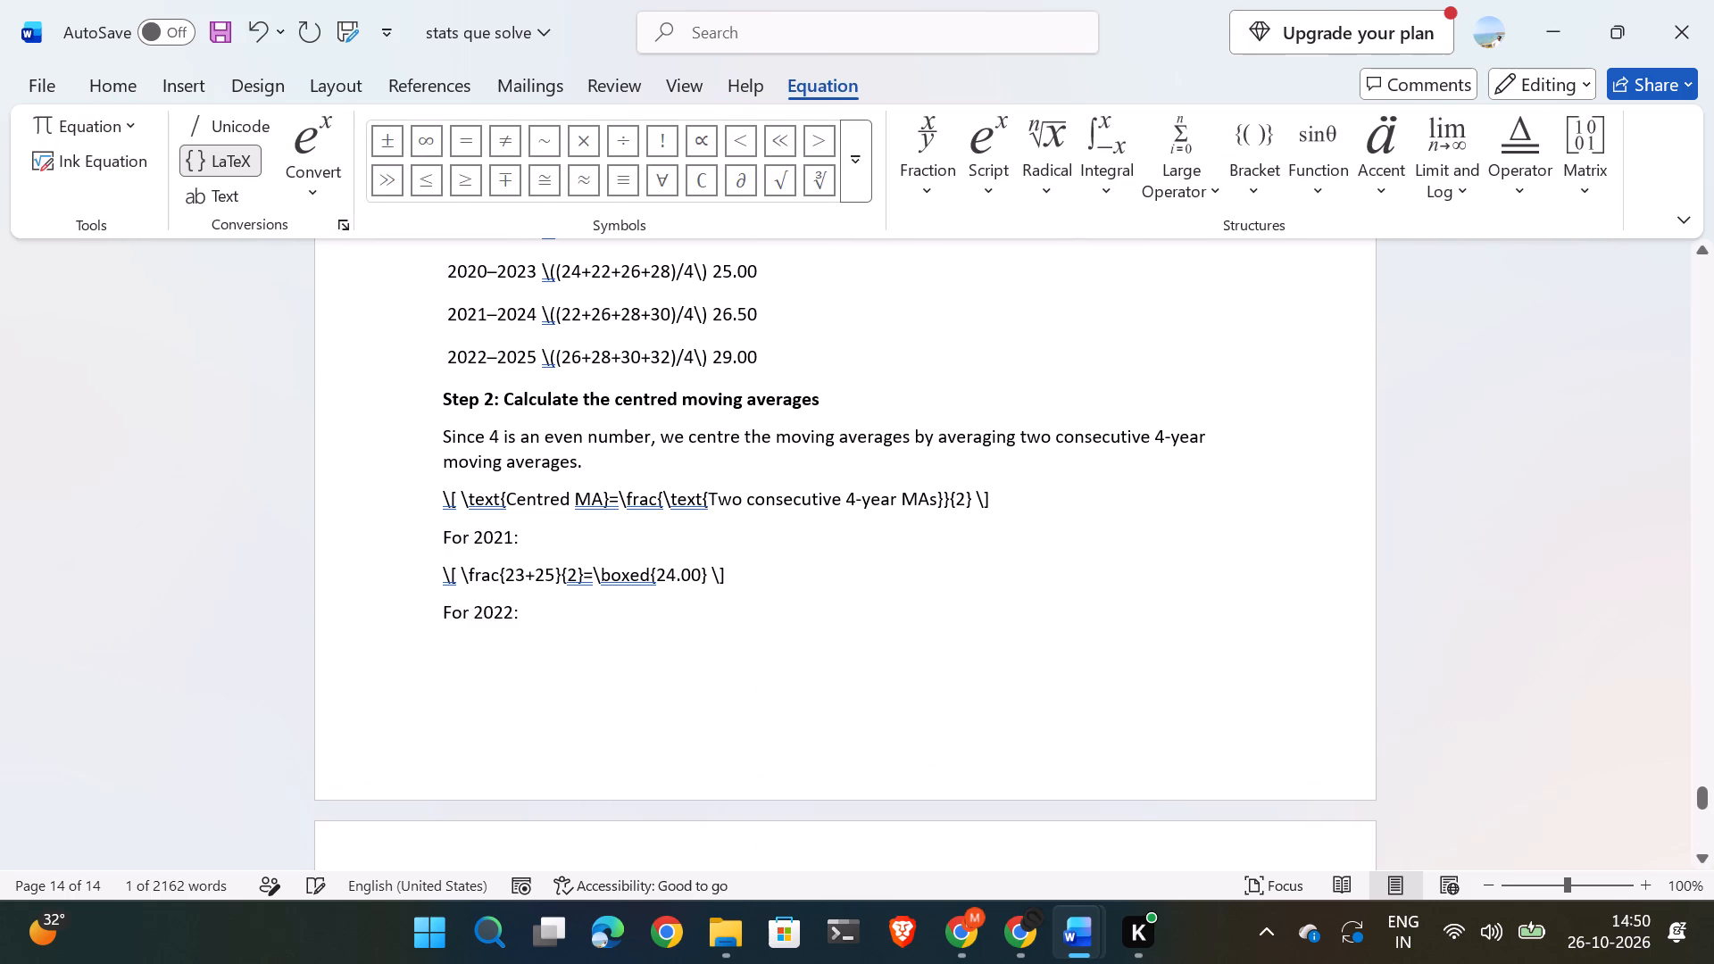
pyautogui.scroll(-4, 680, 653)
pyautogui.scroll(4, 709, 650)
pyautogui.moveTo(733, 578); pyautogui.dragTo(371, 584)
pyautogui.hotkey('alt', '=')
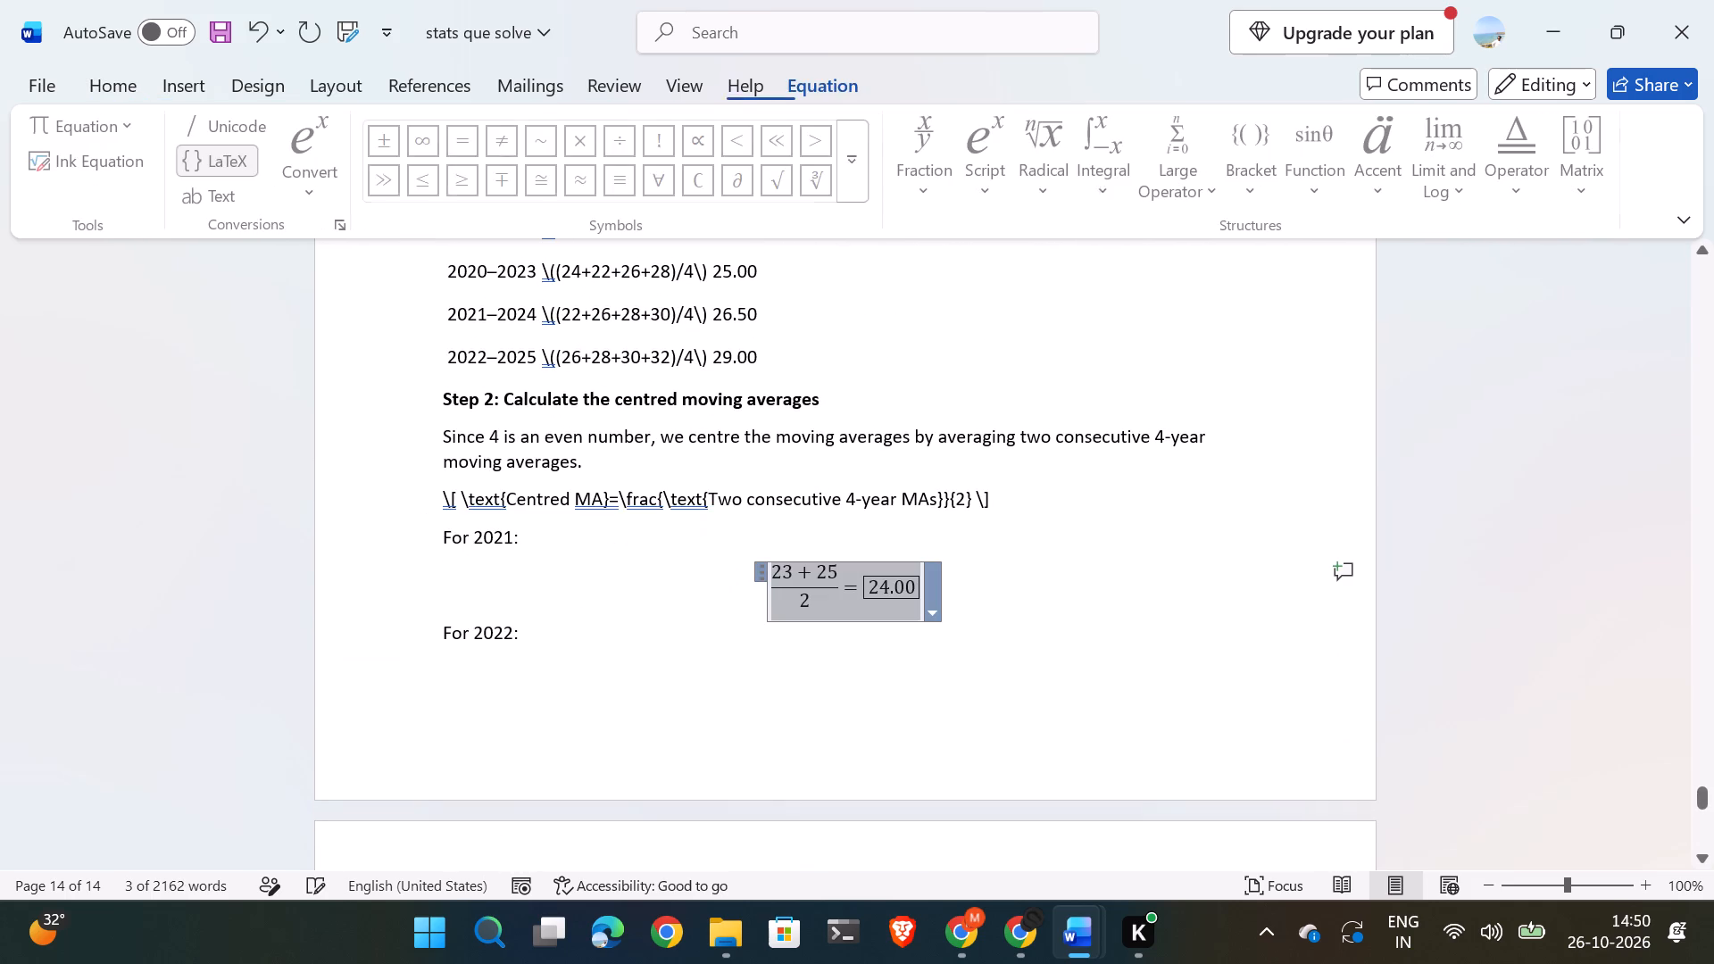
# Convert the LaTeX formula lines for the Centred MA in Step 2 and the 4-year MA in Step 1 into formatted equations.
pyautogui.moveTo(1022, 494); pyautogui.dragTo(659, 511)
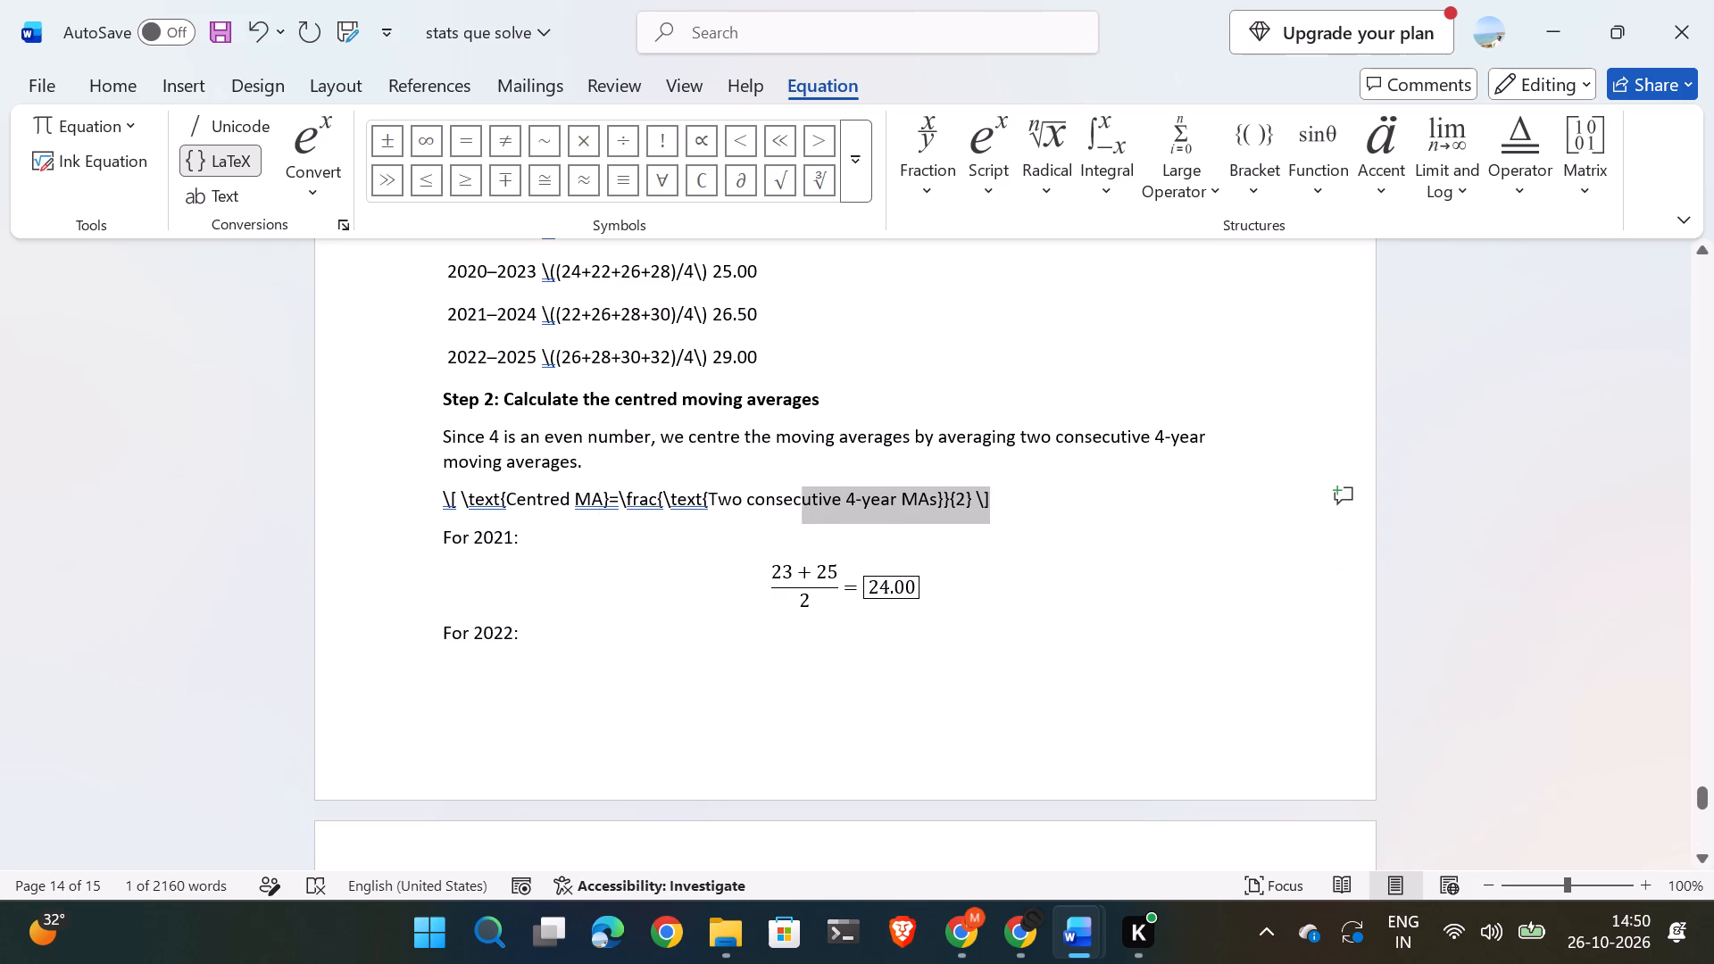
pyautogui.moveTo(659, 511); pyautogui.dragTo(404, 511)
pyautogui.hotkey('alt', '=')
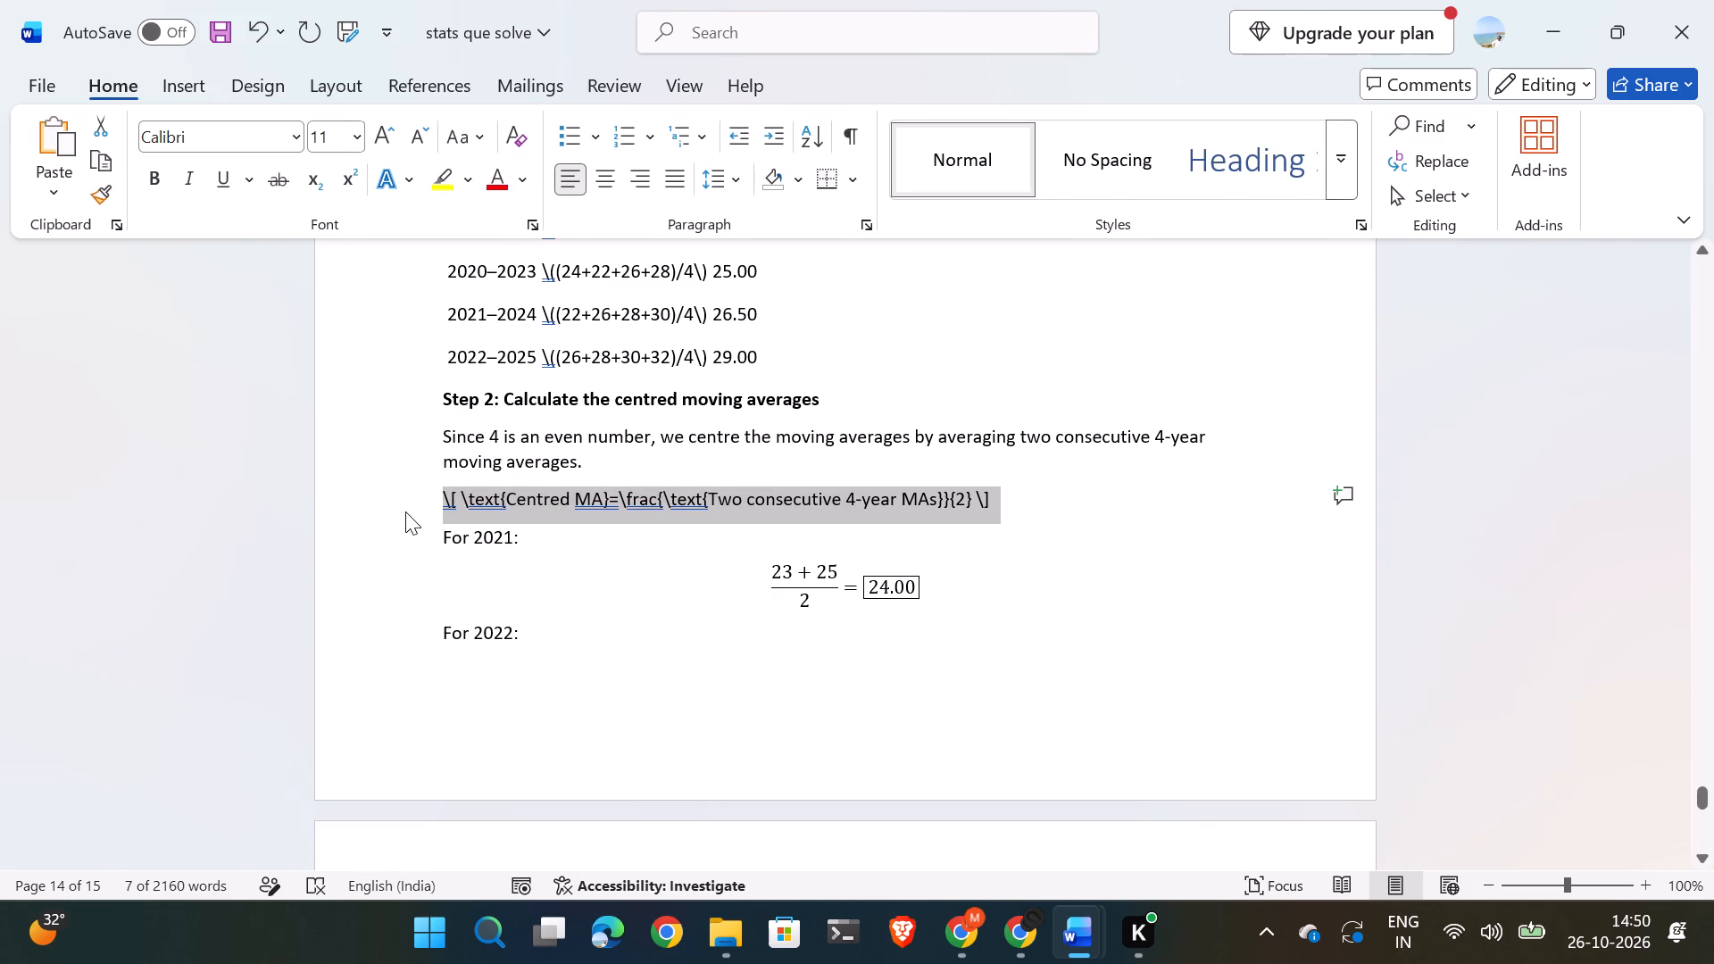
pyautogui.scroll(3, 708, 406)
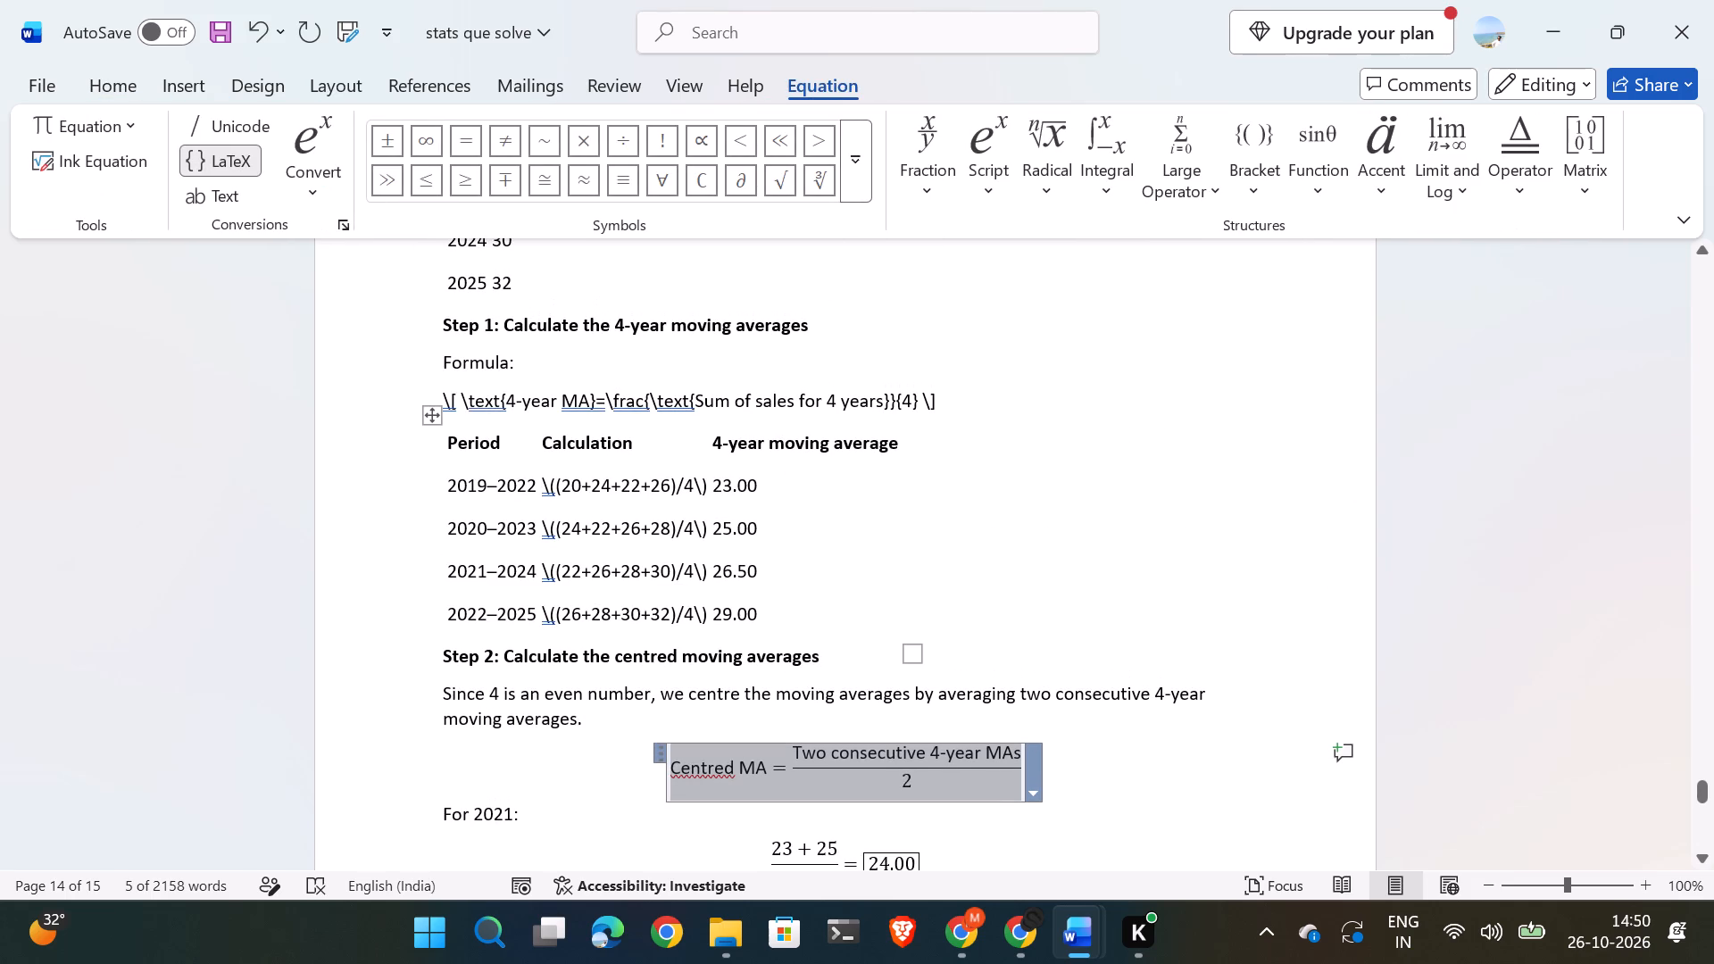
pyautogui.moveTo(967, 395); pyautogui.dragTo(306, 395)
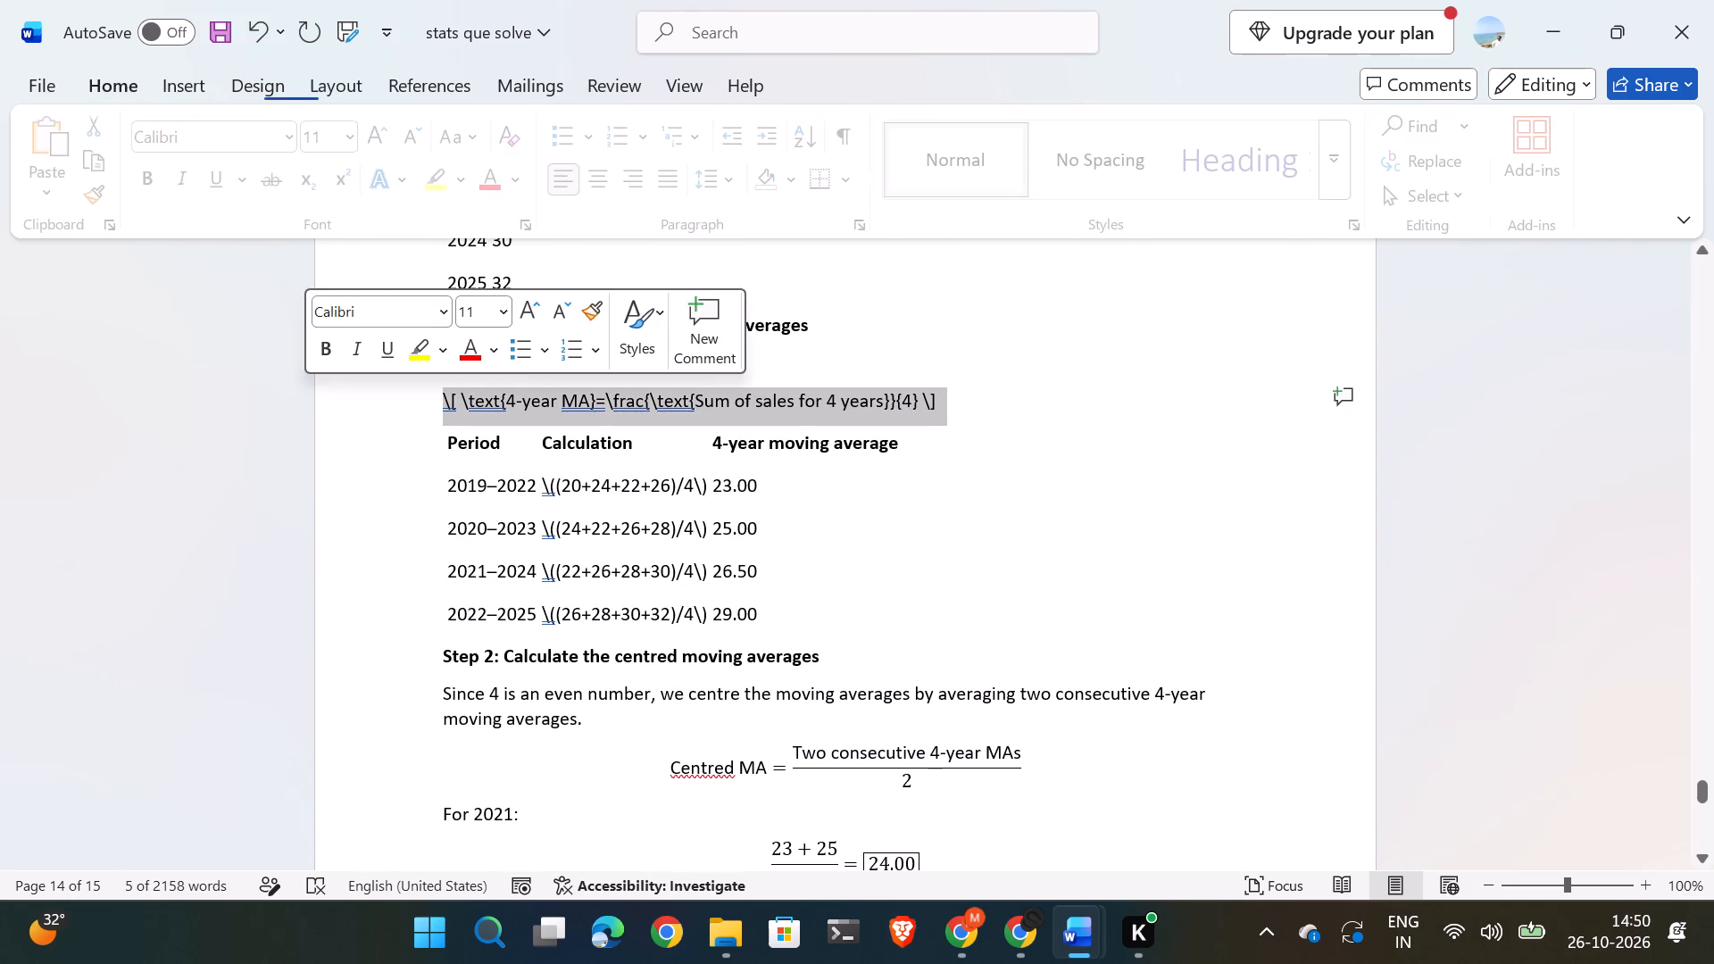
pyautogui.hotkey('alt', '=')
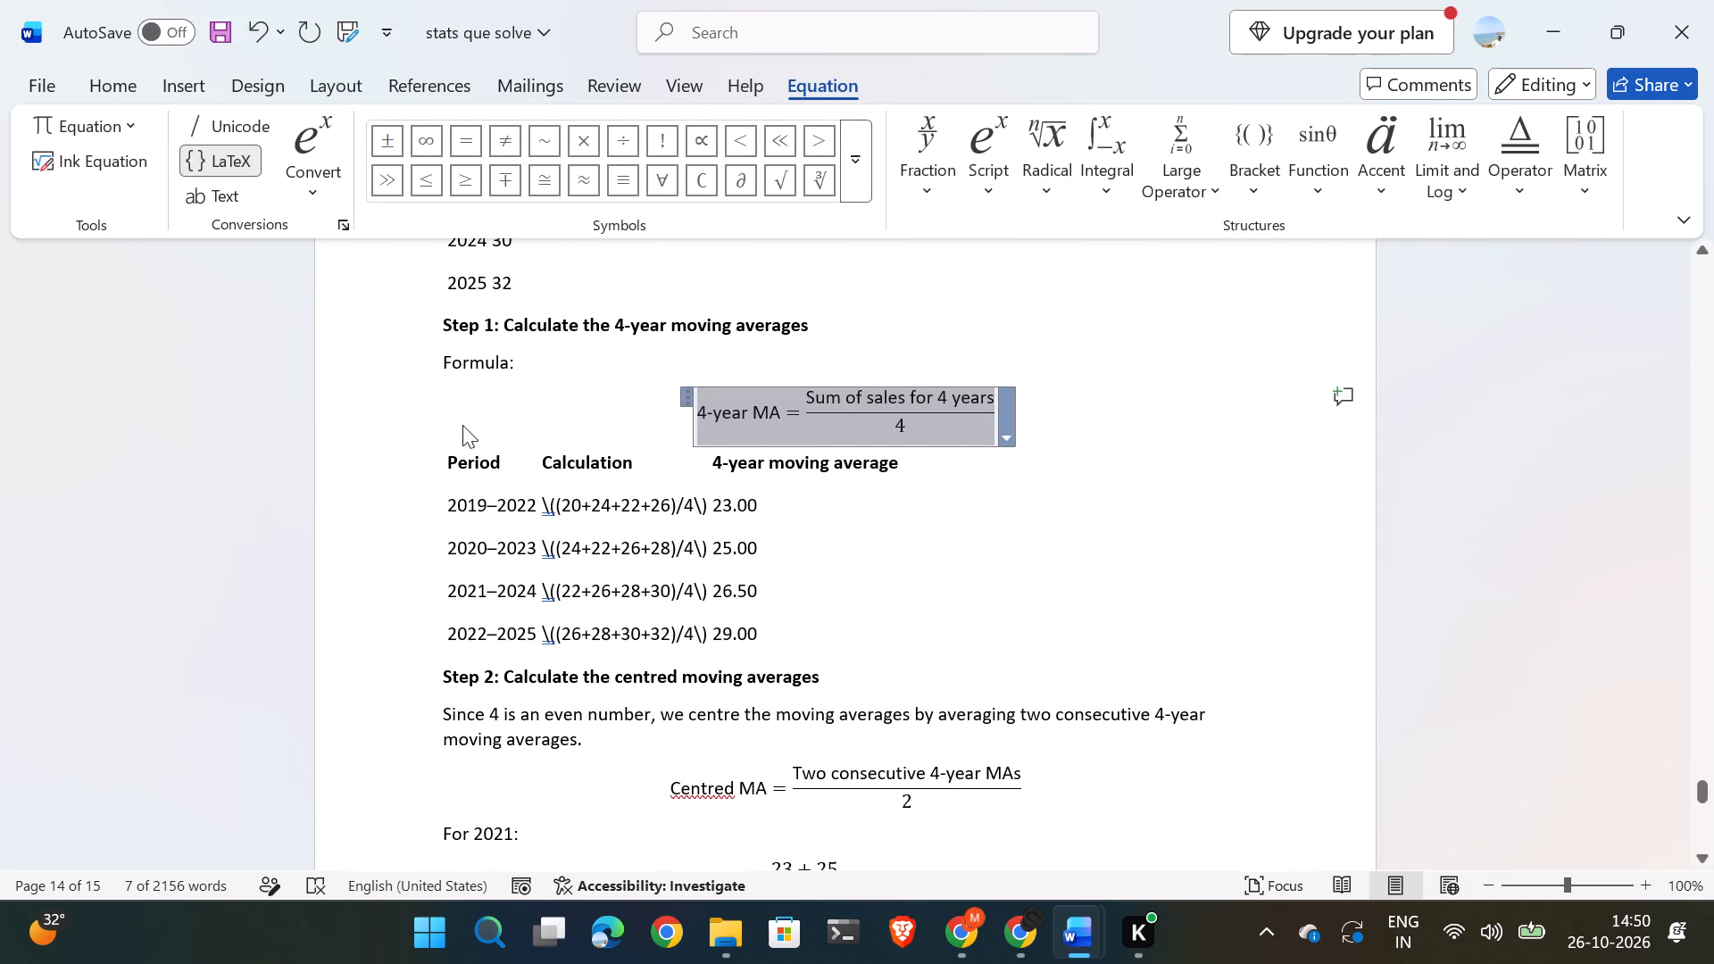
# Apply the plain grid table style with full borders to the Step 1 table of 4-year moving averages.
pyautogui.click(431, 470)
pyautogui.click(430, 436)
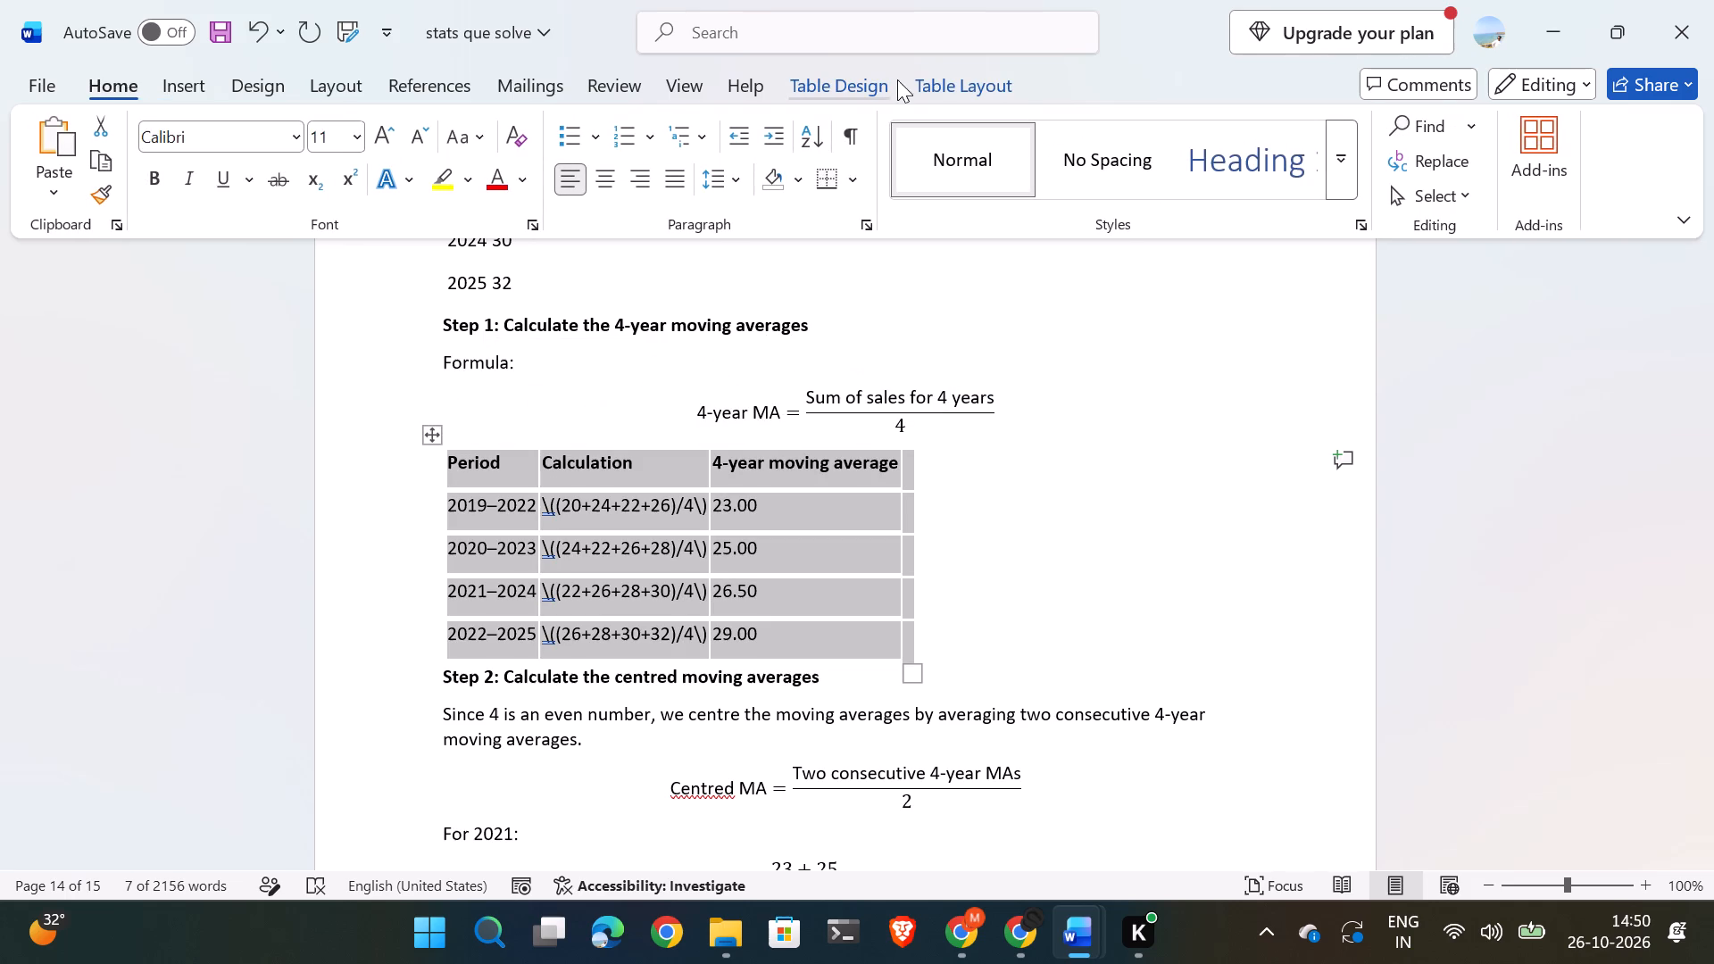
pyautogui.click(878, 76)
pyautogui.click(366, 146)
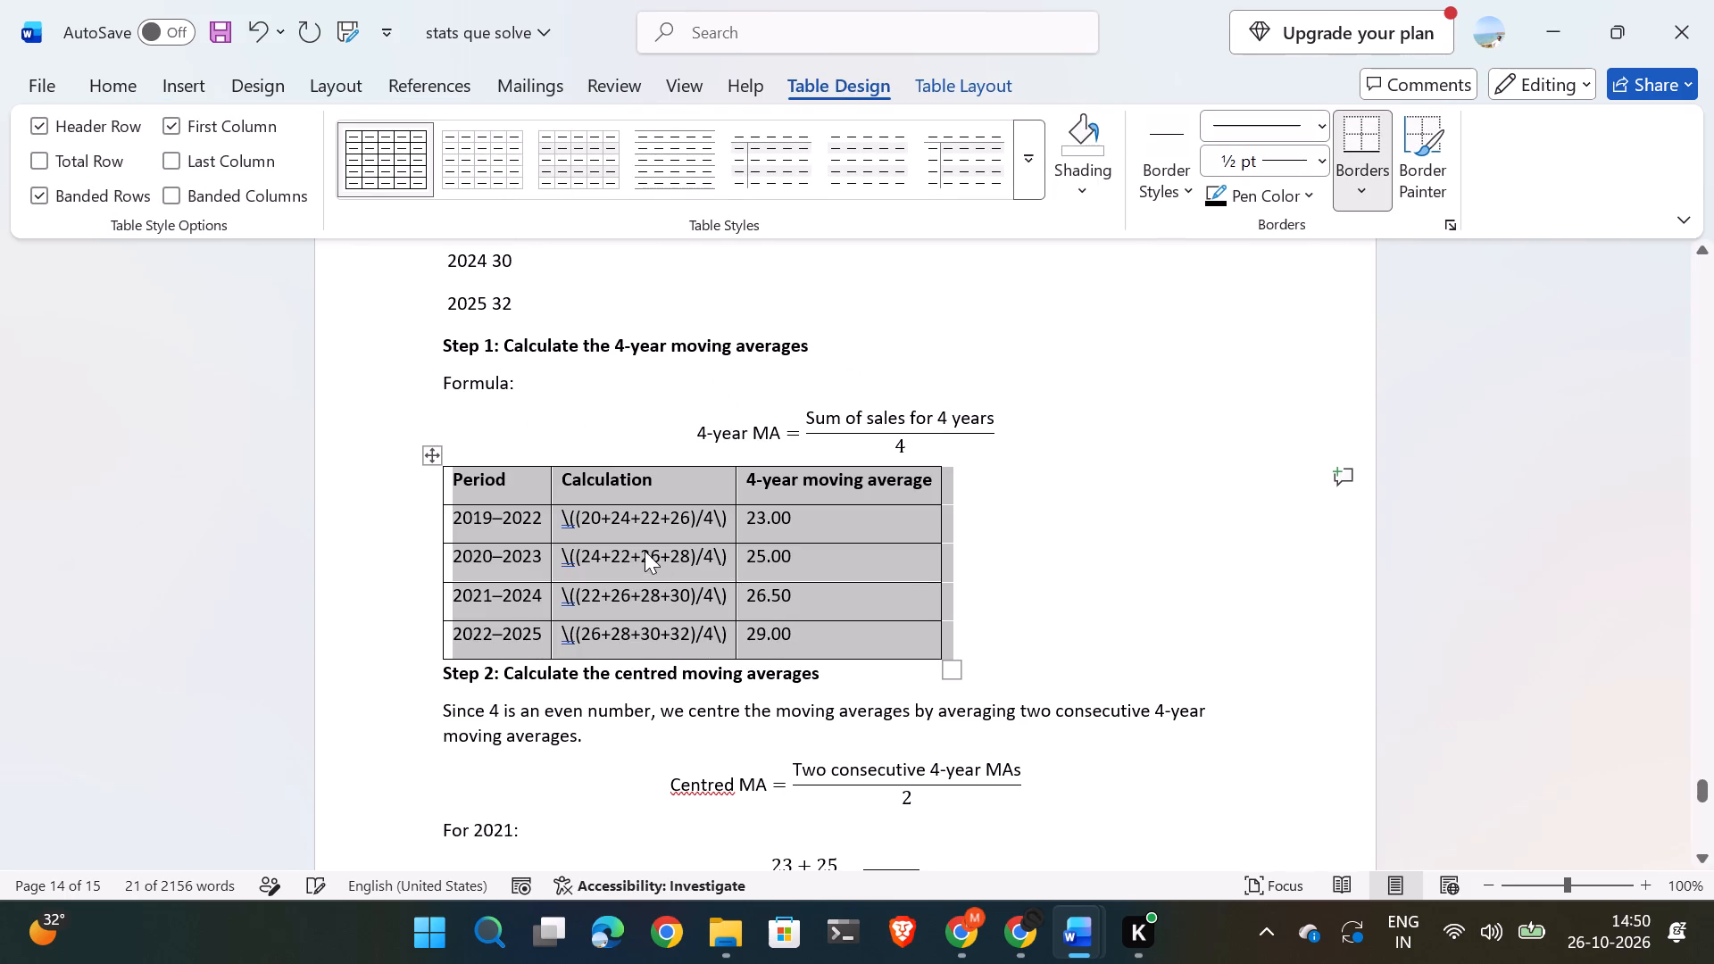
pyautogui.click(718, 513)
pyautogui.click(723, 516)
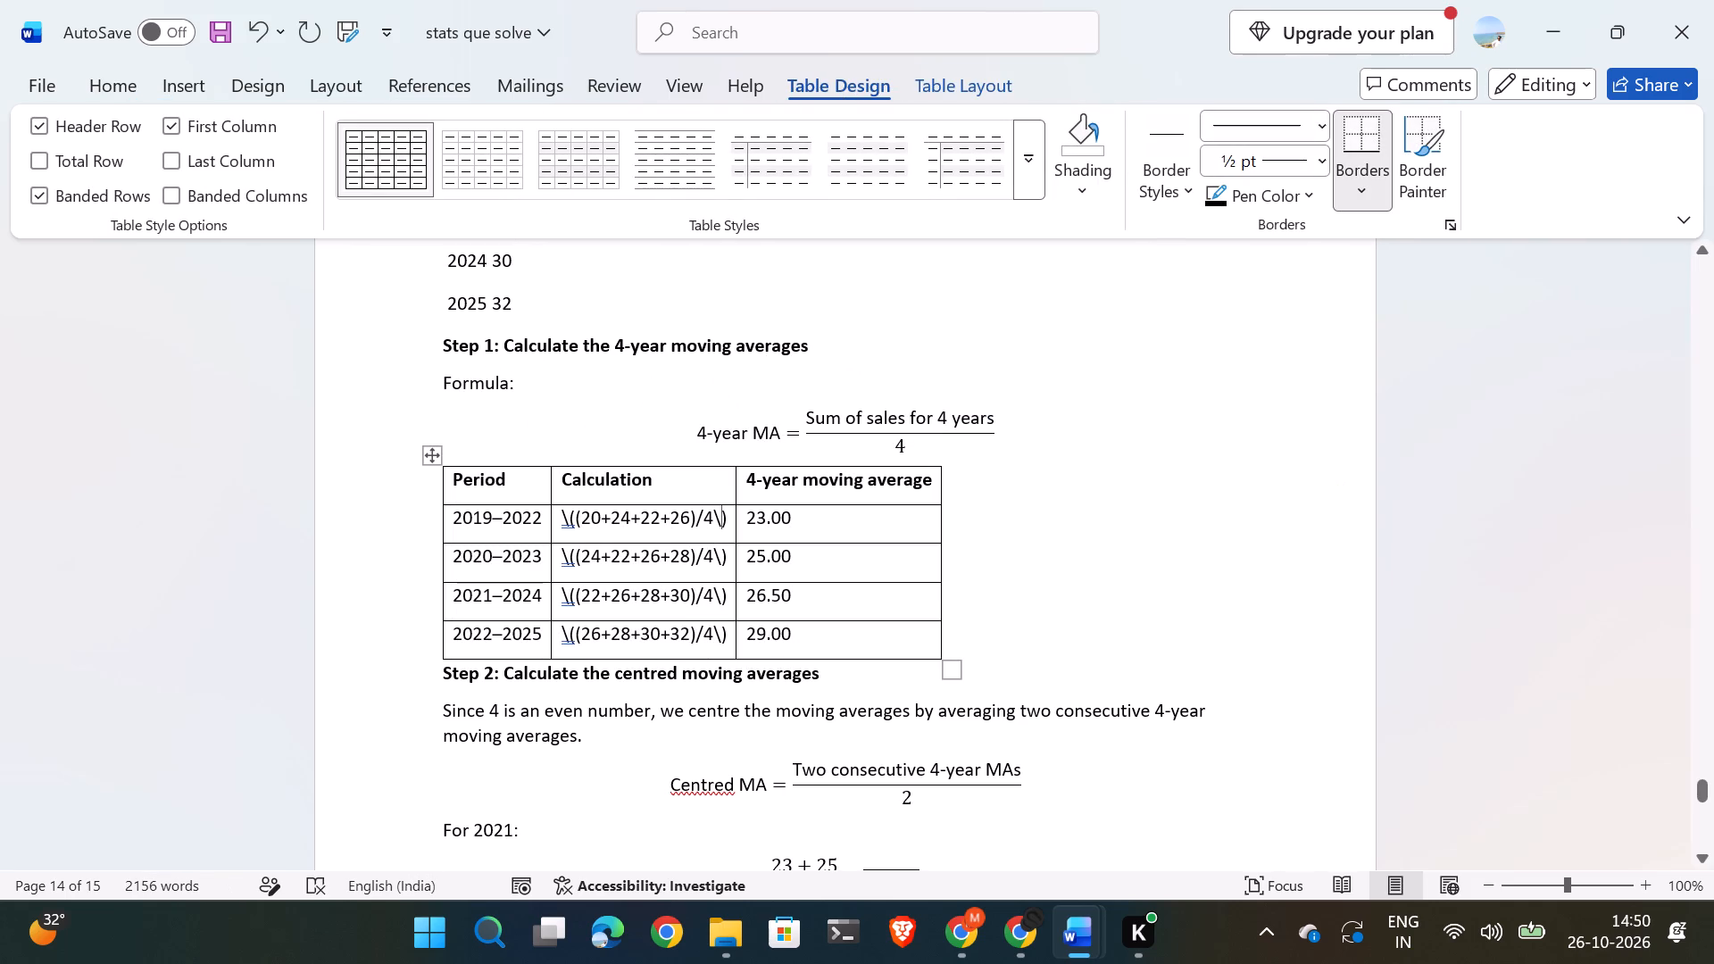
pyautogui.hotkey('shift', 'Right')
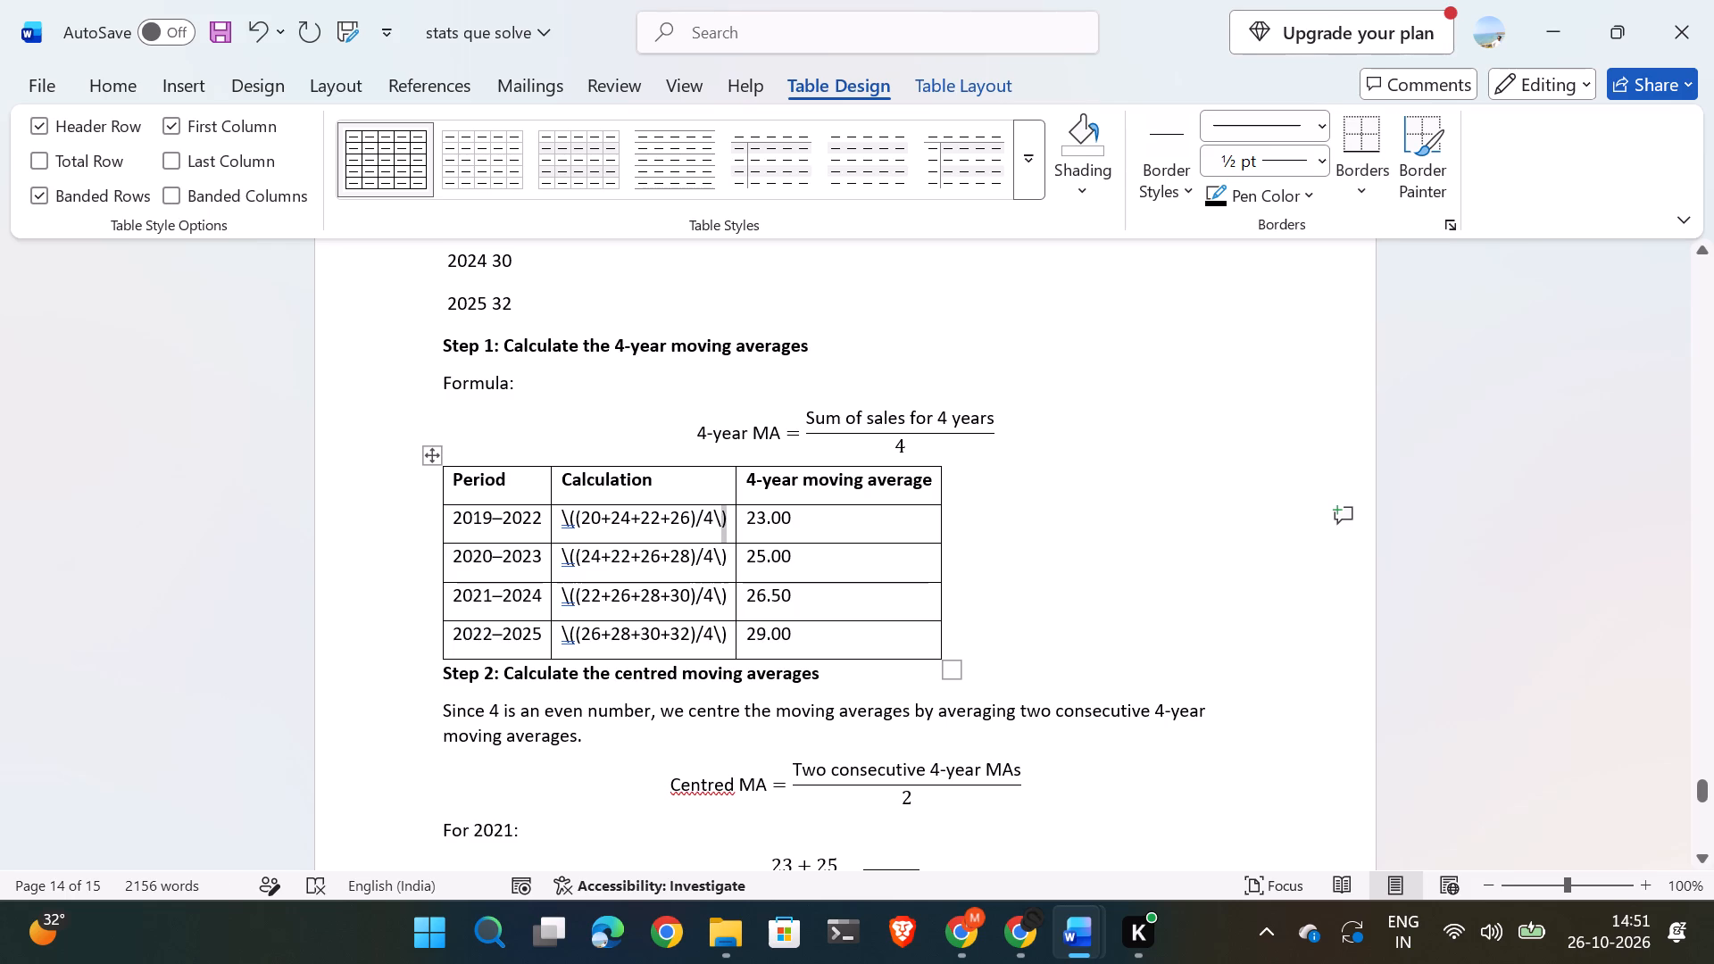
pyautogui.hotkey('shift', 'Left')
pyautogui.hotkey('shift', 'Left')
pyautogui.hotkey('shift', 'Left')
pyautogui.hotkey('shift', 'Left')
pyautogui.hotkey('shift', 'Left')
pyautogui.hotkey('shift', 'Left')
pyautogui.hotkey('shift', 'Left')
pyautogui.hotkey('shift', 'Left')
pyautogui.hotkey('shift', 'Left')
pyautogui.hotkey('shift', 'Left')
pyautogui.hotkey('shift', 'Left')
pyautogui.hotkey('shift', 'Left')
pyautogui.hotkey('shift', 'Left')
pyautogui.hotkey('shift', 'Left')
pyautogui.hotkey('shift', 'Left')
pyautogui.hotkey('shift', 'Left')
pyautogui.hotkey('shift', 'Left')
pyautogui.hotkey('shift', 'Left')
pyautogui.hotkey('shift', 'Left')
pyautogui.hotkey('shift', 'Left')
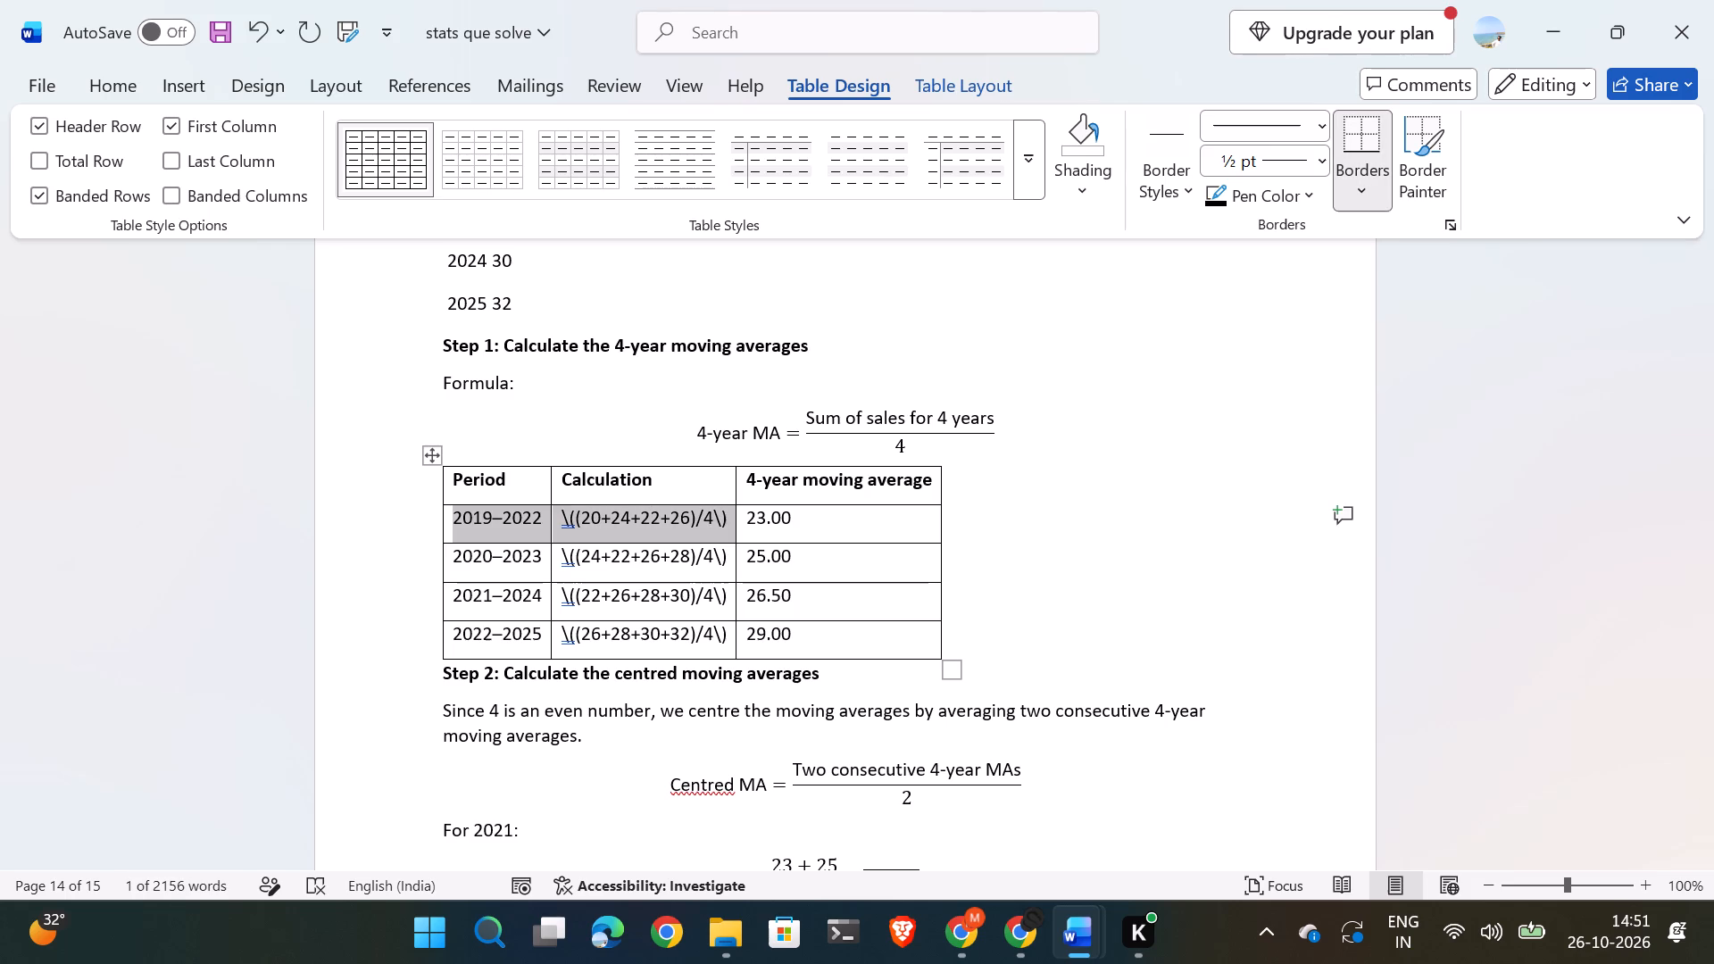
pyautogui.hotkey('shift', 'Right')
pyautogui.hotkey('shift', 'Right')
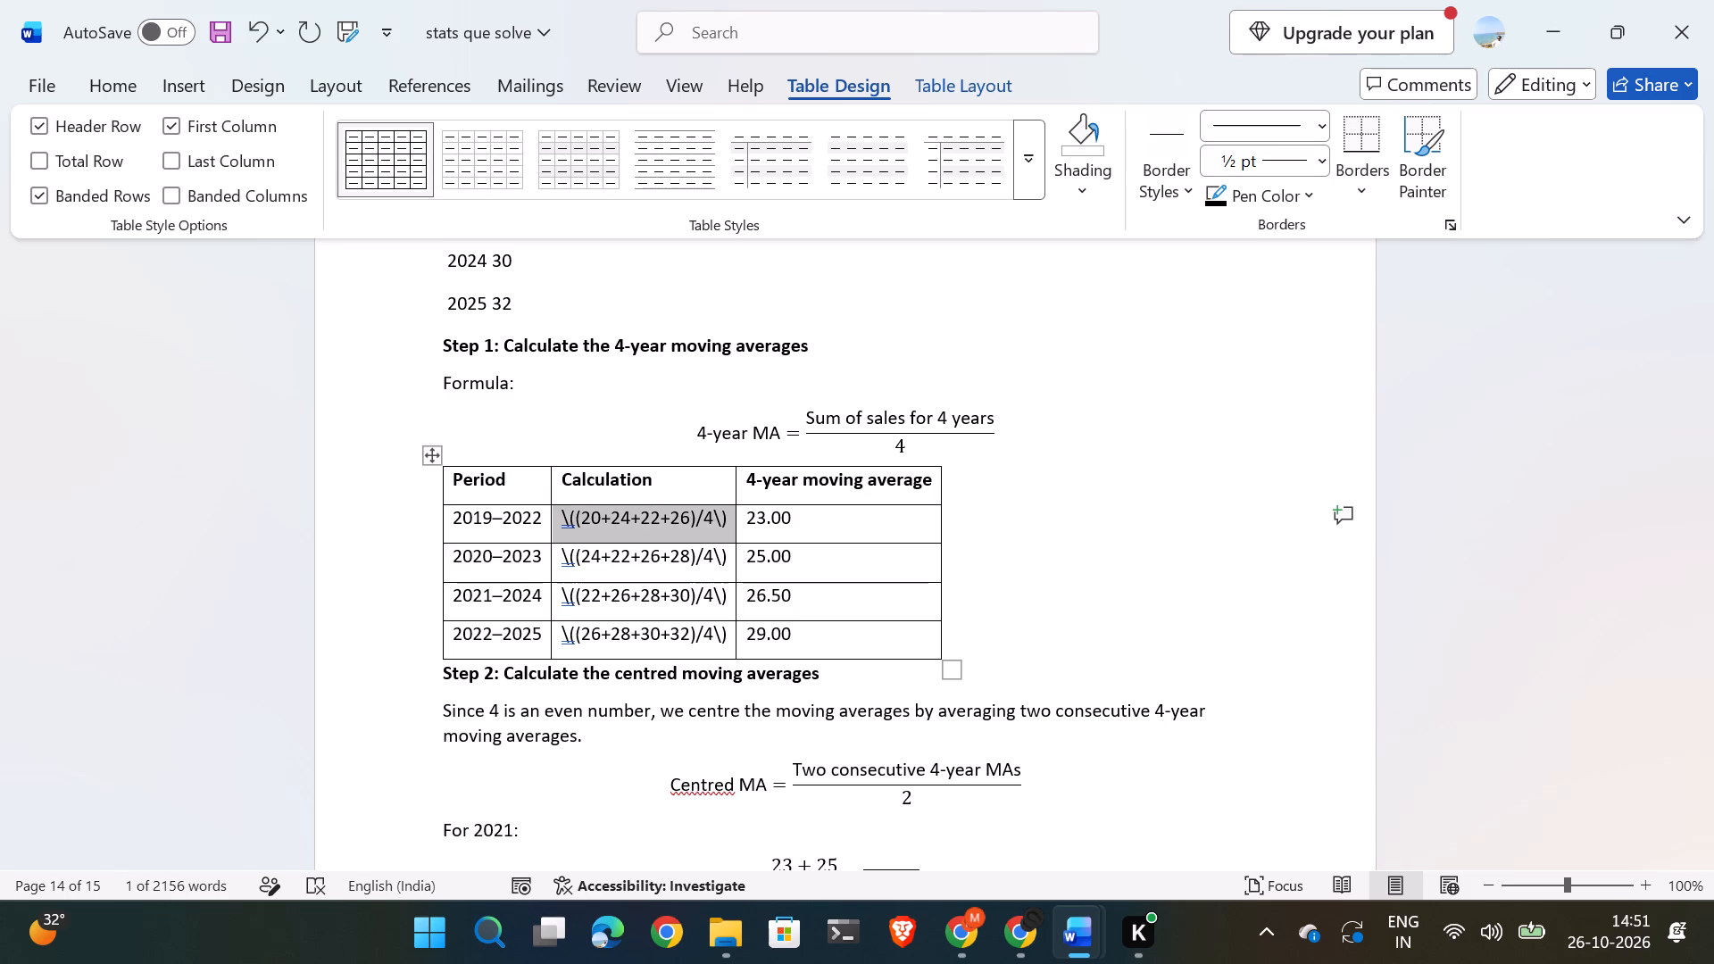
# Convert the LaTeX calculation for 2019–2022 in the Step 1 table into a formatted equation.
pyautogui.click(717, 523)
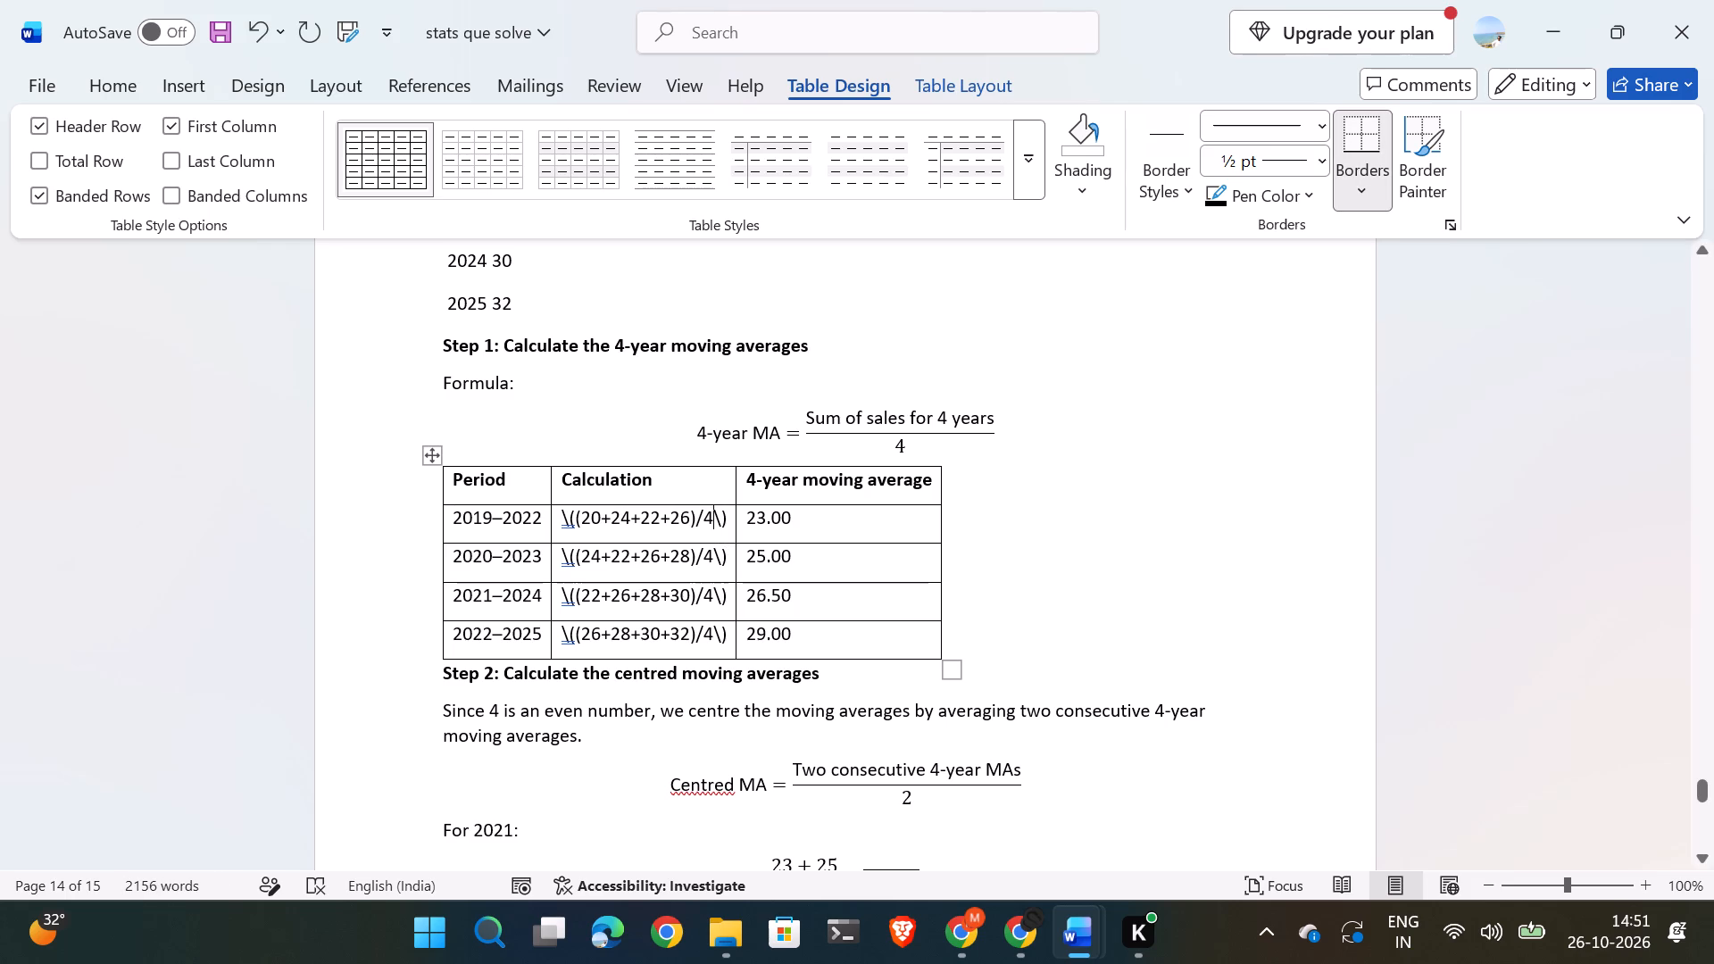
pyautogui.press('Right')
pyautogui.press('Right')
pyautogui.hotkey('shift', 'Left')
pyautogui.hotkey('shift', 'Left')
pyautogui.hotkey('shift', 'Left')
pyautogui.hotkey('shift', 'Left')
pyautogui.hotkey('shift', 'Left')
pyautogui.hotkey('shift', 'Left')
pyautogui.hotkey('shift', 'Left')
pyautogui.hotkey('shift', 'Left')
pyautogui.hotkey('shift', 'Left')
pyautogui.hotkey('shift', 'Left')
pyautogui.hotkey('shift', 'Left')
pyautogui.hotkey('shift', 'Left')
pyautogui.hotkey('shift', 'Left')
pyautogui.hotkey('shift', 'Left')
pyautogui.hotkey('shift', 'Left')
pyautogui.hotkey('shift', 'Left')
pyautogui.hotkey('shift', 'Left')
pyautogui.hotkey('shift', 'Left')
pyautogui.hotkey('shift', 'Left')
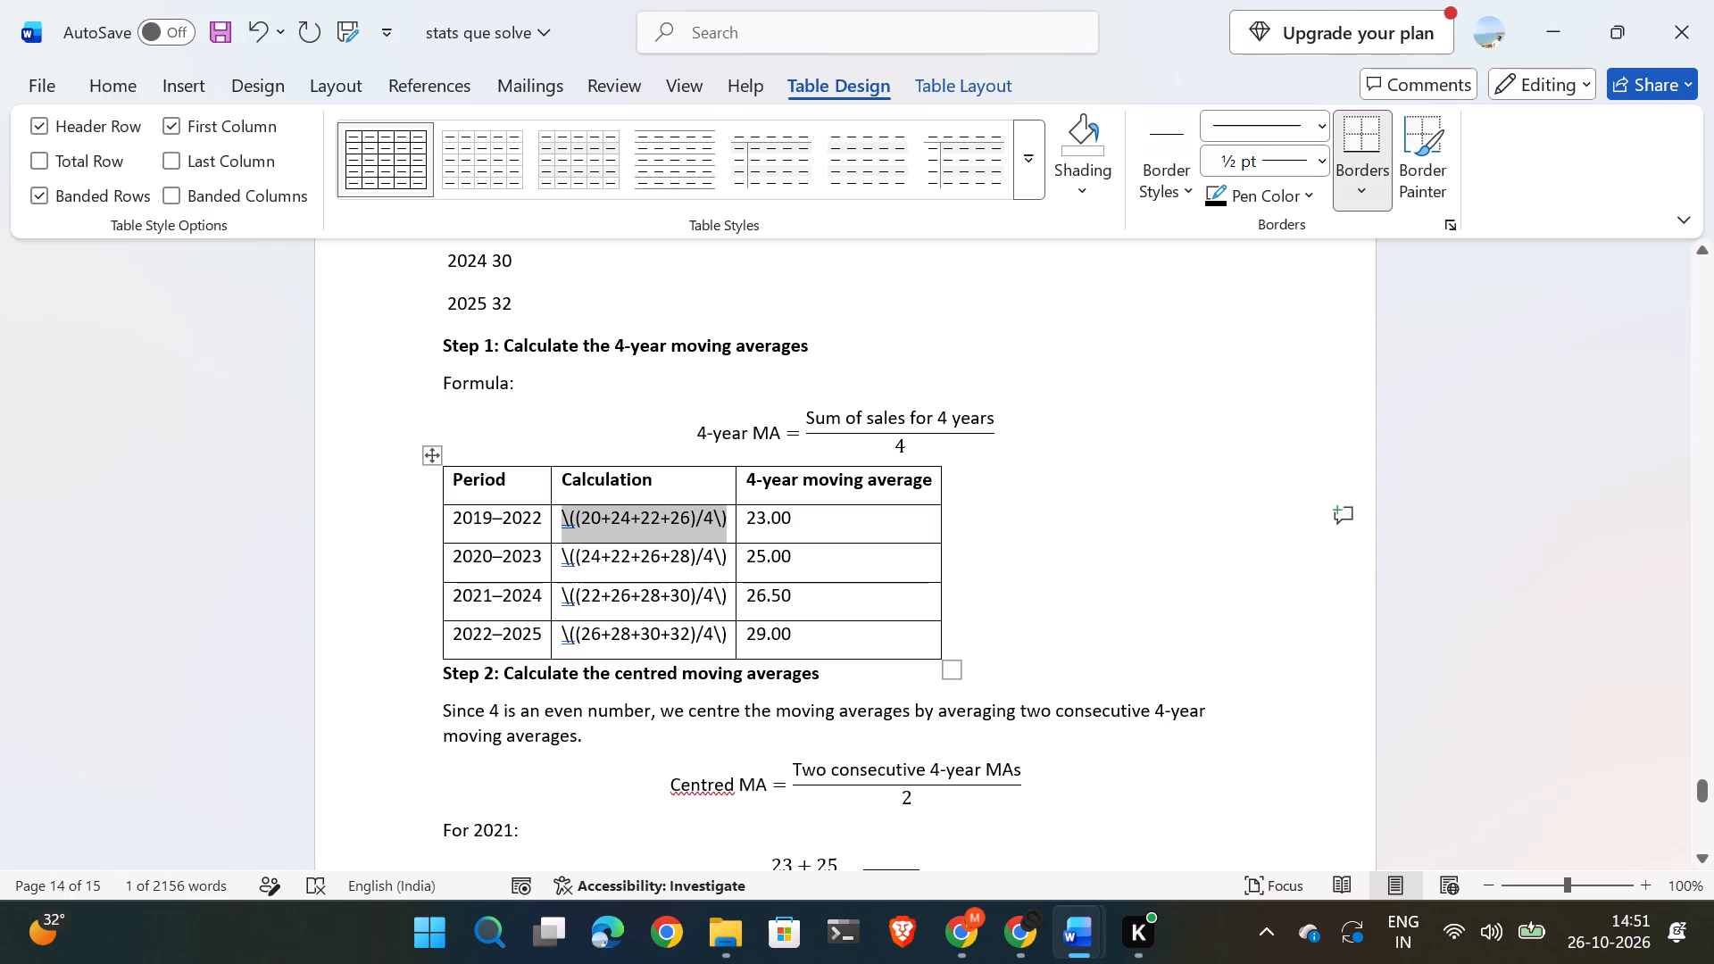
pyautogui.hotkey('alt', '=')
# Convert the LaTeX calculation for 2020–2023 in the Step 1 table into a formatted equation.
pyautogui.press('Down')
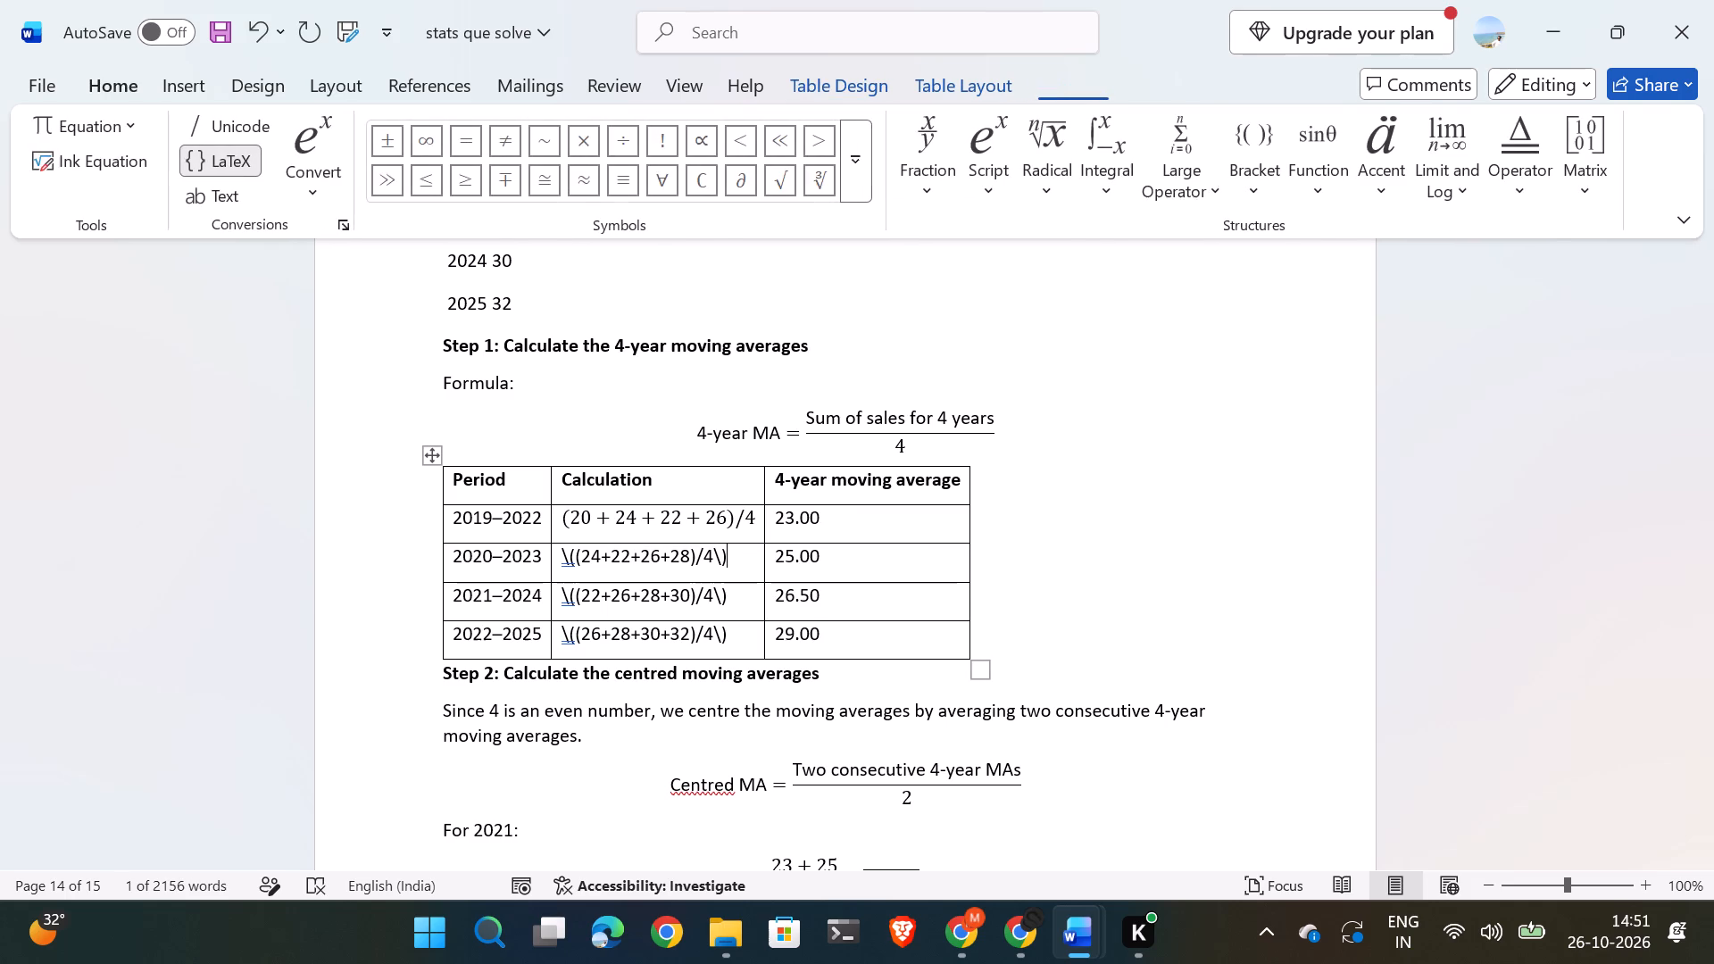
pyautogui.hotkey('shift', 'Left')
pyautogui.hotkey('shift', 'Left')
pyautogui.hotkey('shift', 'Left')
pyautogui.hotkey('shift', 'Left')
pyautogui.hotkey('shift', 'Left')
pyautogui.hotkey('shift', 'Left')
pyautogui.hotkey('shift', 'Left')
pyautogui.hotkey('shift', 'Left')
pyautogui.hotkey('shift', 'Left')
pyautogui.hotkey('shift', 'Left')
pyautogui.hotkey('shift', 'Left')
pyautogui.hotkey('shift', 'Left')
pyautogui.hotkey('shift', 'Left')
pyautogui.hotkey('shift', 'Left')
pyautogui.hotkey('shift', 'Left')
pyautogui.hotkey('shift', 'Left')
pyautogui.hotkey('shift', 'Left')
pyautogui.hotkey('shift', 'Left')
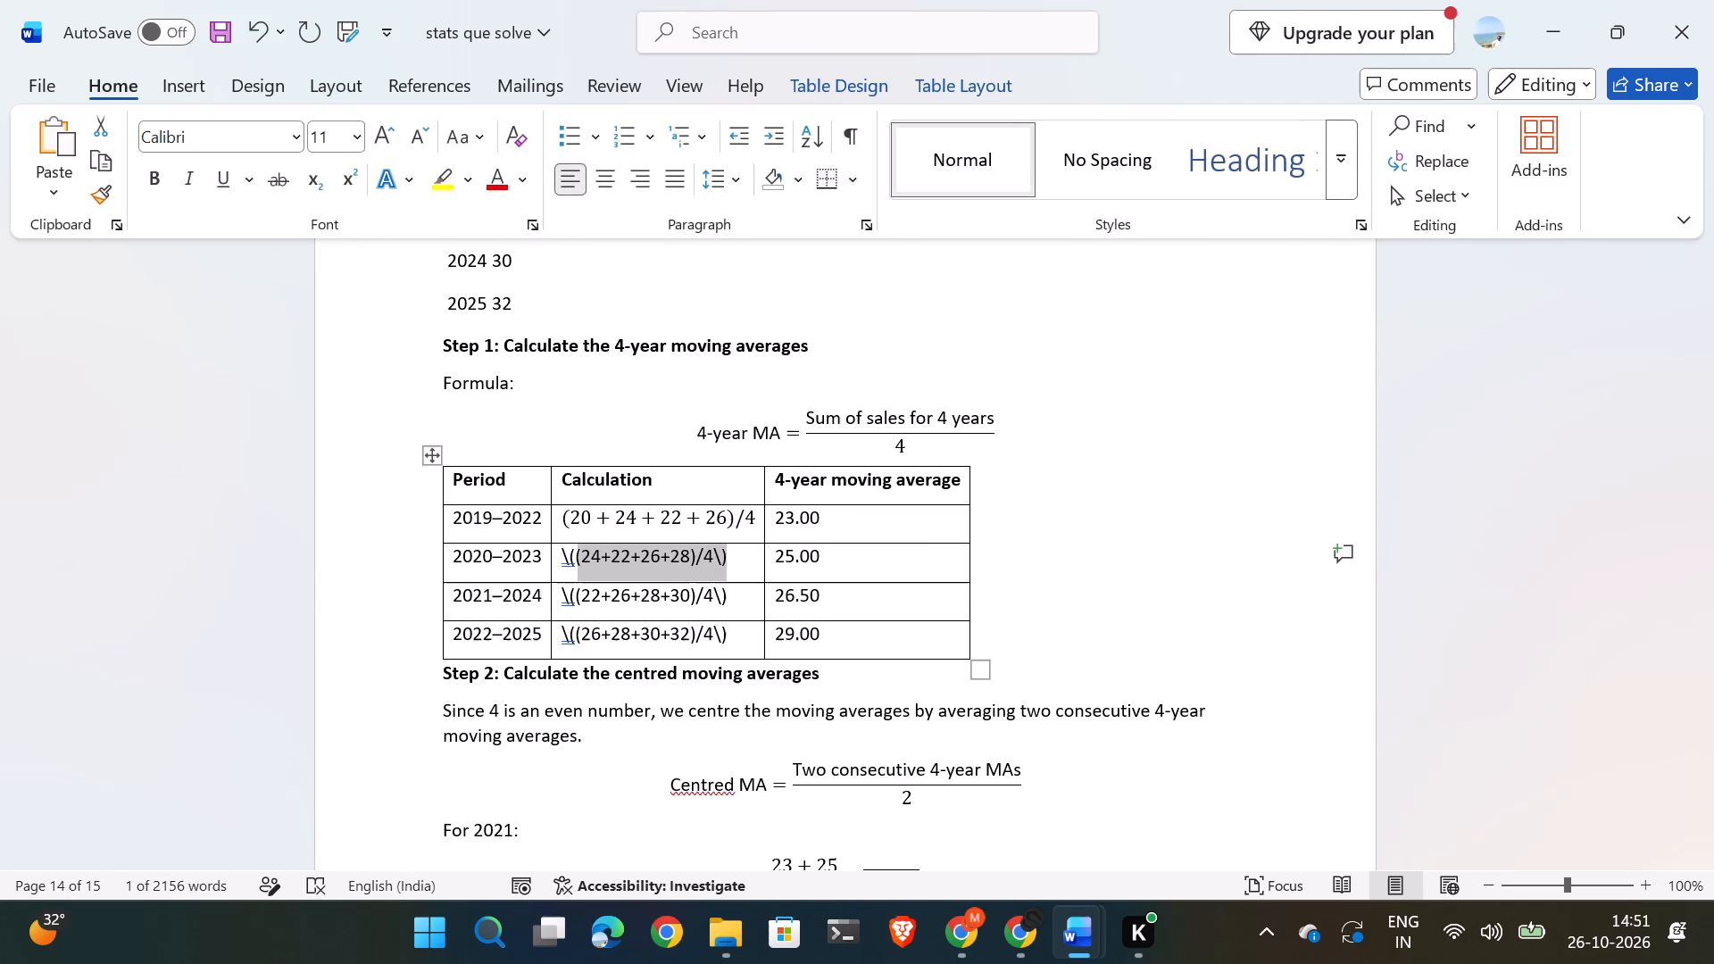
pyautogui.hotkey('shift', 'Left')
pyautogui.hotkey('alt', '=')
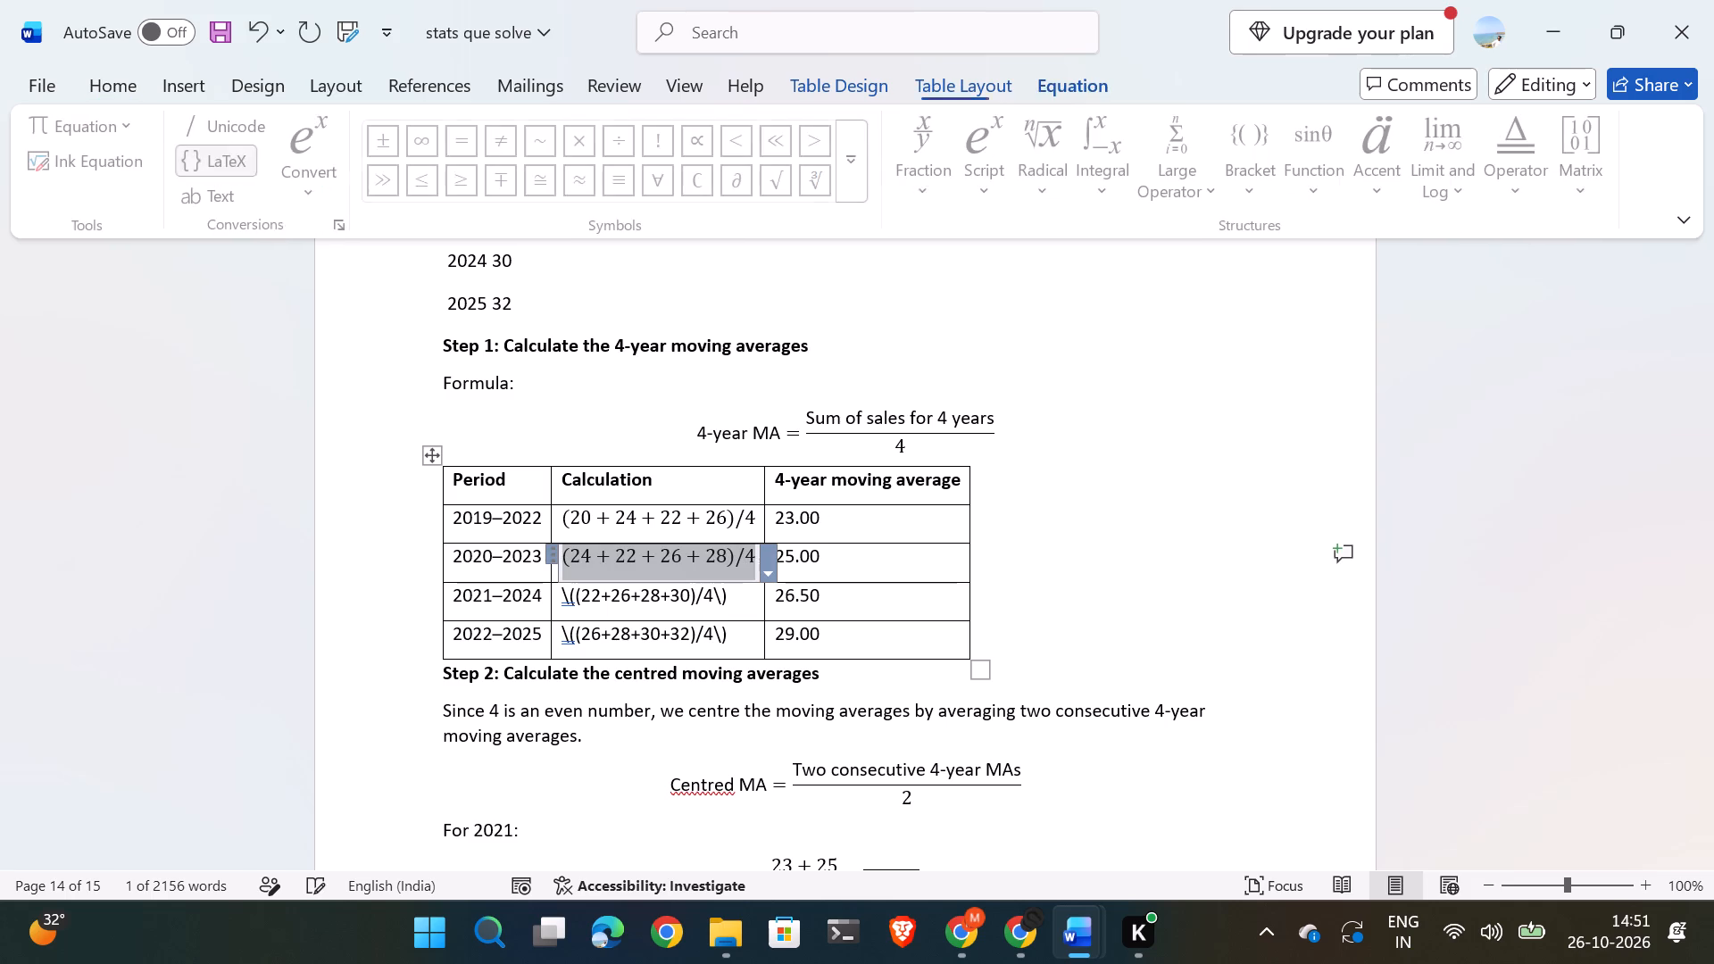
# Convert the LaTeX calculation for 2021–2024 in the Step 1 table into a formatted equation.
pyautogui.press('Down')
pyautogui.hotkey('shift', 'Left')
pyautogui.hotkey('shift', 'Left')
pyautogui.hotkey('shift', 'Left')
pyautogui.hotkey('shift', 'Left')
pyautogui.hotkey('shift', 'Left')
pyautogui.hotkey('shift', 'Left')
pyautogui.hotkey('shift', 'Left')
pyautogui.hotkey('shift', 'Left')
pyautogui.hotkey('shift', 'Left')
pyautogui.hotkey('shift', 'Left')
pyautogui.hotkey('shift', 'Left')
pyautogui.hotkey('shift', 'Left')
pyautogui.hotkey('shift', 'Left')
pyautogui.hotkey('shift', 'Left')
pyautogui.hotkey('shift', 'Left')
pyautogui.hotkey('shift', 'Left')
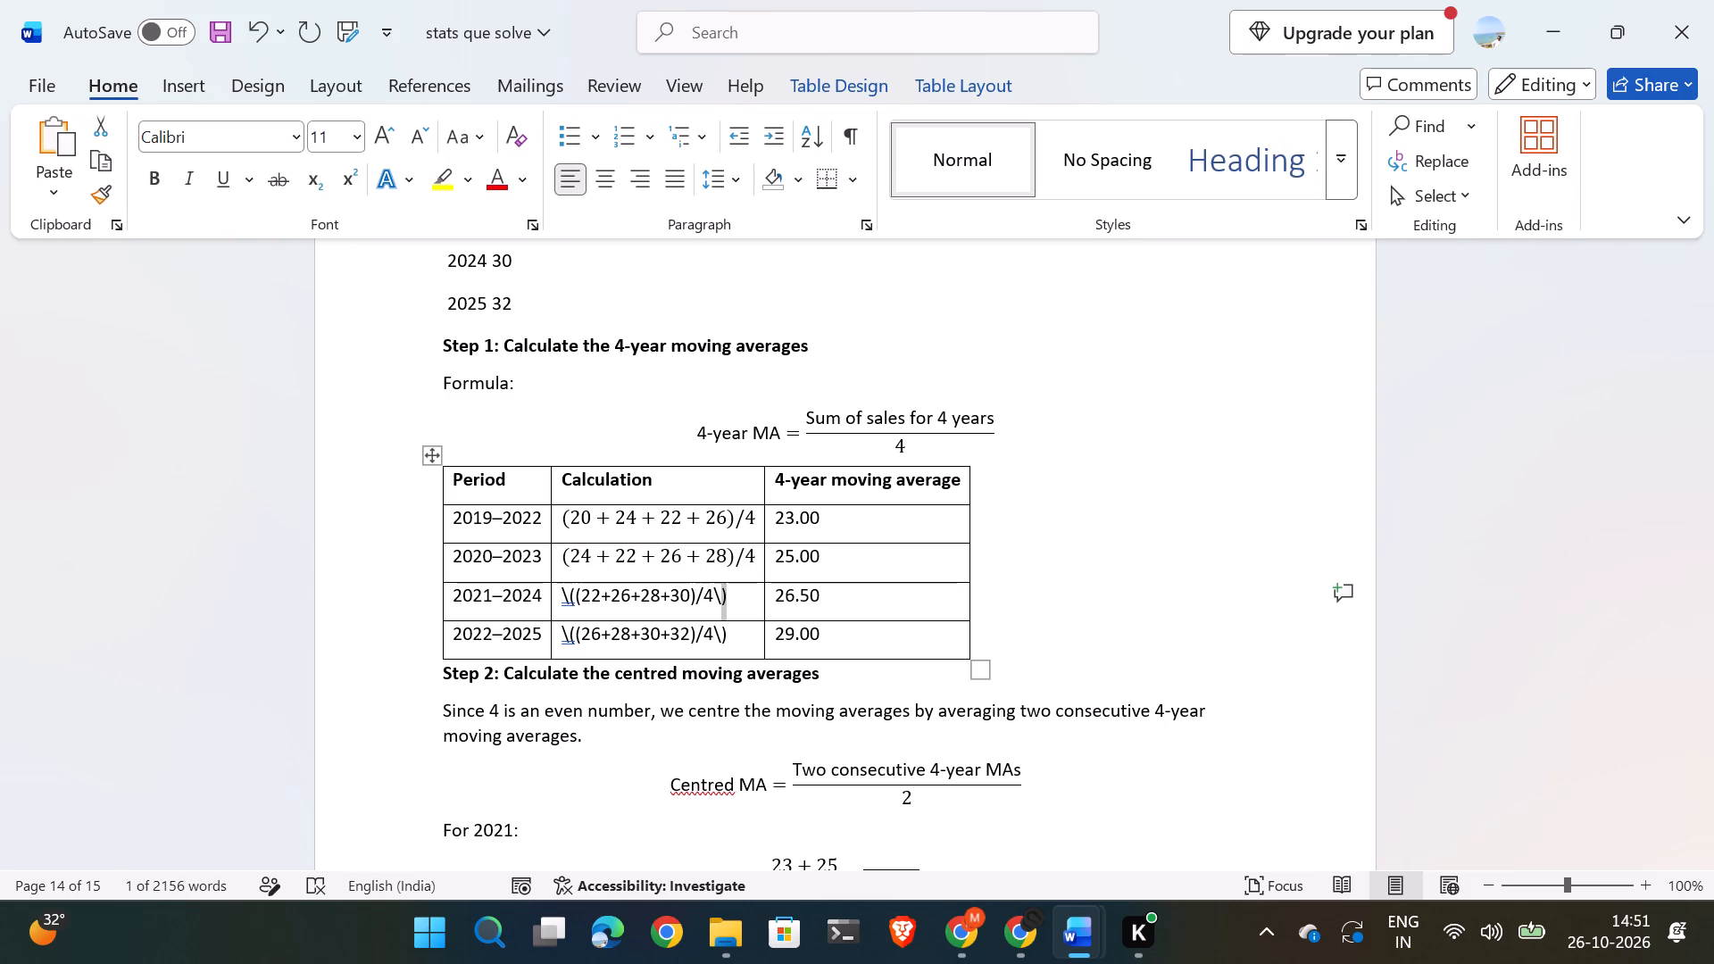
pyautogui.hotkey('shift', 'Left')
pyautogui.hotkey('shift', 'Left')
pyautogui.hotkey('shift', 'Left')
pyautogui.hotkey('alt', '=')
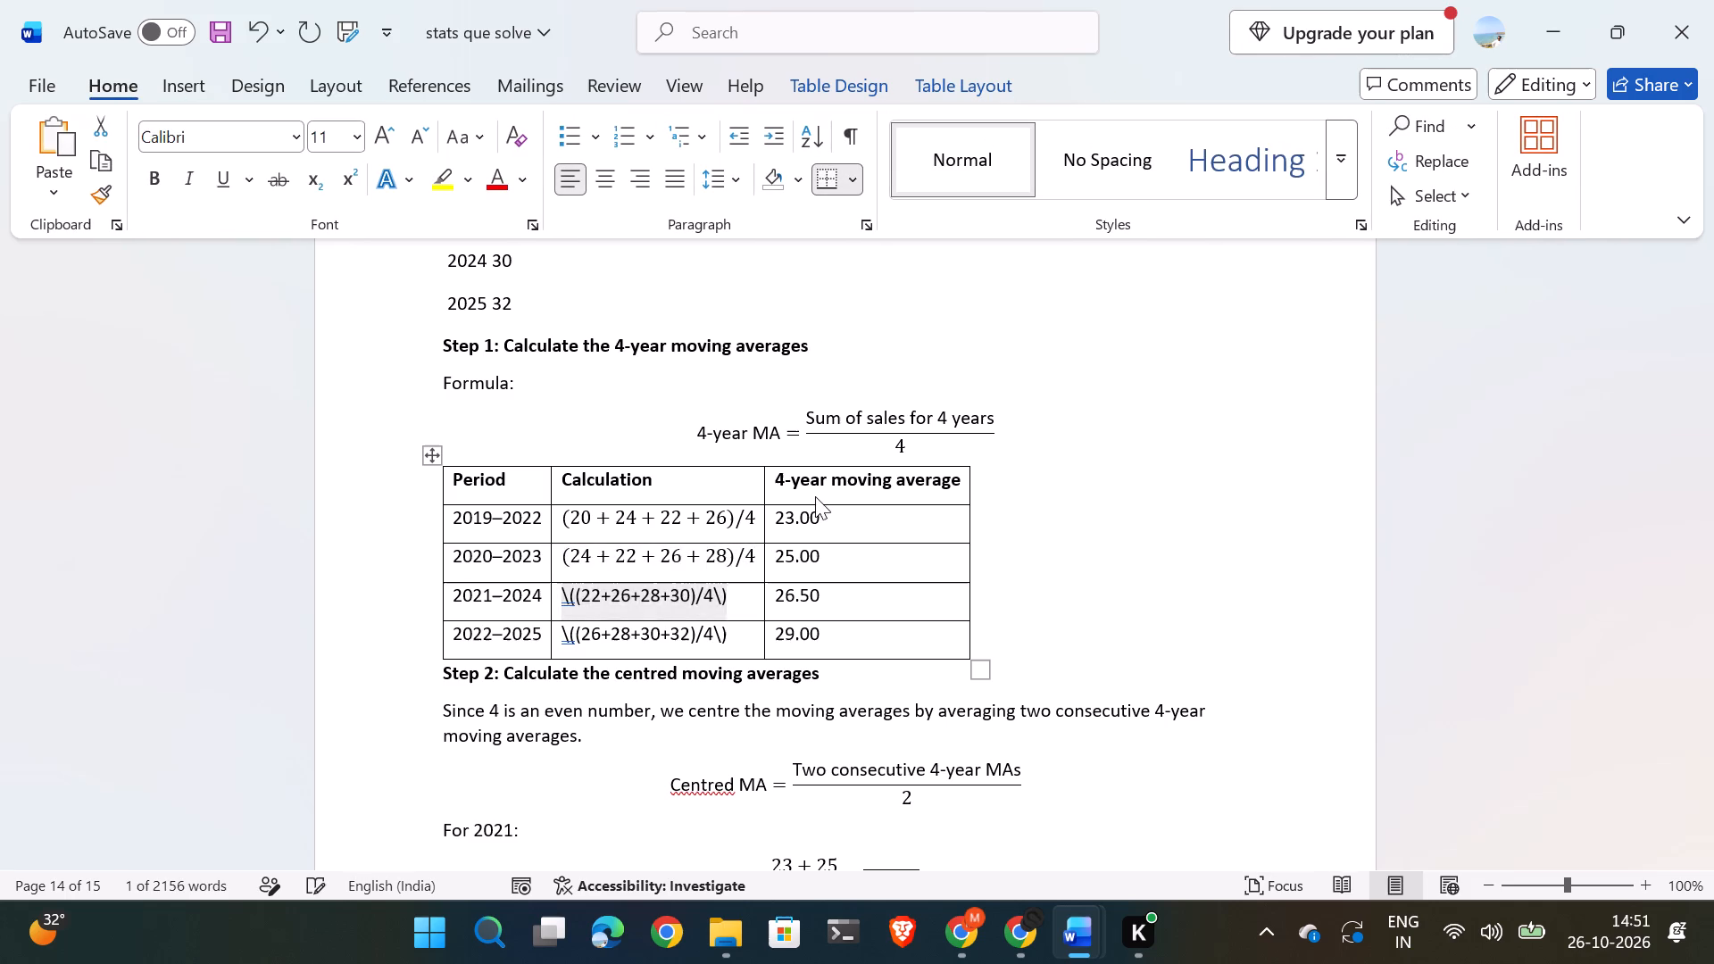
# Convert the LaTeX calculation for 2022–2025 in the Step 1 table into a formatted equation.
pyautogui.press('Down')
pyautogui.hotkey('shift', 'Left')
pyautogui.hotkey('shift', 'Left')
pyautogui.hotkey('shift', 'Left')
pyautogui.hotkey('shift', 'Left')
pyautogui.hotkey('shift', 'Left')
pyautogui.hotkey('shift', 'Left')
pyautogui.hotkey('shift', 'Left')
pyautogui.hotkey('shift', 'Left')
pyautogui.hotkey('shift', 'Left')
pyautogui.hotkey('shift', 'Left')
pyautogui.hotkey('shift', 'Left')
pyautogui.hotkey('shift', 'Left')
pyautogui.hotkey('shift', 'Left')
pyautogui.hotkey('shift', 'Left')
pyautogui.hotkey('shift', 'Left')
pyautogui.hotkey('shift', 'Left')
pyautogui.hotkey('shift', 'Left')
pyautogui.hotkey('shift', 'Left')
pyautogui.hotkey('shift', 'Left')
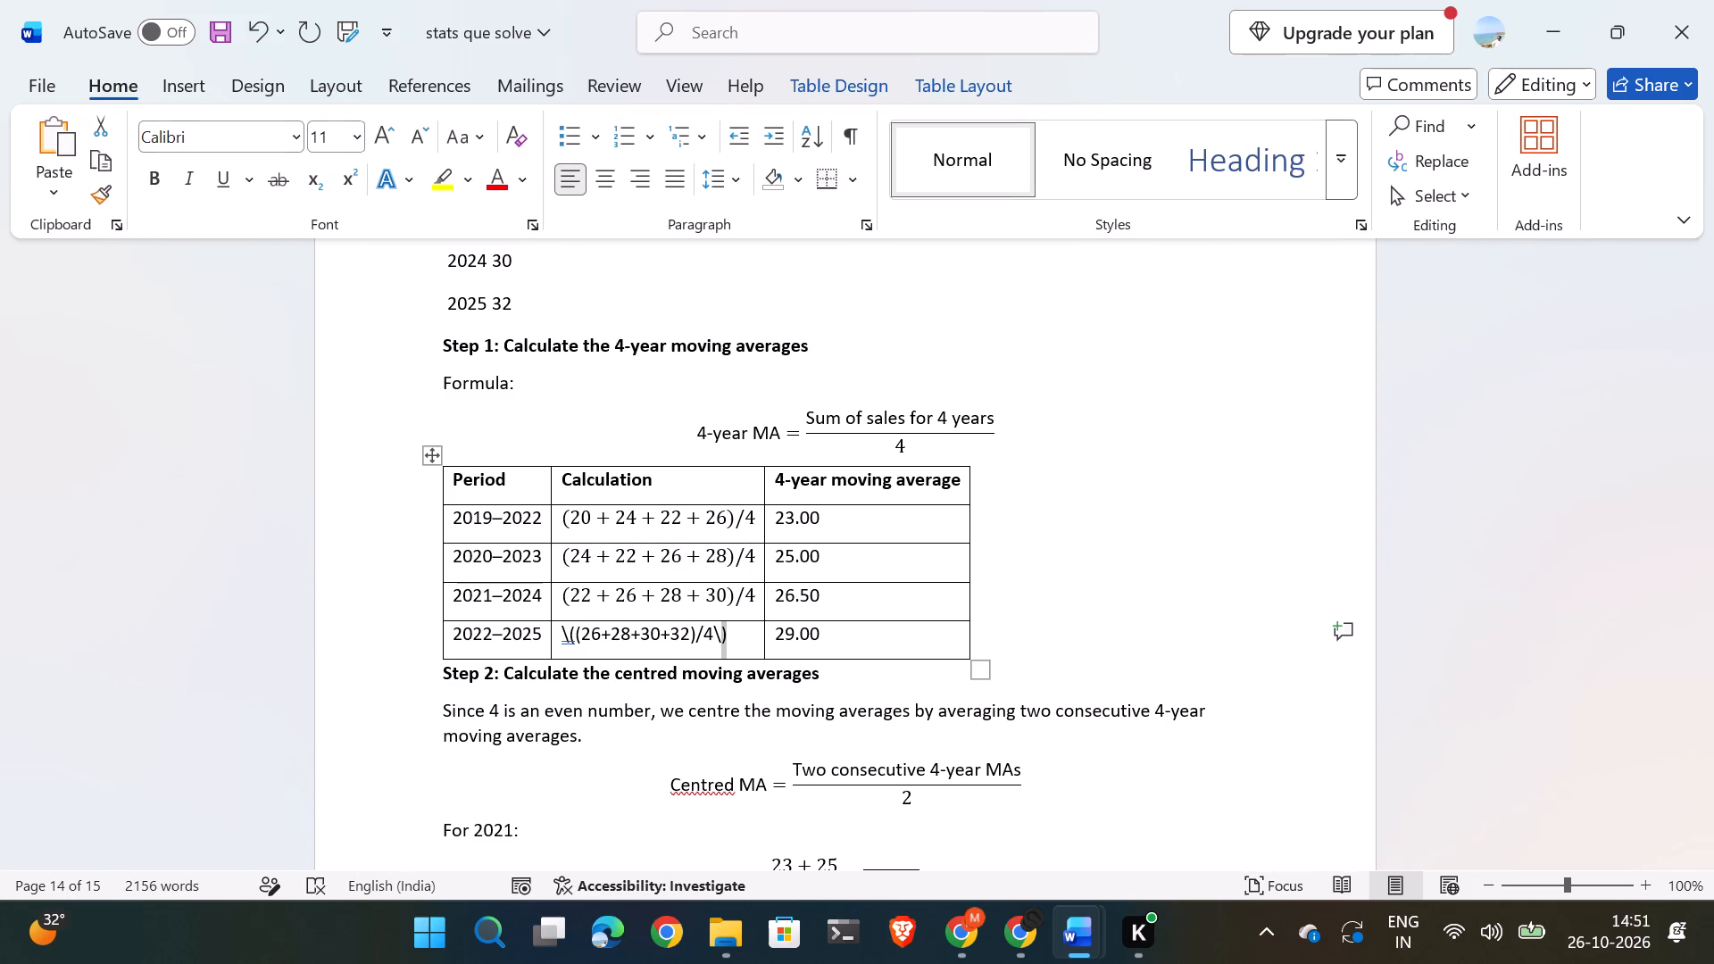
pyautogui.hotkey('alt', '=')
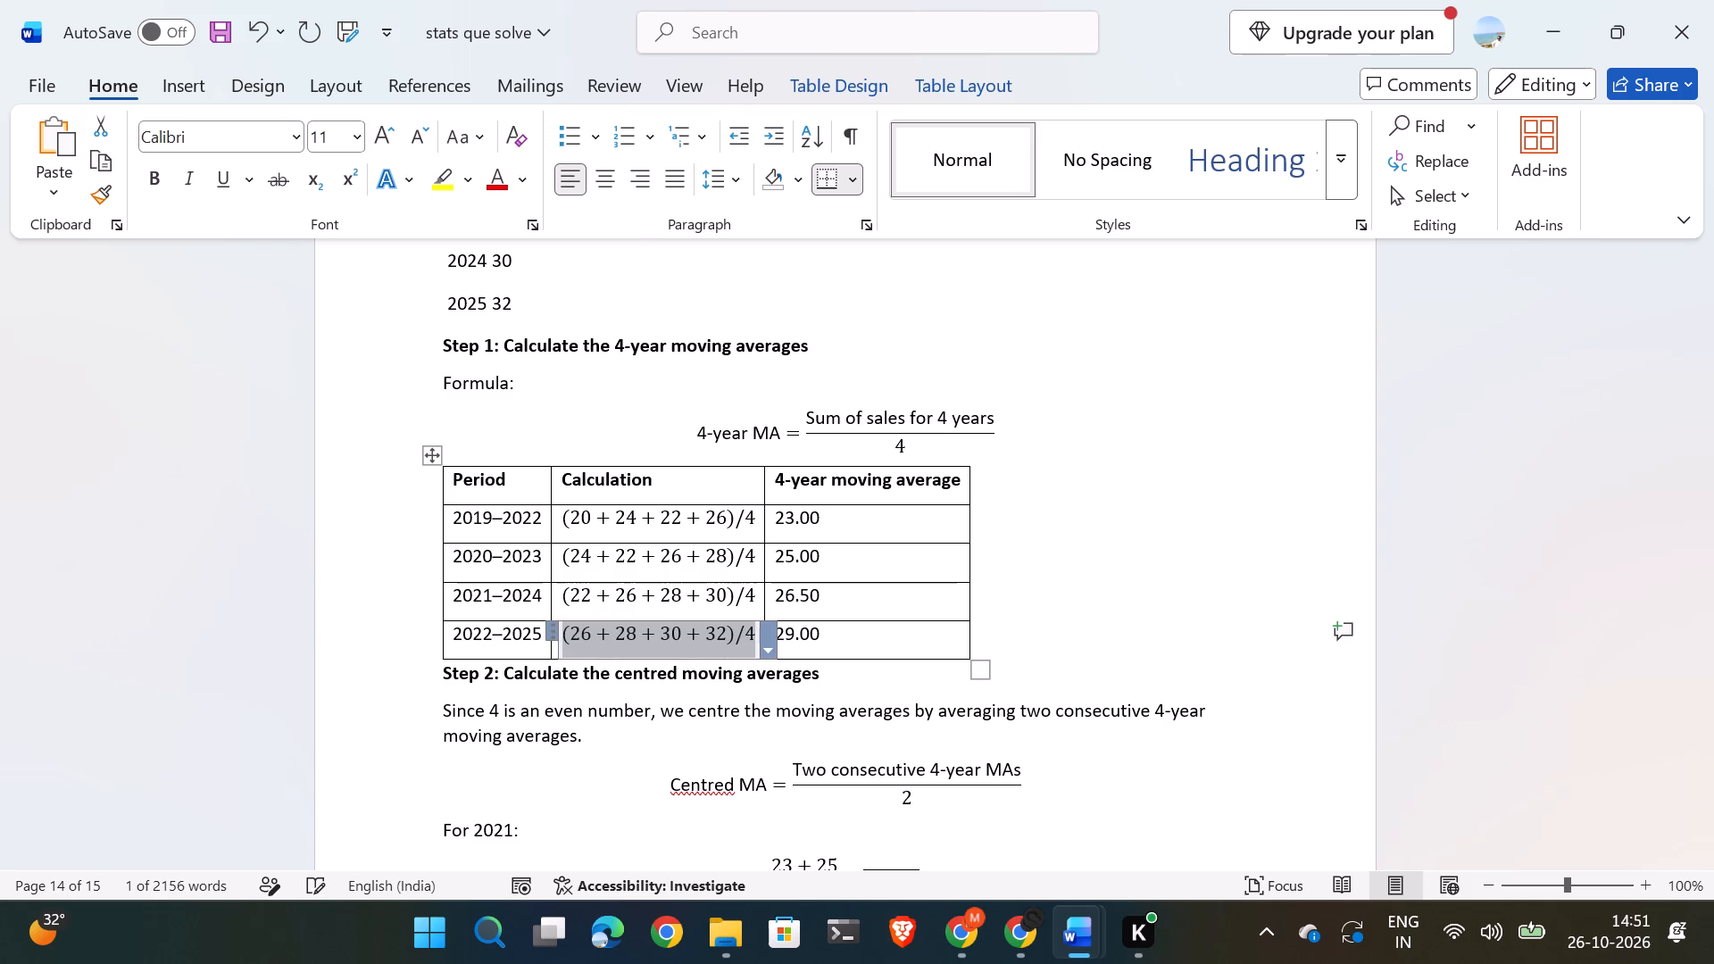
pyautogui.click(1593, 542)
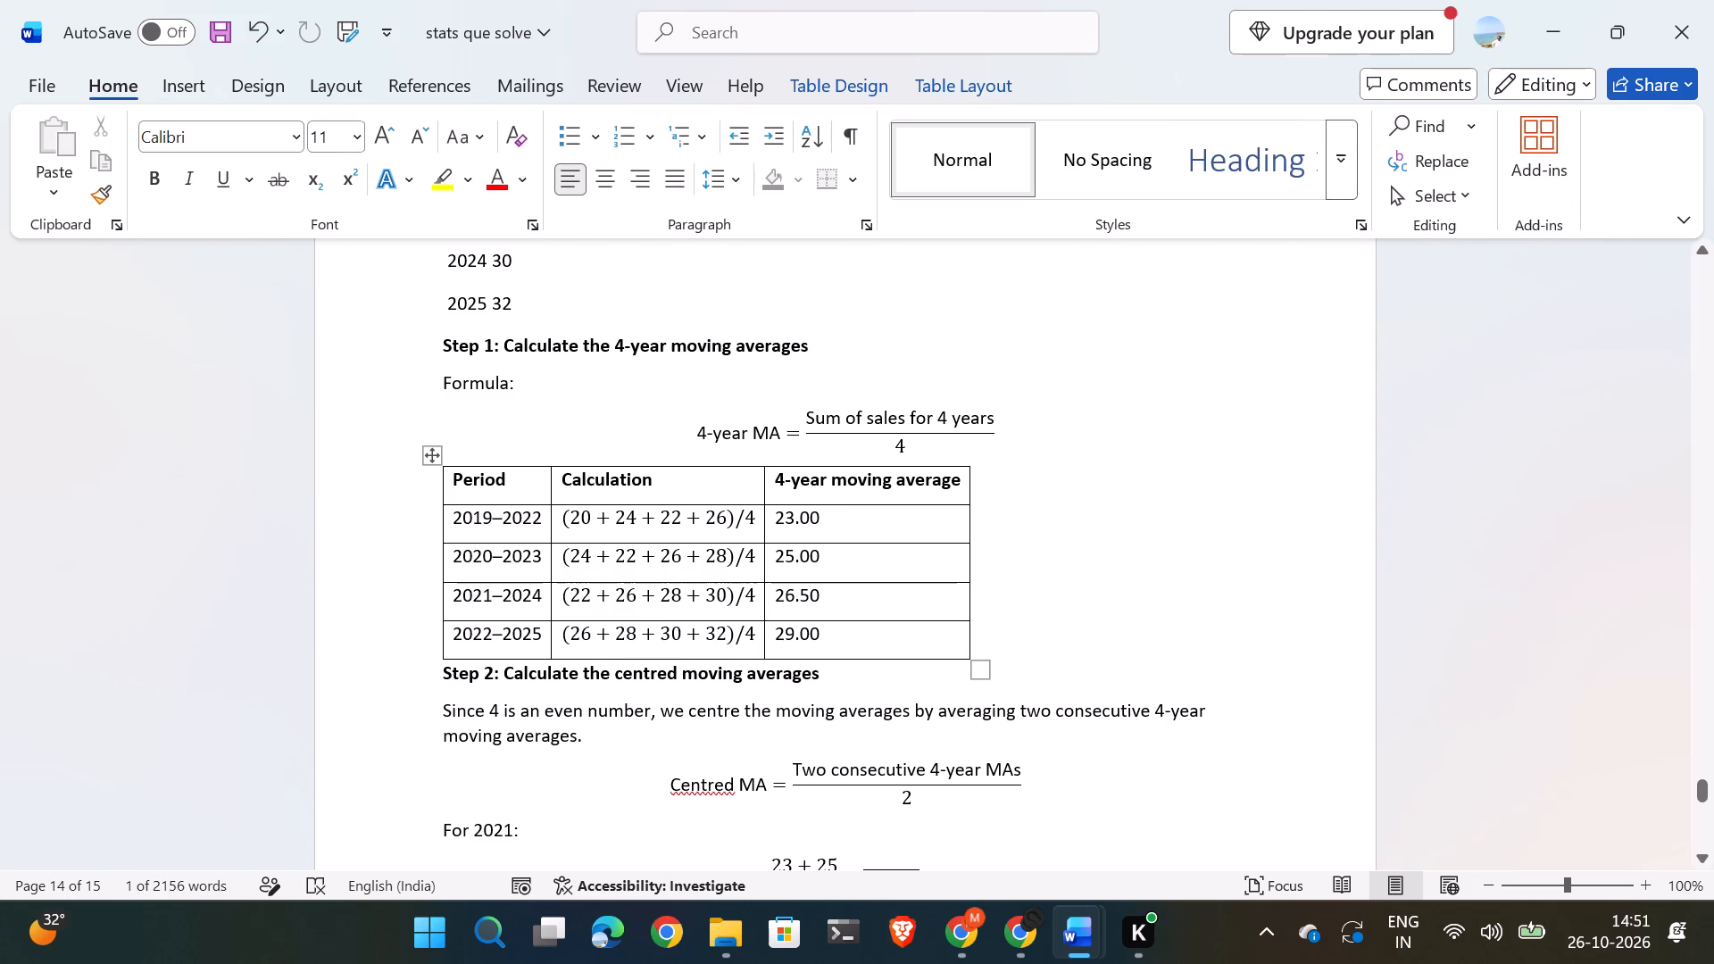
# Apply the plain grid table style with full borders to the year and sales table under "Given data".
pyautogui.scroll(7, 933, 548)
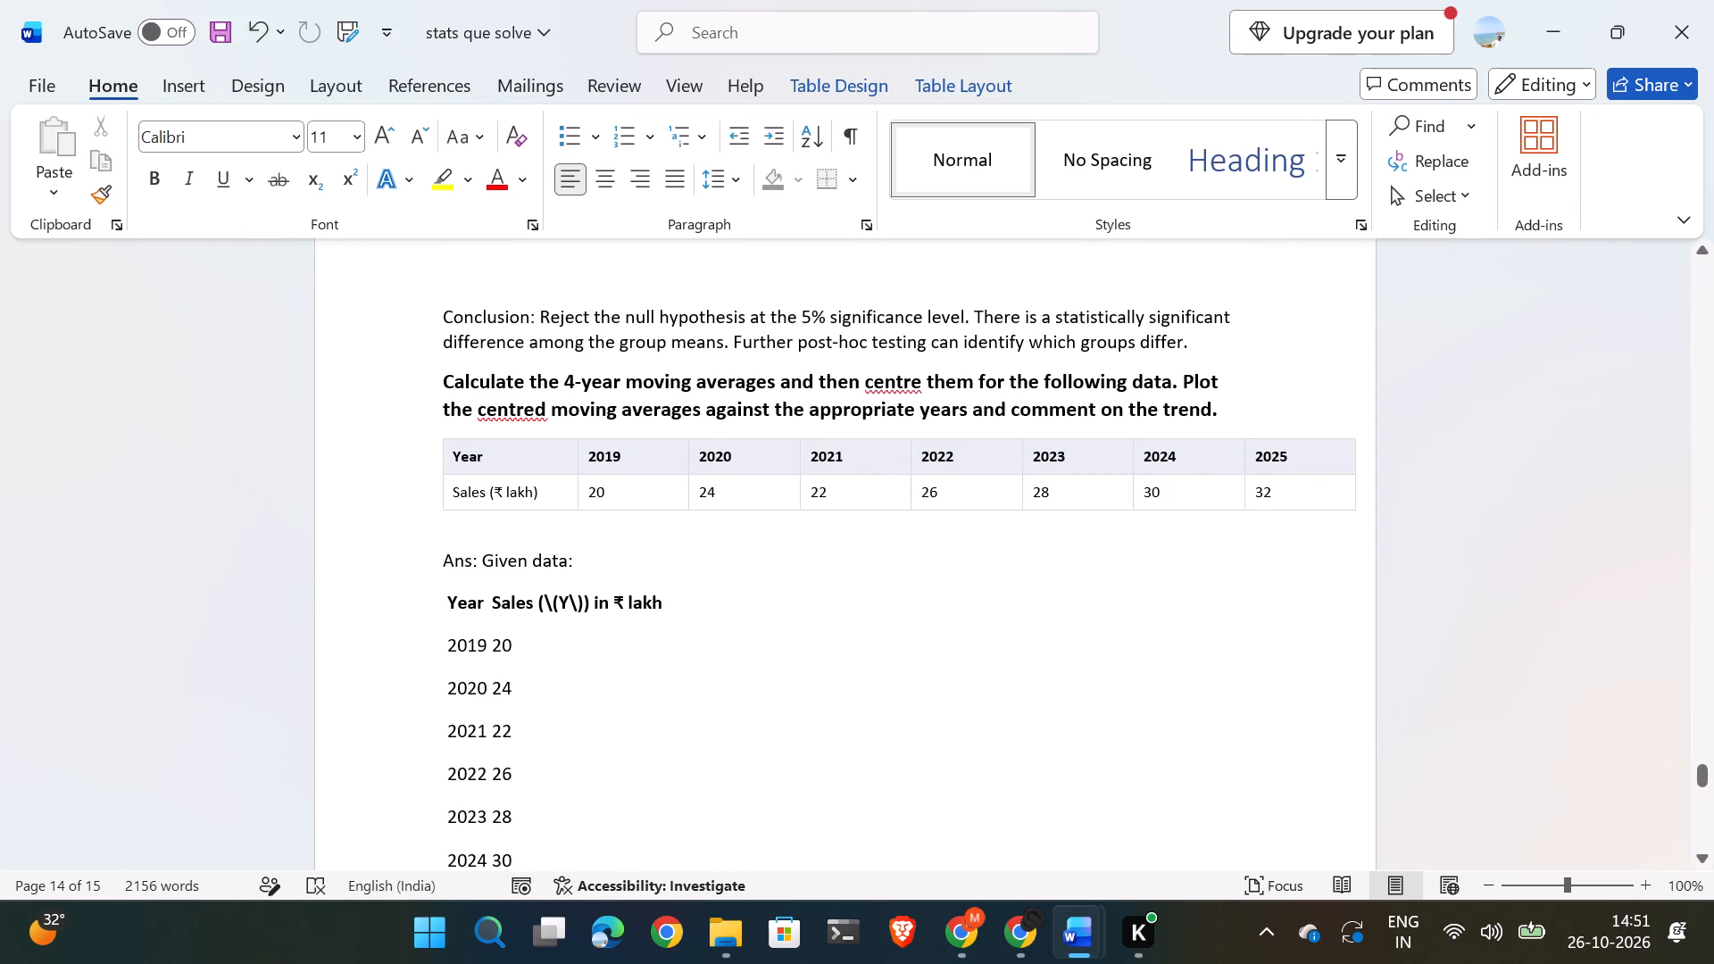
pyautogui.click(452, 595)
pyautogui.click(433, 574)
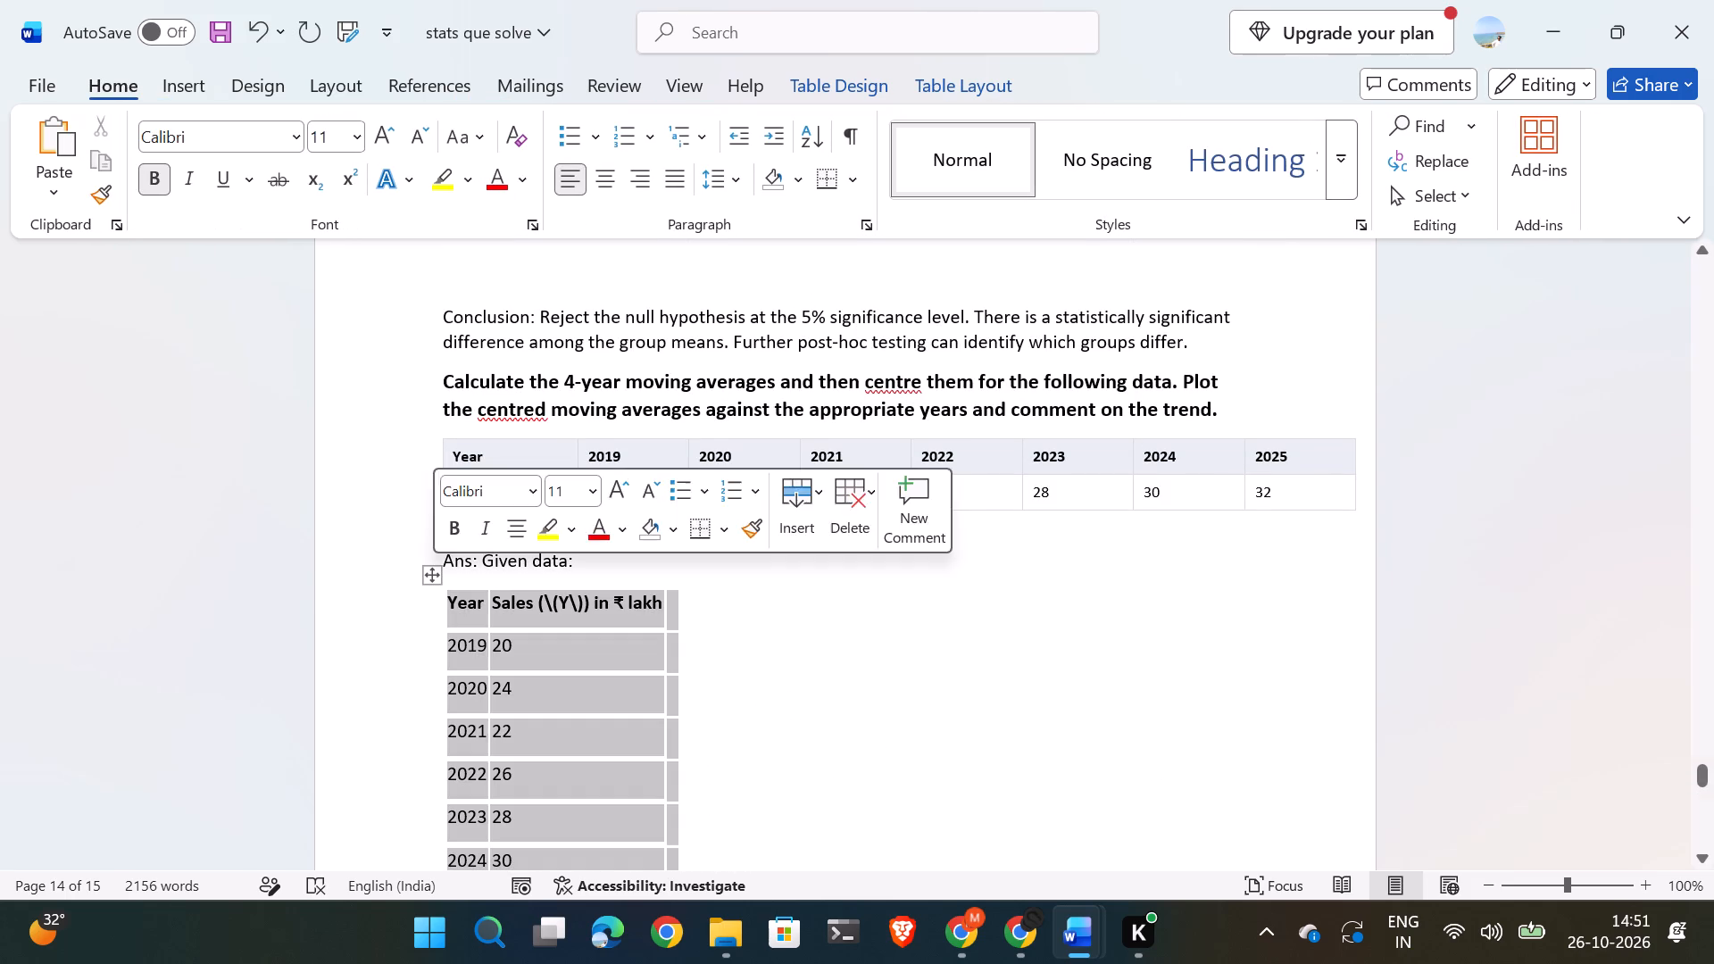
pyautogui.click(856, 79)
pyautogui.click(404, 156)
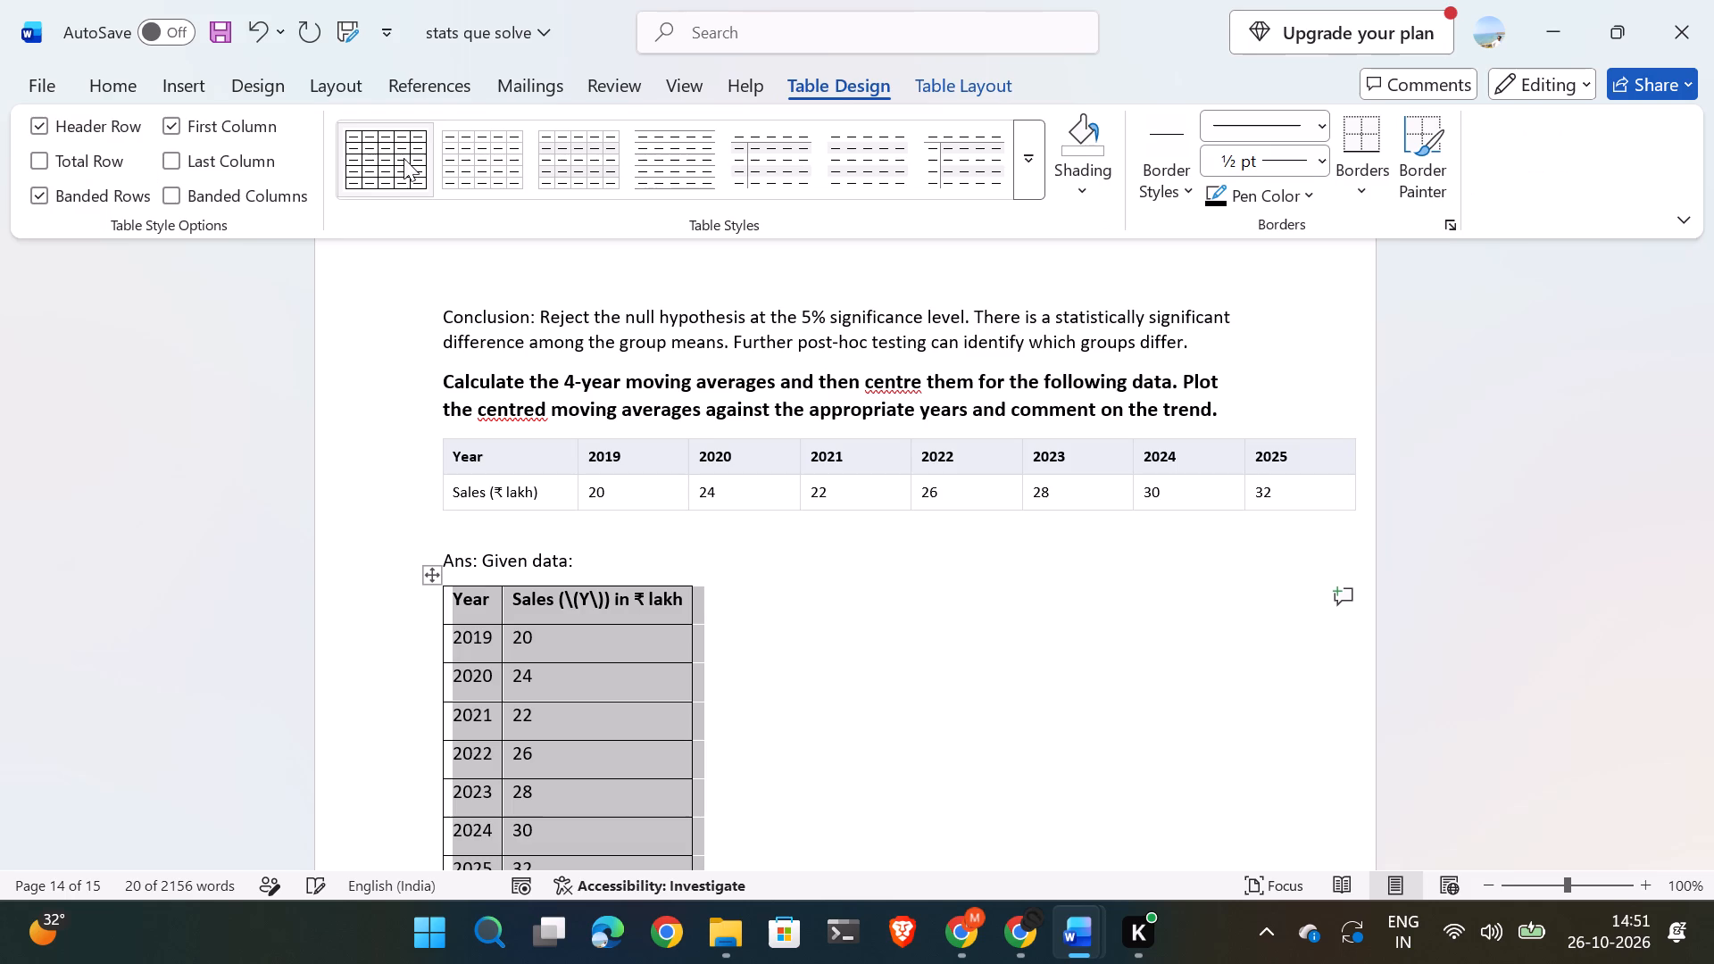
pyautogui.scroll(-8, 1014, 565)
pyautogui.scroll(2, 1015, 565)
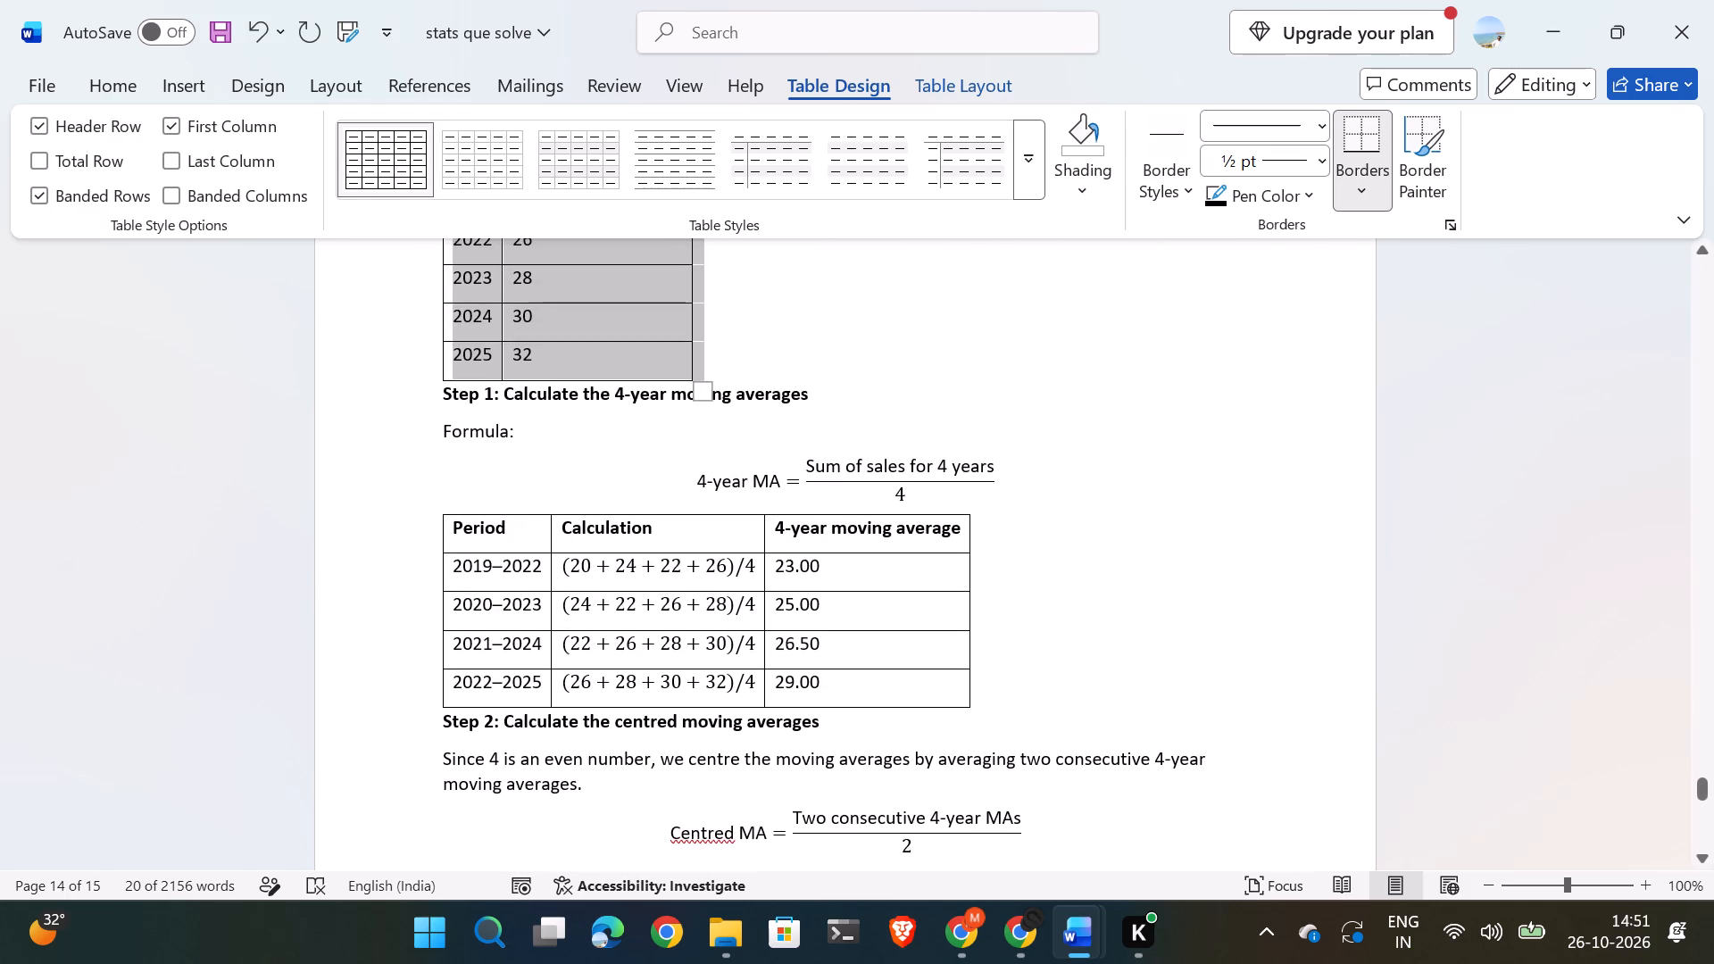
pyautogui.click(1056, 572)
# Apply the plain grid table style with full borders to the centred moving-average table at the end of the answer.
pyautogui.scroll(-3, 1105, 632)
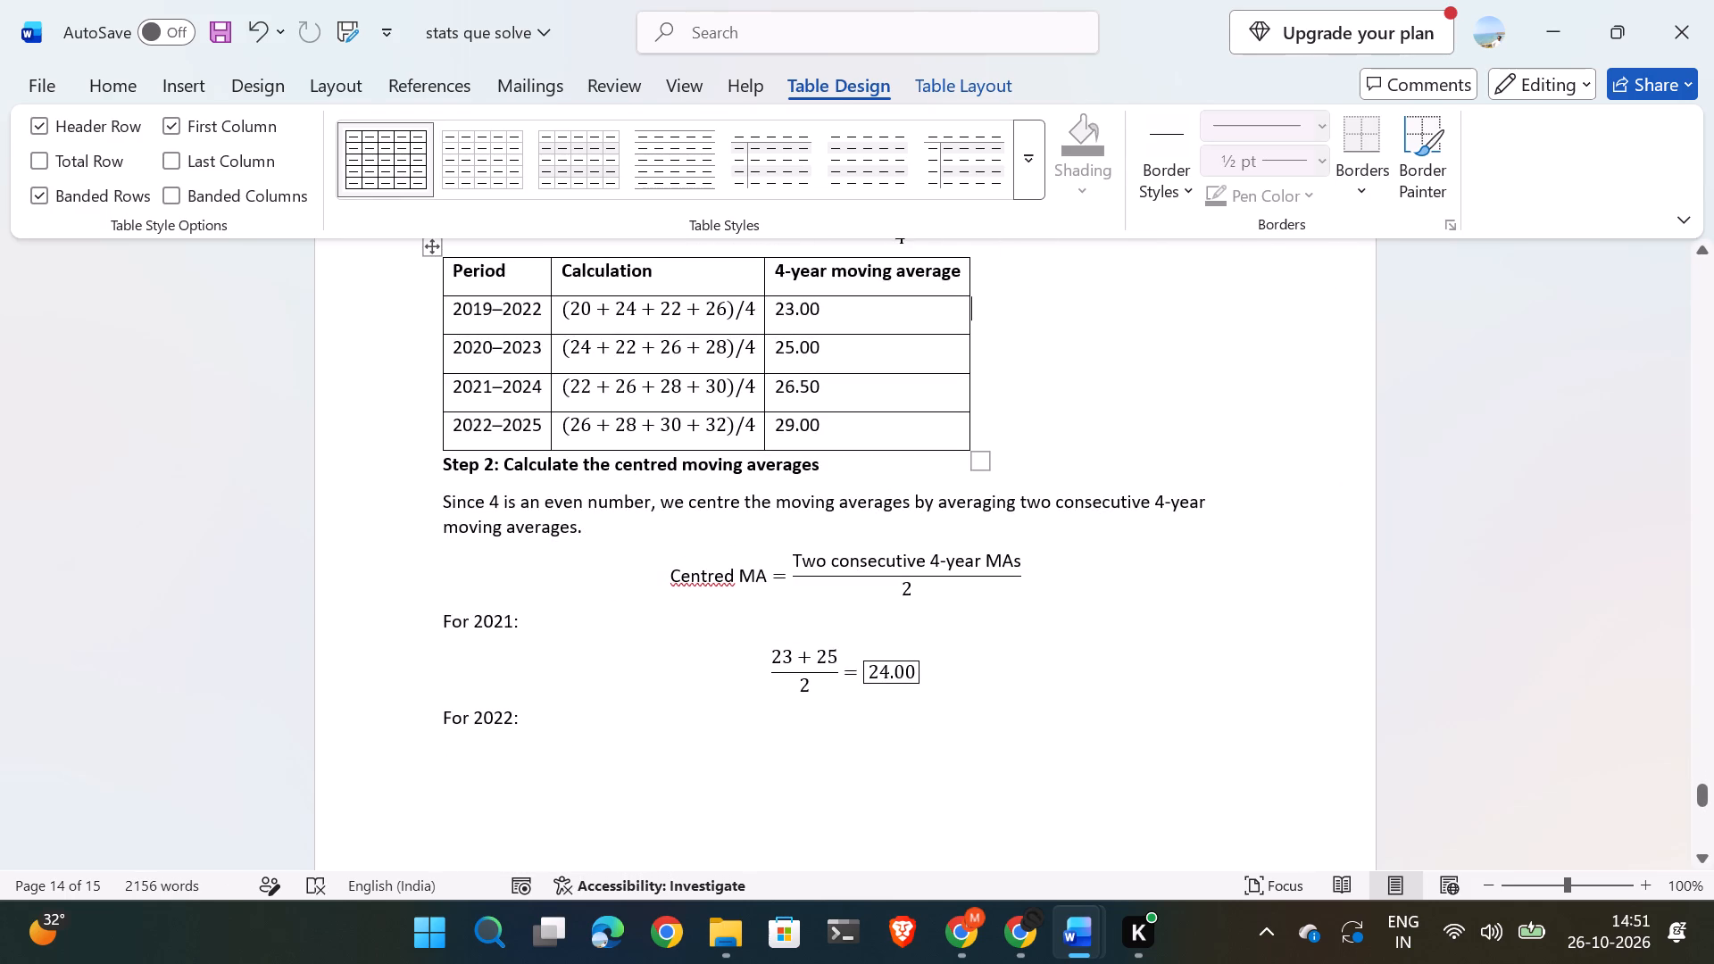
pyautogui.scroll(-10, 1073, 633)
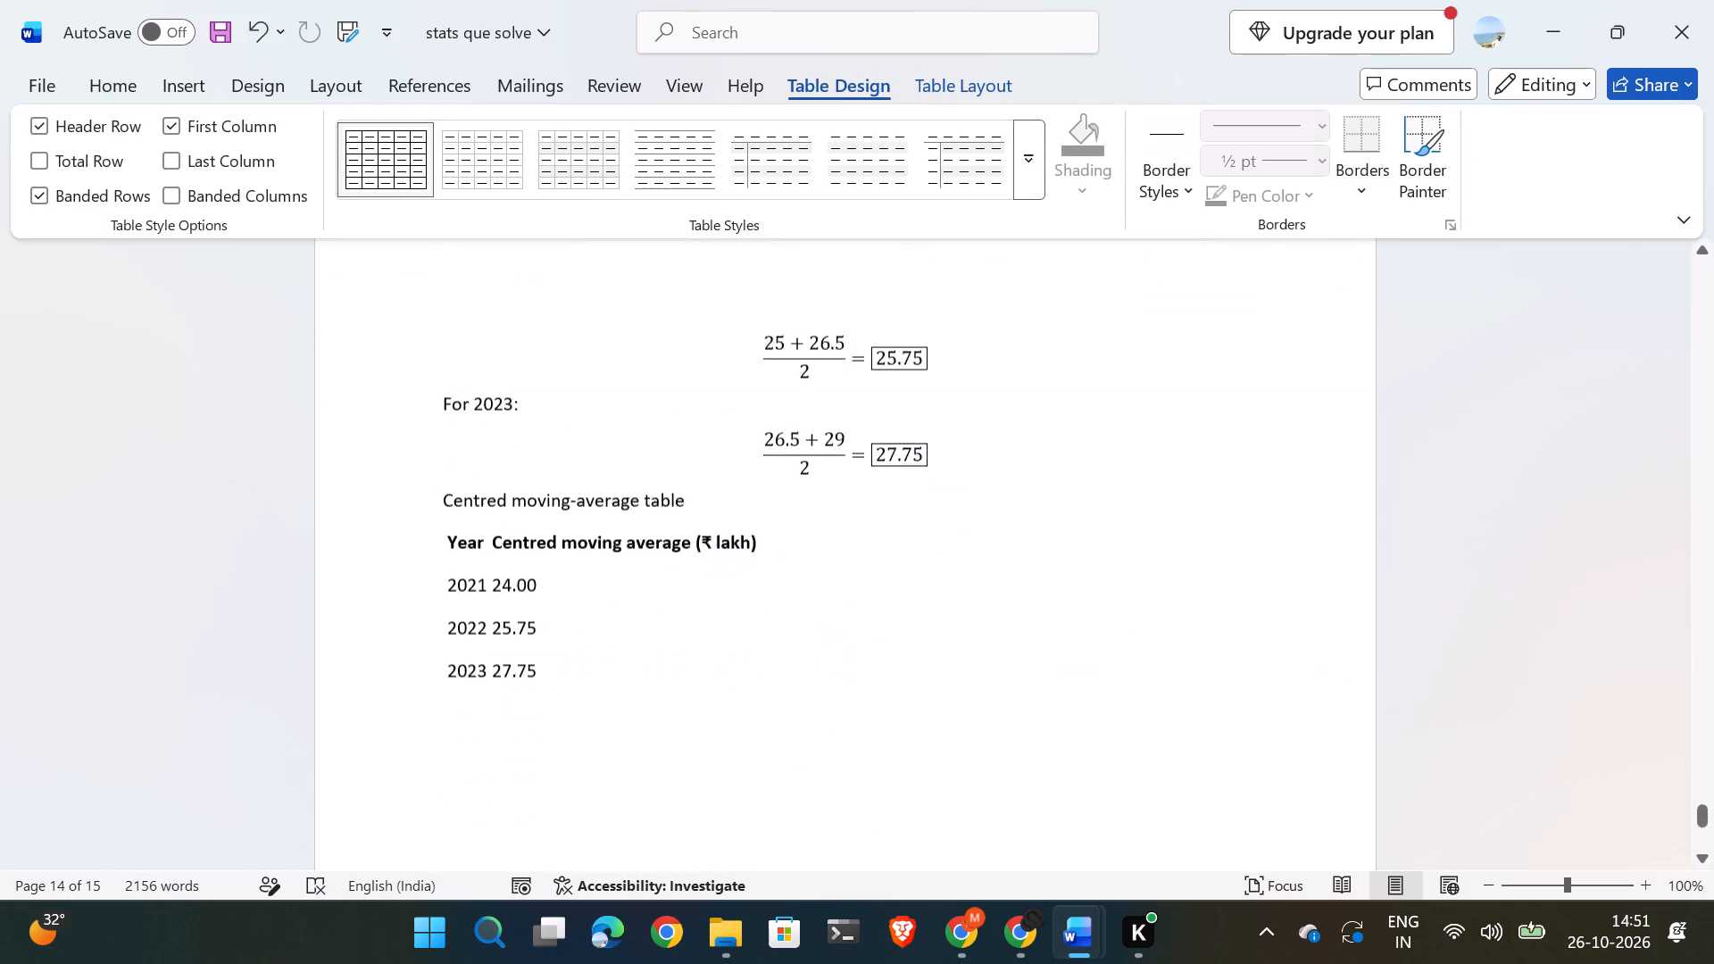
pyautogui.scroll(-3, 1070, 633)
pyautogui.scroll(3, 1070, 633)
pyautogui.click(506, 457)
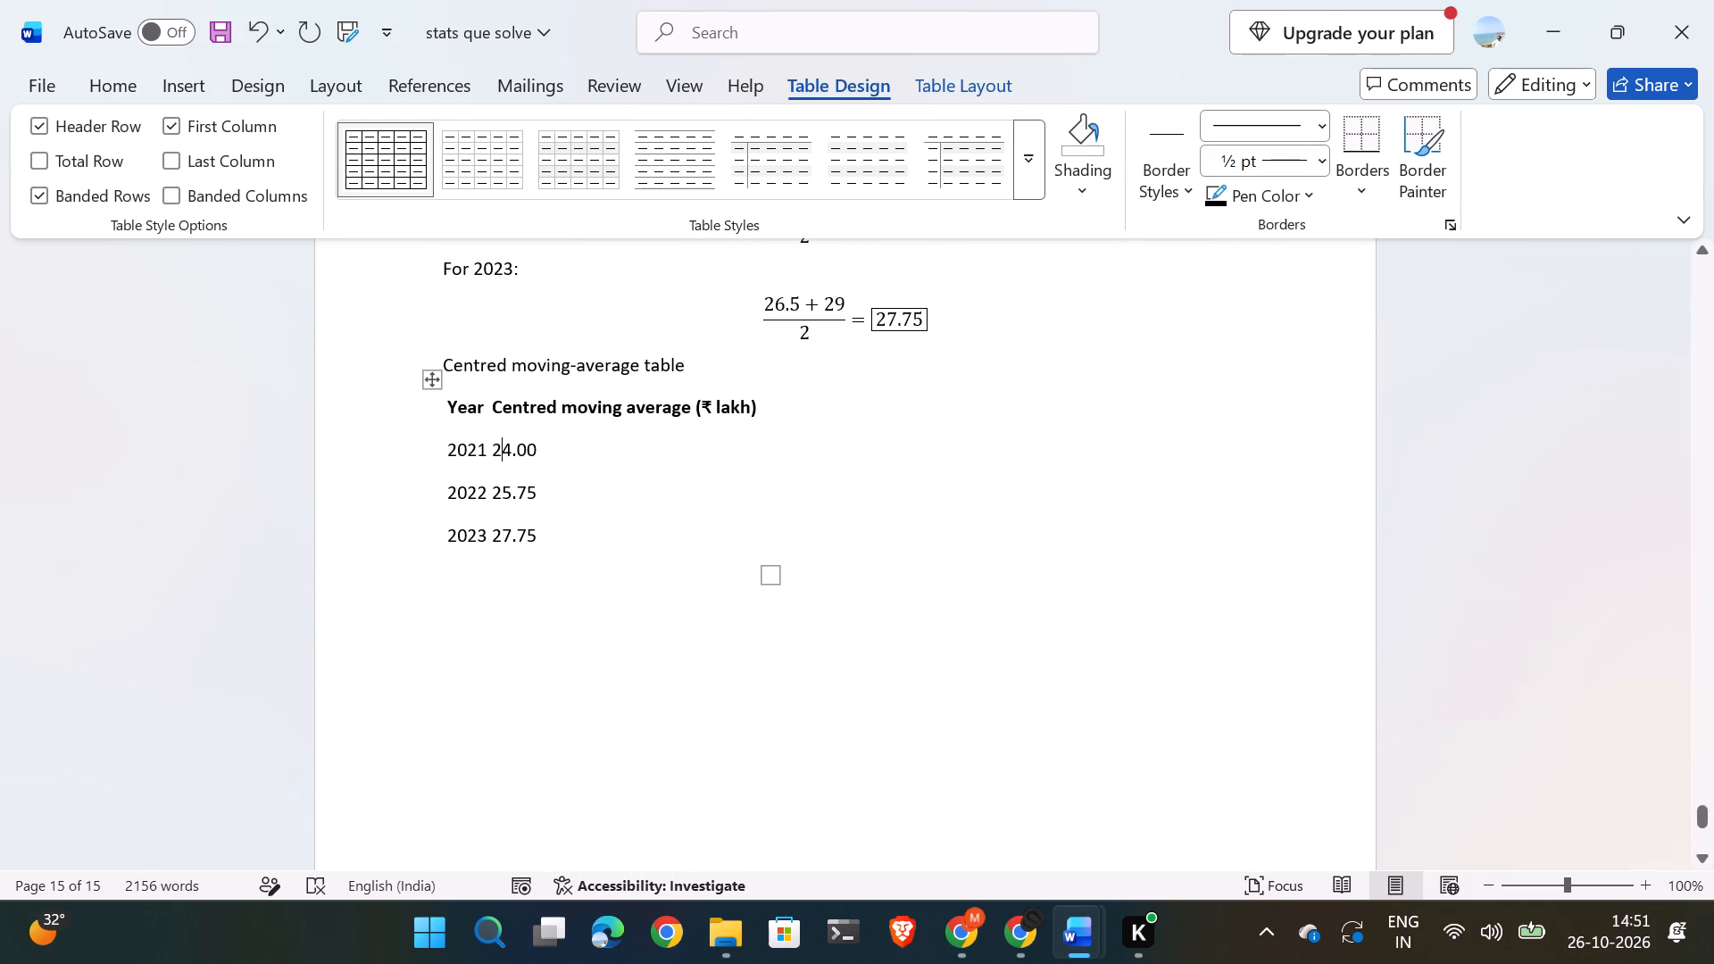
pyautogui.click(431, 380)
pyautogui.click(379, 170)
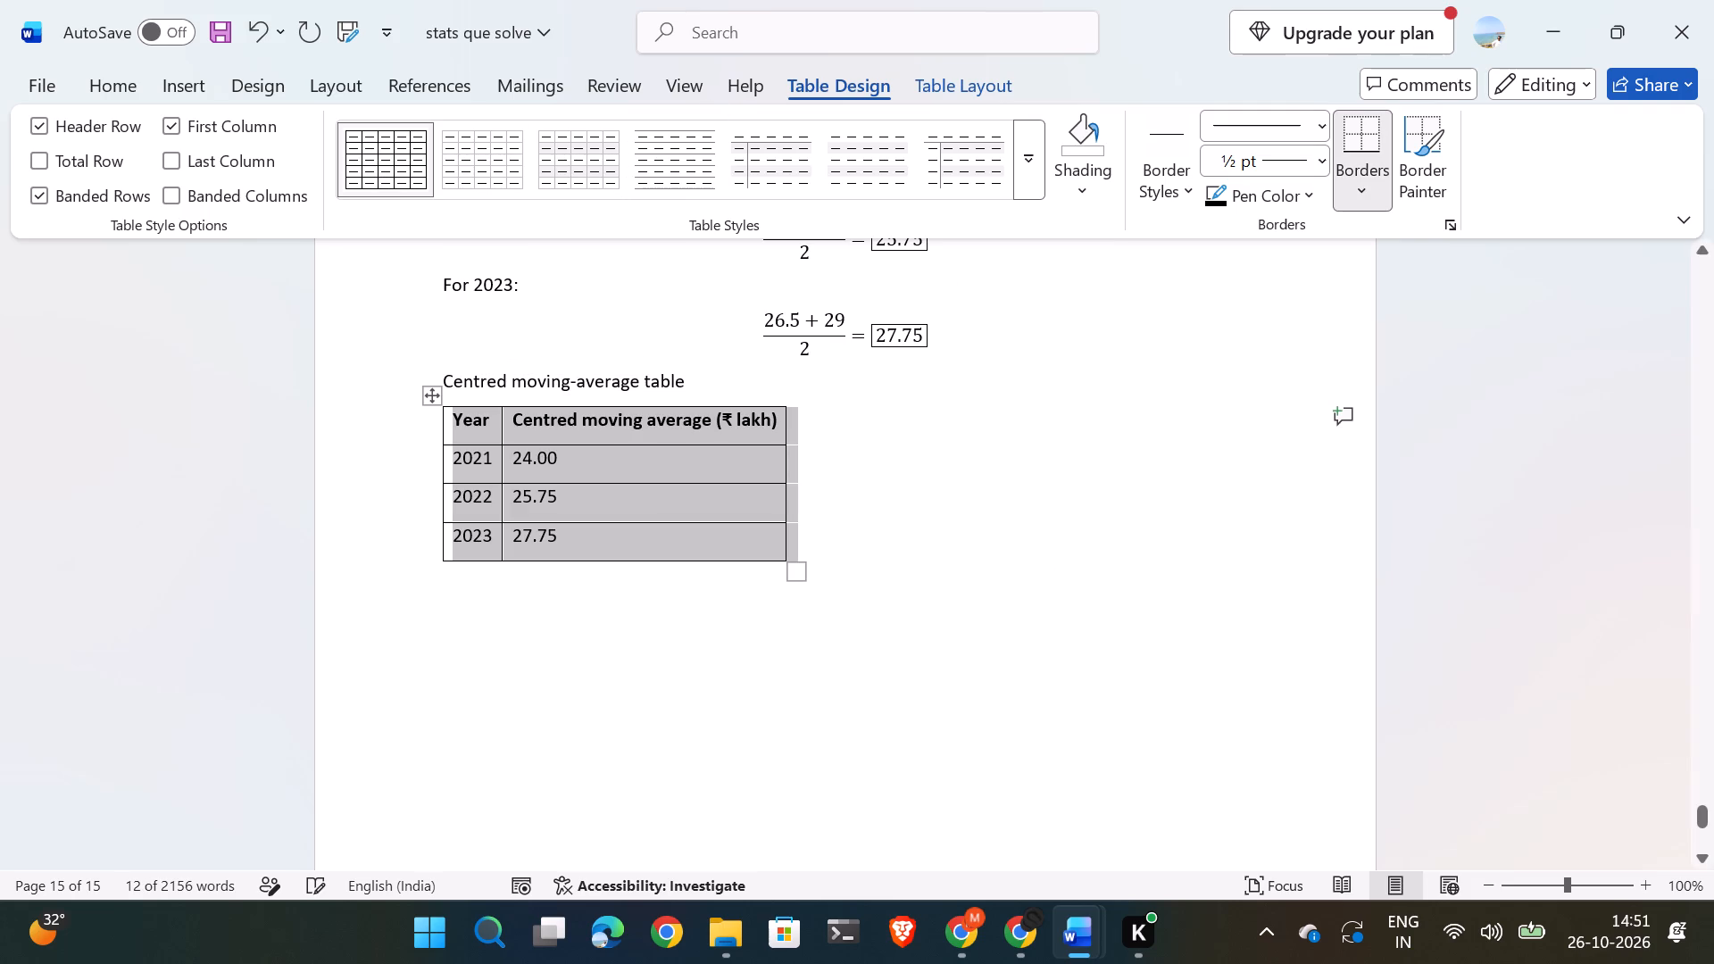
# Start a new line below the centred moving-average table.
pyautogui.click(843, 564)
pyautogui.press('Return')
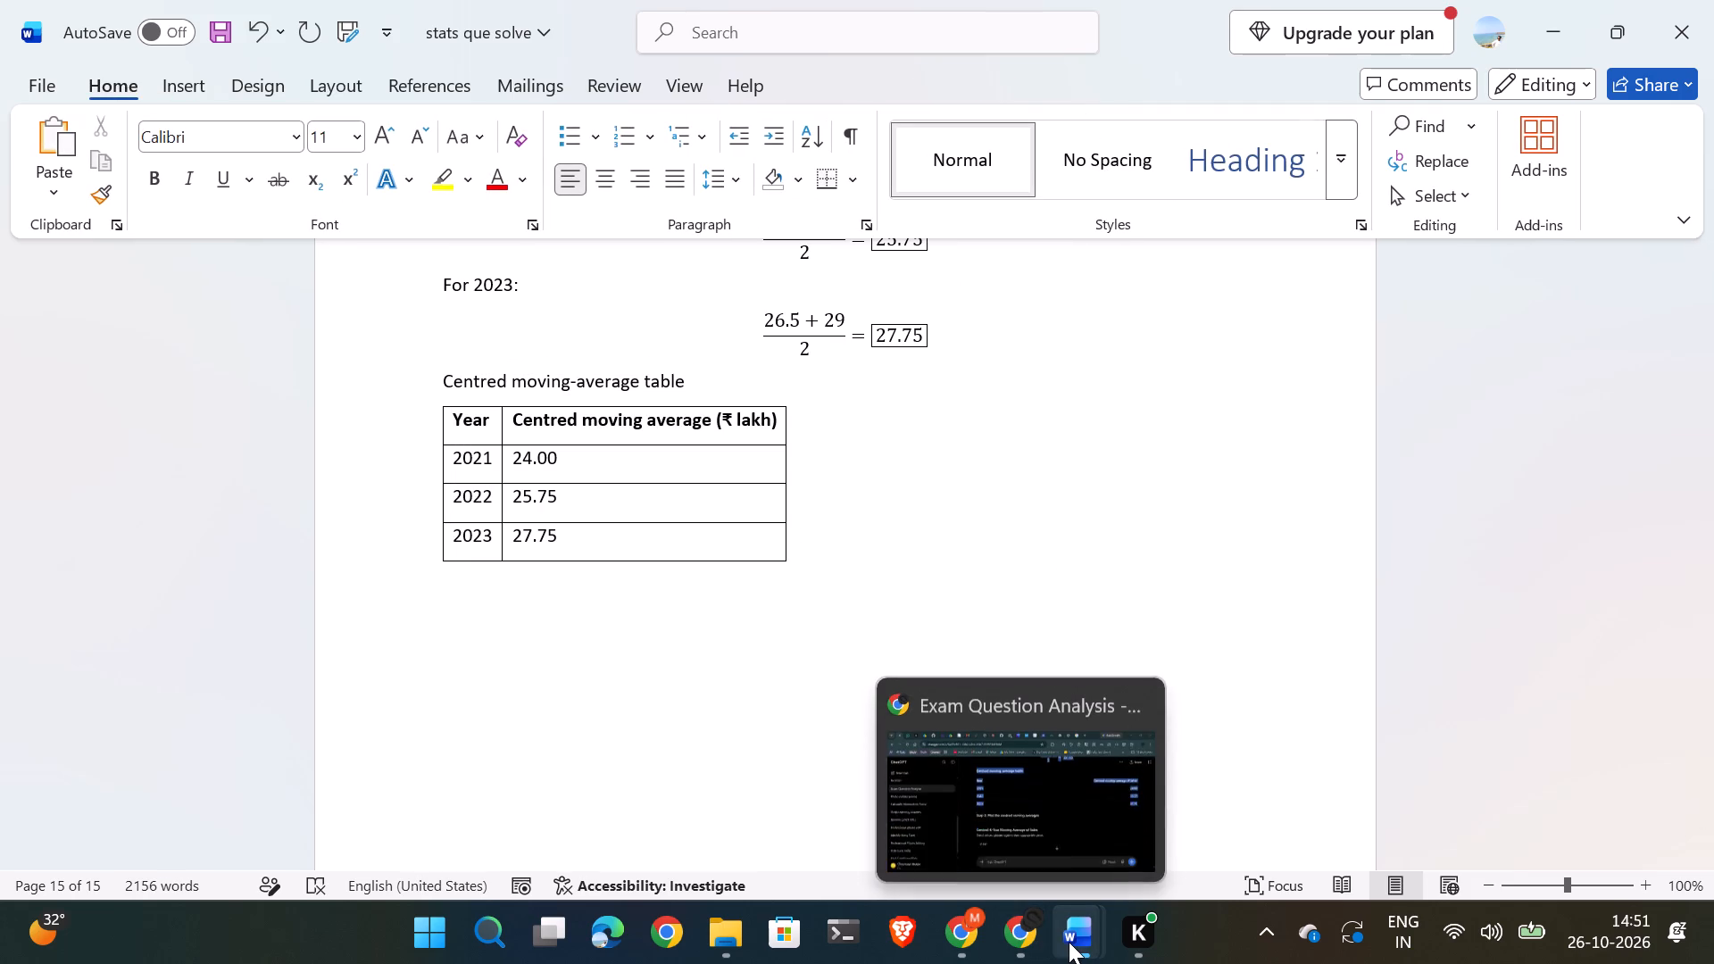
# Copy the text of question 50 on the fitted AR(2) model, without its number, from the Applied_Statistics_Questions_By_Marks document.
pyautogui.click(1114, 802)
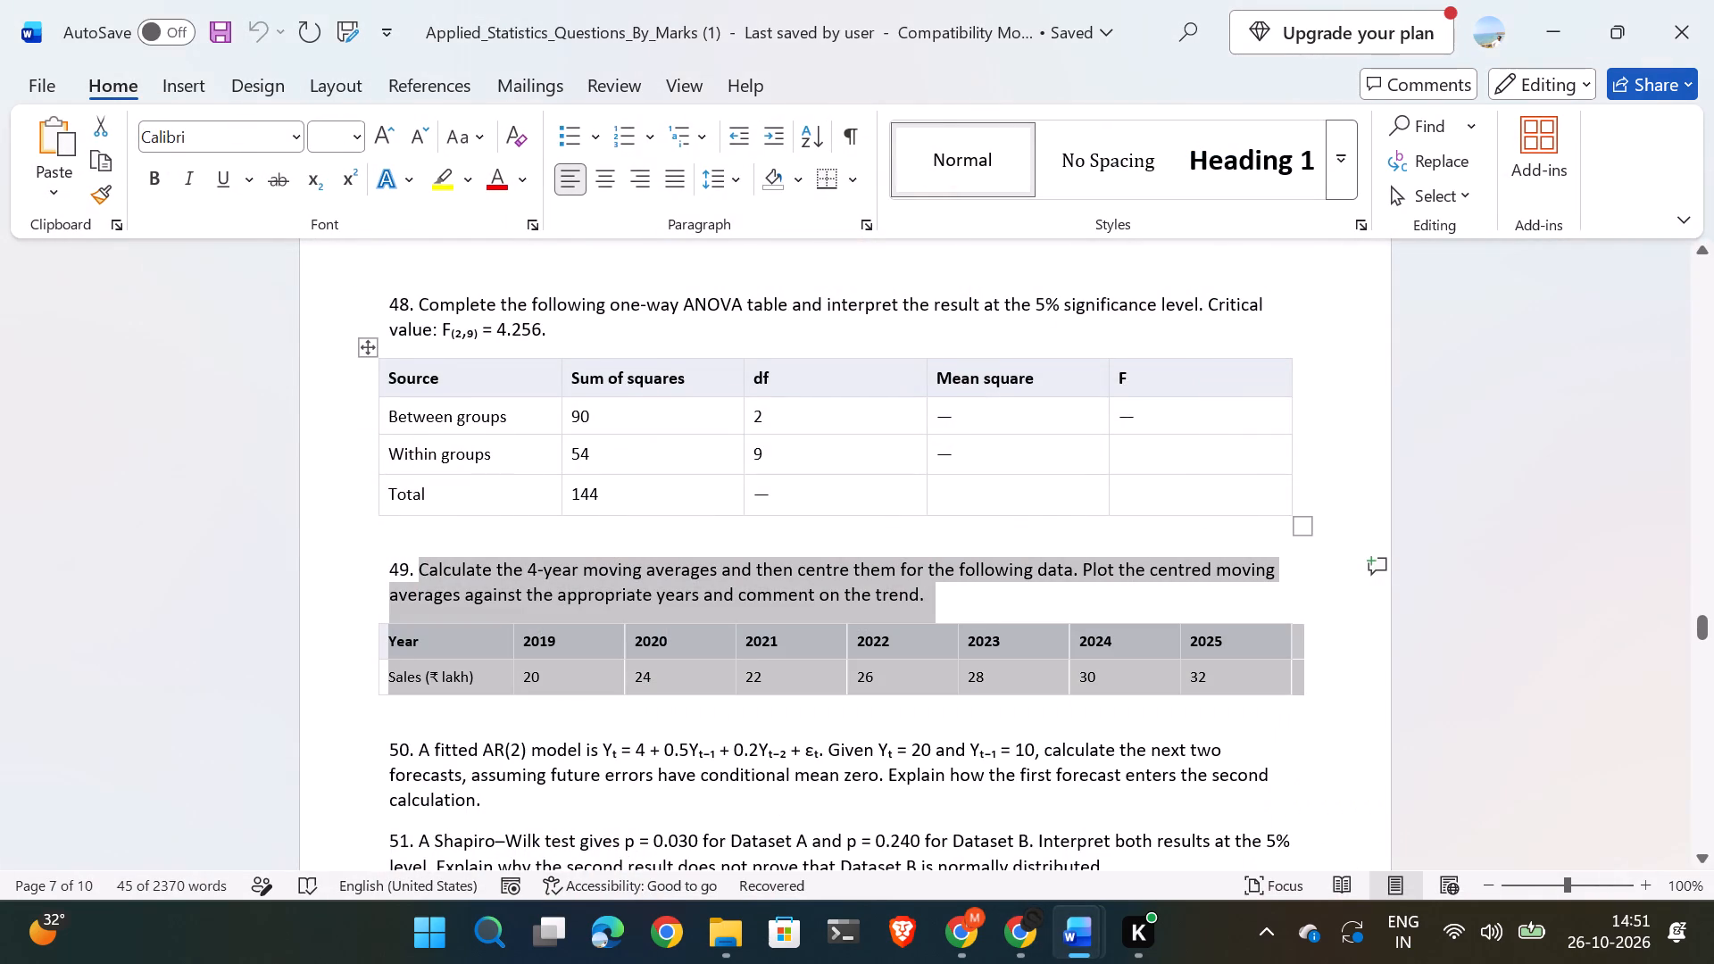
pyautogui.scroll(-3, 1057, 659)
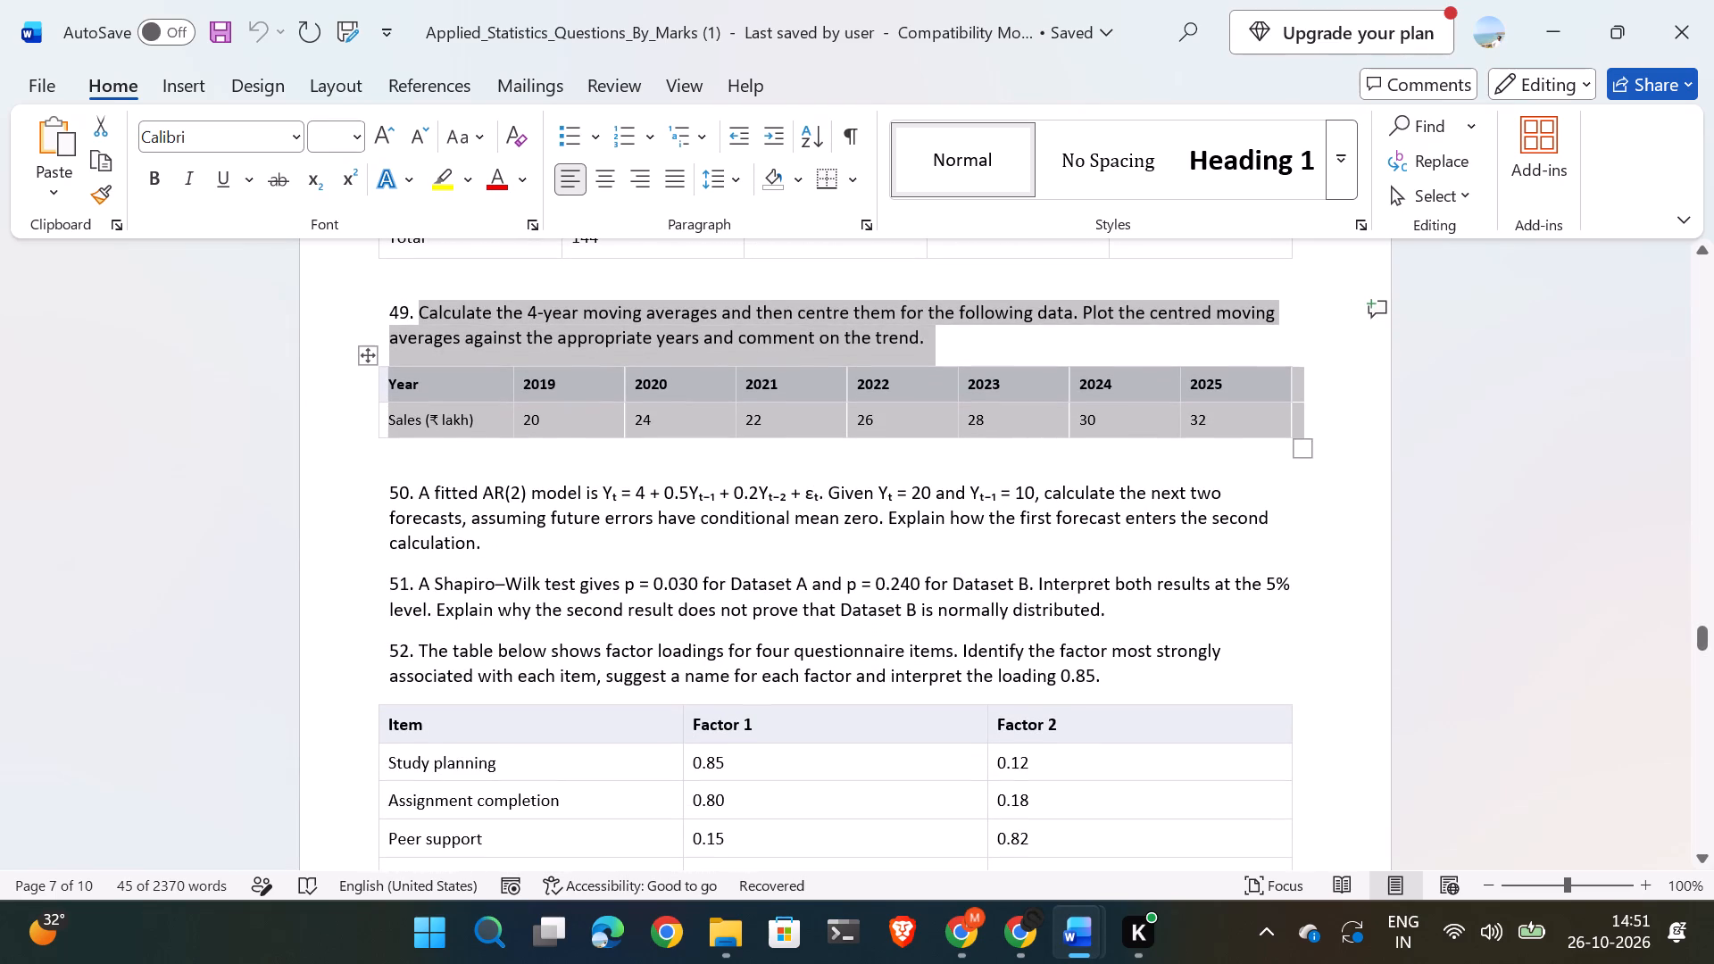
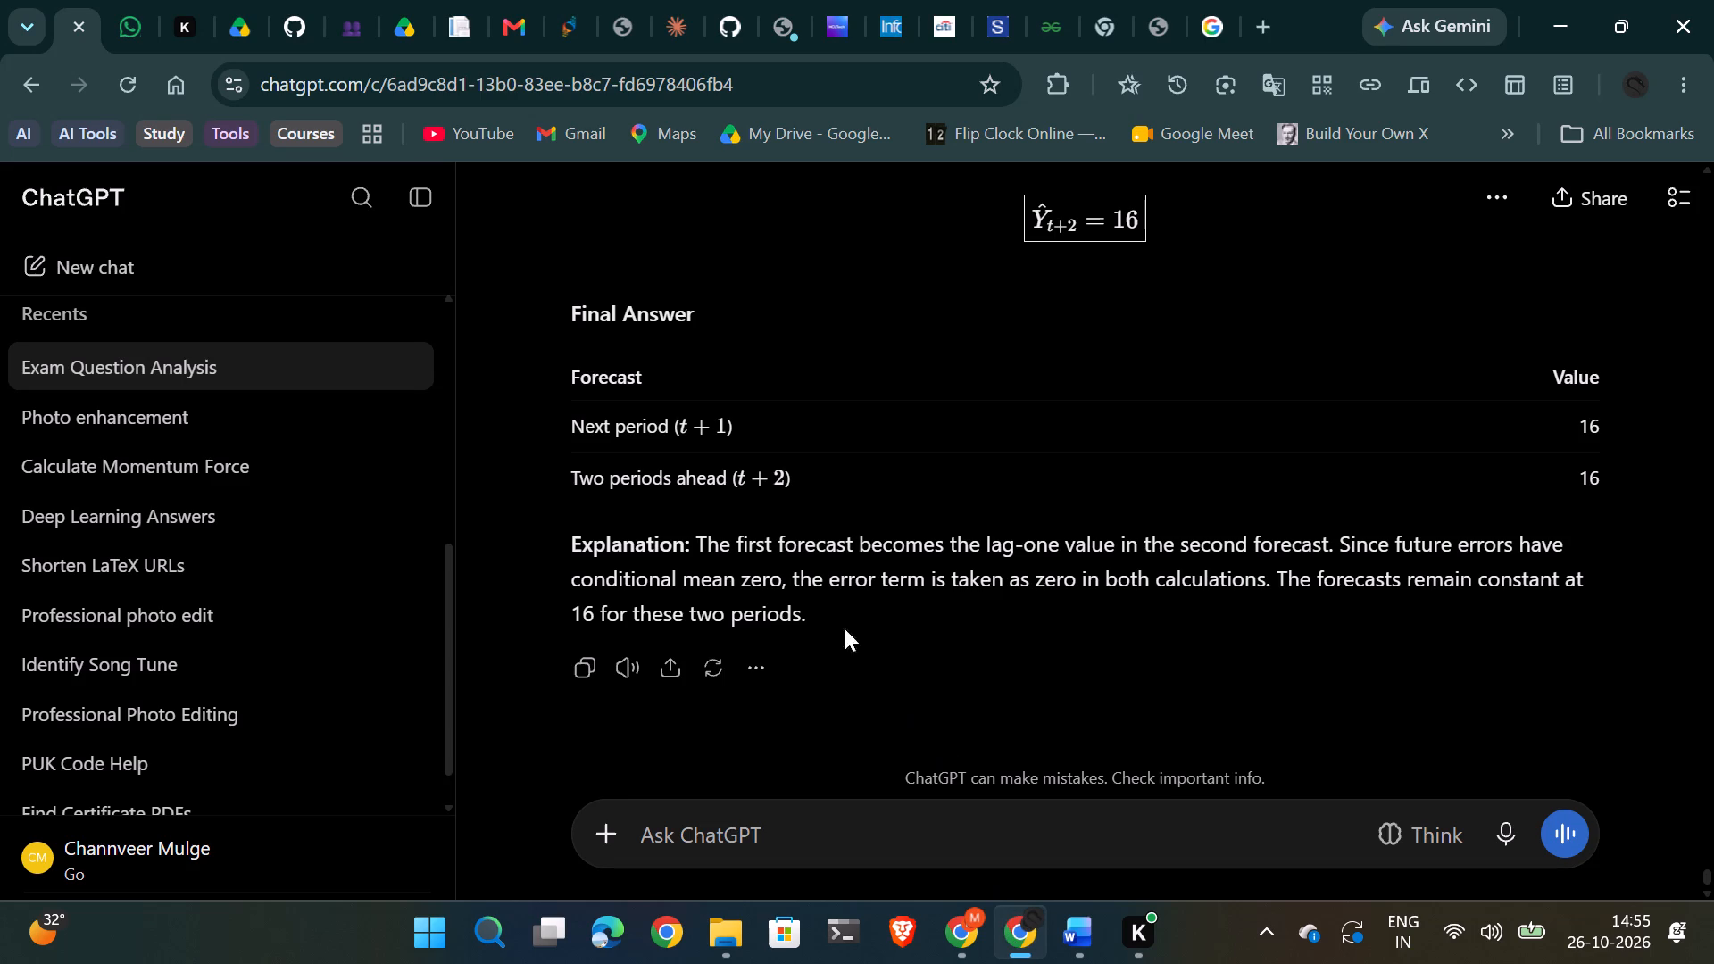
# Copy the AR(2) answer from "Given:" through the explanation and paste it after "Ans:" in the Word document.
pyautogui.scroll(12, 814, 606)
pyautogui.scroll(-2, 814, 606)
pyautogui.scroll(-1, 578, 619)
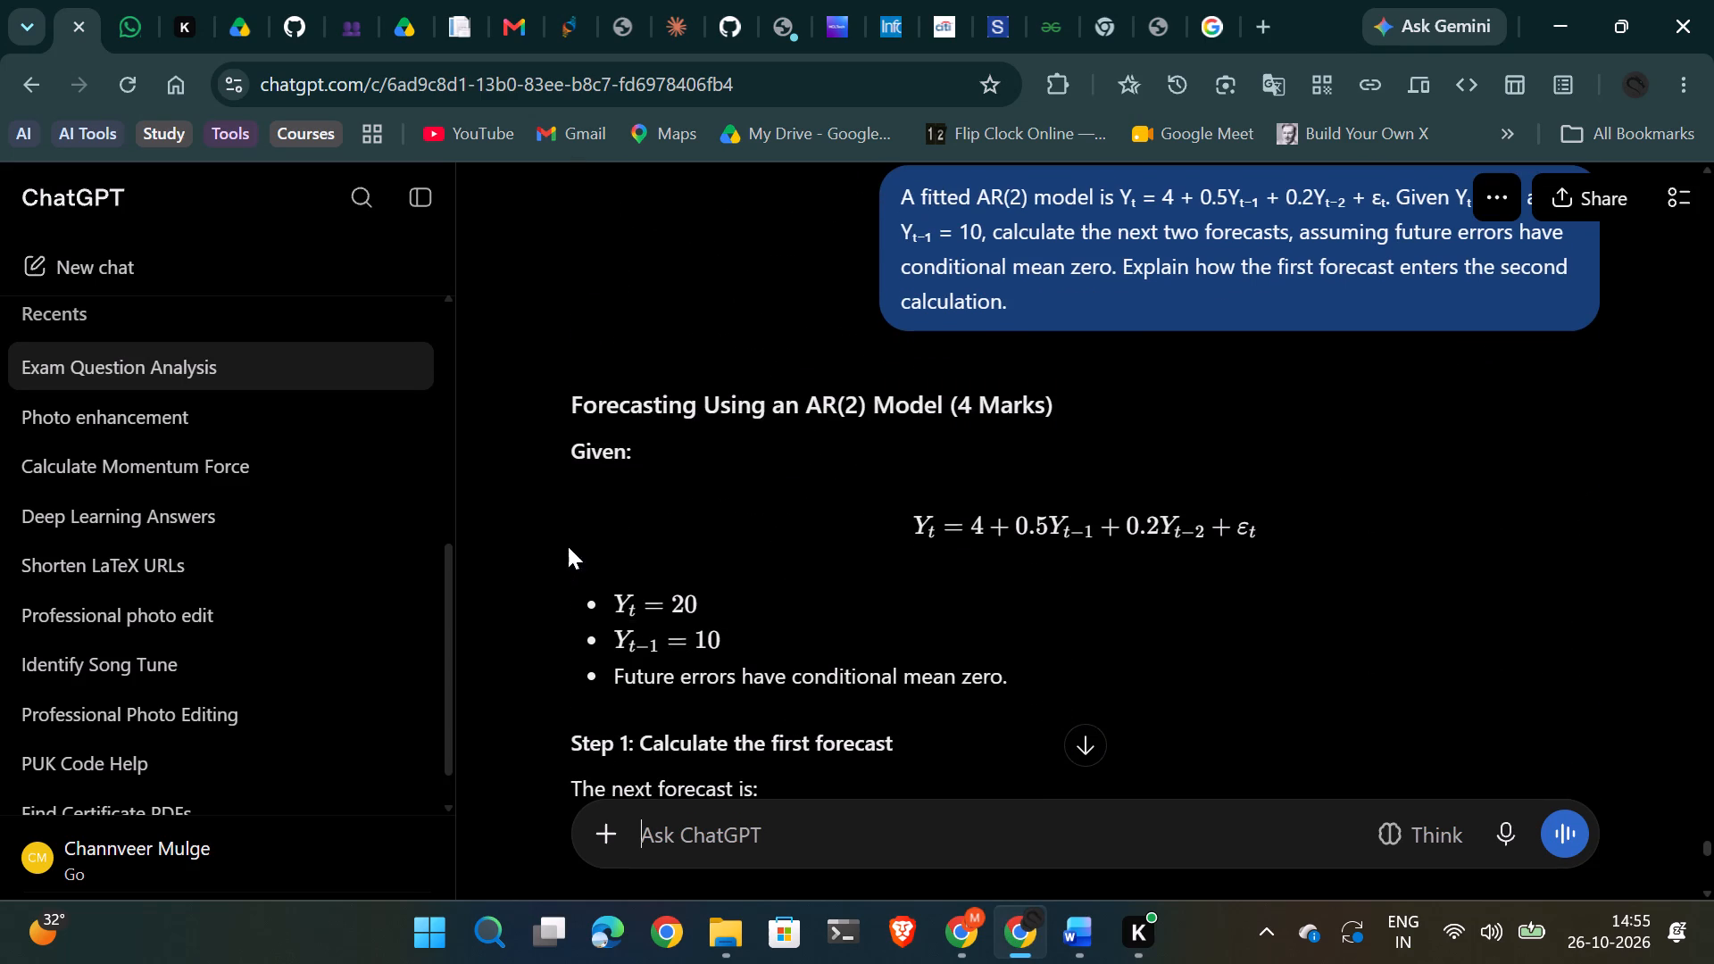
pyautogui.moveTo(574, 445); pyautogui.dragTo(943, 829)
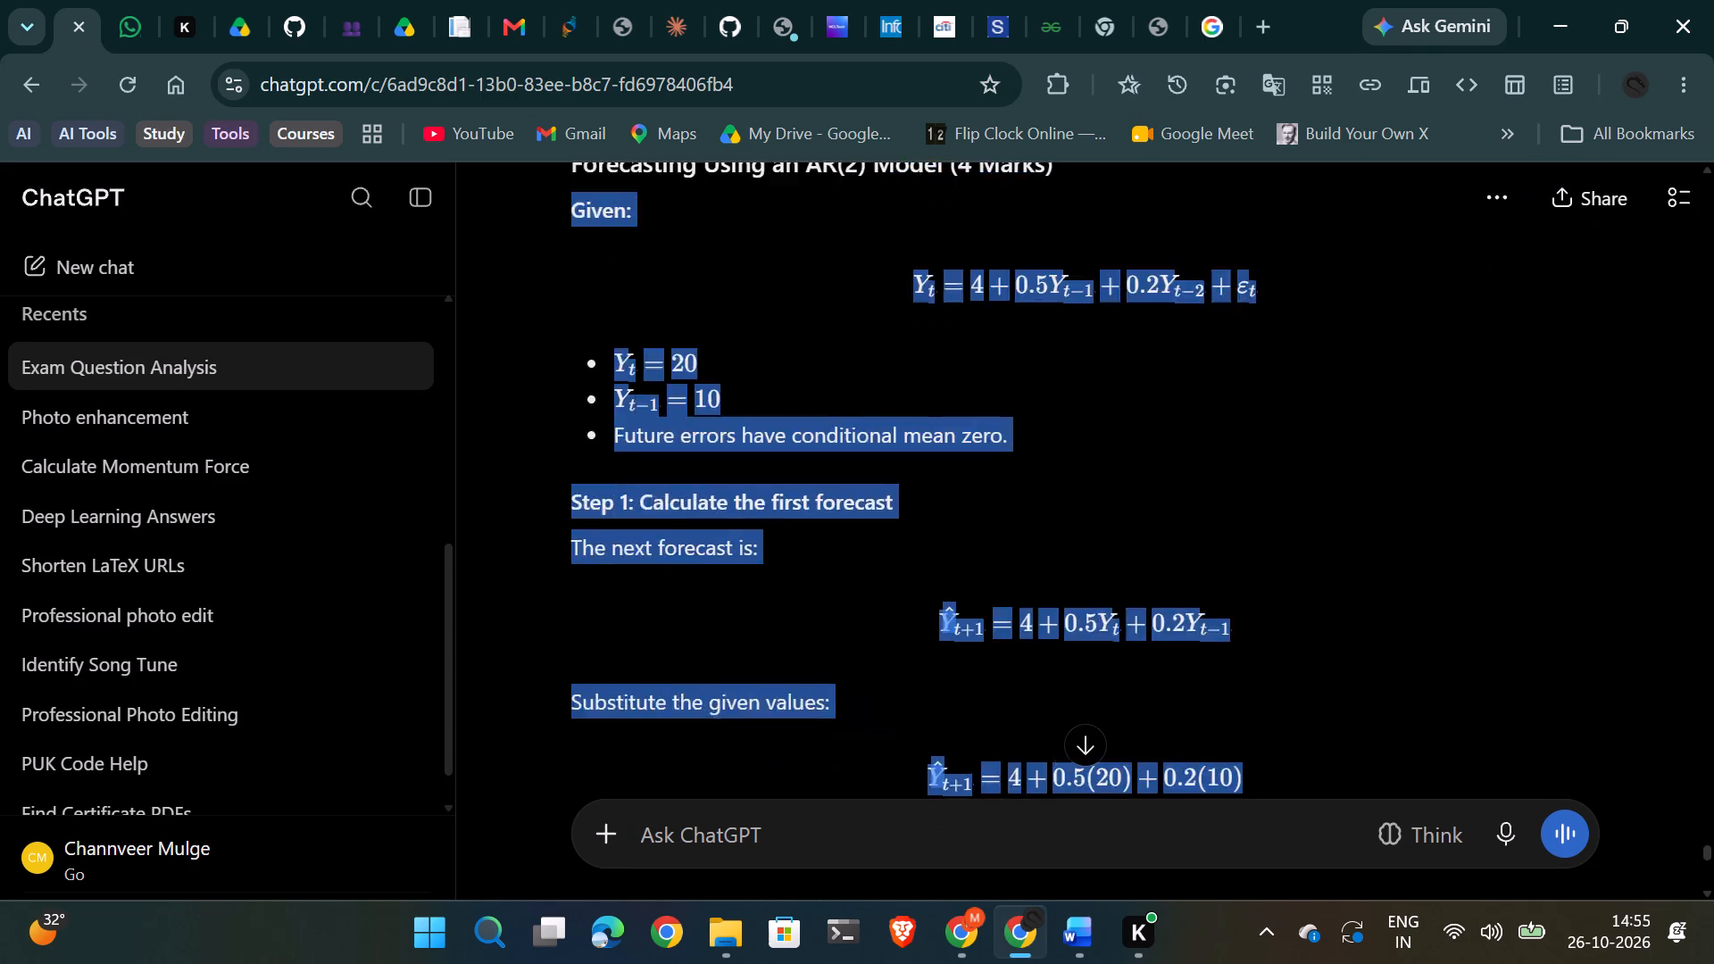
pyautogui.moveTo(943, 829); pyautogui.dragTo(850, 666)
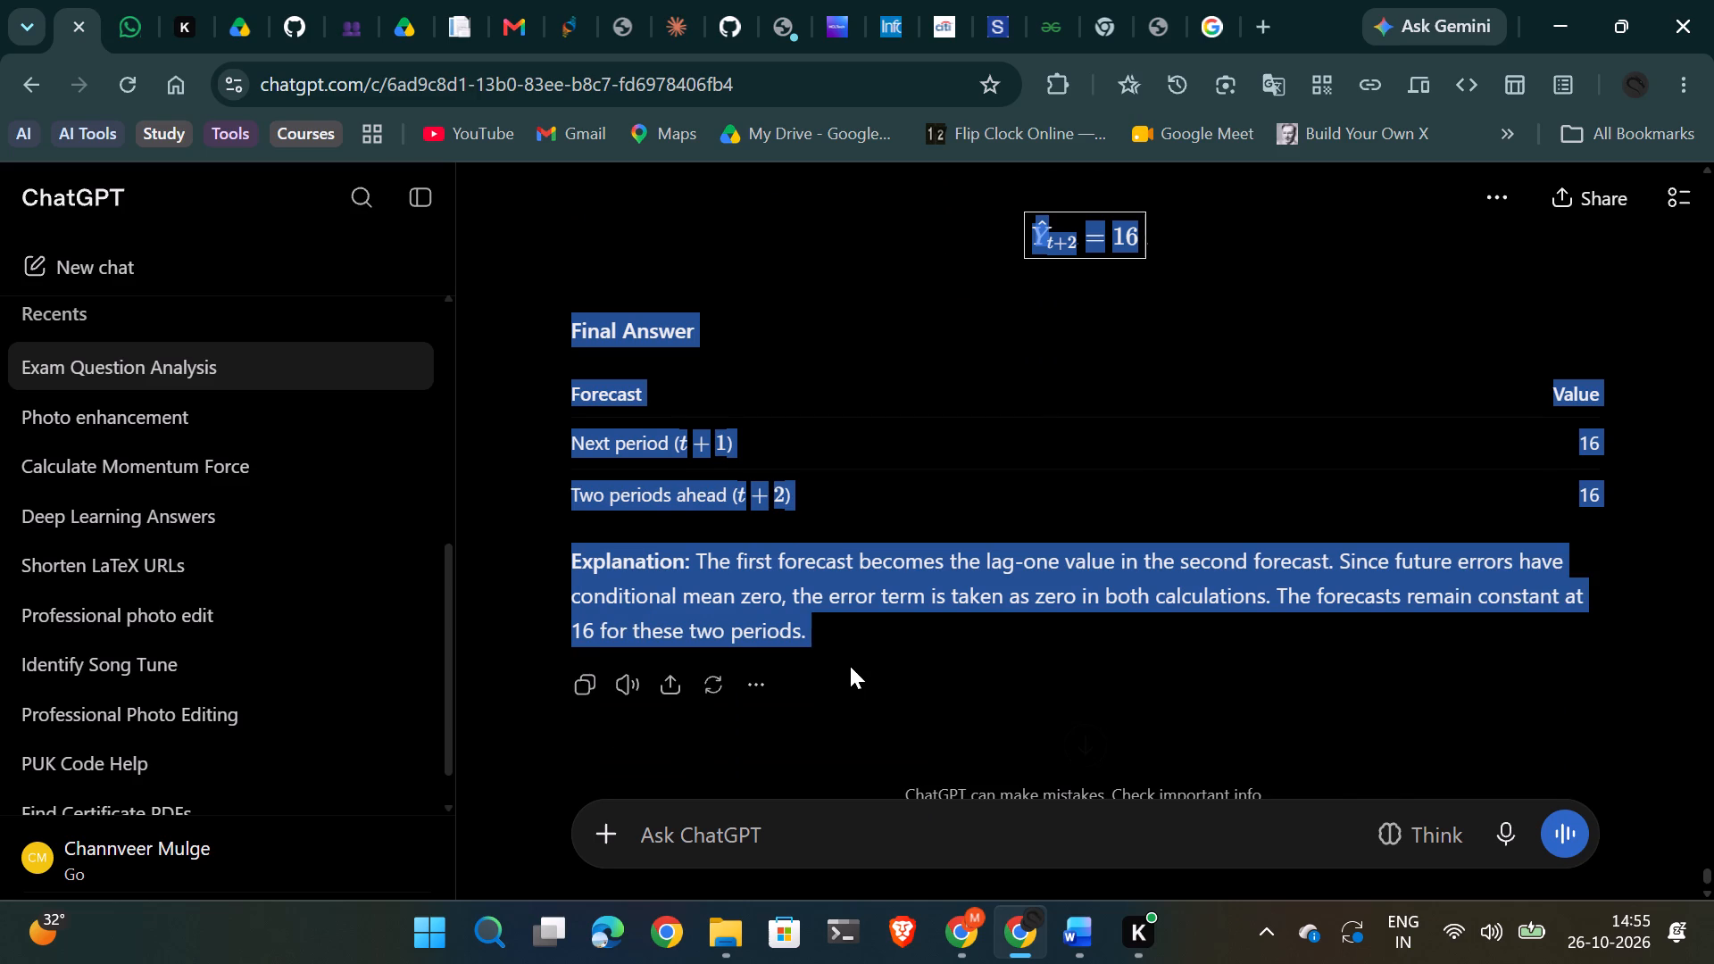
pyautogui.moveTo(850, 666); pyautogui.dragTo(831, 636)
pyautogui.hotkey('ctrl', 'c')
pyautogui.hotkey('alt', 'Tab')
pyautogui.hotkey('ctrl', 'v')
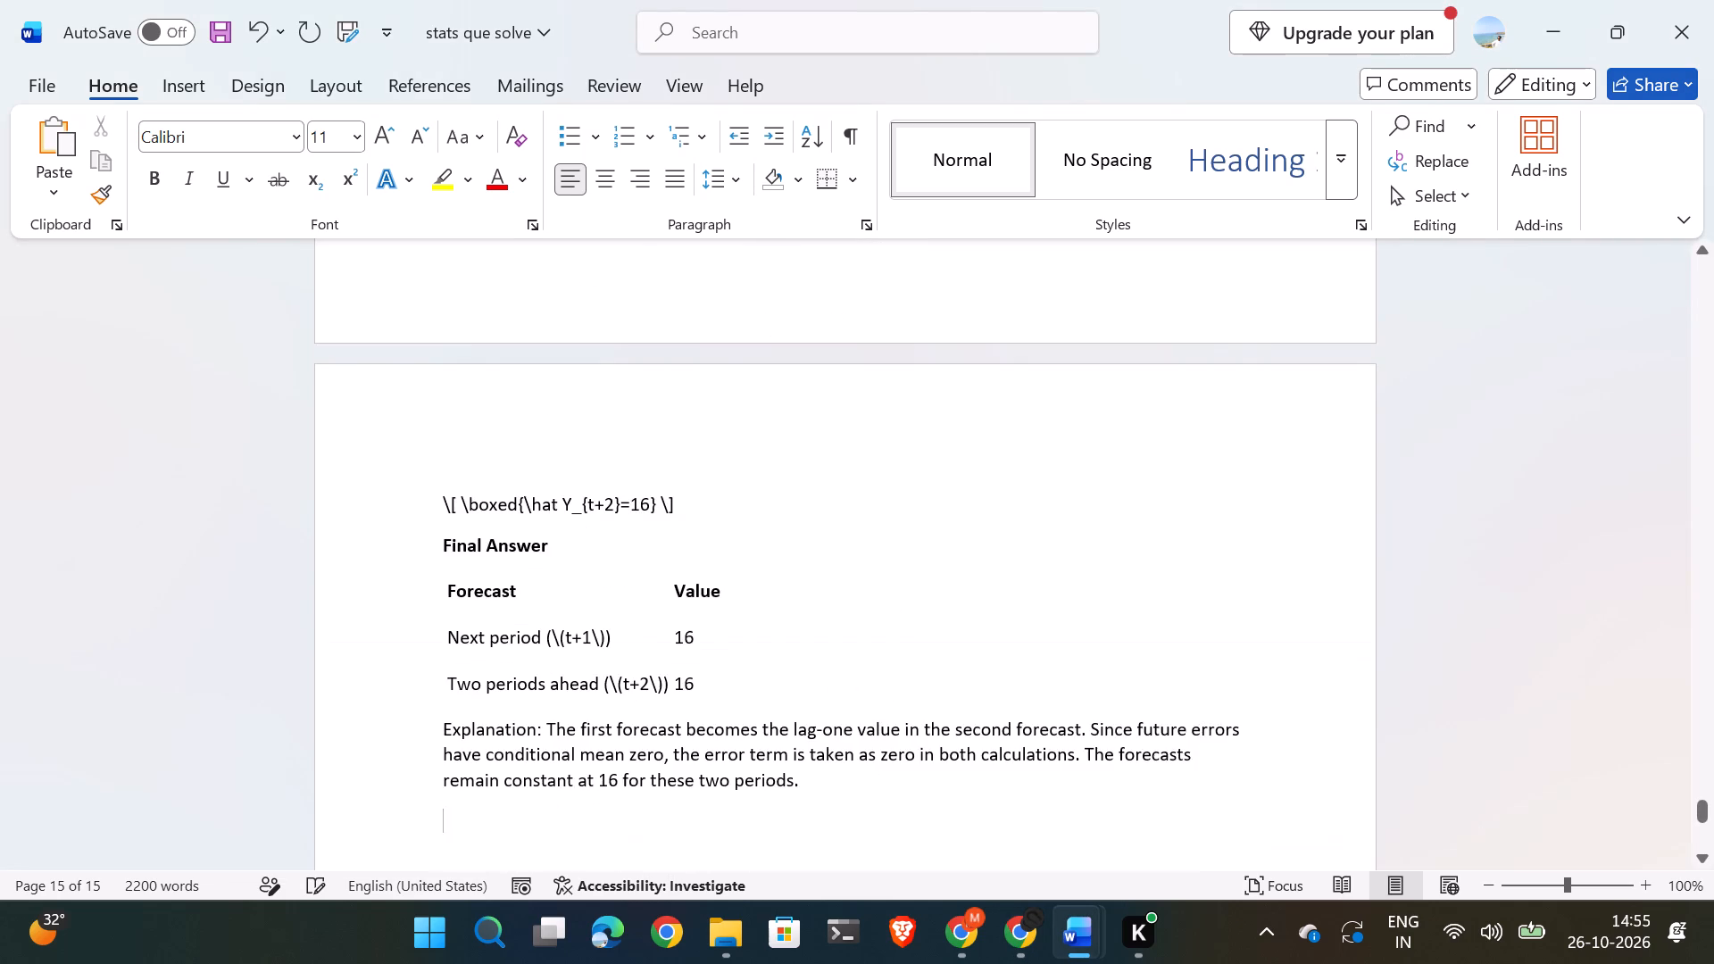
# Convert the LaTeX line of the given AR(2) model, Y_t=4+0.5Y_{t-1}+0.2Y_{t-2}+\varepsilon_t, into a Word equation.
pyautogui.scroll(13, 882, 632)
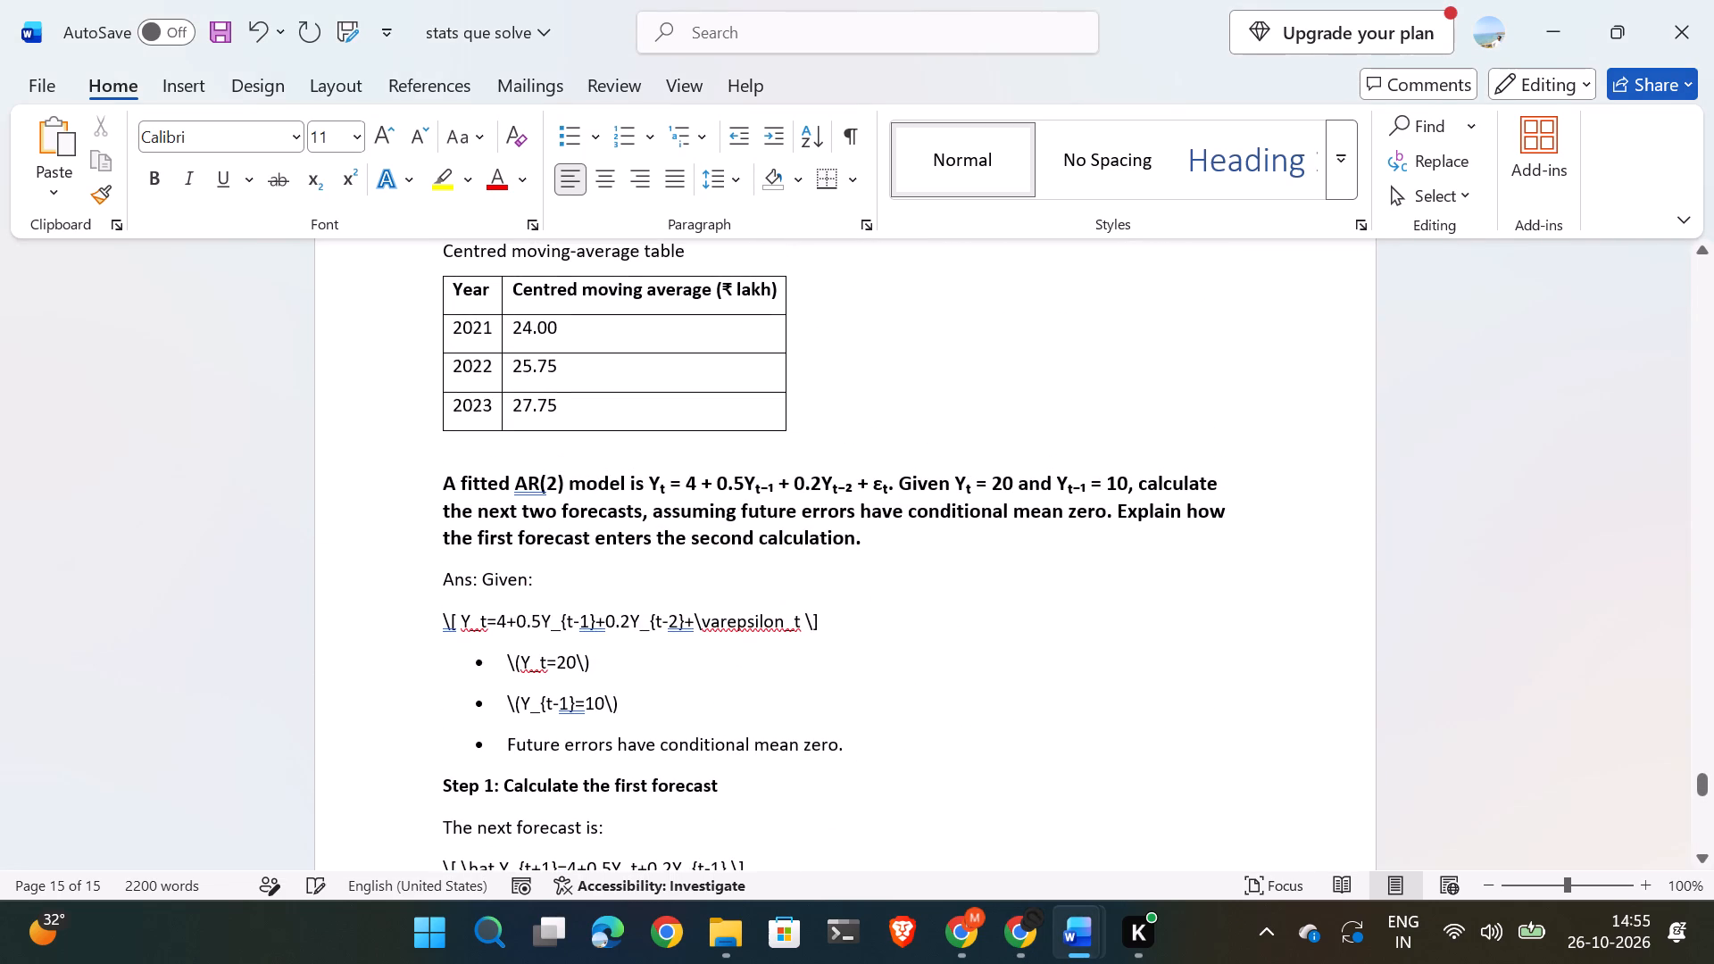
pyautogui.moveTo(843, 619); pyautogui.dragTo(373, 614)
pyautogui.hotkey('alt', '=')
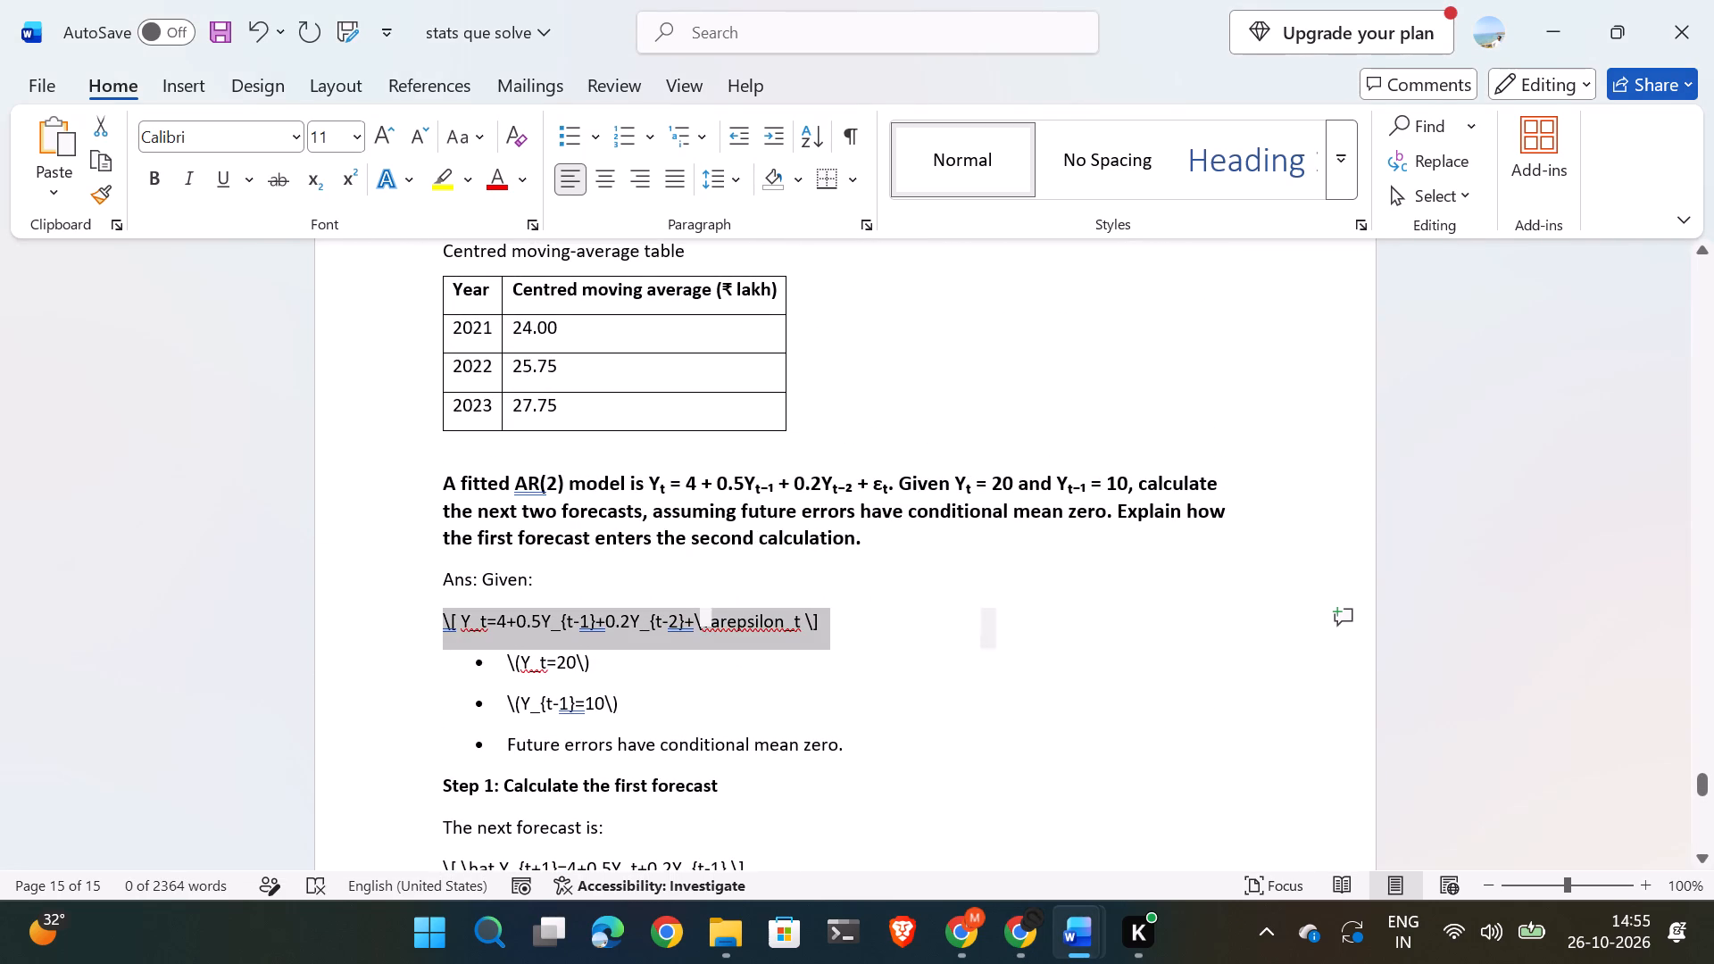
# Convert the LaTeX in the first given bullet, Y_t=20, into a Word equation.
pyautogui.press('Down')
pyautogui.hotkey('shift', 'Left')
pyautogui.hotkey('shift', 'Left')
pyautogui.hotkey('shift', 'Left')
pyautogui.hotkey('shift', 'Left')
pyautogui.hotkey('shift', 'Left')
pyautogui.hotkey('shift', 'Left')
pyautogui.hotkey('shift', 'Left')
pyautogui.hotkey('shift', 'Left')
pyautogui.hotkey('shift', 'Left')
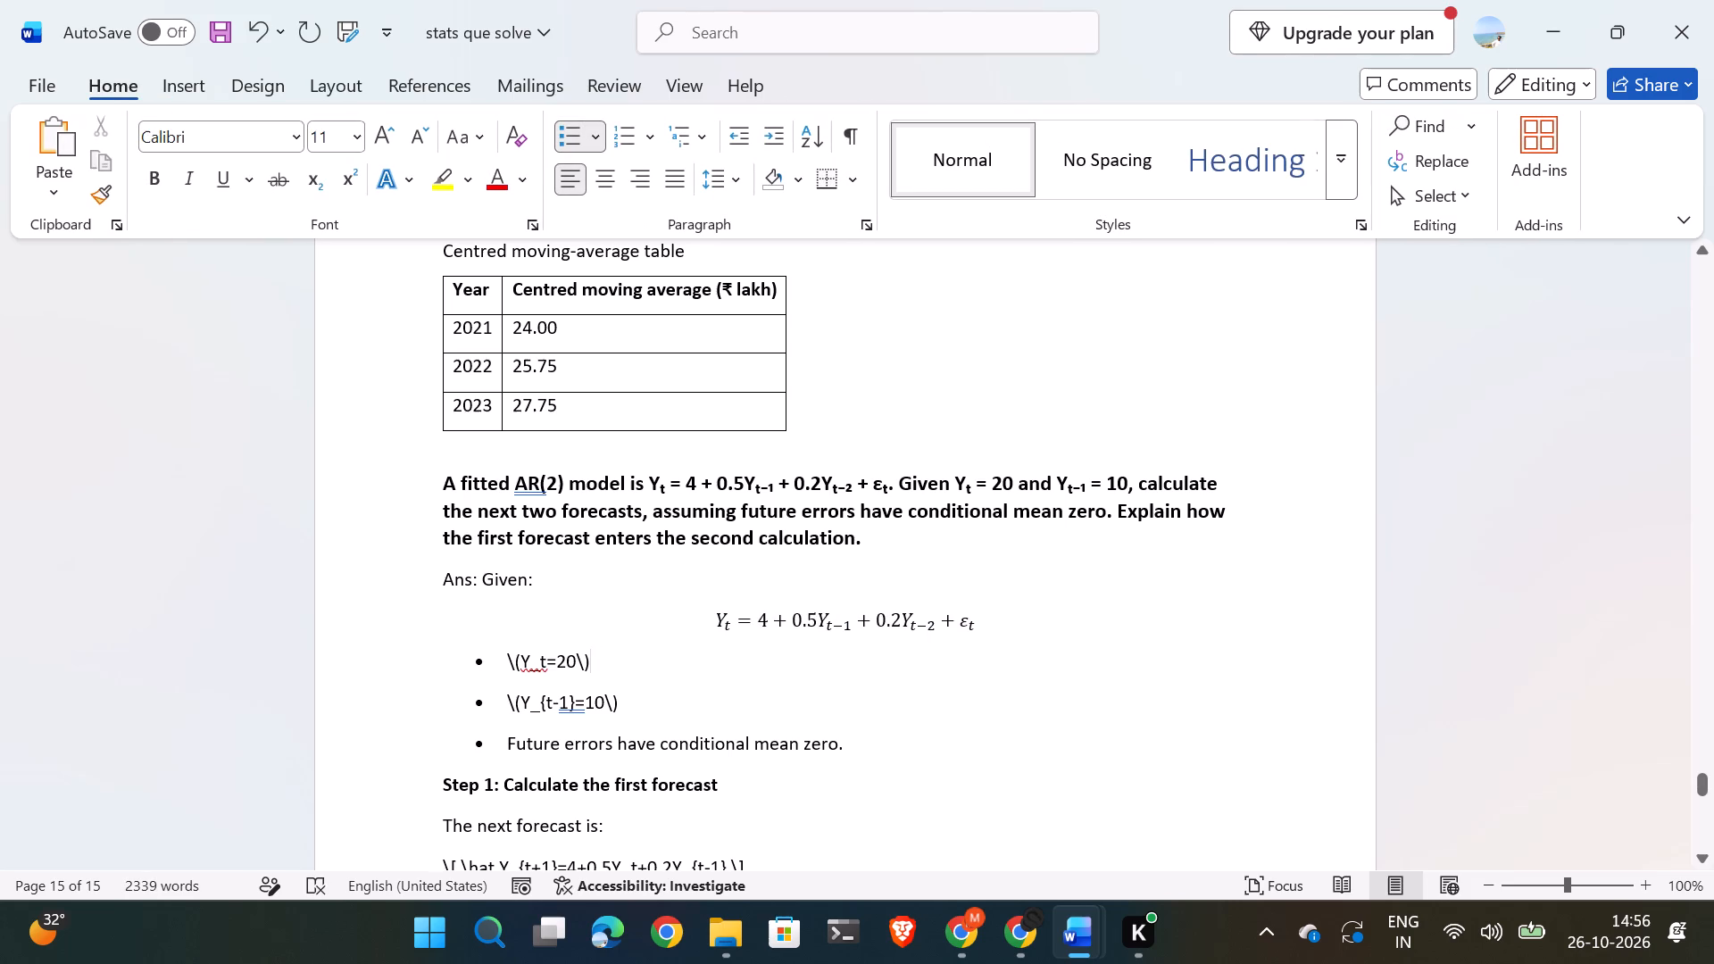
pyautogui.hotkey('shift', 'Left')
pyautogui.hotkey('shift', 'Left')
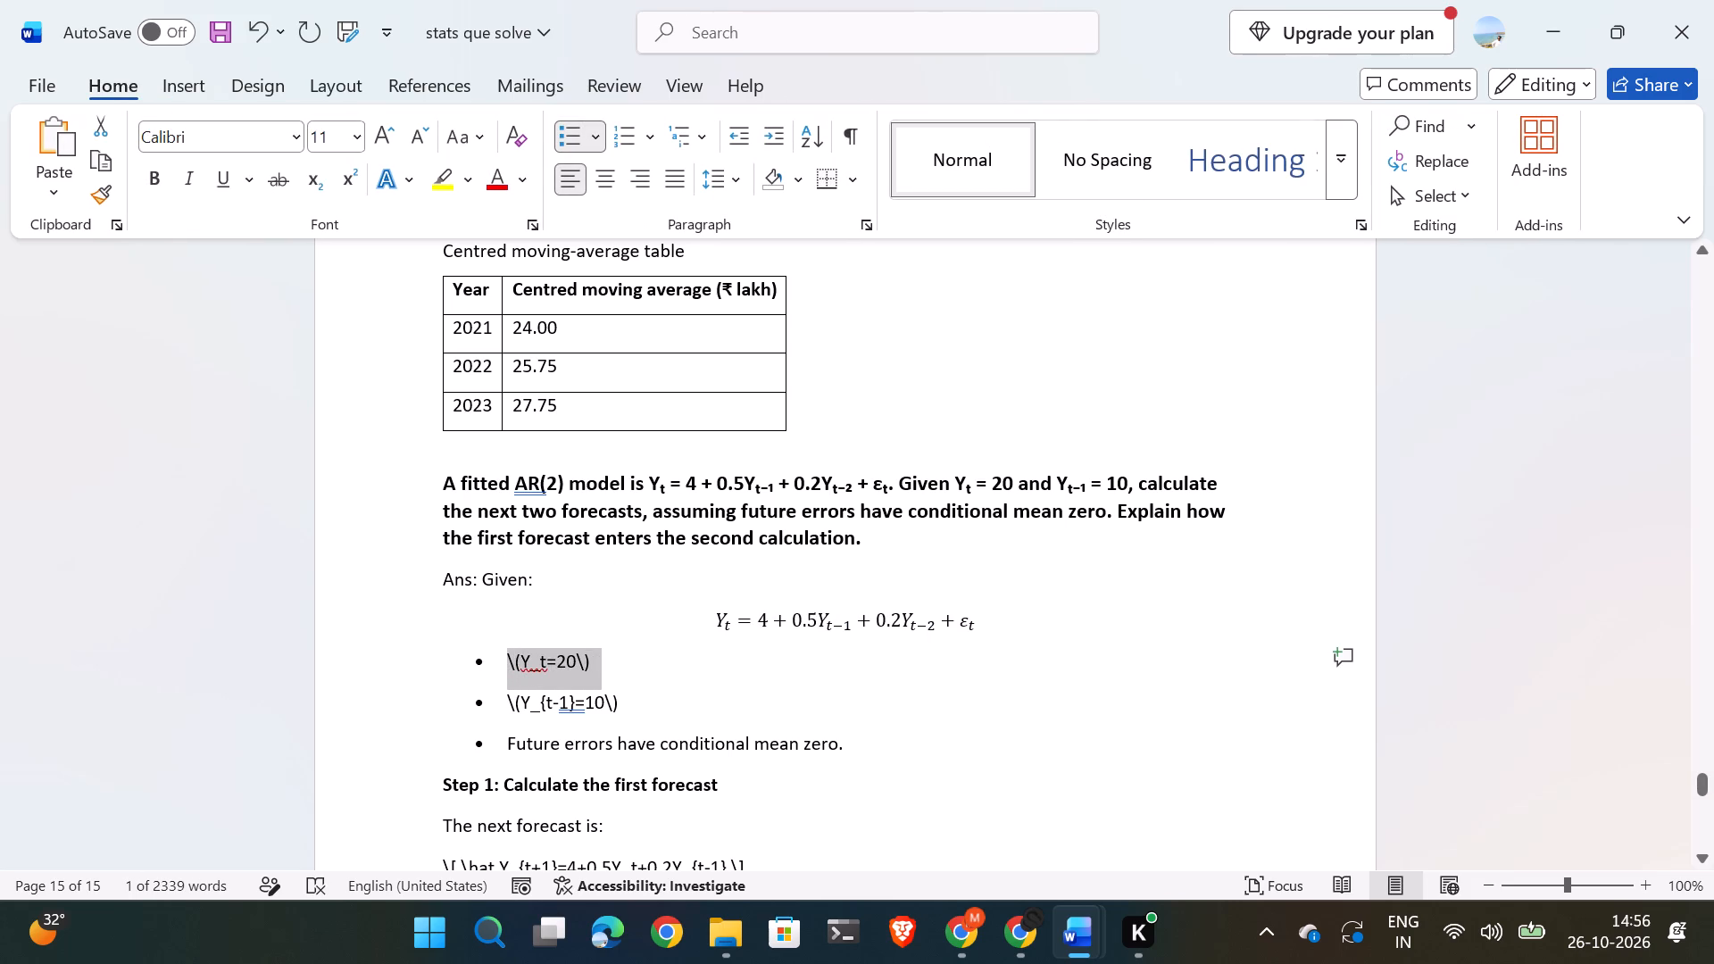
pyautogui.hotkey('alt', '=')
# Convert the LaTeX in the second given bullet, Y_{t-1}=10, into a Word equation.
pyautogui.press('Down')
pyautogui.press('End')
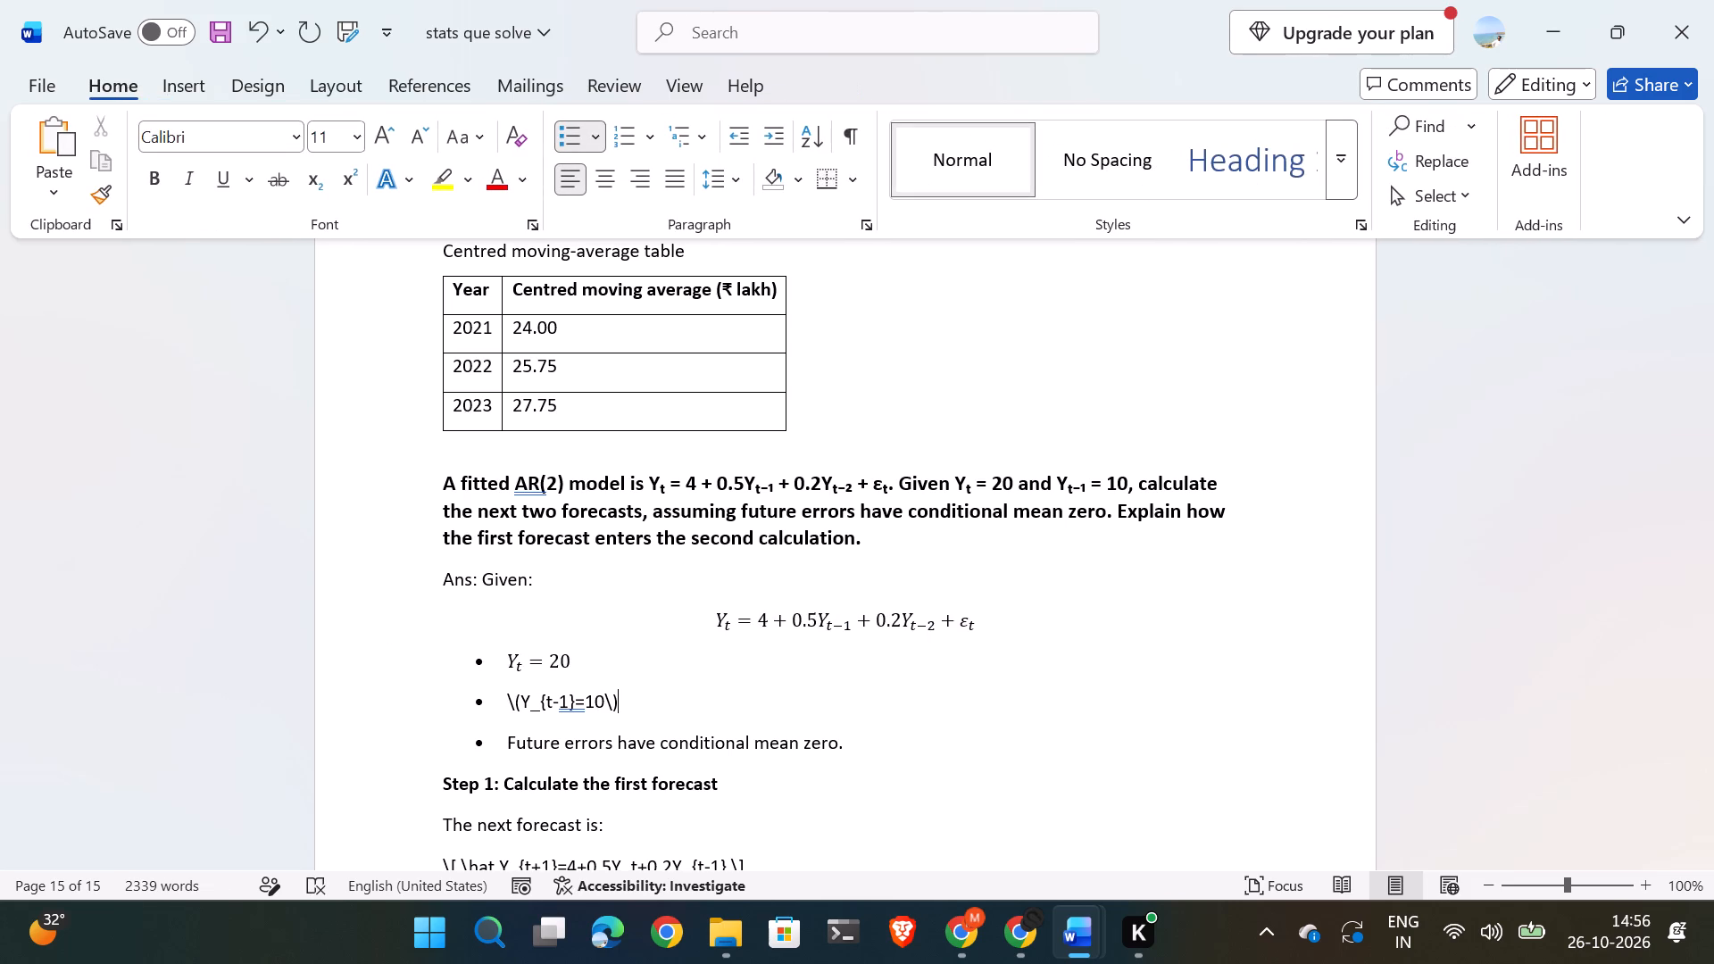
pyautogui.hotkey('shift', 'Left')
pyautogui.hotkey('shift', 'Left')
pyautogui.hotkey('shift', 'Left')
pyautogui.hotkey('shift', 'Left')
pyautogui.hotkey('shift', 'Left')
pyautogui.hotkey('shift', 'Left')
pyautogui.hotkey('shift', 'Left')
pyautogui.hotkey('shift', 'Left')
pyautogui.hotkey('shift', 'Left')
pyautogui.hotkey('shift', 'Left')
pyautogui.hotkey('shift', 'Left')
pyautogui.hotkey('shift', 'Left')
pyautogui.hotkey('shift', 'Left')
pyautogui.hotkey('shift', 'Left')
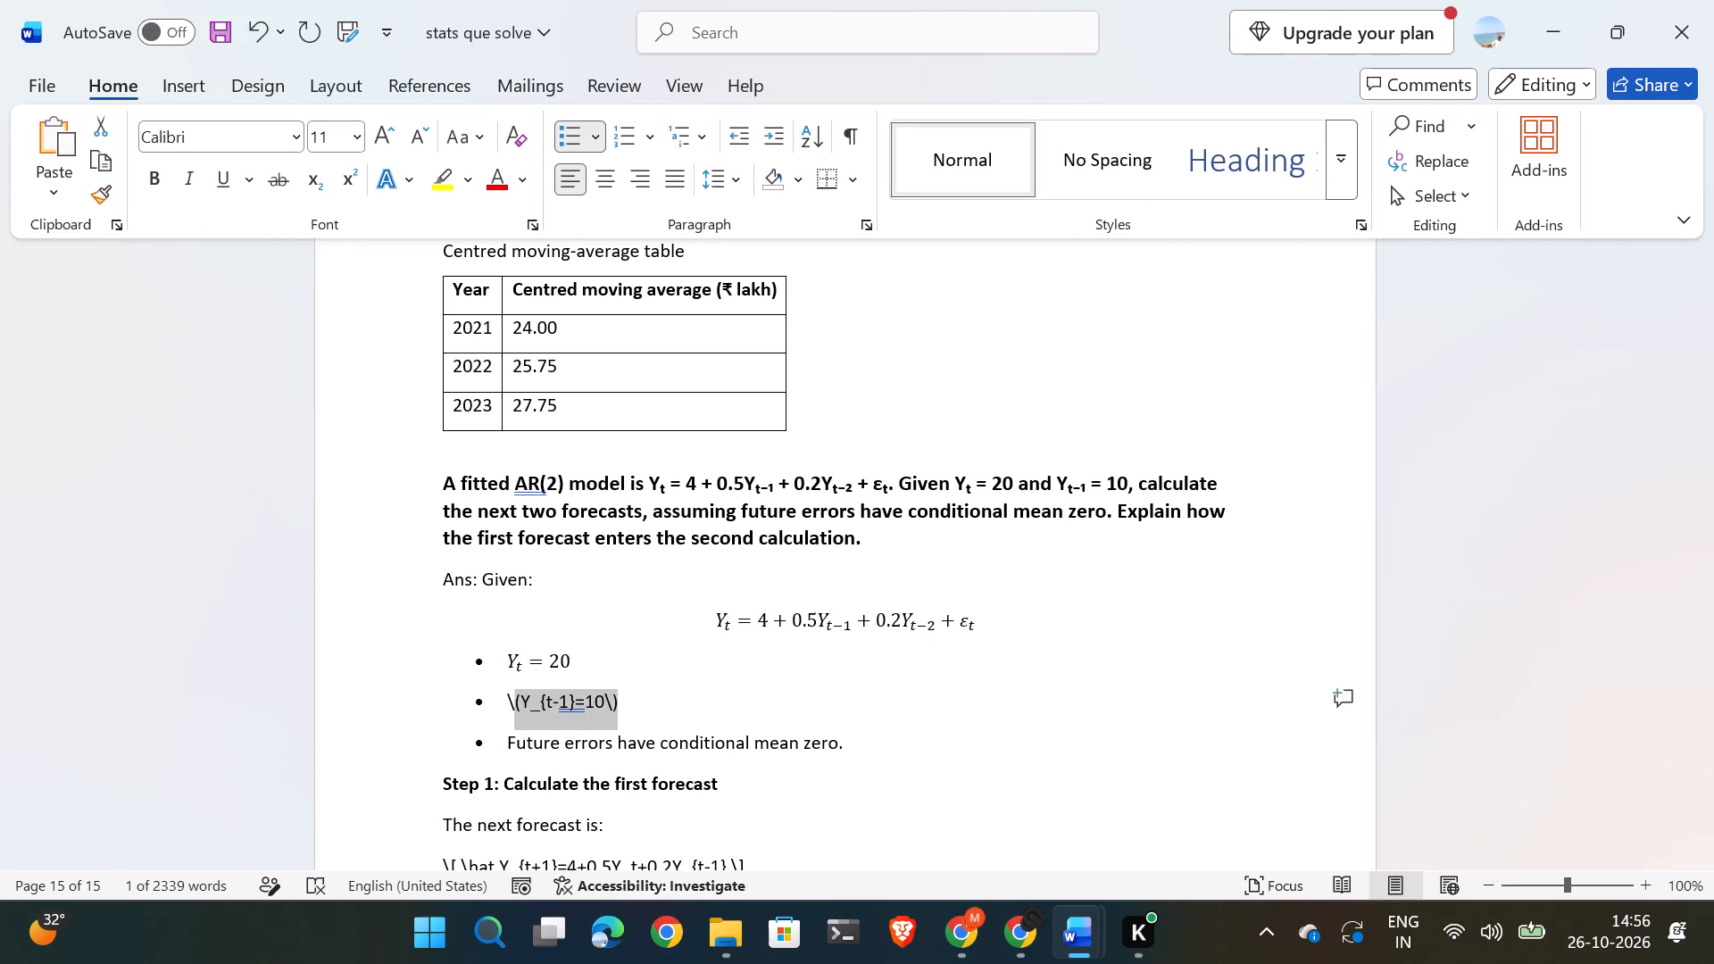
pyautogui.hotkey('shift', 'Left')
pyautogui.hotkey('alt', '=')
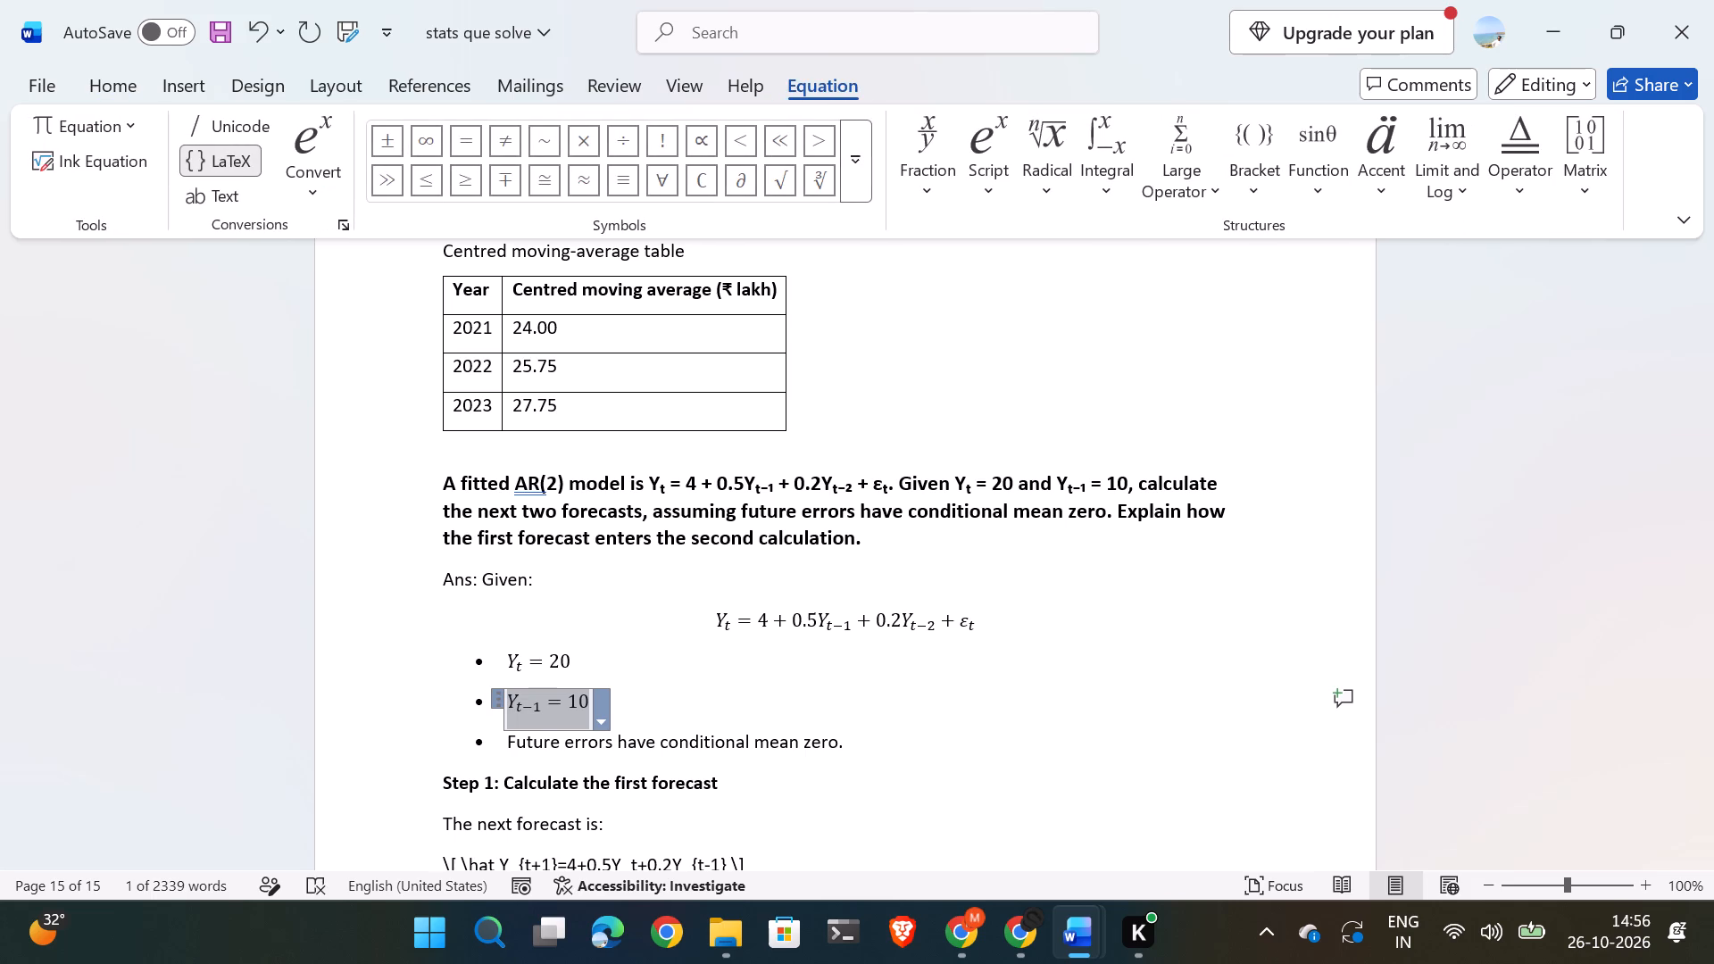
# Convert the LaTeX forecast formula below "The next forecast is:" in Step 1 into a Word equation.
pyautogui.press('Down')
pyautogui.press('Down')
pyautogui.press('Down')
pyautogui.press('Down')
pyautogui.press('End')
pyautogui.hotkey('shift', 'Left')
pyautogui.hotkey('shift', 'Left')
pyautogui.hotkey('shift', 'Left')
pyautogui.hotkey('shift', 'Left')
pyautogui.hotkey('shift', 'Left')
pyautogui.hotkey('shift', 'Left')
pyautogui.hotkey('shift', 'Left')
pyautogui.hotkey('shift', 'Left')
pyautogui.hotkey('shift', 'Left')
pyautogui.hotkey('shift', 'Left')
pyautogui.hotkey('shift', 'Left')
pyautogui.hotkey('shift', 'Left')
pyautogui.hotkey('shift', 'Left')
pyautogui.hotkey('shift', 'Left')
pyautogui.hotkey('shift', 'Left')
pyautogui.hotkey('shift', 'Left')
pyautogui.hotkey('shift', 'Left')
pyautogui.hotkey('shift', 'Left')
pyautogui.hotkey('shift', 'Left')
pyautogui.hotkey('shift', 'Left')
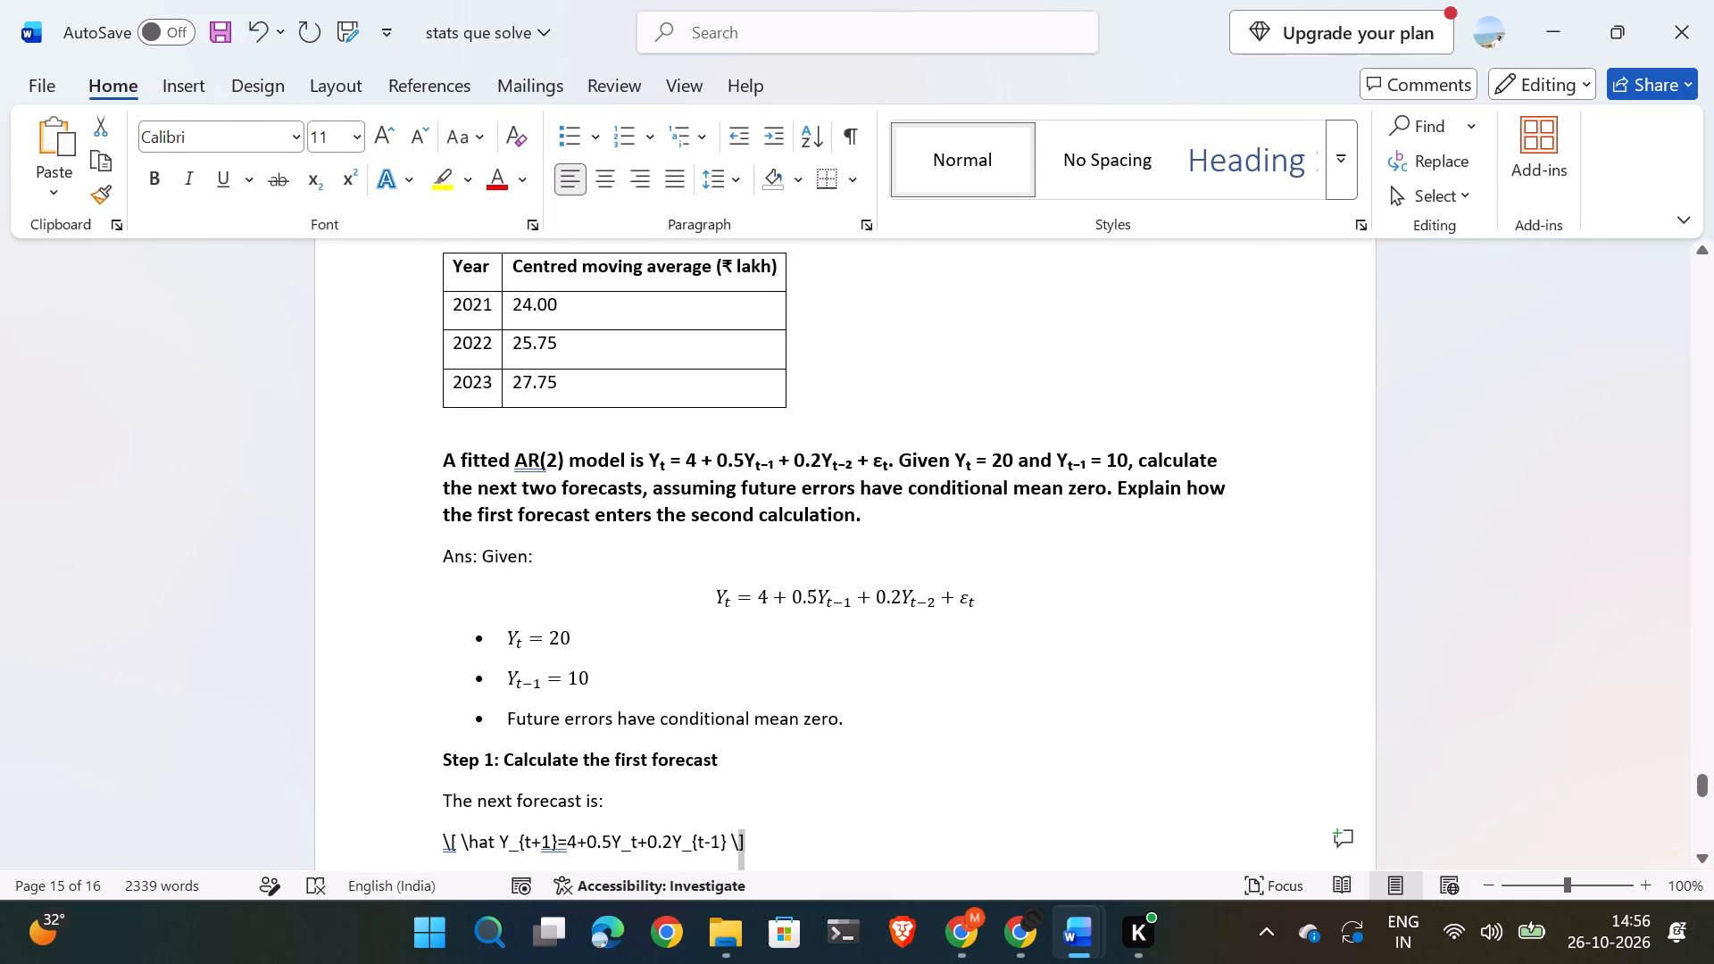
pyautogui.hotkey('shift', 'Left')
pyautogui.hotkey('shift', 'Left')
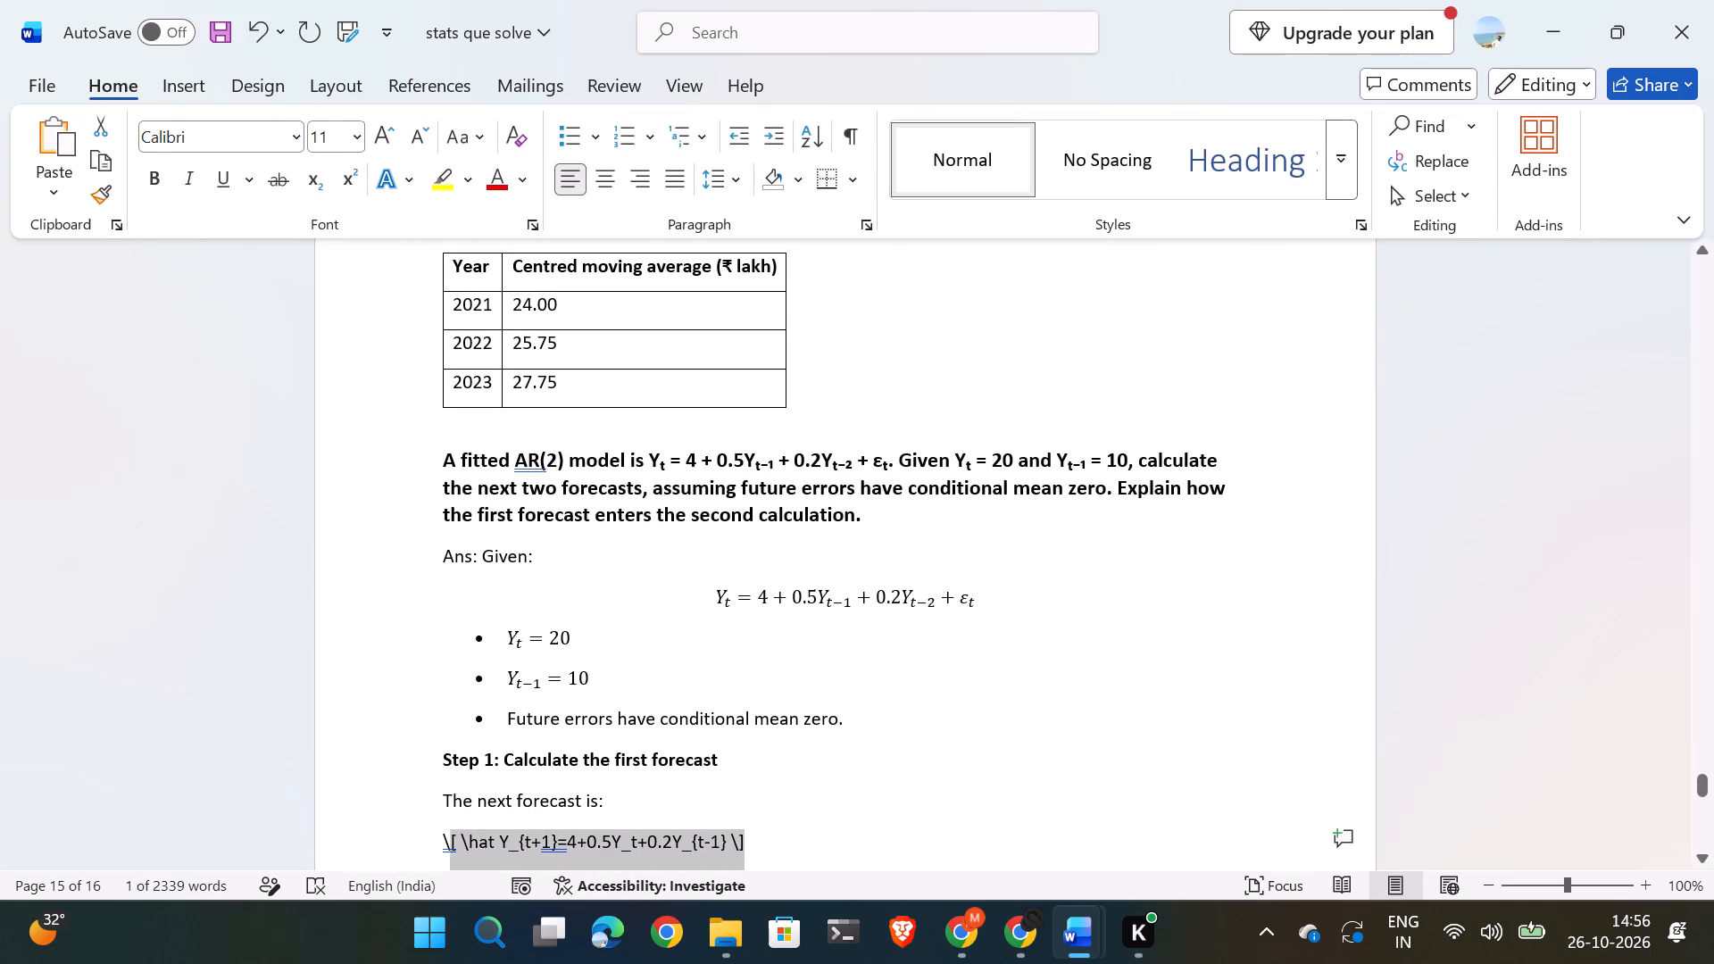
pyautogui.hotkey('shift', 'Left')
pyautogui.hotkey('alt', '=')
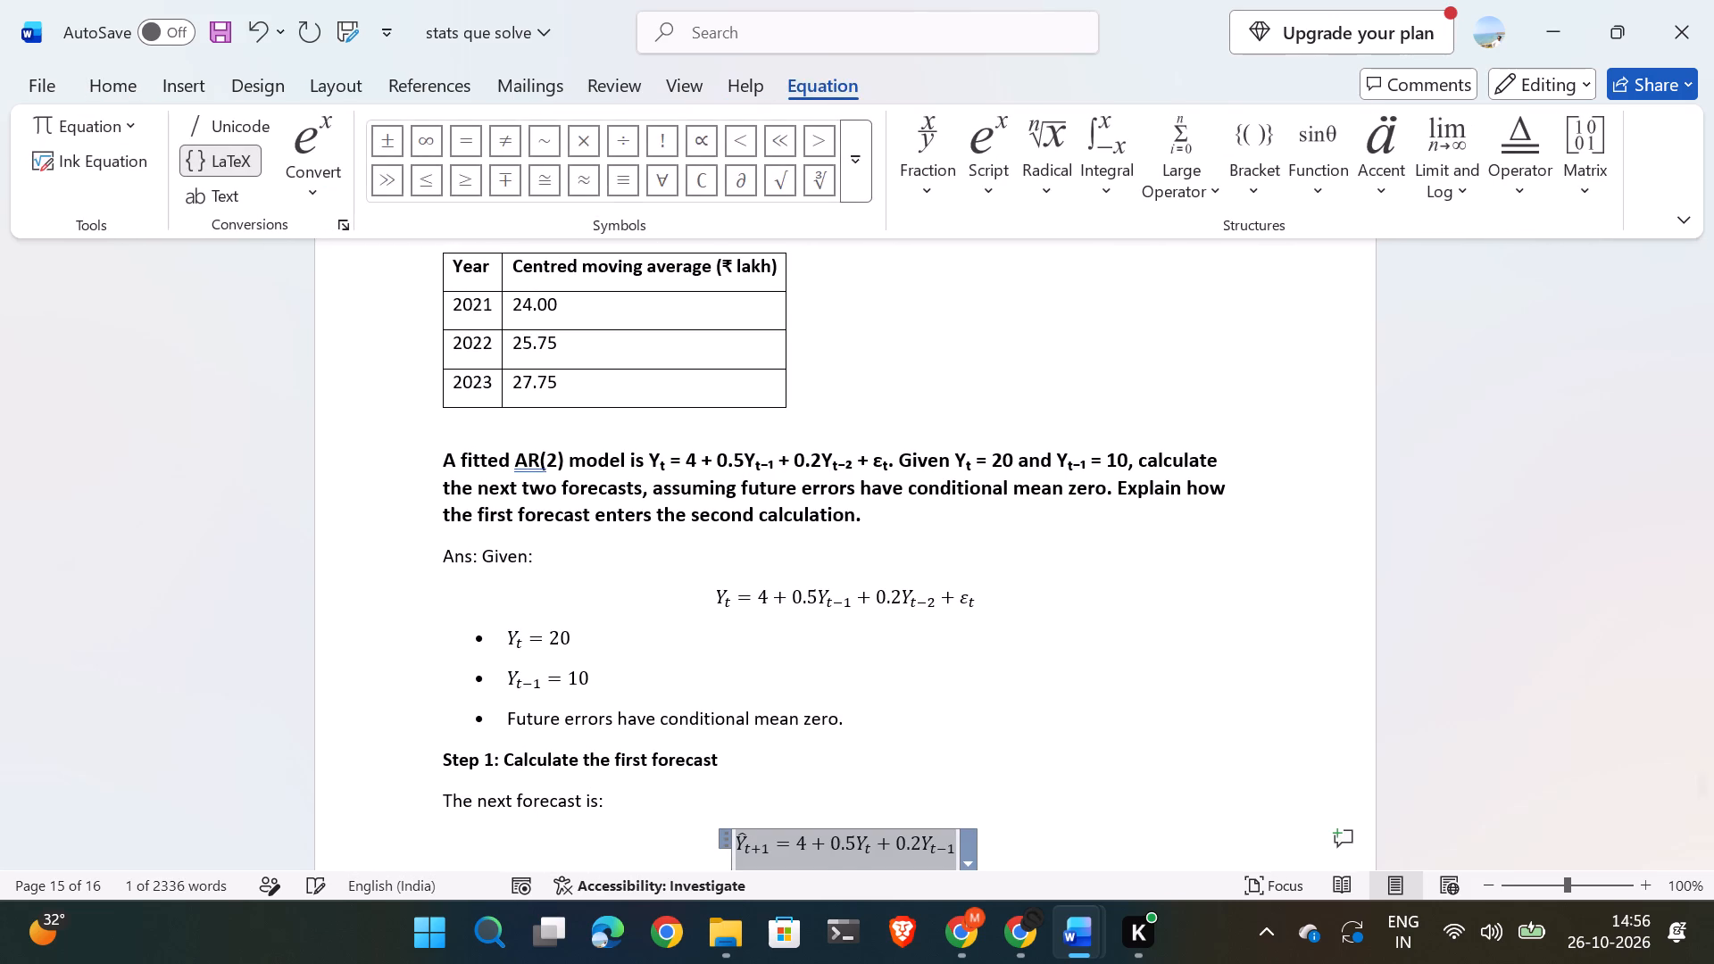
# Convert the LaTeX line with 4+0.5(20)+0.2(10) below "Substitute the given values:" in Step 1 into a Word equation.
pyautogui.press('Down')
pyautogui.press('Down')
pyautogui.hotkey('shift', 'Left')
pyautogui.hotkey('shift', 'Left')
pyautogui.hotkey('shift', 'Left')
pyautogui.hotkey('shift', 'Left')
pyautogui.hotkey('shift', 'Left')
pyautogui.hotkey('shift', 'Left')
pyautogui.hotkey('shift', 'Left')
pyautogui.hotkey('shift', 'Left')
pyautogui.hotkey('shift', 'Left')
pyautogui.hotkey('shift', 'Left')
pyautogui.hotkey('shift', 'Left')
pyautogui.hotkey('shift', 'Left')
pyautogui.hotkey('shift', 'Left')
pyautogui.hotkey('shift', 'Left')
pyautogui.hotkey('shift', 'Left')
pyautogui.hotkey('shift', 'Left')
pyautogui.hotkey('shift', 'Left')
pyautogui.hotkey('shift', 'Left')
pyautogui.hotkey('shift', 'Left')
pyautogui.hotkey('shift', 'Left')
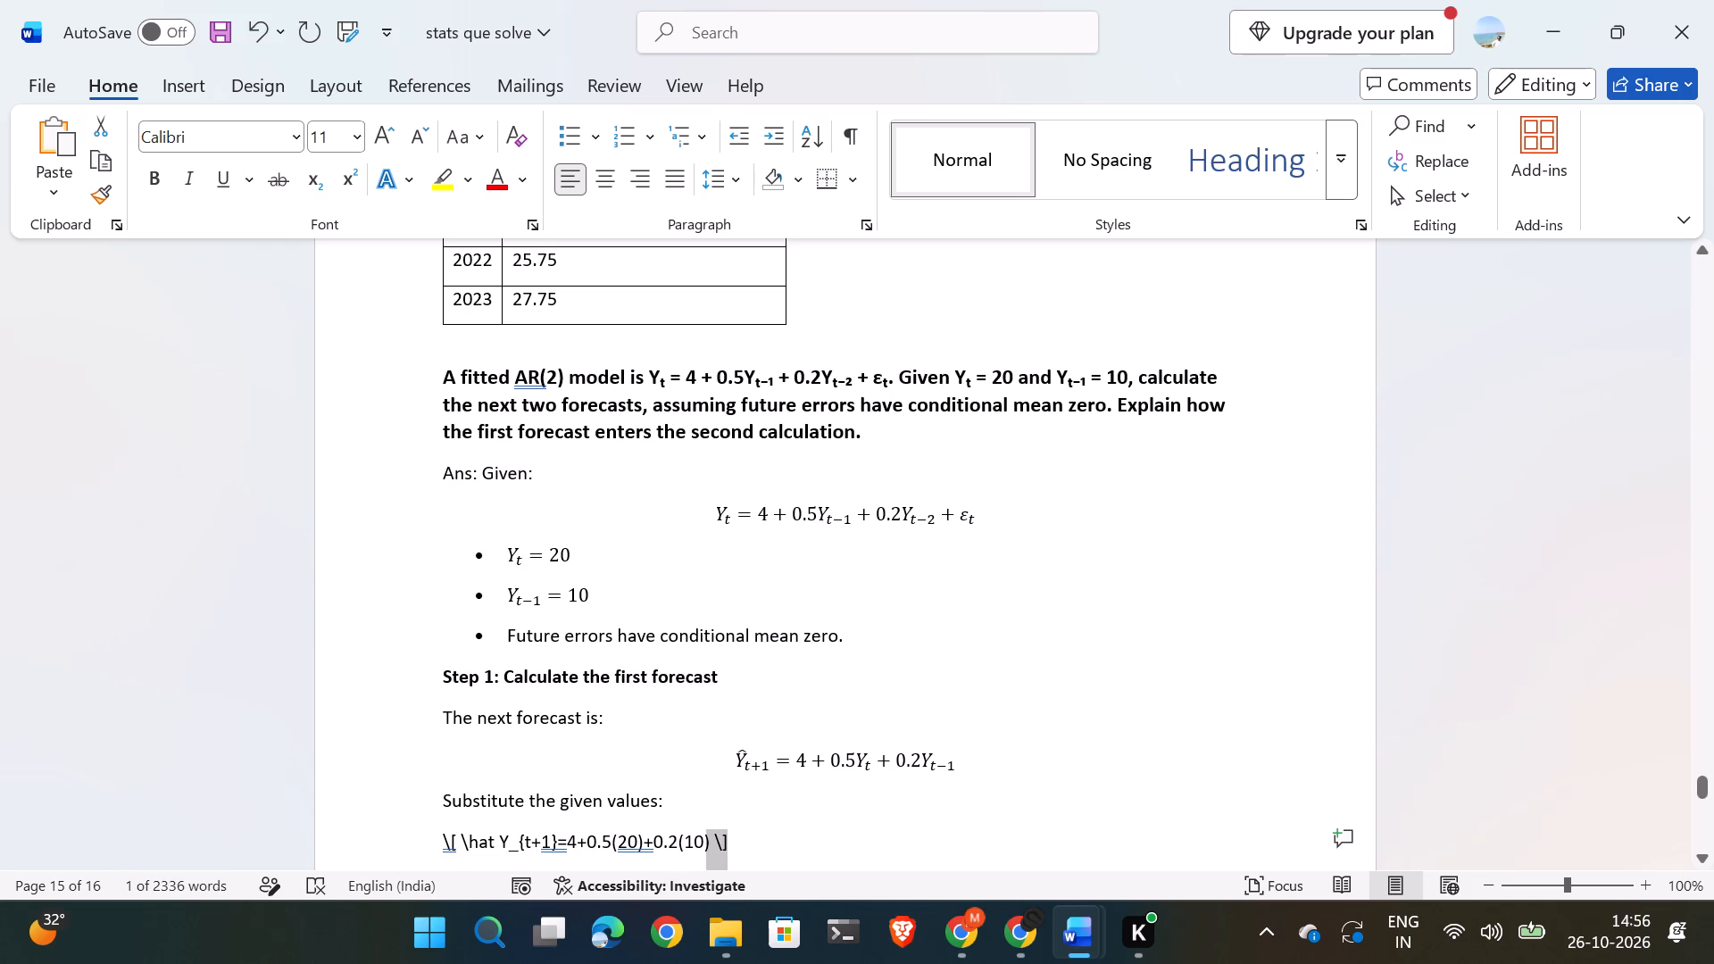
pyautogui.hotkey('shift', 'Left')
pyautogui.hotkey('alt', '=')
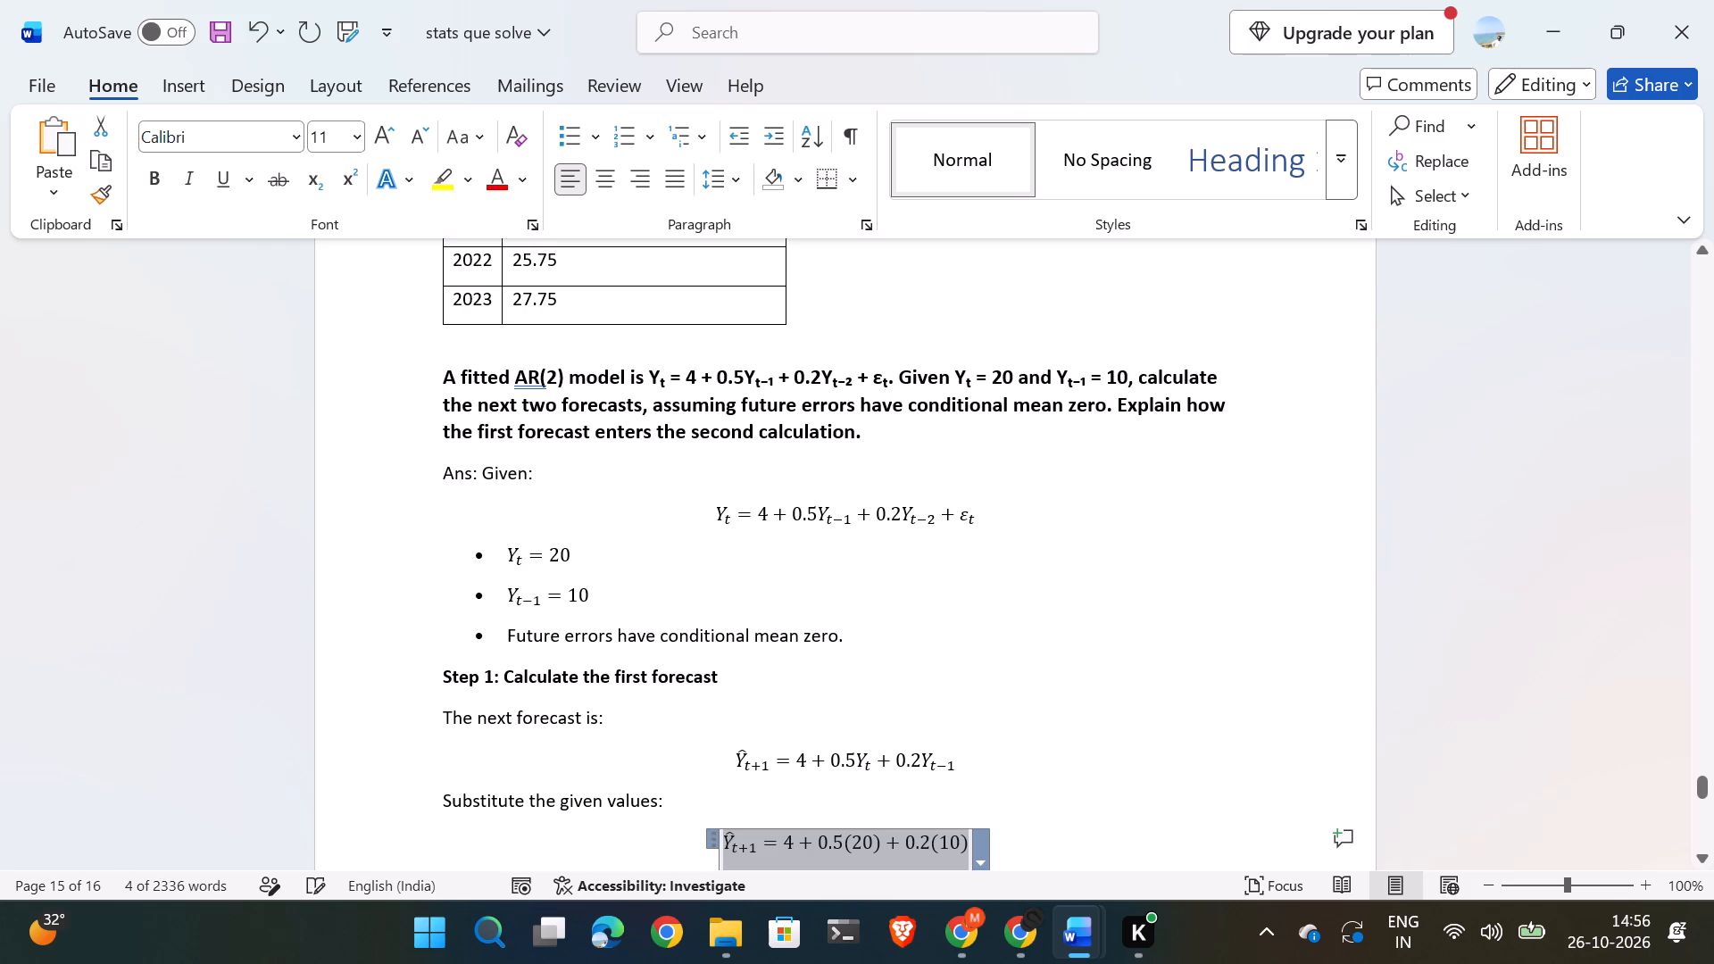
# Convert the LaTeX line =4+10+2 in Step 1 into a Word equation.
pyautogui.press('Down')
pyautogui.press('Down')
pyautogui.press('Down')
pyautogui.press('Up')
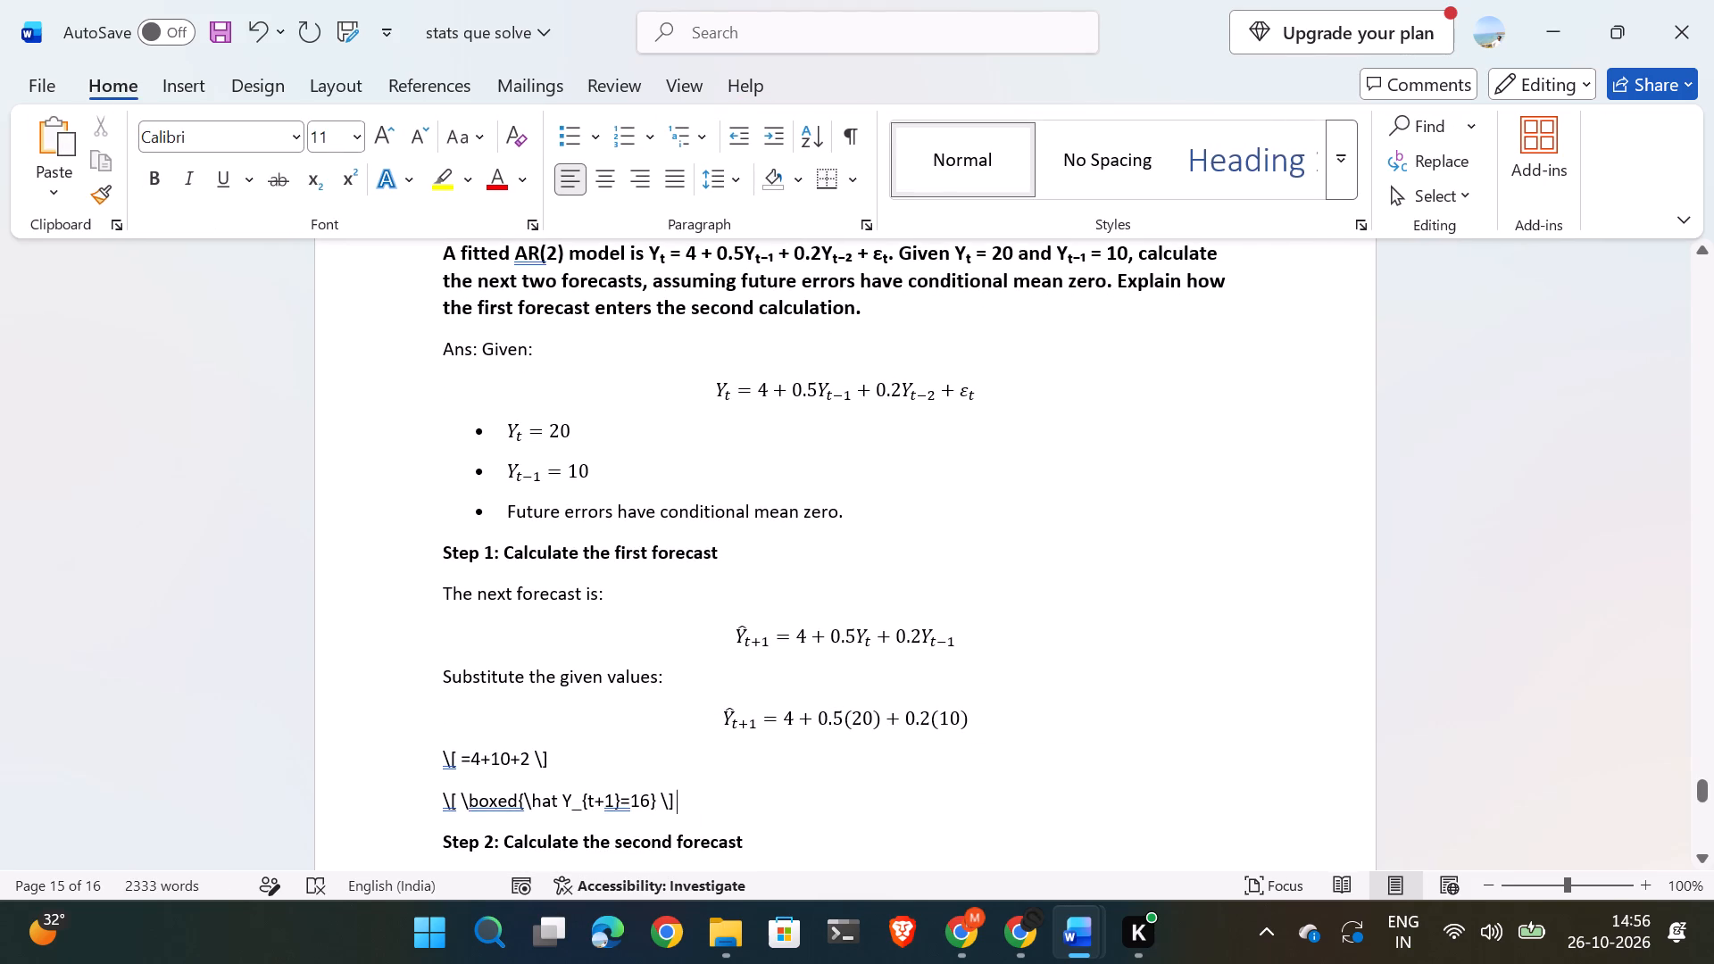
pyautogui.press('Up')
pyautogui.hotkey('shift', 'Left')
pyautogui.hotkey('shift', 'Left')
pyautogui.hotkey('shift', 'Left')
pyautogui.hotkey('shift', 'Left')
pyautogui.hotkey('shift', 'Left')
pyautogui.hotkey('shift', 'Left')
pyautogui.hotkey('shift', 'Left')
pyautogui.hotkey('shift', 'Left')
pyautogui.hotkey('shift', 'Left')
pyautogui.hotkey('shift', 'Left')
pyautogui.hotkey('shift', 'Left')
pyautogui.hotkey('shift', 'Left')
pyautogui.hotkey('shift', 'Left')
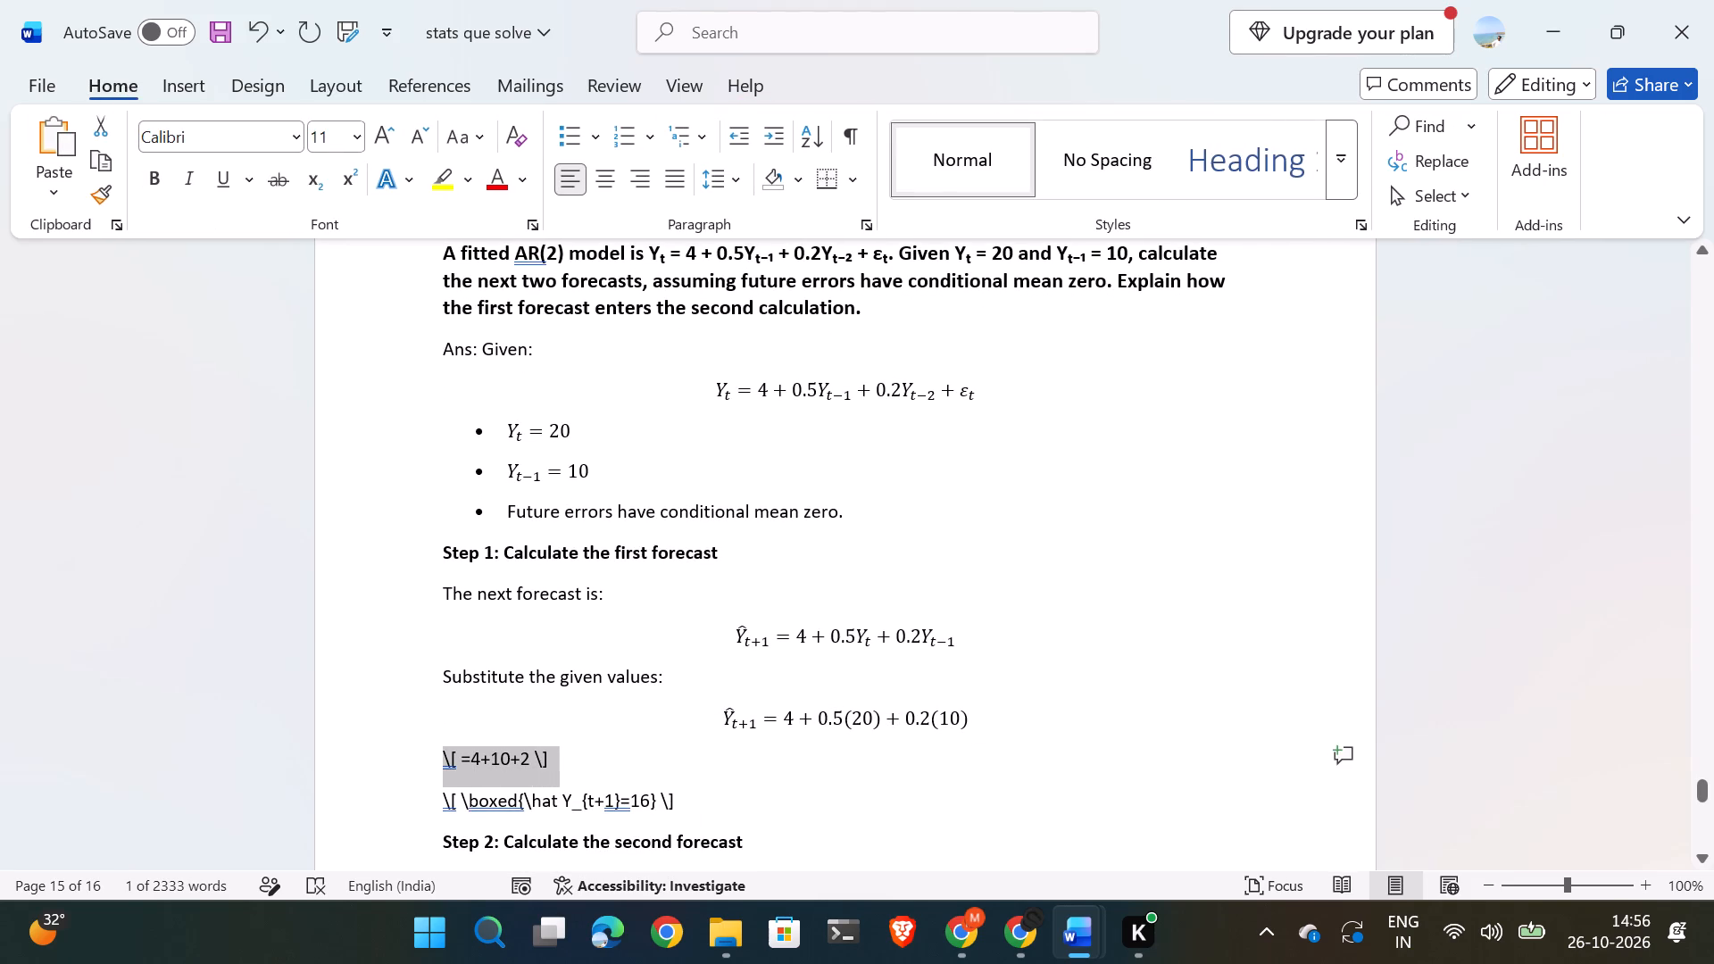
pyautogui.hotkey('alt', '=')
# Convert the boxed LaTeX result \hat Y_{t+1}=16 at the end of Step 1 into a Word equation.
pyautogui.press('Down')
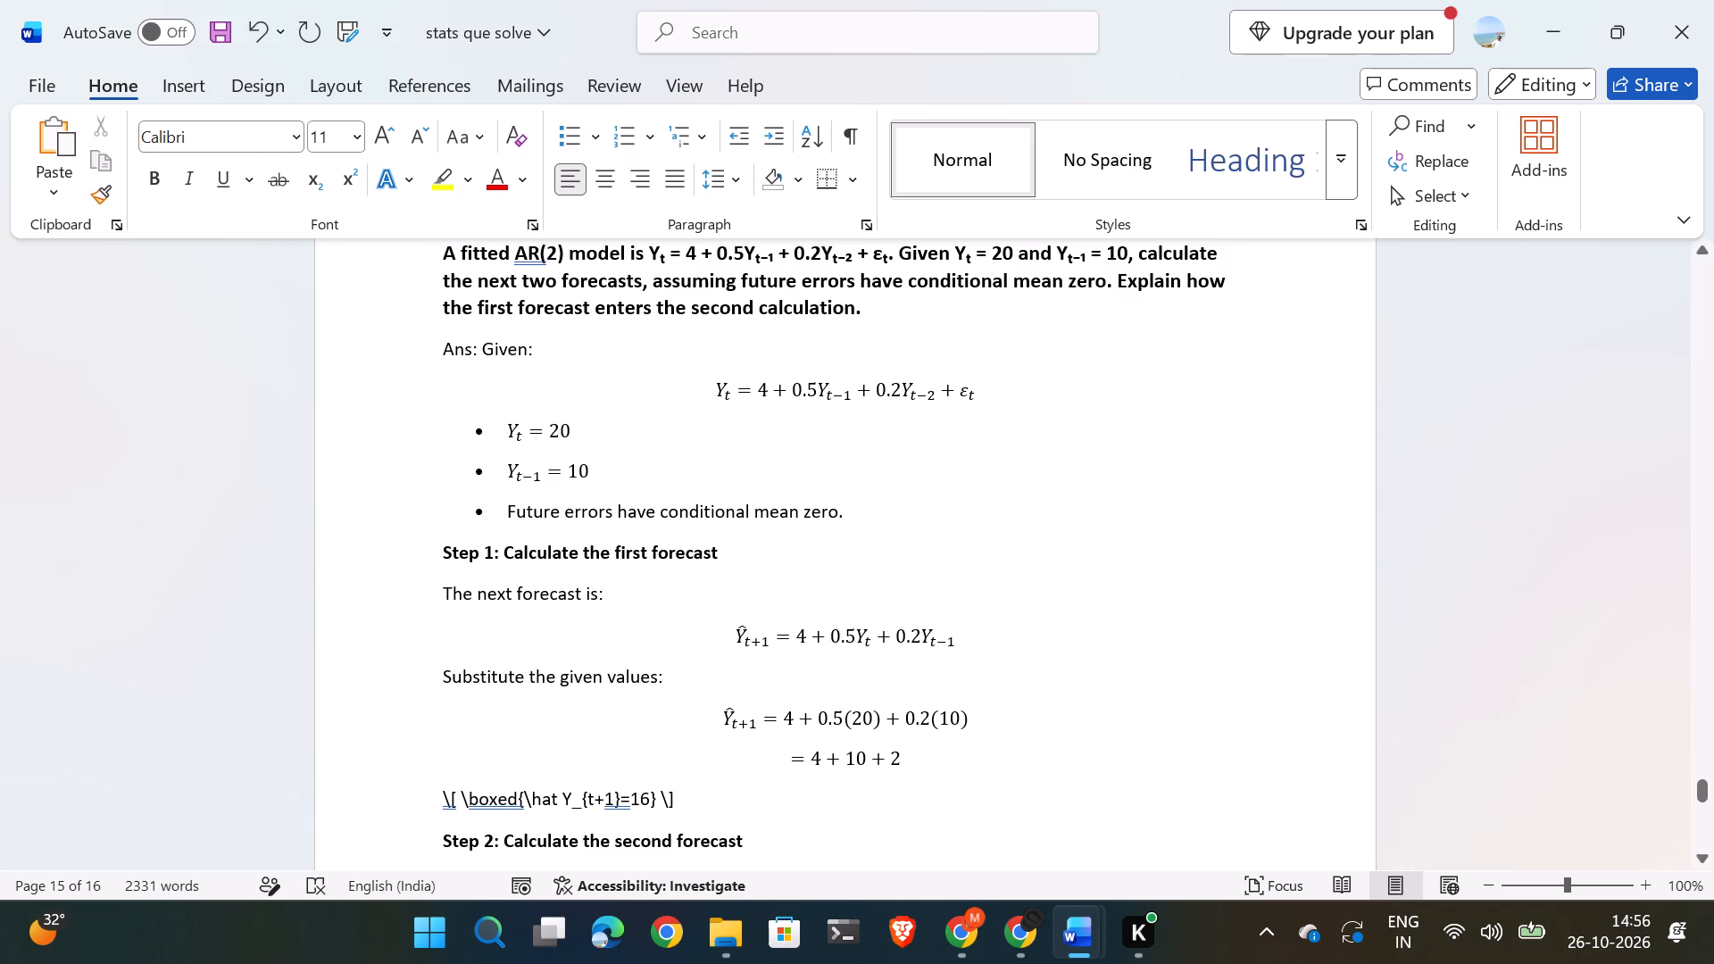
pyautogui.hotkey('shift', 'Left')
pyautogui.hotkey('shift', 'Left')
pyautogui.hotkey('shift', 'Left')
pyautogui.hotkey('shift', 'Left')
pyautogui.hotkey('shift', 'Left')
pyautogui.hotkey('shift', 'Left')
pyautogui.hotkey('shift', 'Left')
pyautogui.hotkey('shift', 'Left')
pyautogui.hotkey('shift', 'Left')
pyautogui.hotkey('shift', 'Left')
pyautogui.hotkey('shift', 'Left')
pyautogui.hotkey('shift', 'Left')
pyautogui.hotkey('shift', 'Left')
pyautogui.hotkey('shift', 'Left')
pyautogui.hotkey('shift', 'Left')
pyautogui.hotkey('shift', 'Left')
pyautogui.hotkey('shift', 'Left')
pyautogui.hotkey('shift', 'Left')
pyautogui.hotkey('shift', 'Left')
pyautogui.hotkey('shift', 'Left')
pyautogui.press('End')
pyautogui.hotkey('shift', 'Left')
pyautogui.hotkey('shift', 'Left')
pyautogui.hotkey('shift', 'Left')
pyautogui.hotkey('shift', 'Left')
pyautogui.hotkey('shift', 'Left')
pyautogui.hotkey('shift', 'Left')
pyautogui.hotkey('shift', 'Left')
pyautogui.hotkey('shift', 'Left')
pyautogui.hotkey('shift', 'Left')
pyautogui.hotkey('shift', 'Left')
pyautogui.hotkey('shift', 'Left')
pyautogui.hotkey('shift', 'Left')
pyautogui.hotkey('shift', 'Left')
pyautogui.hotkey('shift', 'Left')
pyautogui.hotkey('shift', 'Left')
pyautogui.hotkey('shift', 'Left')
pyautogui.hotkey('shift', 'Left')
pyautogui.hotkey('shift', 'Left')
pyautogui.hotkey('shift', 'Left')
pyautogui.hotkey('shift', 'Left')
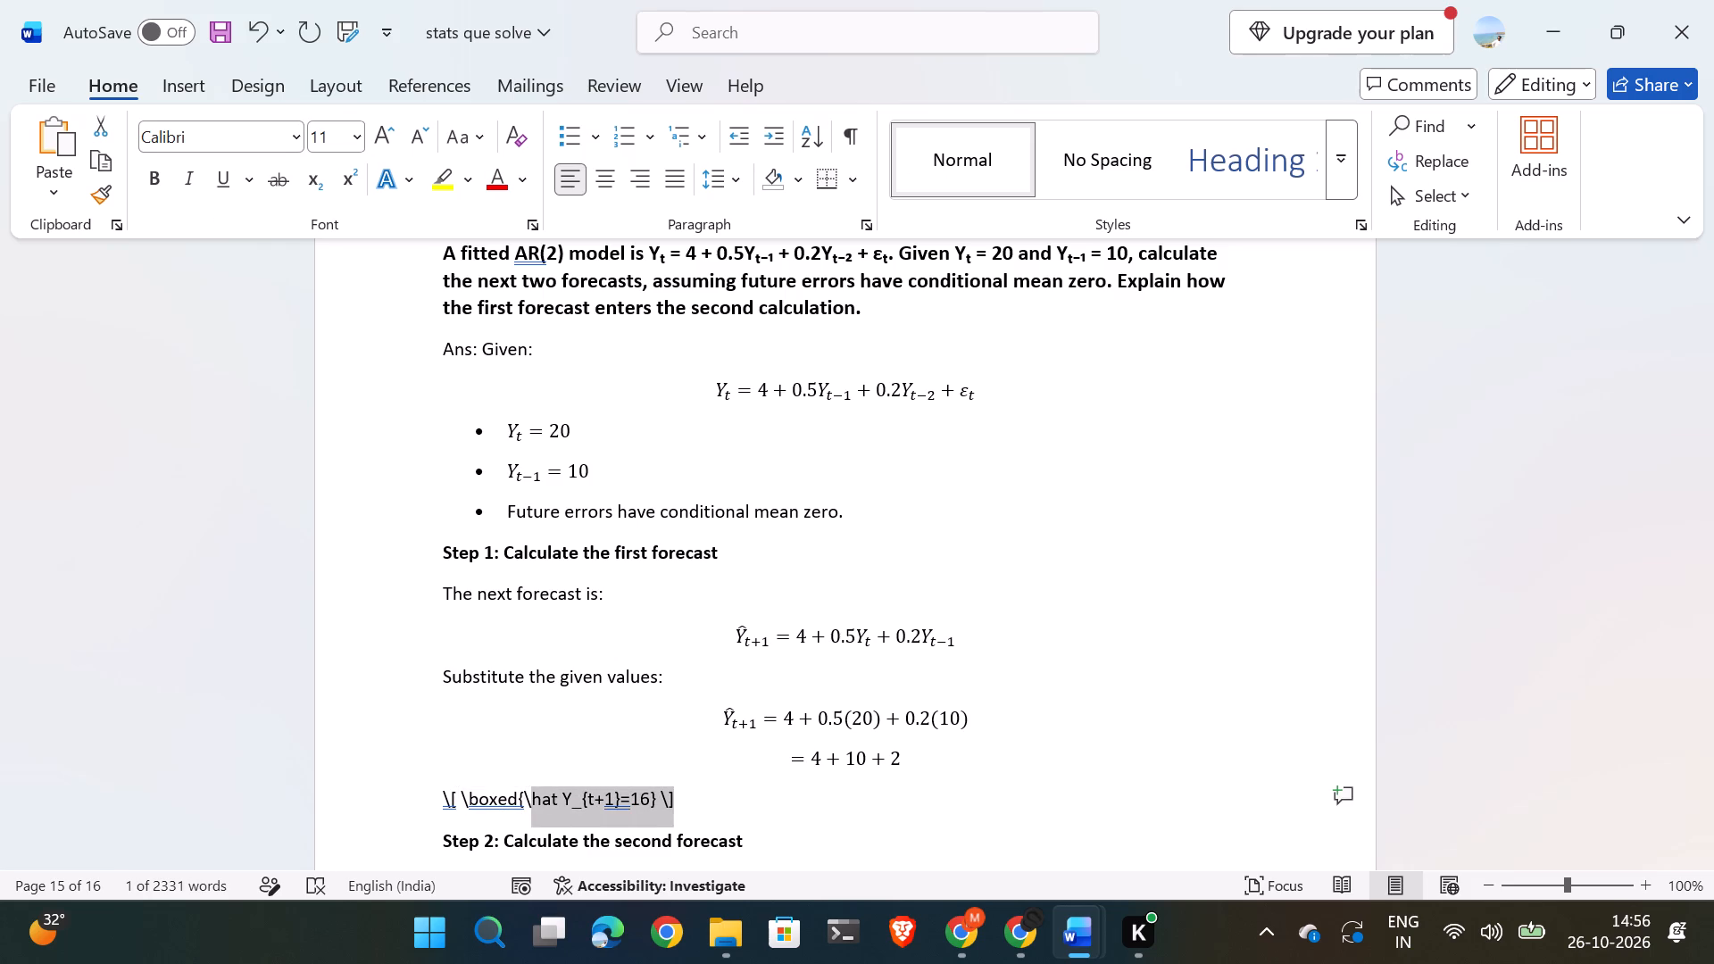
pyautogui.hotkey('shift', 'Left')
pyautogui.hotkey('alt', '=')
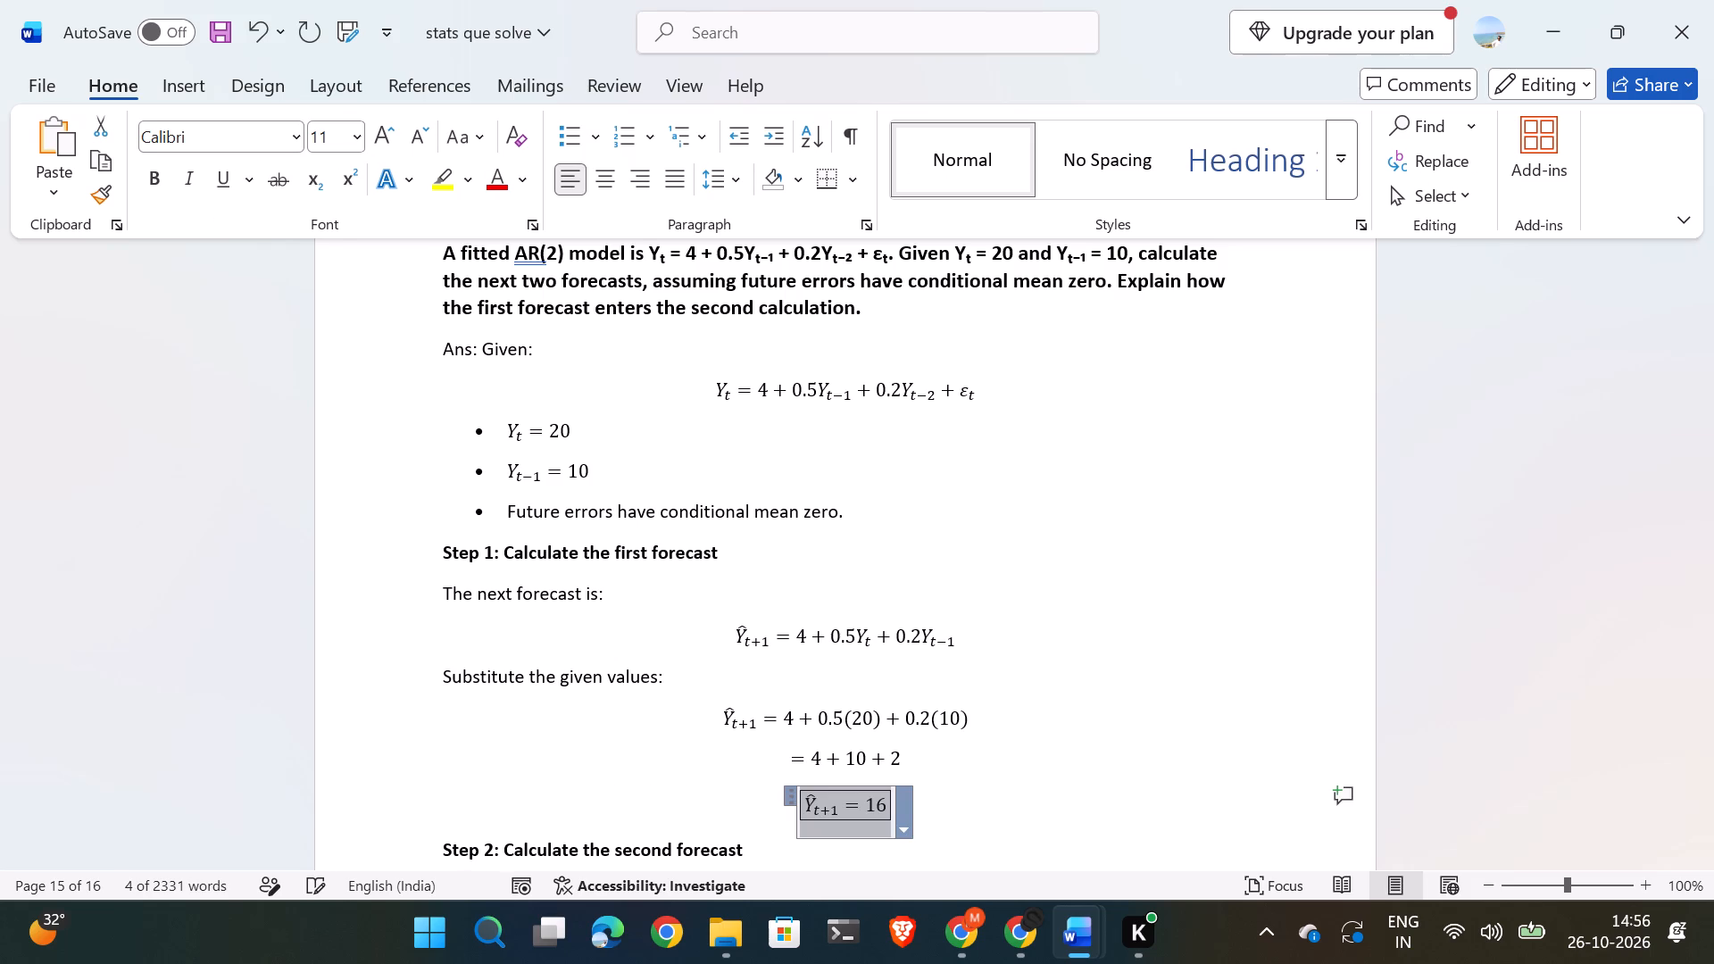
# Convert the inline LaTeX \hat Y_{t+1}=16 in the Step 2 introductory sentence into a Word equation.
pyautogui.press('Down')
pyautogui.press('Down')
pyautogui.press('Down')
pyautogui.press('Down')
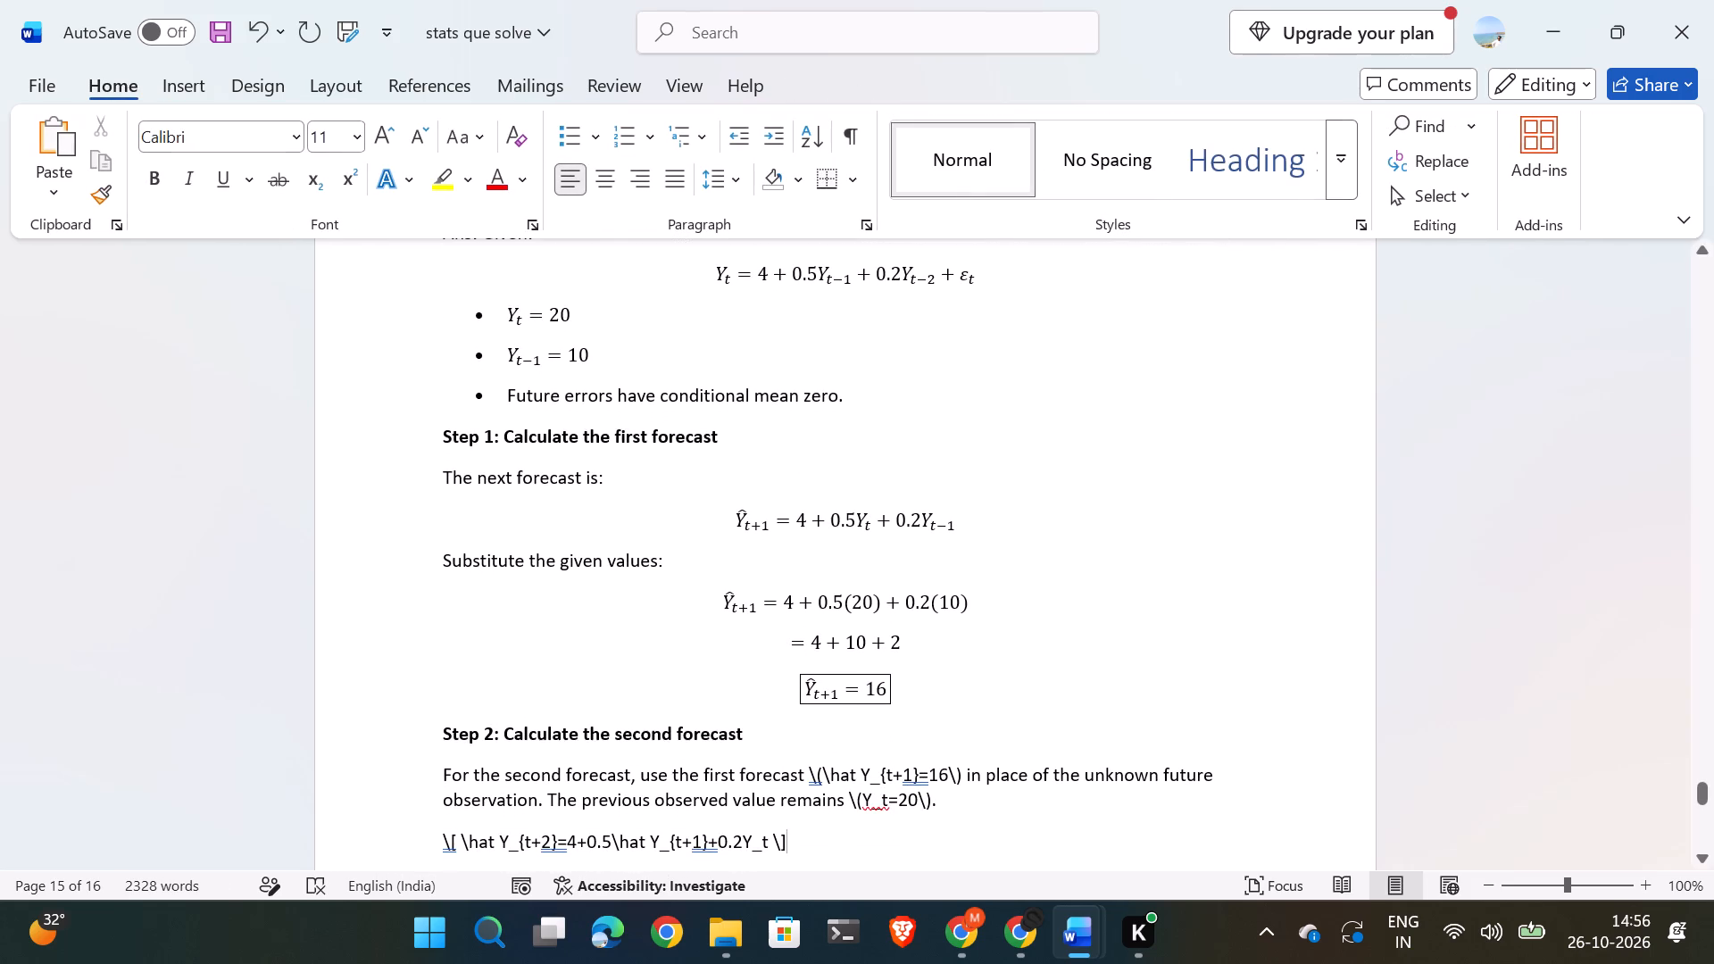
pyautogui.press('Up')
pyautogui.press('Up')
pyautogui.press('Right')
pyautogui.press('Right')
pyautogui.press('Right')
pyautogui.press('Right')
pyautogui.press('Right')
pyautogui.press('Right')
pyautogui.press('Right')
pyautogui.press('Right')
pyautogui.press('Right')
pyautogui.press('Left')
pyautogui.press('Left')
pyautogui.hotkey('shift', 'Left')
pyautogui.hotkey('shift', 'Left')
pyautogui.hotkey('shift', 'Left')
pyautogui.hotkey('shift', 'Left')
pyautogui.hotkey('shift', 'Left')
pyautogui.hotkey('shift', 'Left')
pyautogui.hotkey('shift', 'Left')
pyautogui.hotkey('shift', 'Left')
pyautogui.hotkey('shift', 'Left')
pyautogui.hotkey('shift', 'Left')
pyautogui.hotkey('shift', 'Left')
pyautogui.hotkey('shift', 'Left')
pyautogui.hotkey('shift', 'Left')
pyautogui.hotkey('shift', 'Left')
pyautogui.hotkey('shift', 'Left')
pyautogui.hotkey('shift', 'Left')
pyautogui.hotkey('shift', 'Left')
pyautogui.hotkey('shift', 'Left')
pyautogui.hotkey('shift', 'Left')
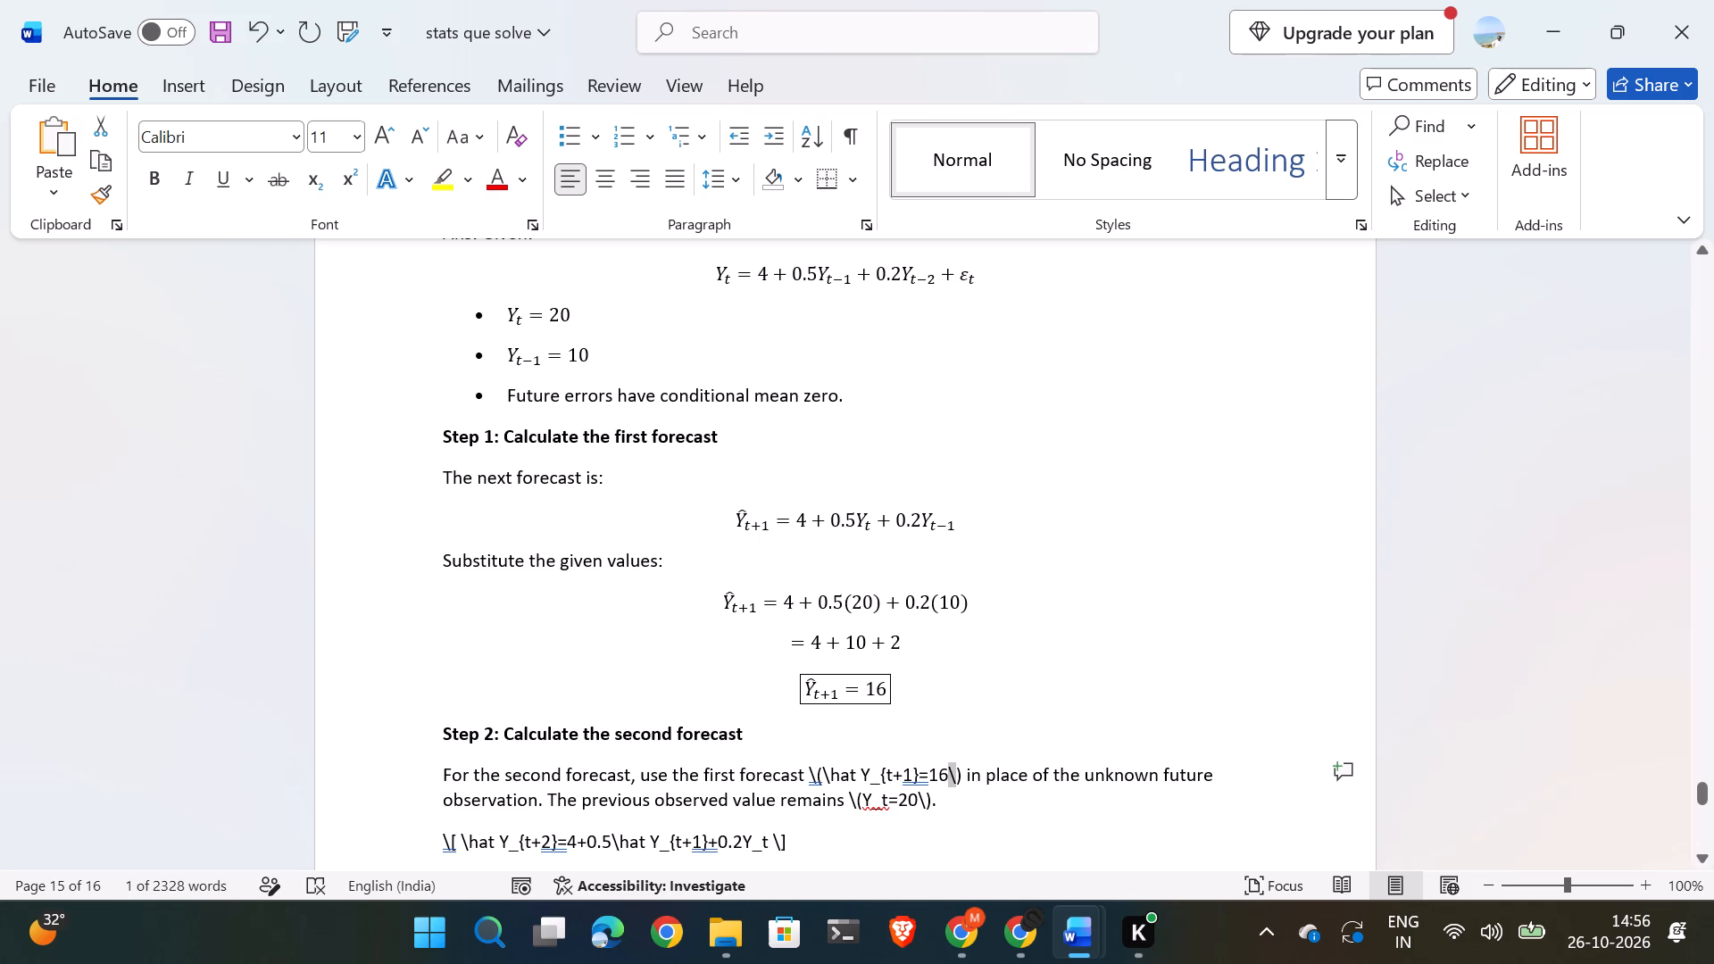
pyautogui.hotkey('shift', 'Left')
pyautogui.hotkey('shift', 'Left')
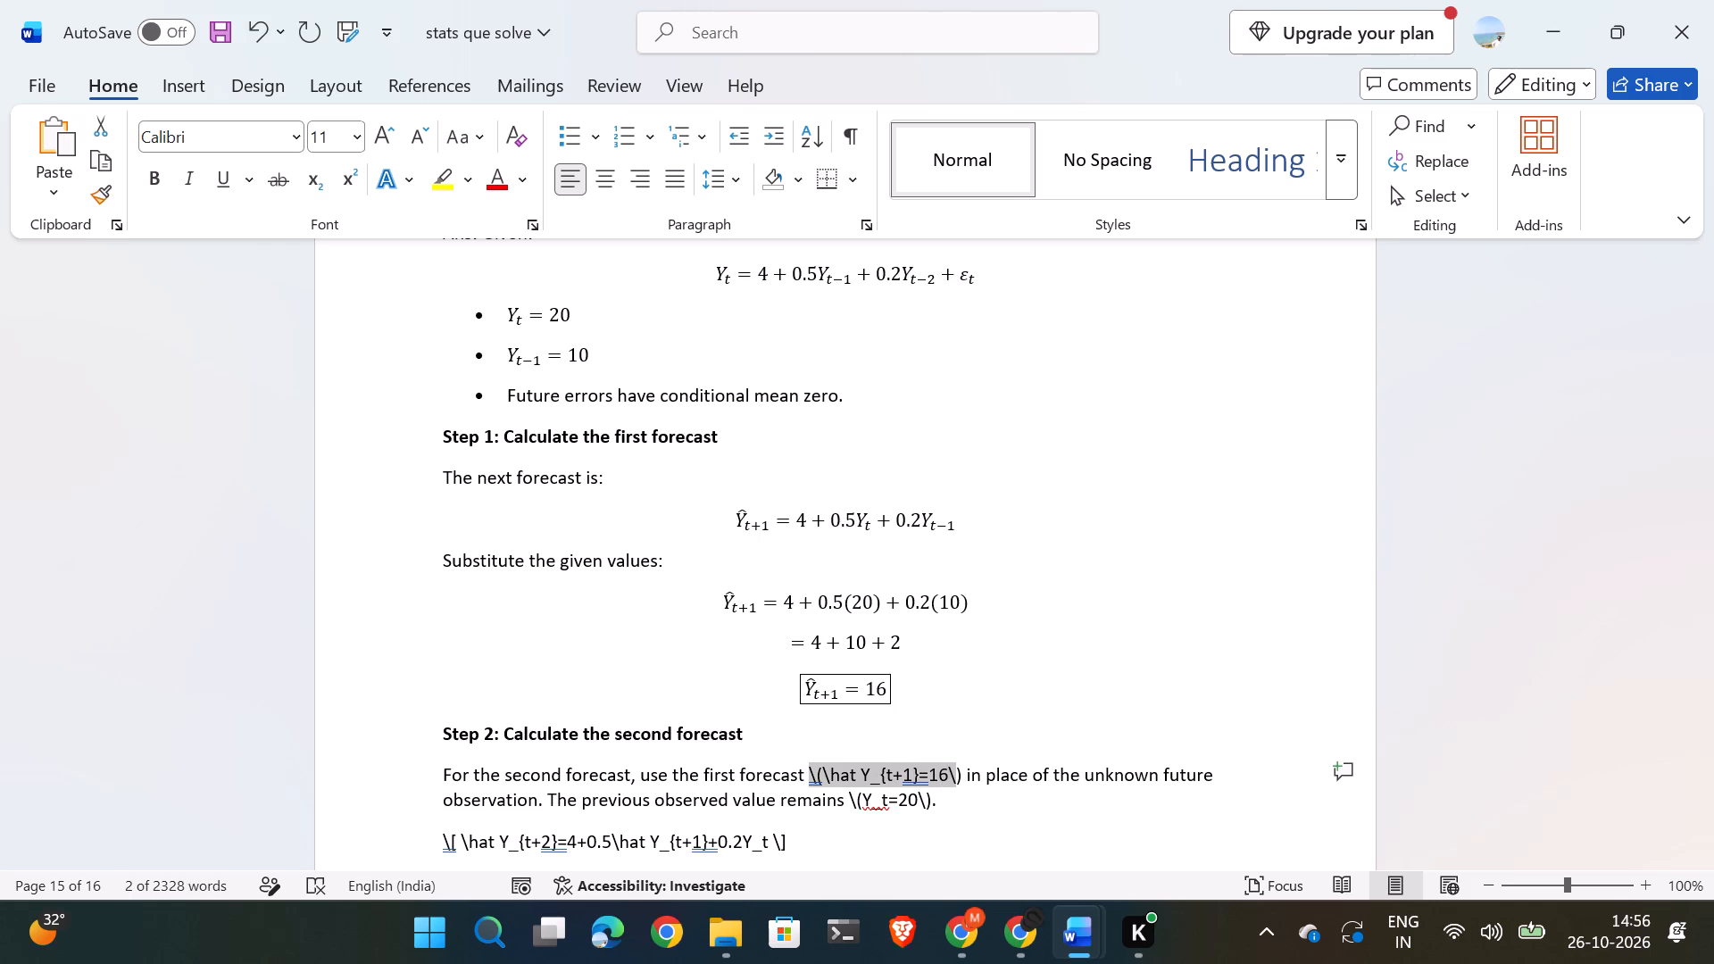
pyautogui.press('Right')
pyautogui.press('Right')
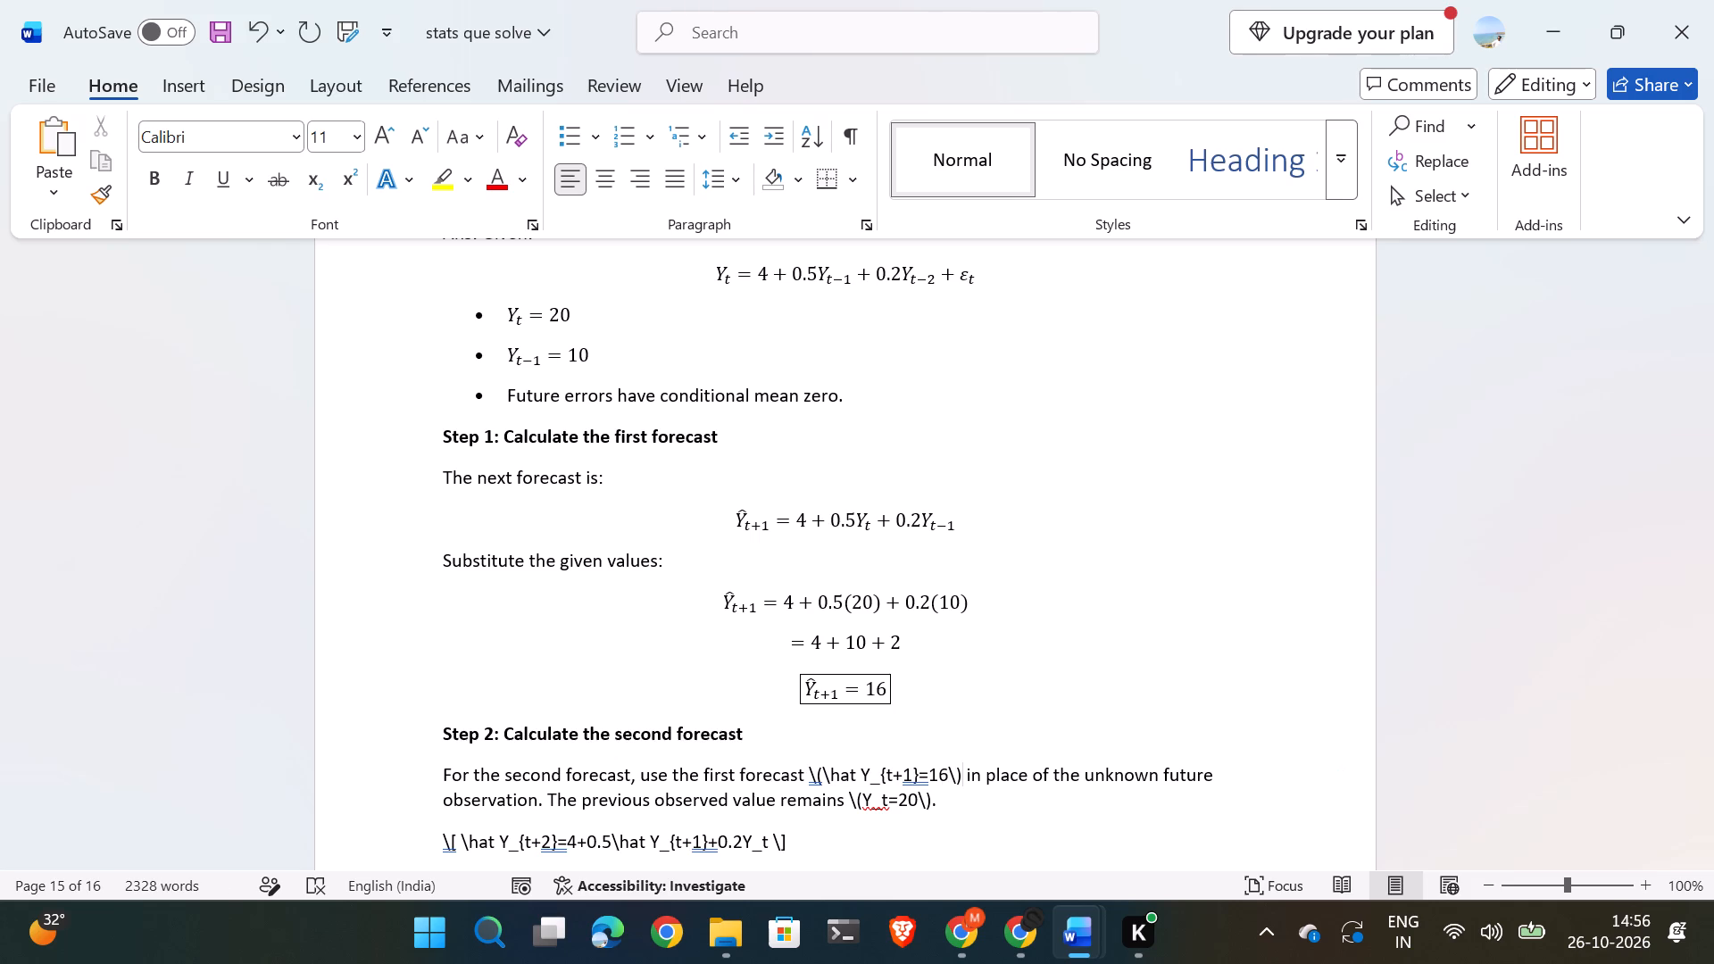
pyautogui.hotkey('shift', 'Left')
pyautogui.hotkey('shift', 'Left')
pyautogui.hotkey('shift', 'Left')
pyautogui.hotkey('shift', 'Left')
pyautogui.hotkey('shift', 'Left')
pyautogui.hotkey('shift', 'Left')
pyautogui.hotkey('shift', 'Left')
pyautogui.hotkey('shift', 'Left')
pyautogui.hotkey('shift', 'Left')
pyautogui.hotkey('shift', 'Left')
pyautogui.hotkey('shift', 'Left')
pyautogui.hotkey('shift', 'Left')
pyautogui.hotkey('shift', 'Left')
pyautogui.hotkey('shift', 'Left')
pyautogui.hotkey('shift', 'Left')
pyautogui.hotkey('shift', 'Left')
pyautogui.hotkey('shift', 'Left')
pyautogui.hotkey('shift', 'Left')
pyautogui.hotkey('shift', 'Left')
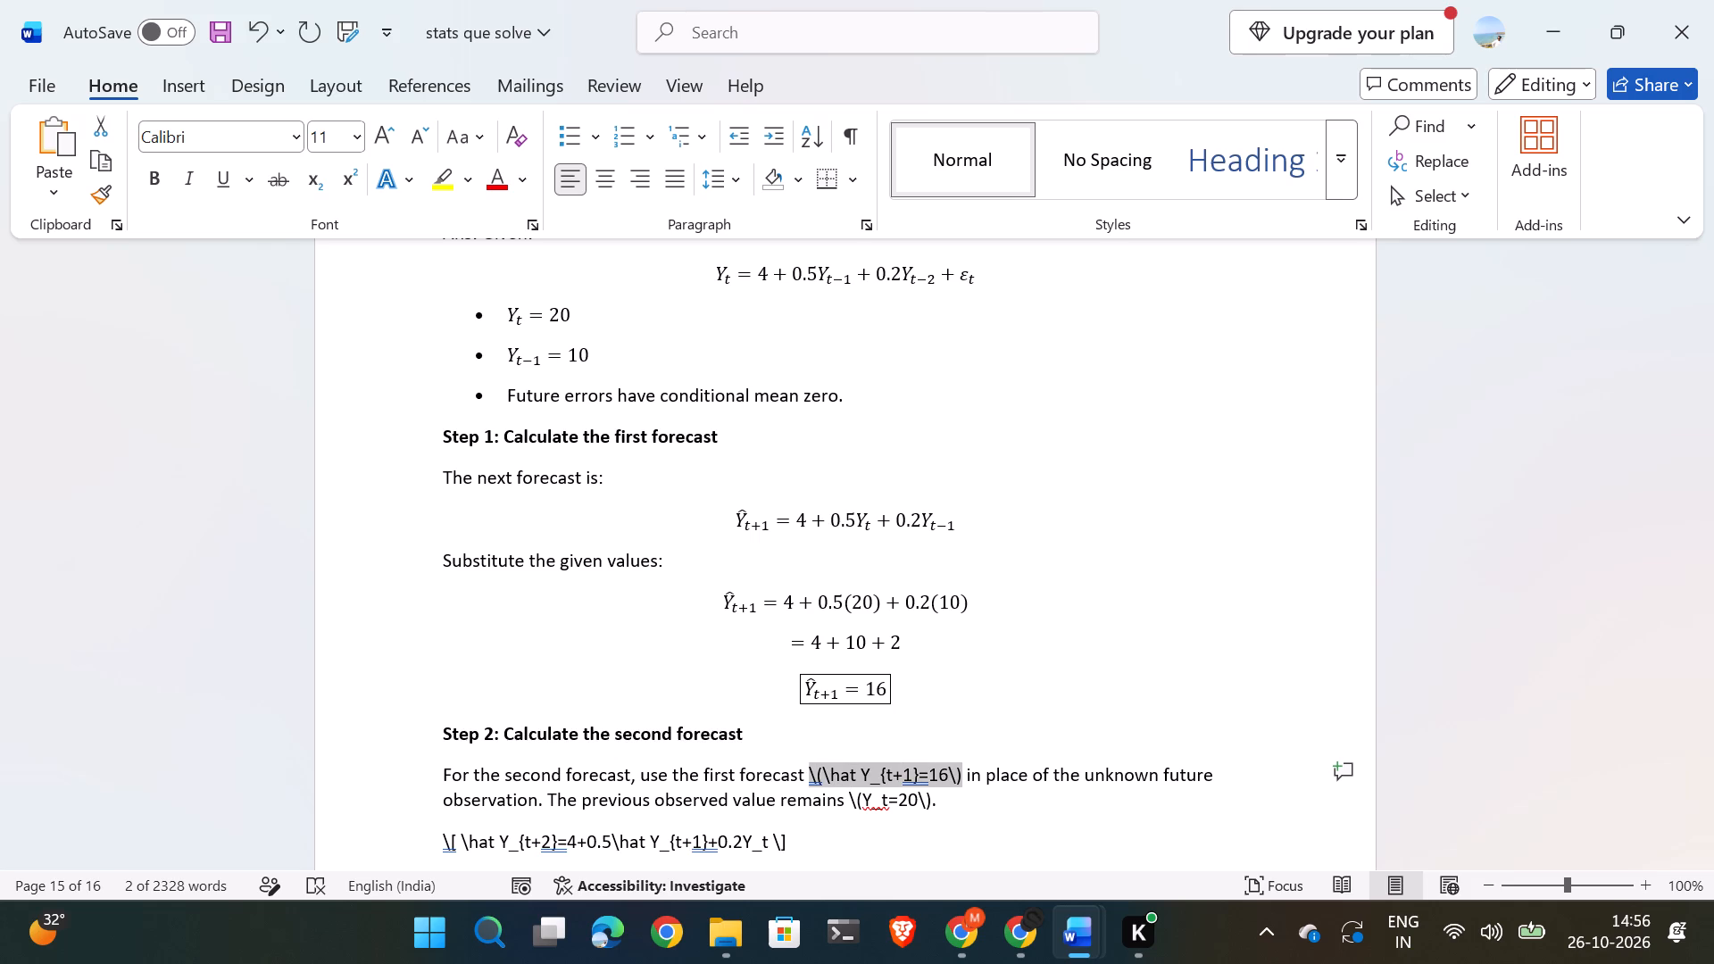
pyautogui.hotkey('alt', '=')
# Convert the inline LaTeX Y_t=20 after "The previous observed value remains" in Step 2 into a Word equation.
pyautogui.press('Down')
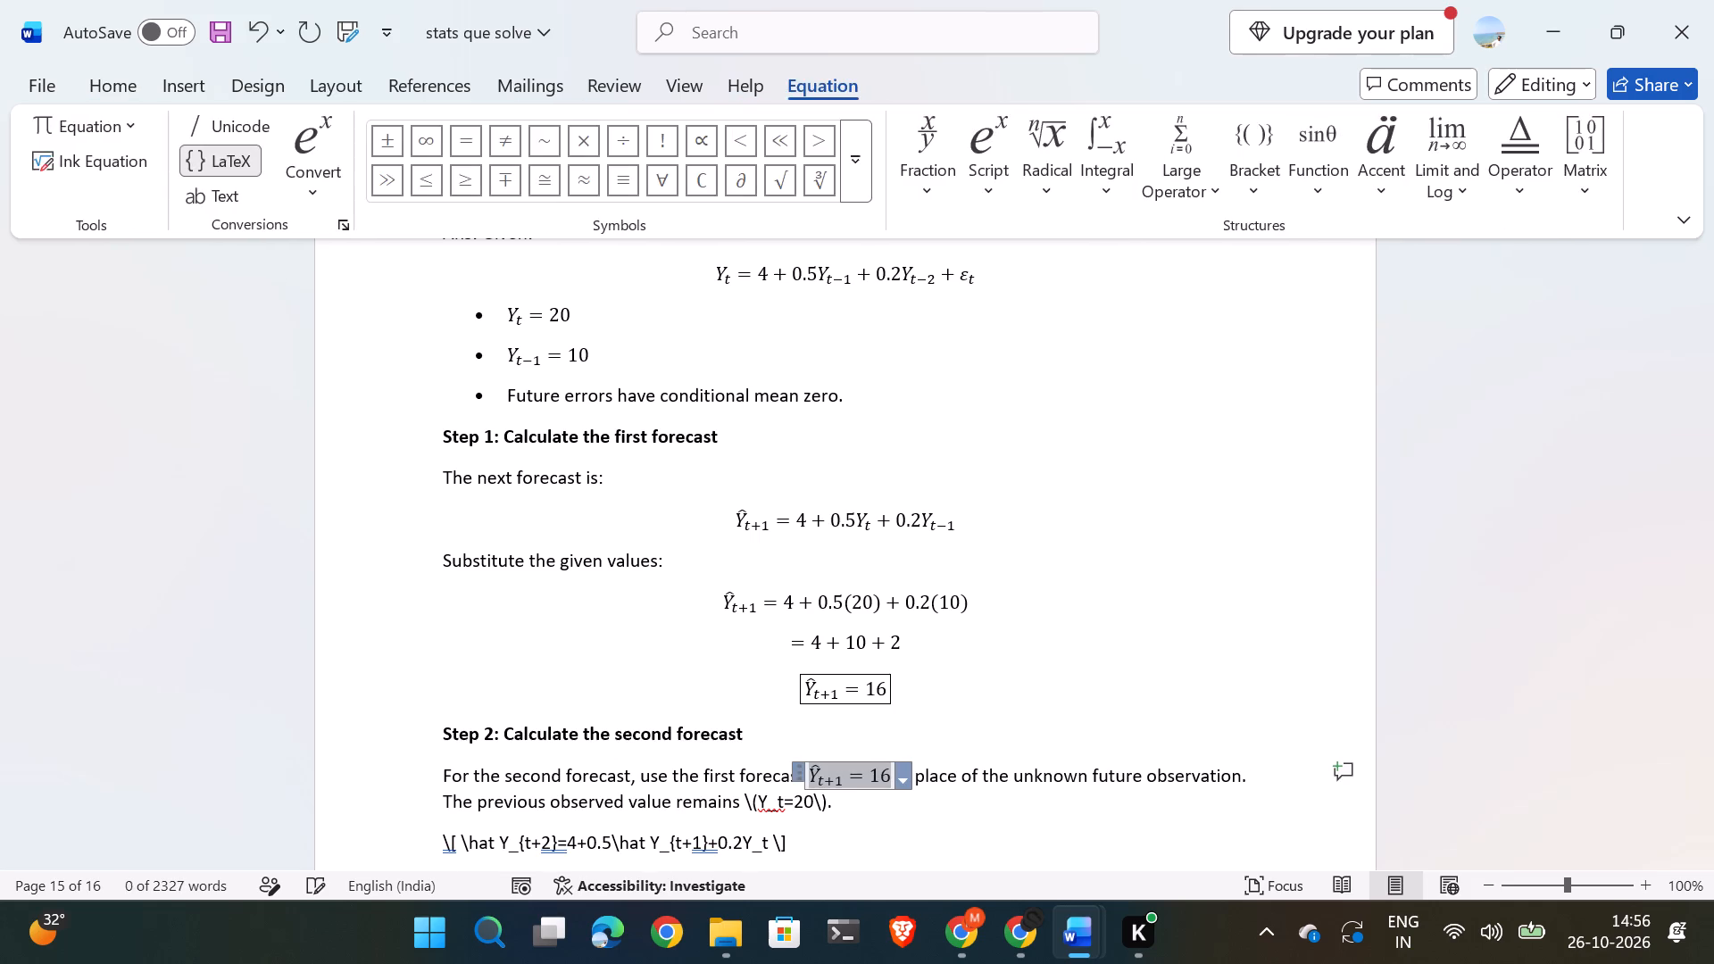
pyautogui.press('Left')
pyautogui.hotkey('shift', 'Left')
pyautogui.hotkey('shift', 'Left')
pyautogui.hotkey('shift', 'Left')
pyautogui.hotkey('shift', 'Left')
pyautogui.hotkey('shift', 'Left')
pyautogui.hotkey('shift', 'Left')
pyautogui.hotkey('shift', 'Left')
pyautogui.hotkey('shift', 'Left')
pyautogui.hotkey('shift', 'Left')
pyautogui.hotkey('shift', 'Left')
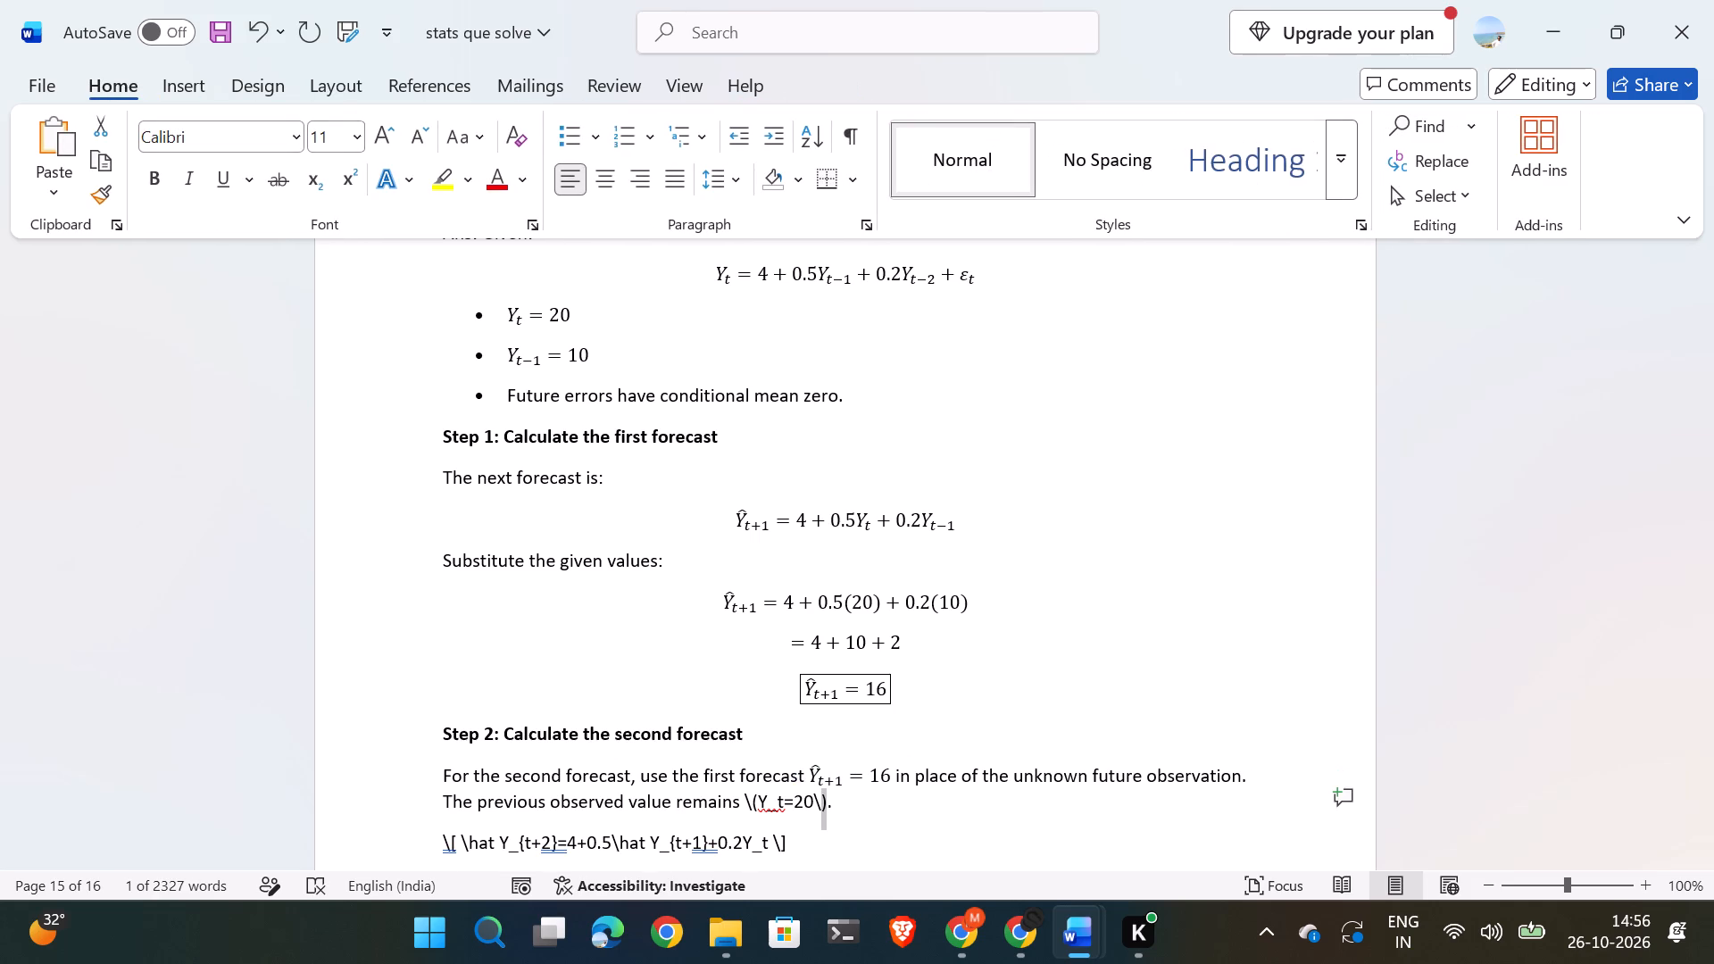
pyautogui.hotkey('alt', '=')
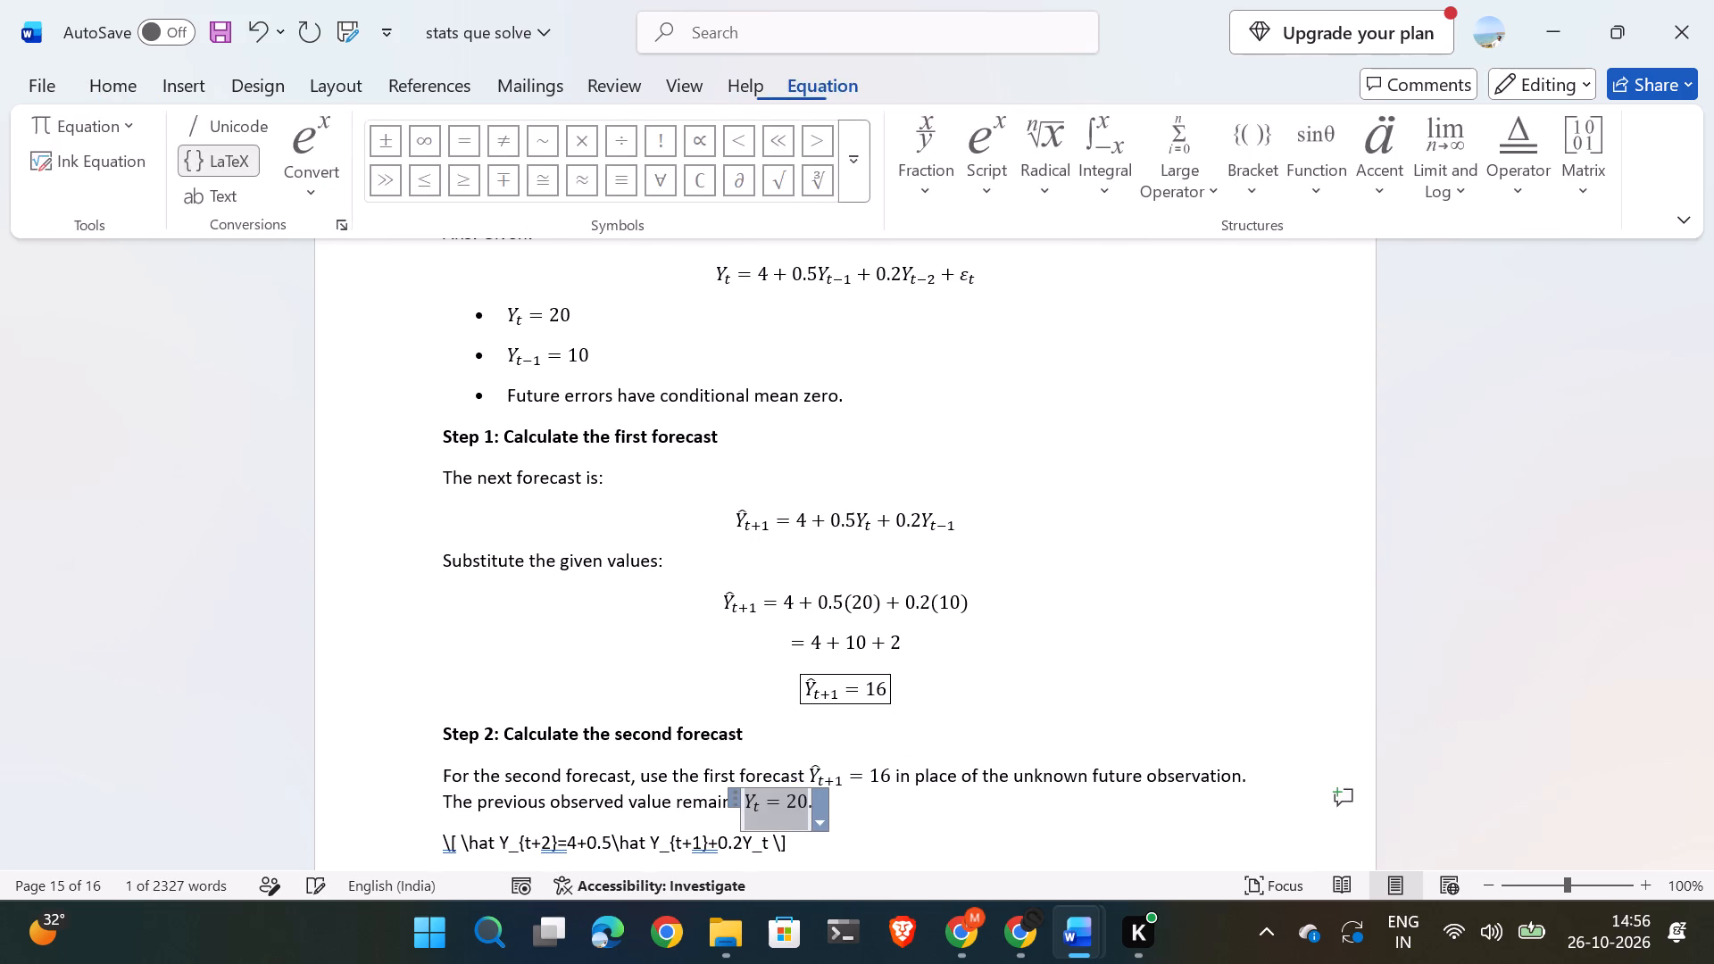
# Convert the LaTeX formula for \hat Y_{t+2} above "Substitute the values:" in Step 2 into a Word equation.
pyautogui.press('Down')
pyautogui.press('Down')
pyautogui.press('Up')
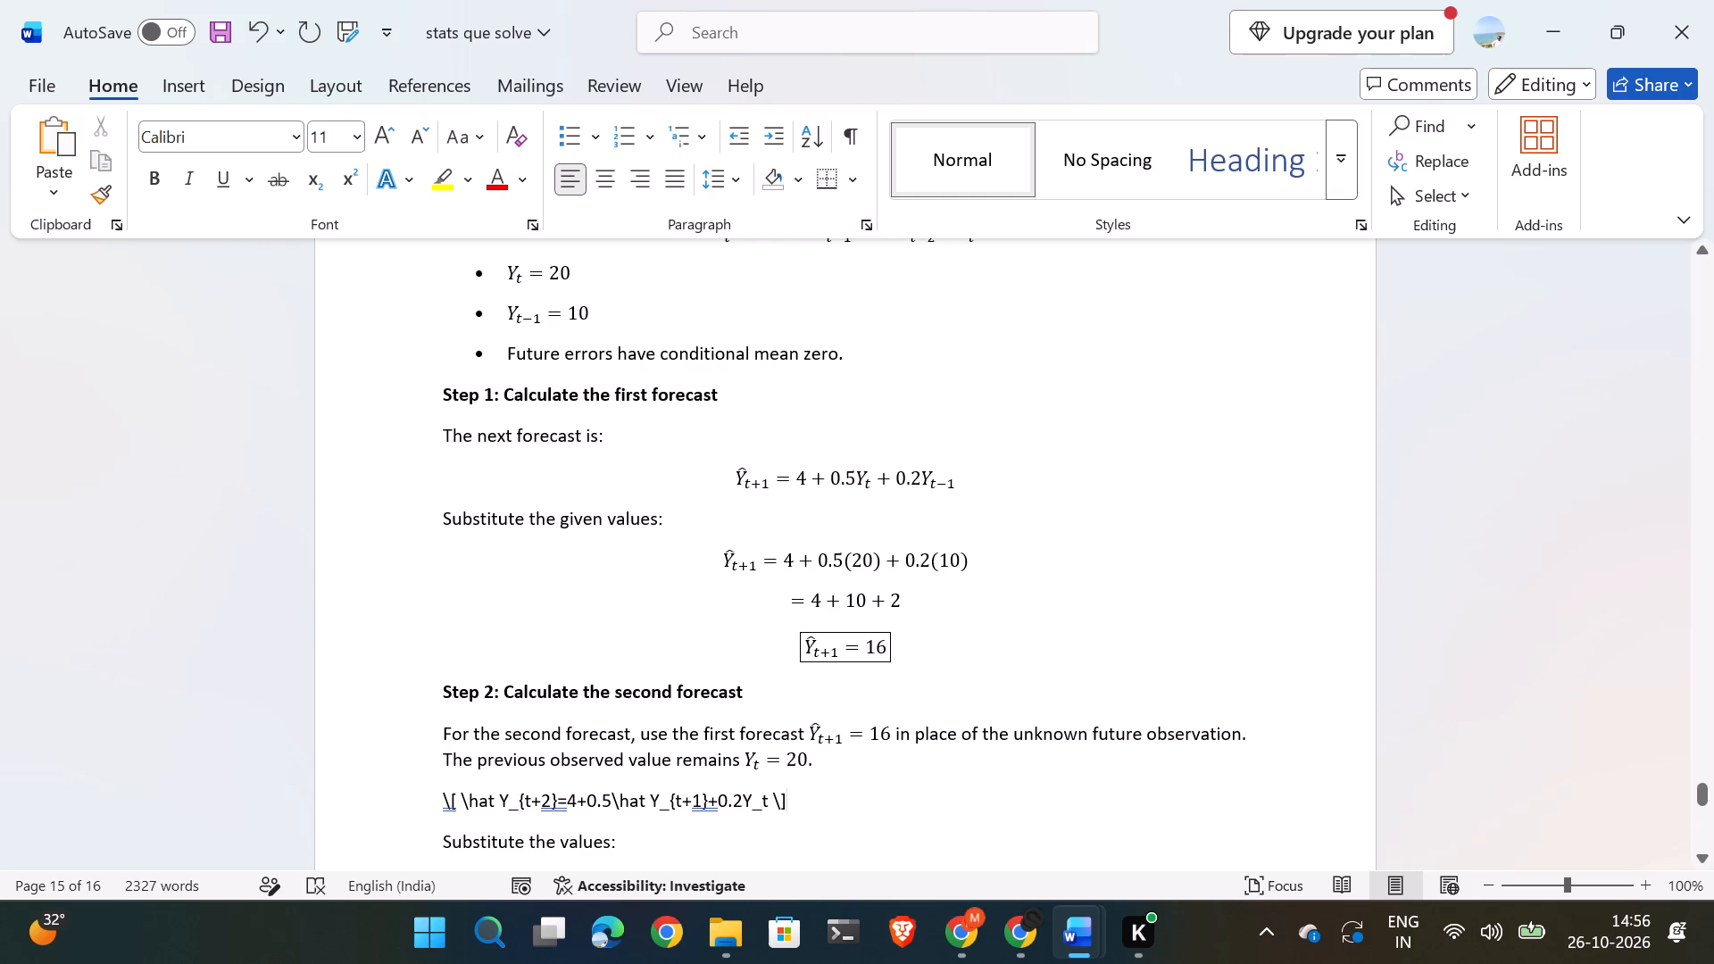
pyautogui.hotkey('shift', 'Left')
pyautogui.hotkey('shift', 'Home')
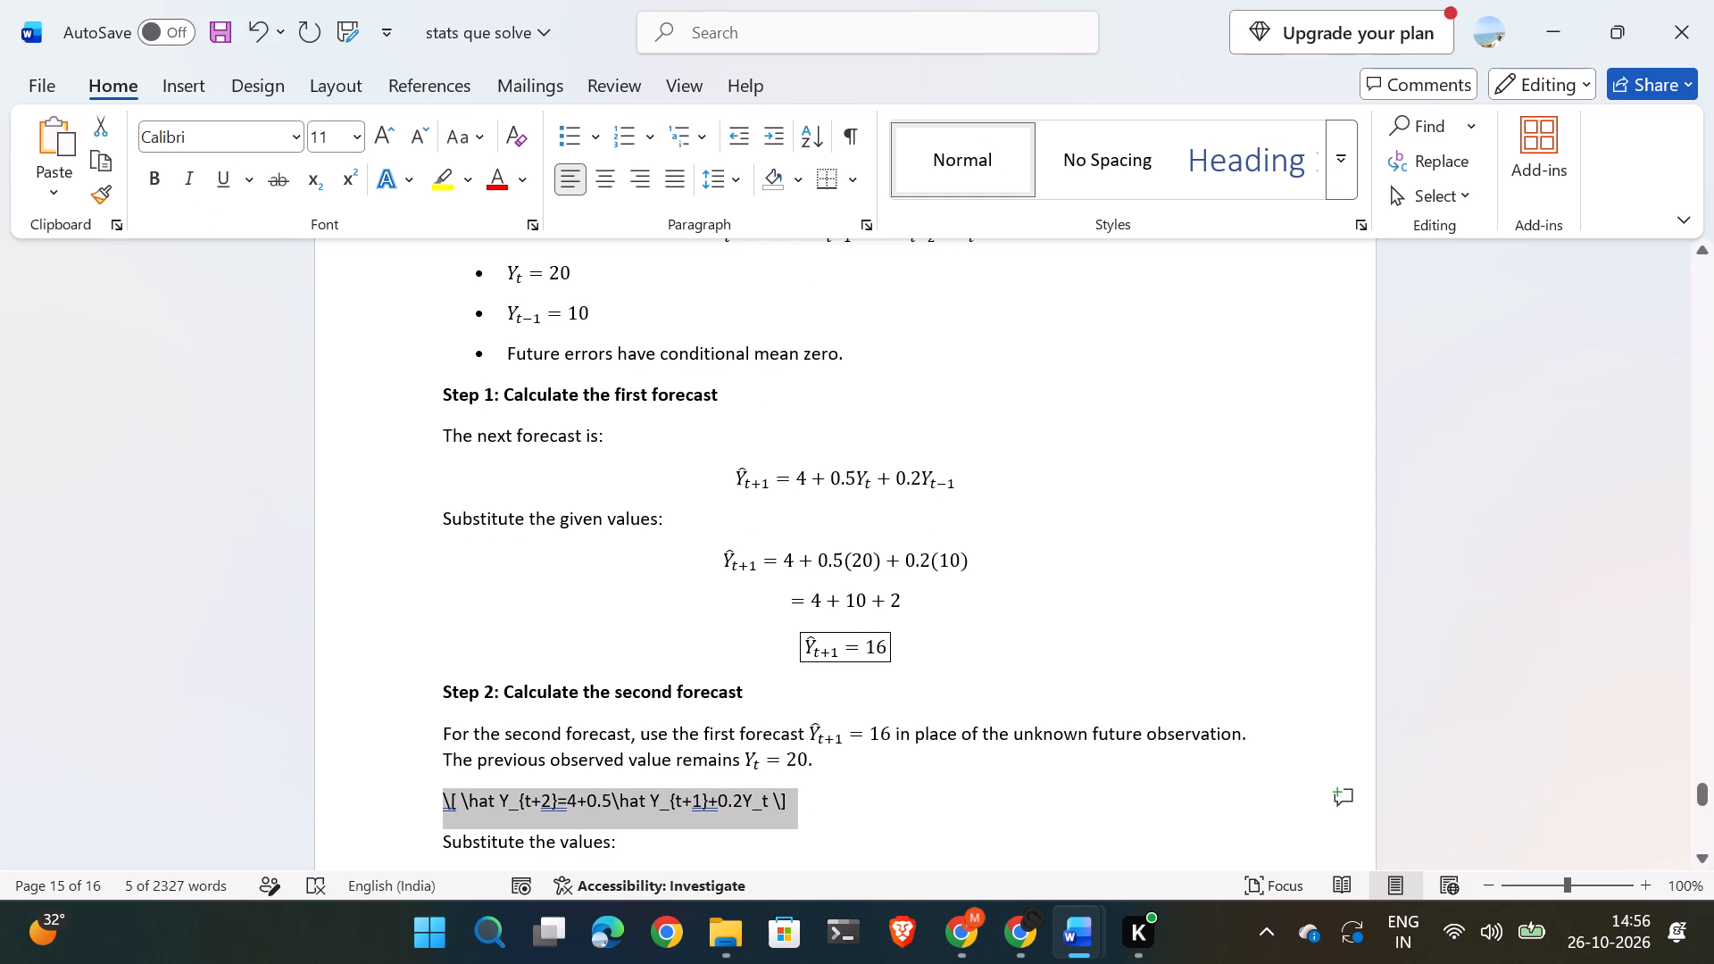
pyautogui.hotkey('alt', '=')
# Convert the LaTeX line with 4+0.5(16)+0.2(20) below "Substitute the values:" in Step 2 into a Word equation.
pyautogui.press('Down')
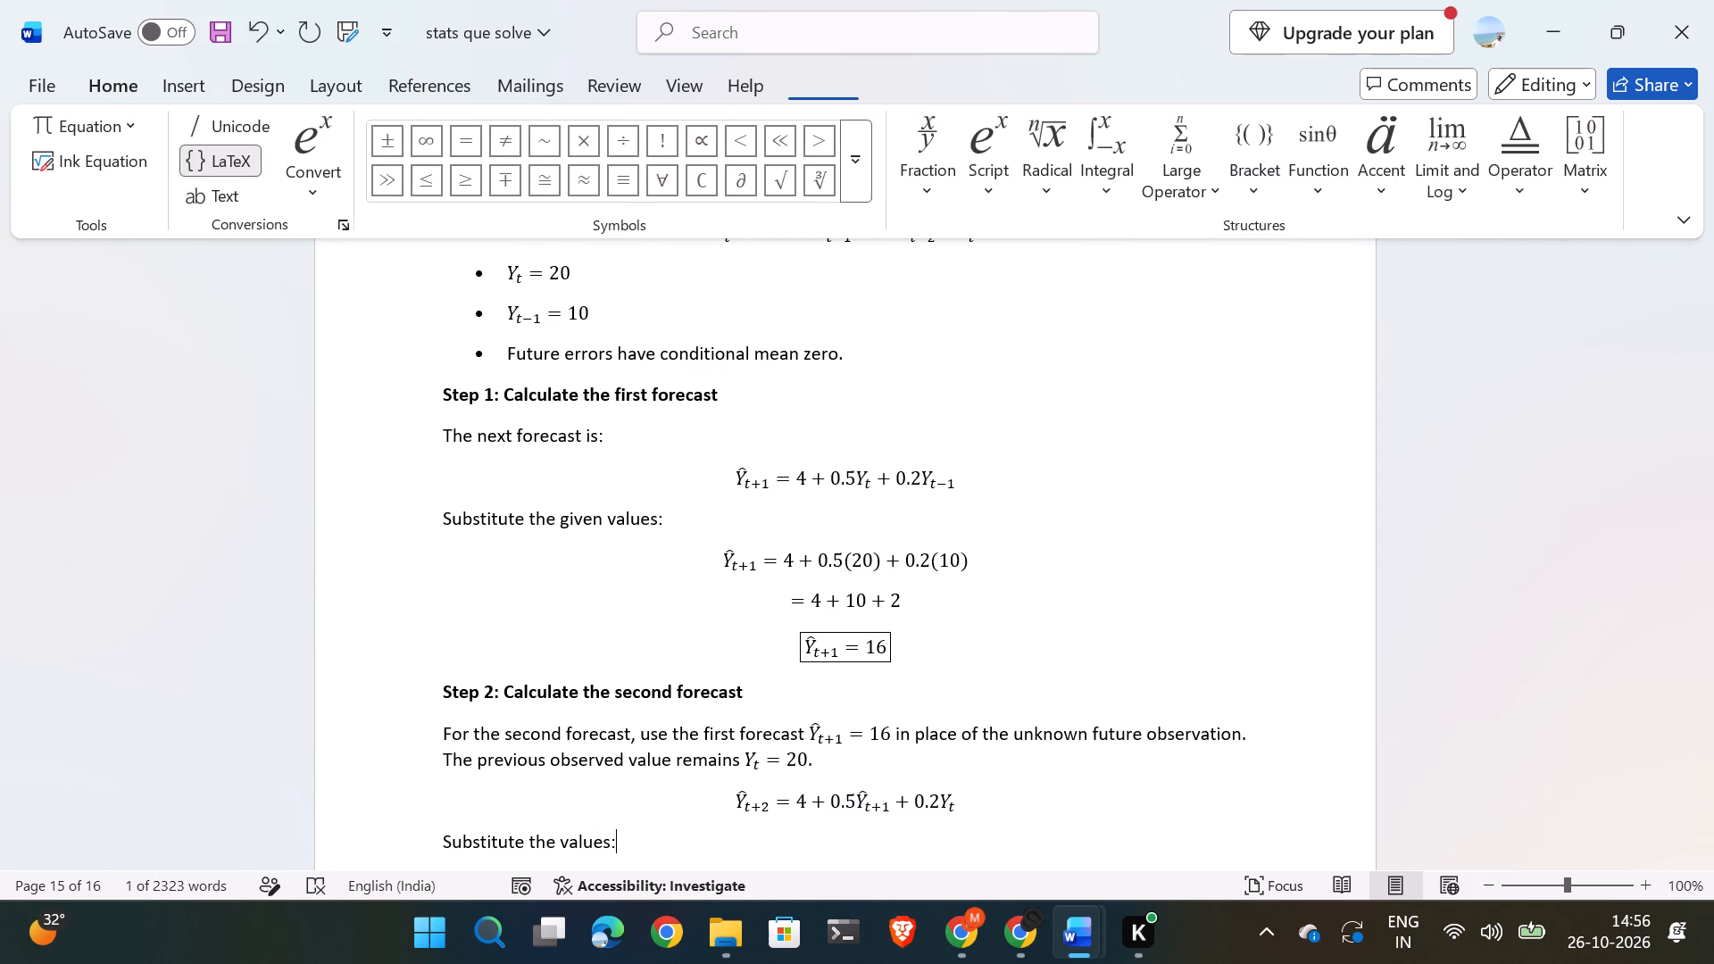
pyautogui.press('Down')
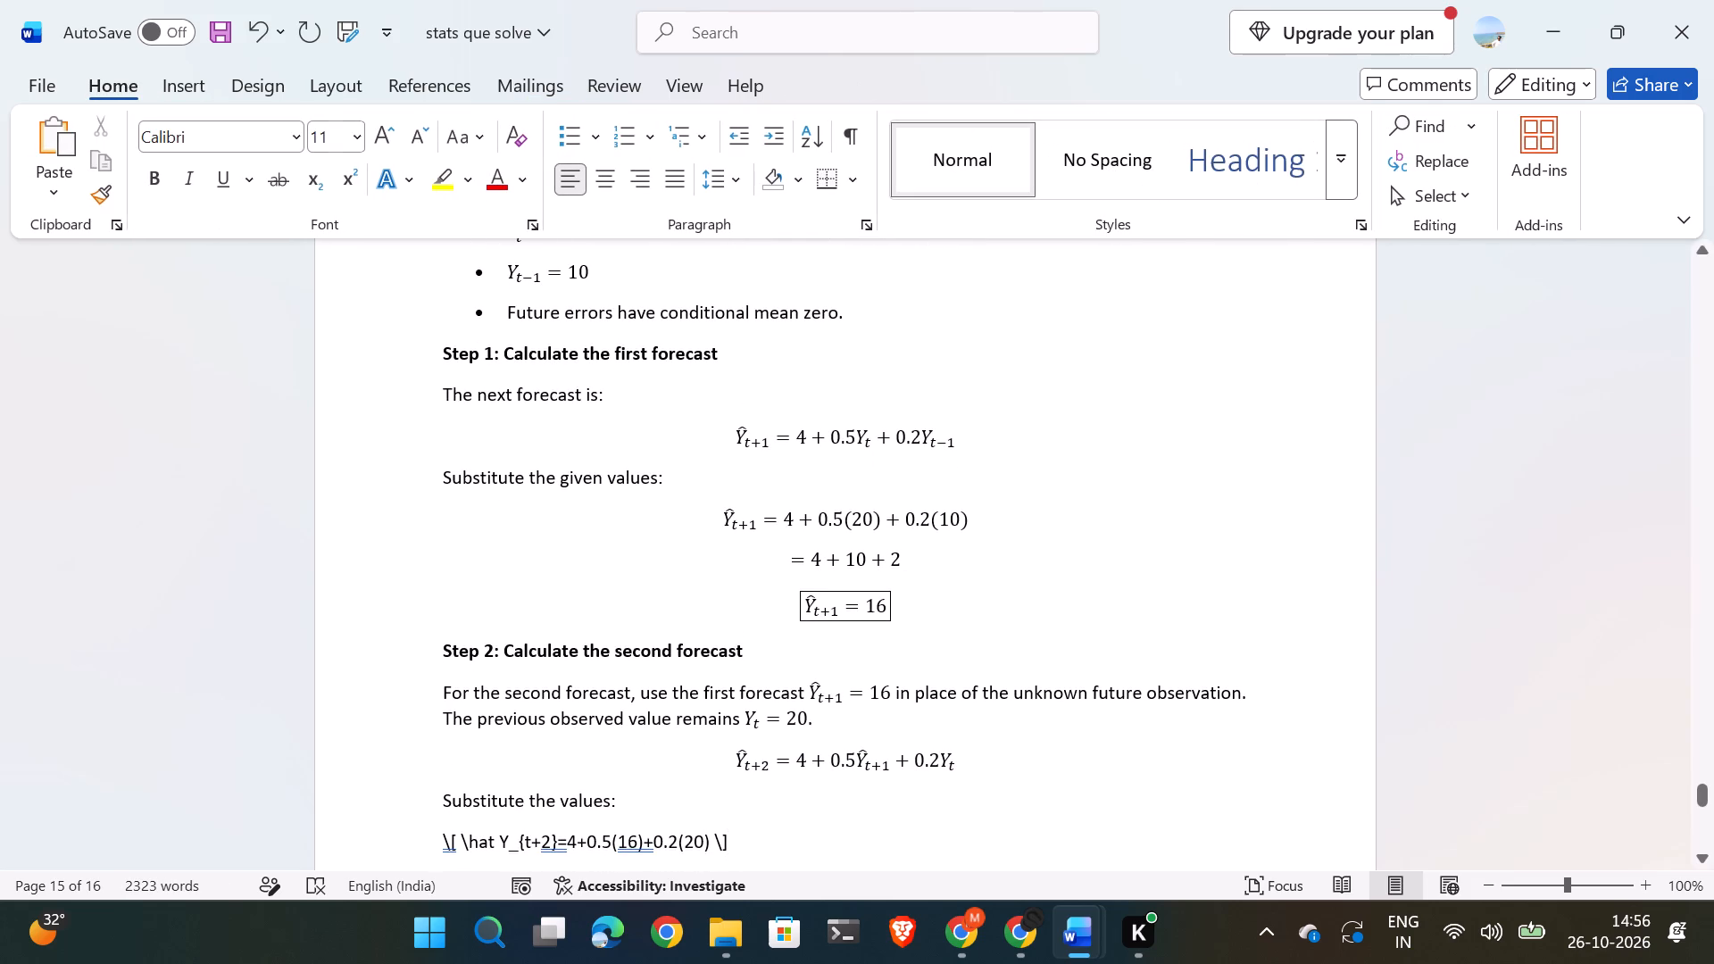
pyautogui.hotkey('shift', 'Home')
pyautogui.hotkey('alt', '=')
# Convert the LaTeX line =4+8+4 in Step 2 into a Word equation.
pyautogui.press('Down')
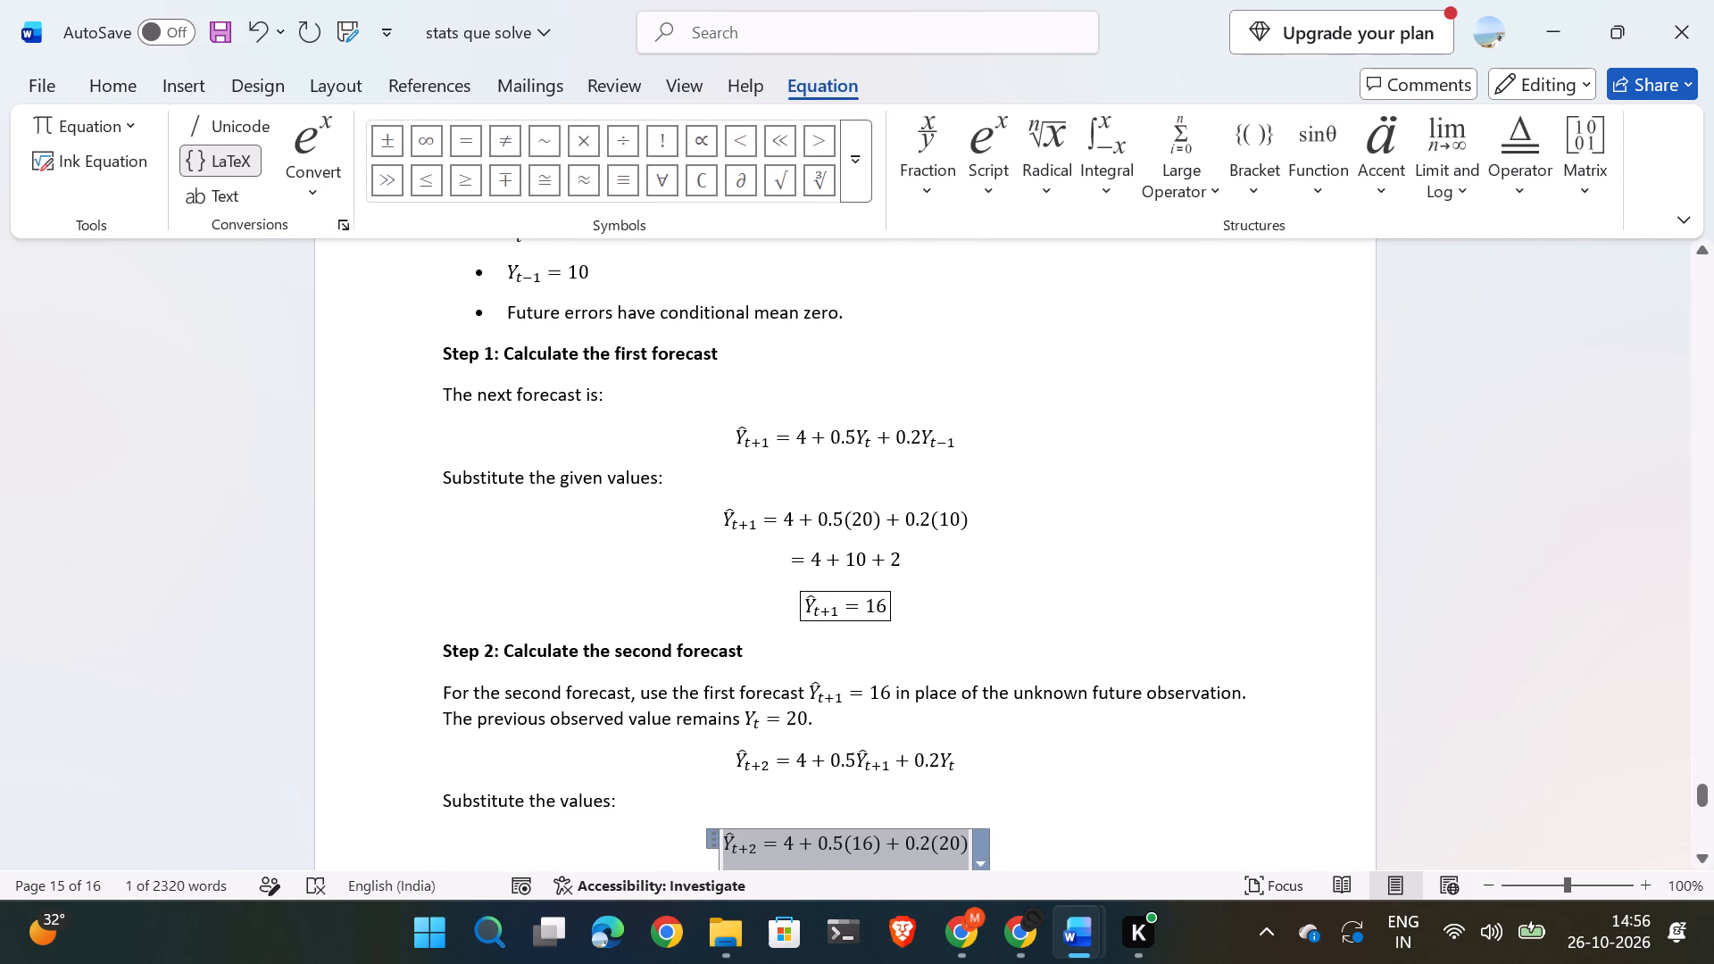
pyautogui.press('Down')
pyautogui.press('Up')
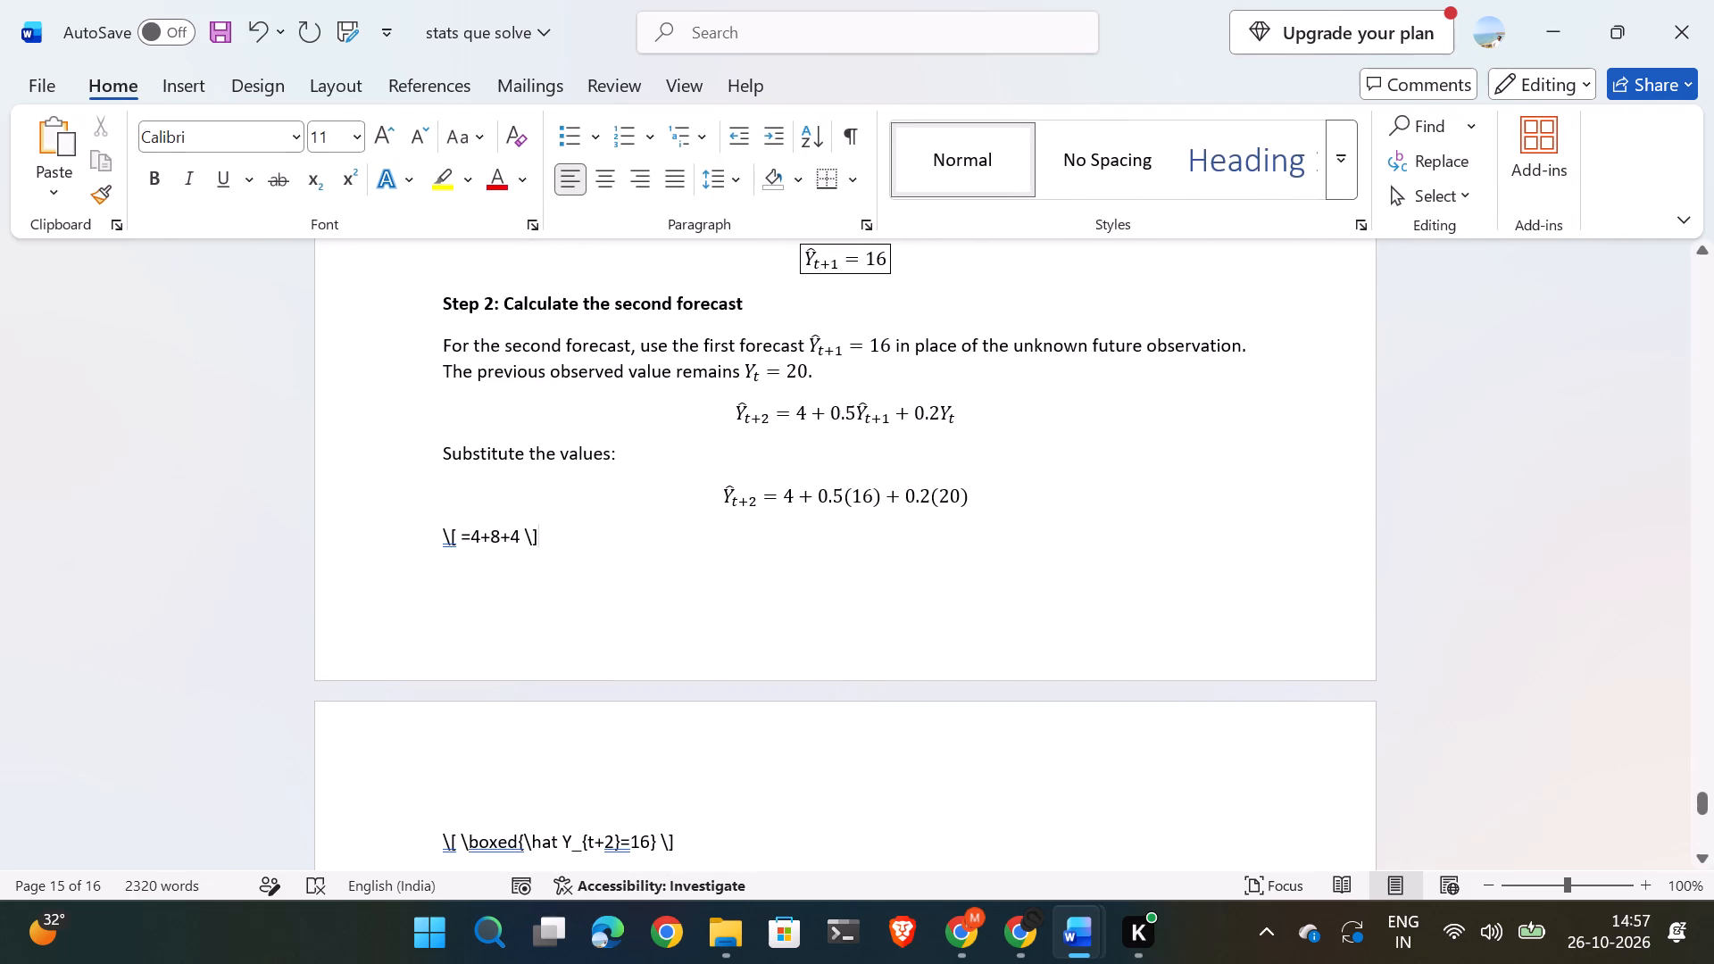
pyautogui.hotkey('shift', 'Home')
pyautogui.hotkey('alt', '=')
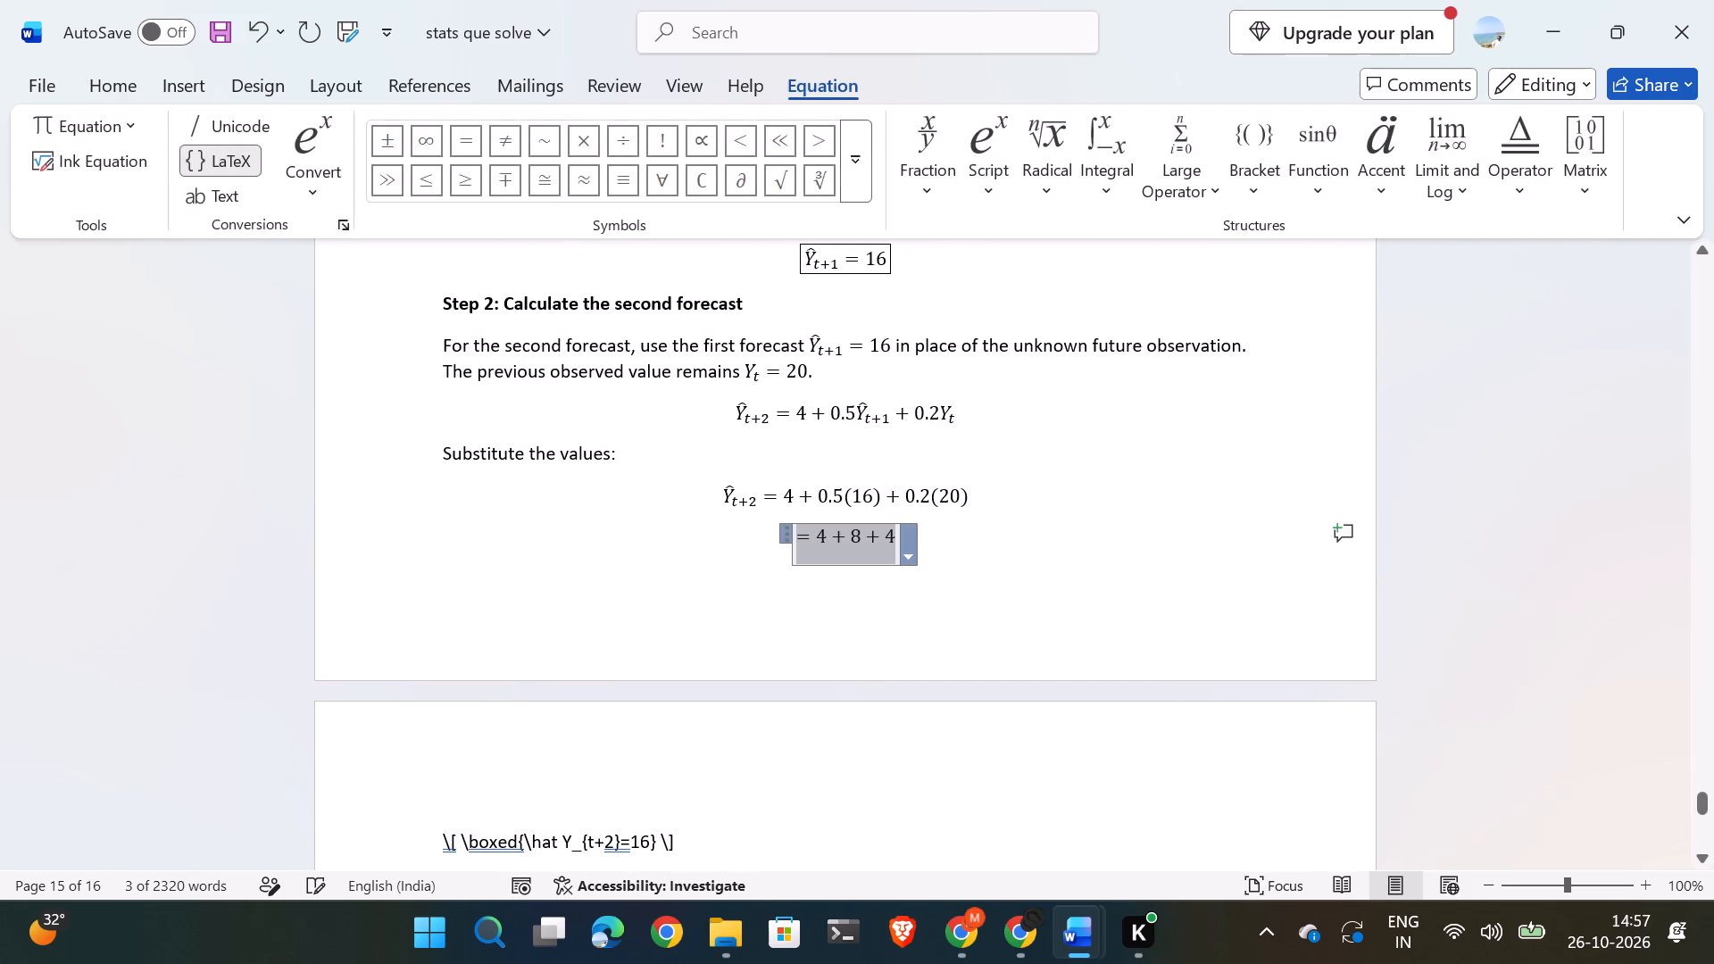
# Convert the boxed LaTeX result \hat Y_{t+2}=16 above the Final Answer heading into a Word equation.
pyautogui.press('Down')
pyautogui.press('Down')
pyautogui.press('Up')
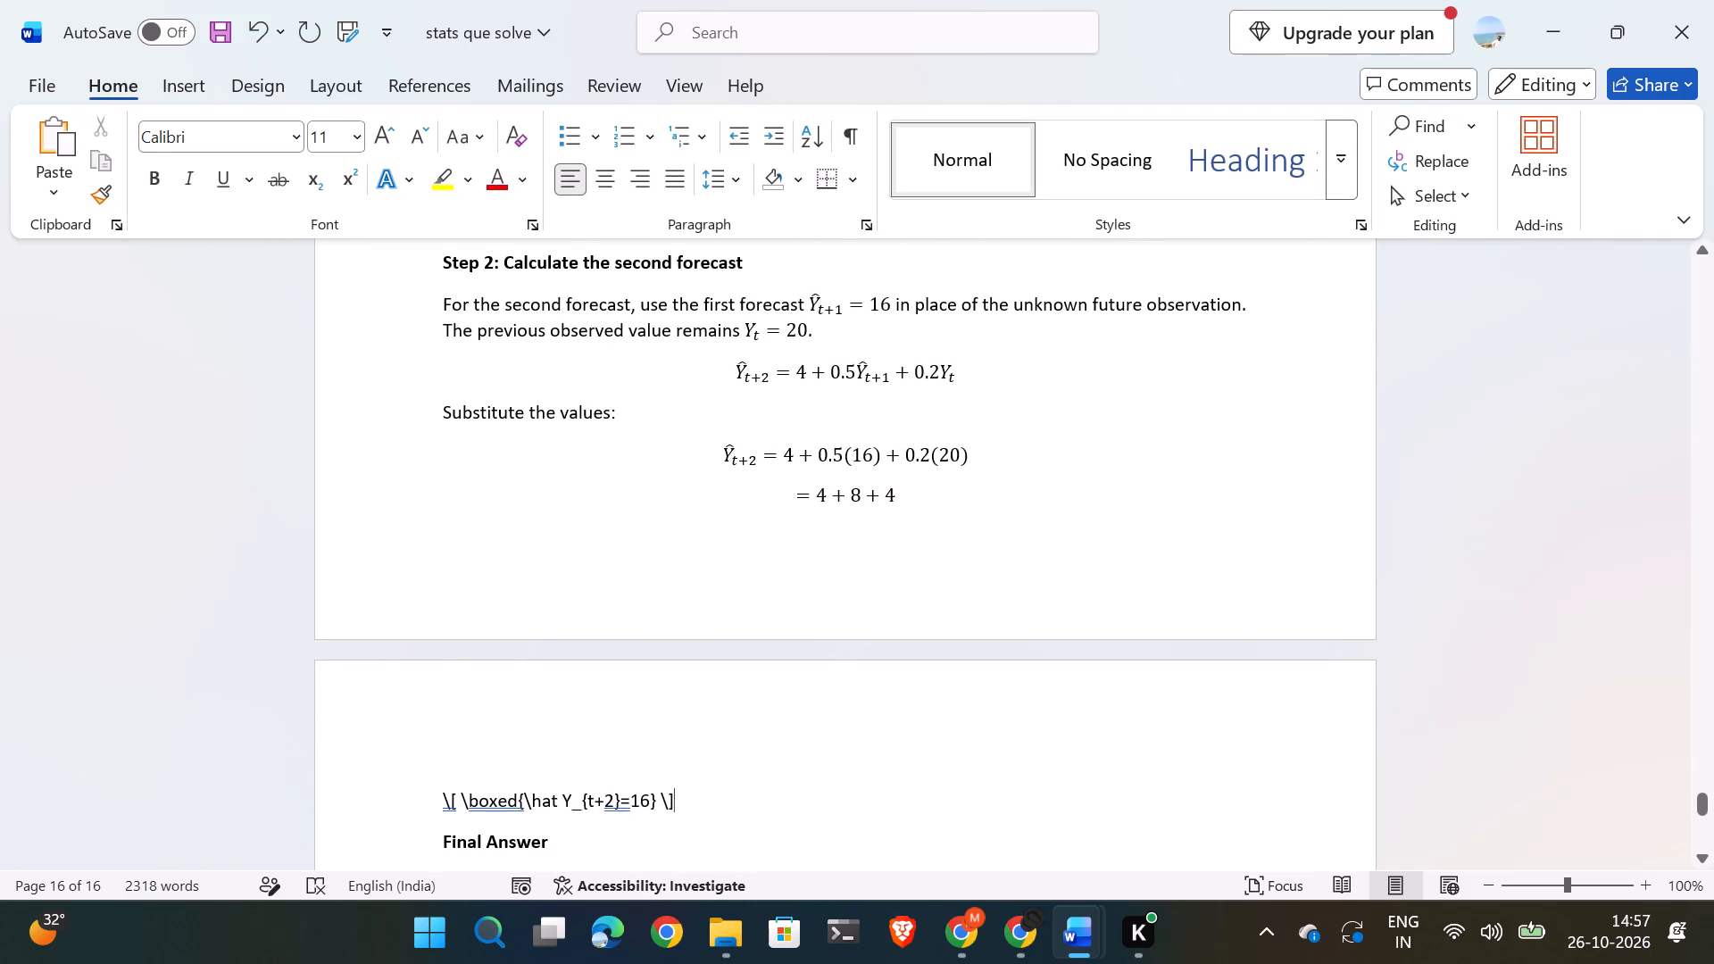
pyautogui.hotkey('shift', 'Home')
pyautogui.hotkey('alt', '=')
# Convert the LaTeX t+1 in the "Next period" row of the Final Answer table into a Word equation.
pyautogui.press('Down')
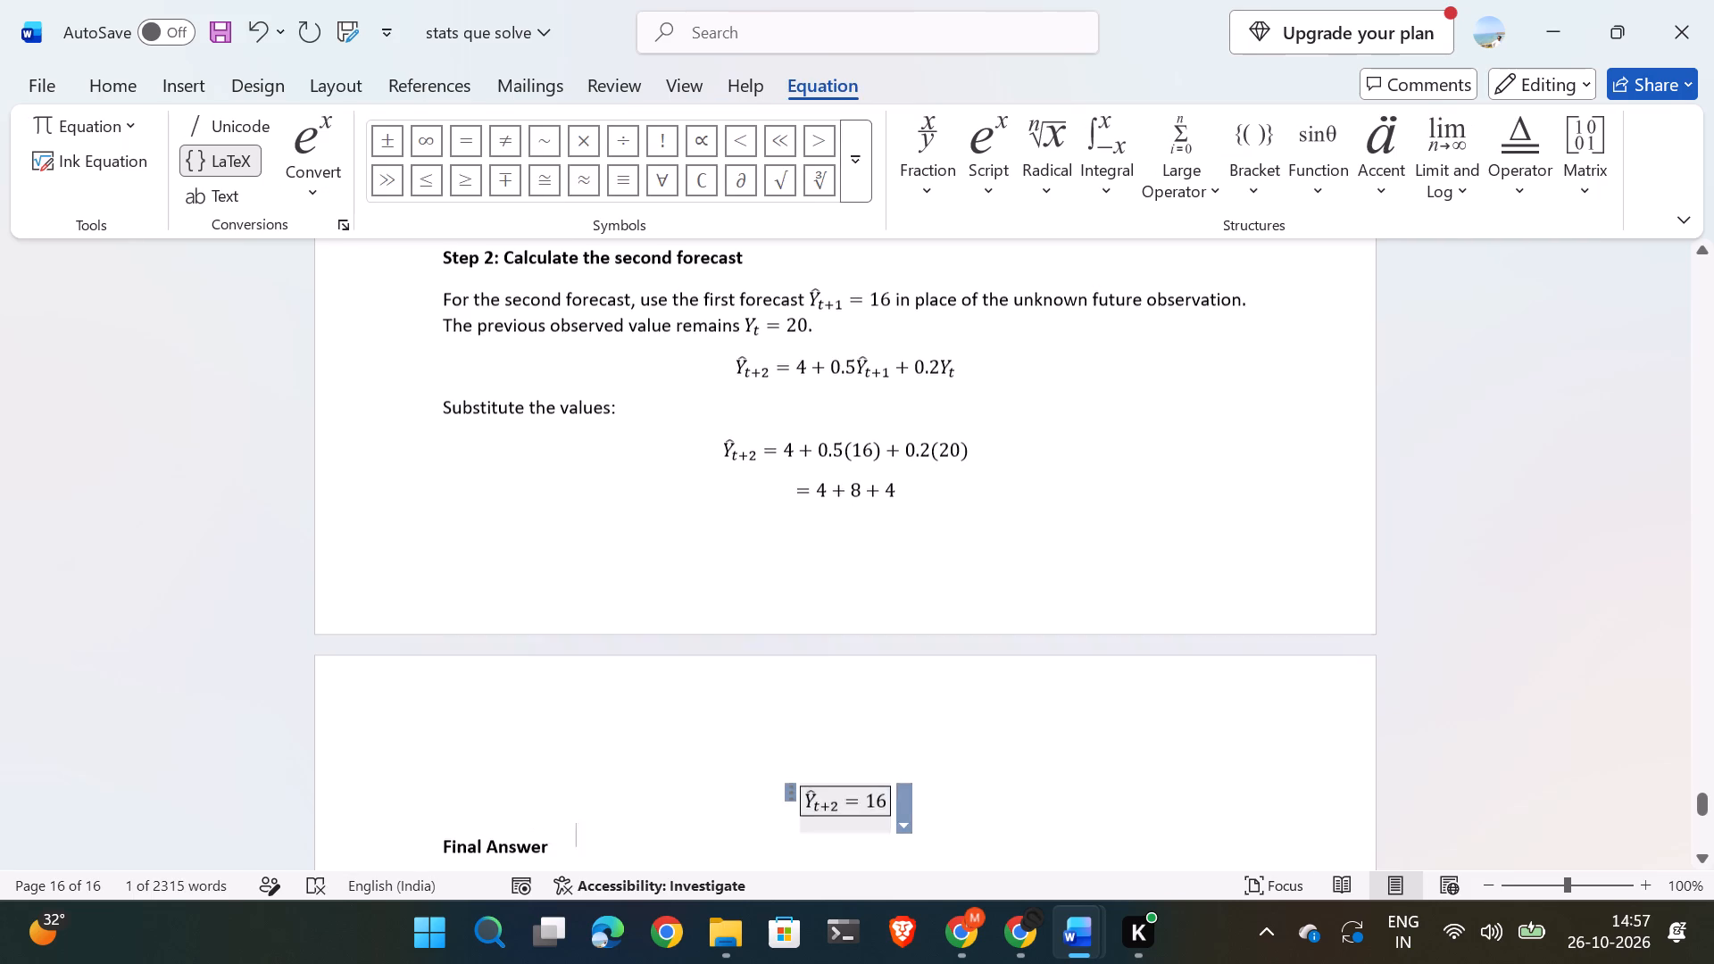
pyautogui.press('Down')
pyautogui.press('Down')
pyautogui.press('Down')
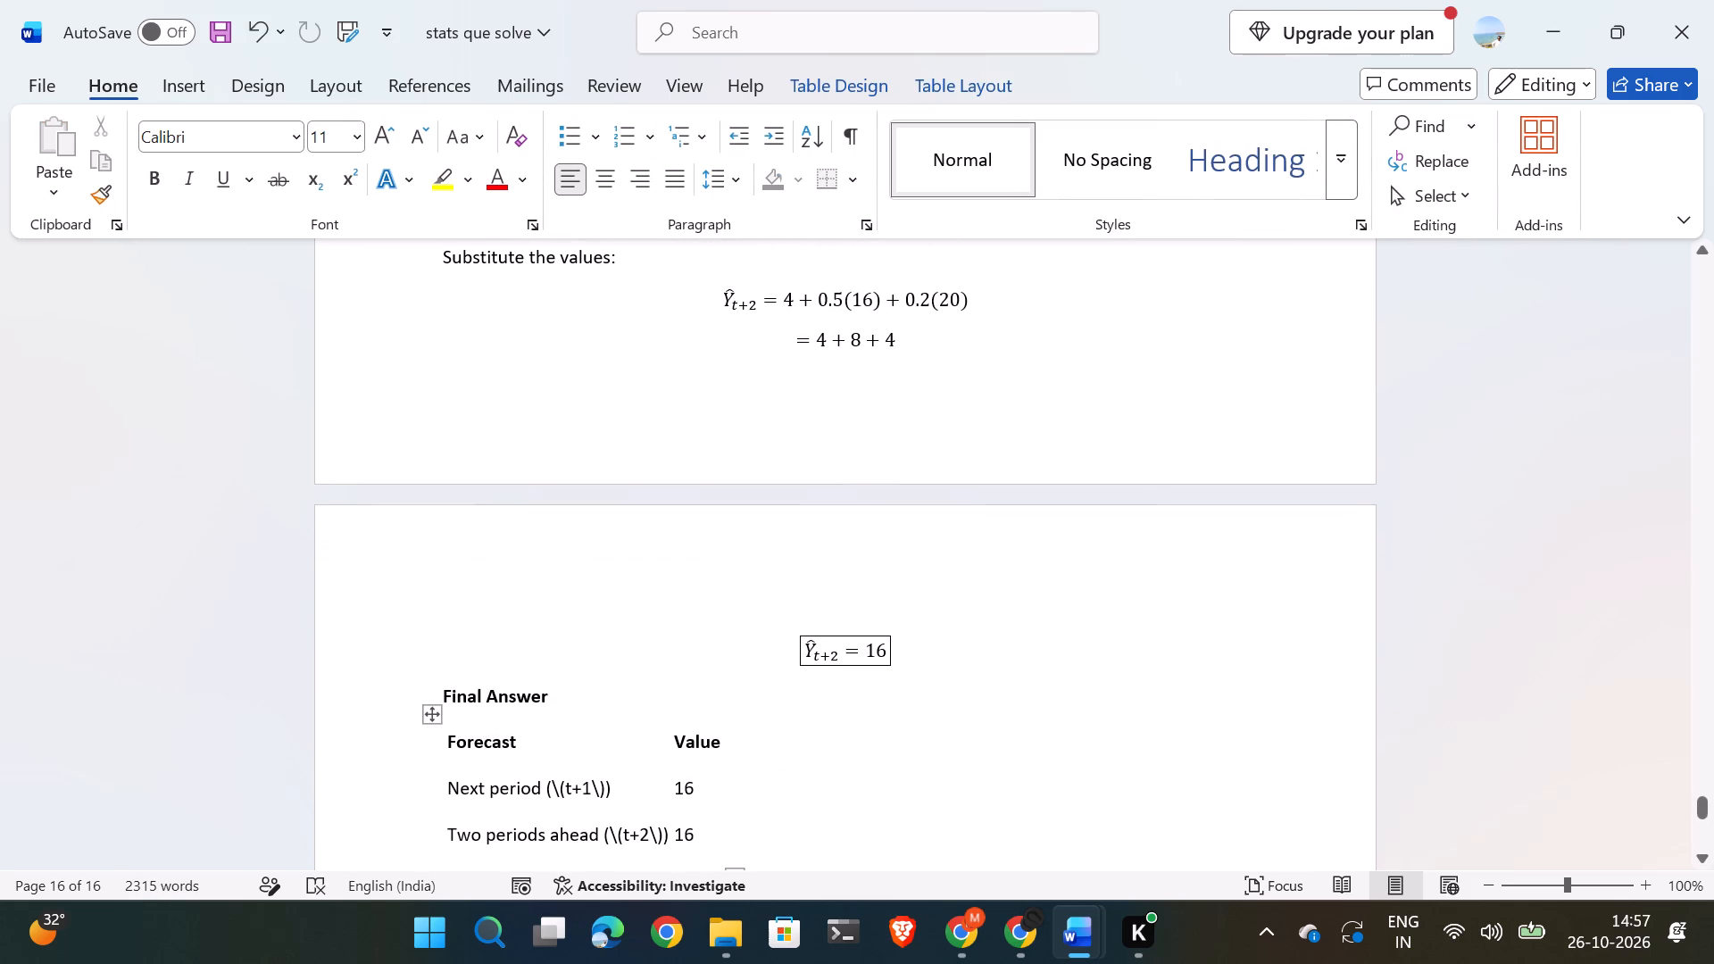
pyautogui.scroll(-1, 476, 661)
pyautogui.click(602, 701)
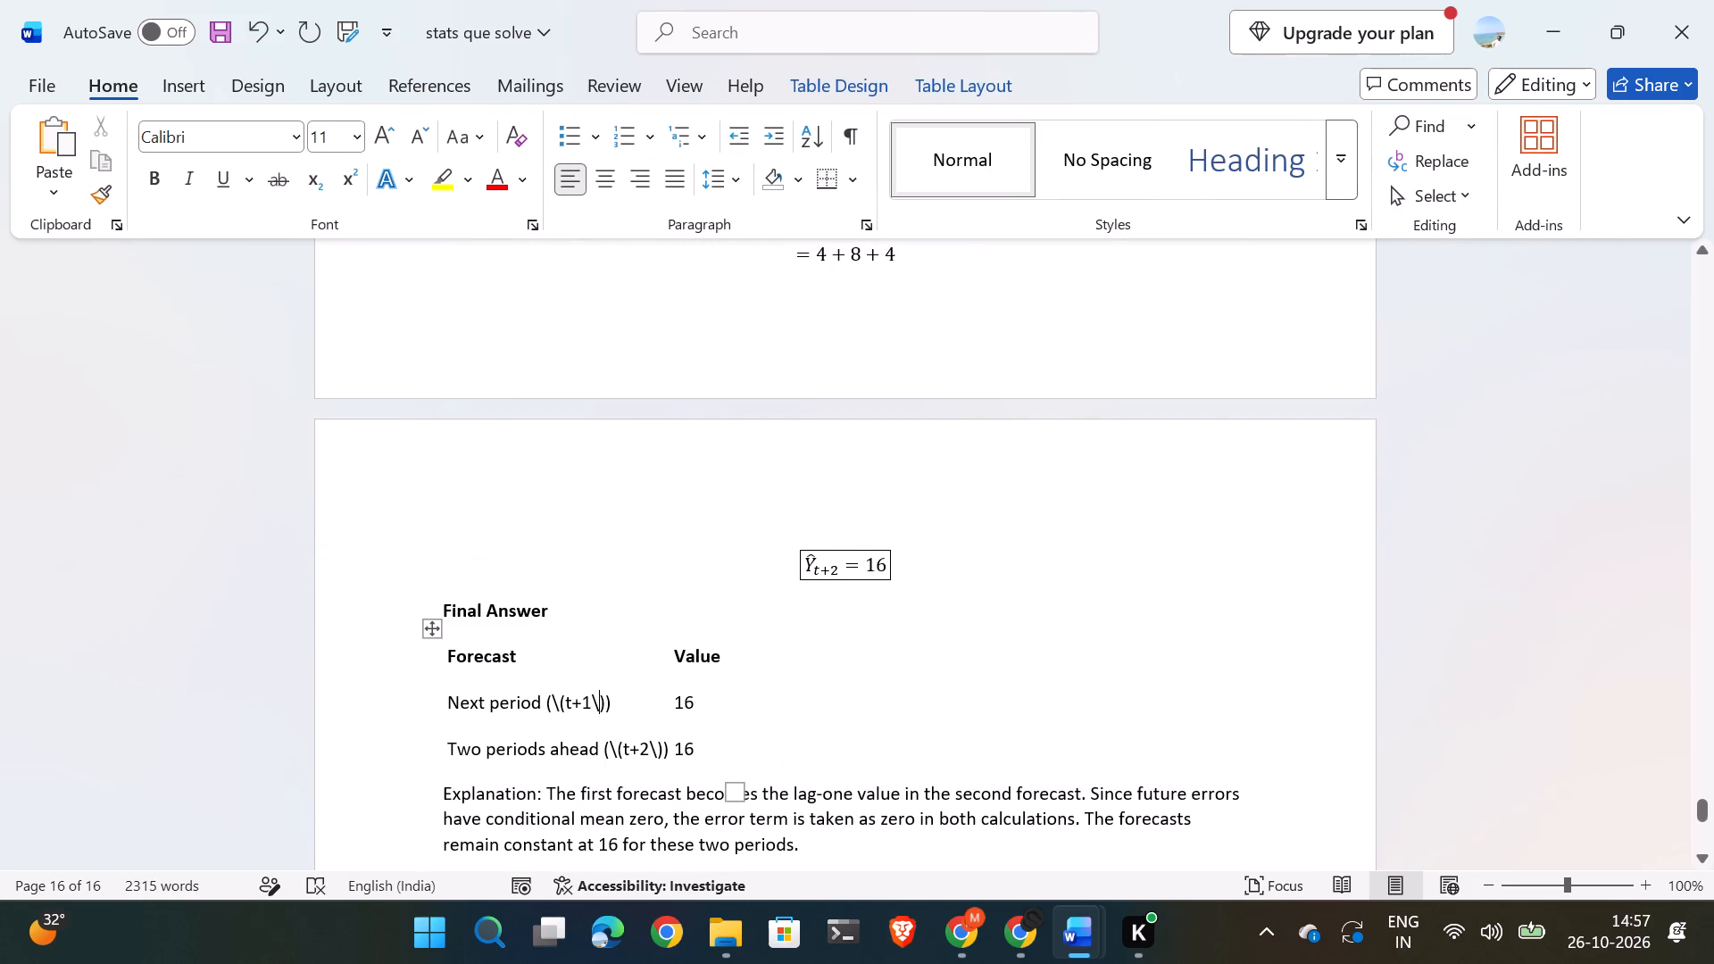
pyautogui.press('Right')
pyautogui.hotkey('shift', 'Left')
pyautogui.hotkey('shift', 'Left')
pyautogui.hotkey('shift', 'Left')
pyautogui.hotkey('shift', 'Left')
pyautogui.hotkey('shift', 'Left')
pyautogui.hotkey('shift', 'Left')
pyautogui.hotkey('shift', 'Left')
pyautogui.hotkey('alt', '=')
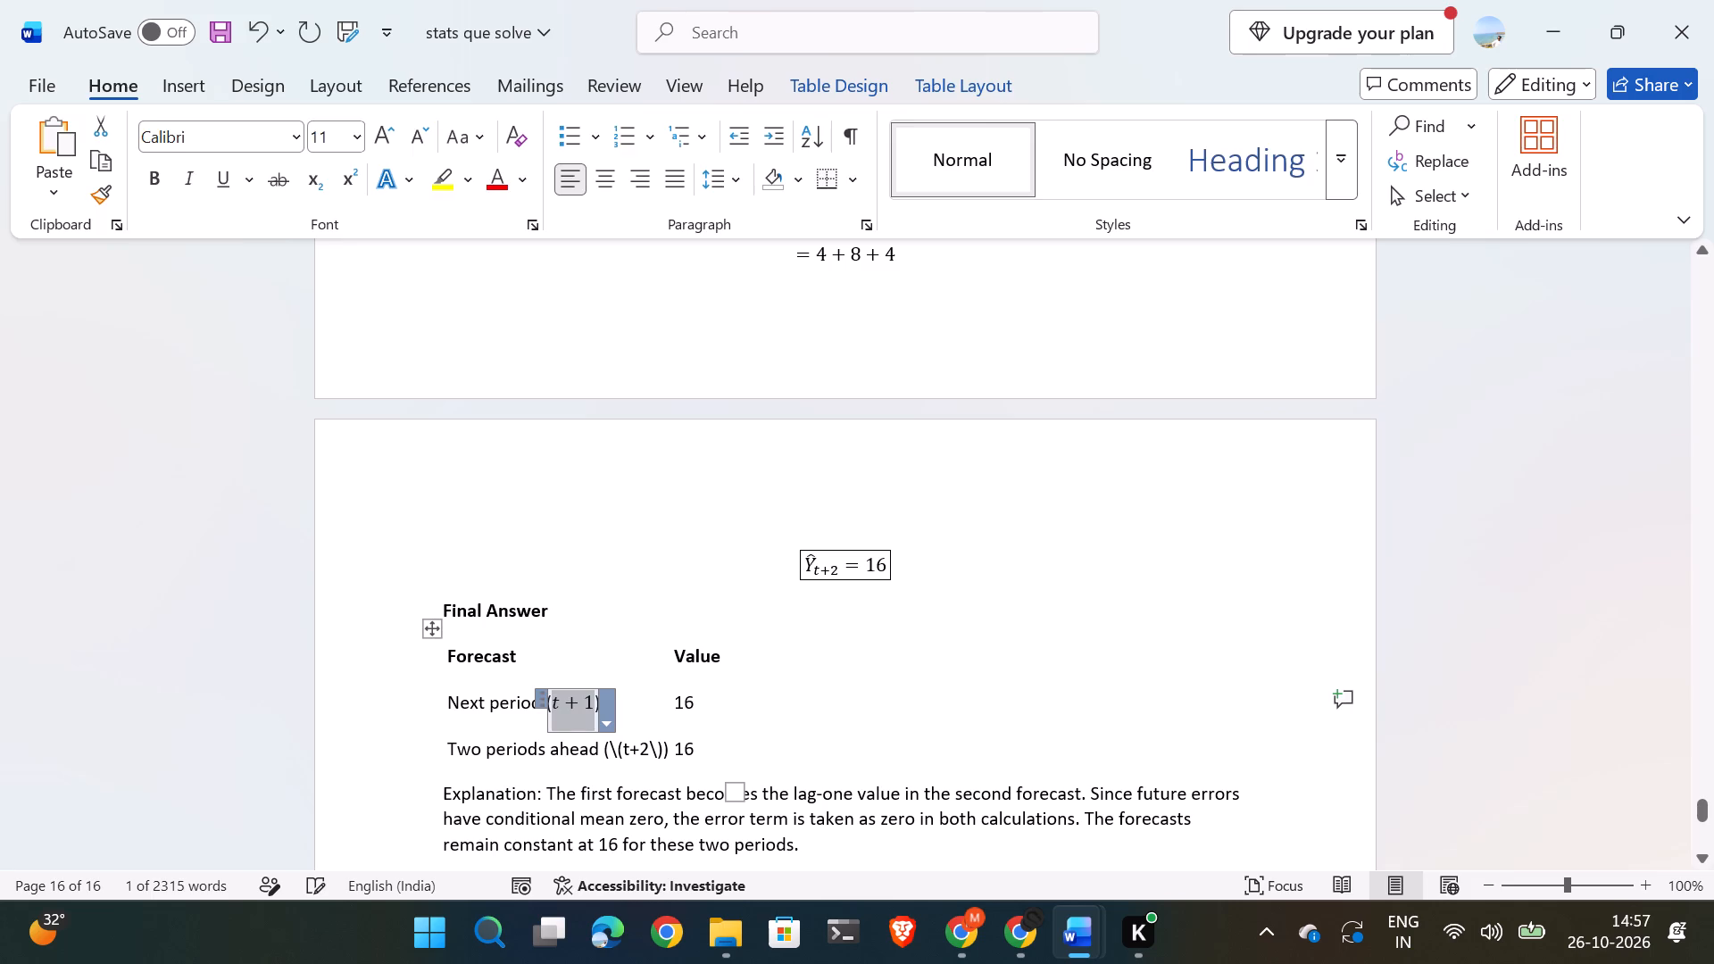
# Convert the LaTeX t+2 in the "Two periods ahead" row of the Final Answer table into a Word equation.
pyautogui.press('Down')
pyautogui.press('Right')
pyautogui.press('Right')
pyautogui.press('Right')
pyautogui.press('Right')
pyautogui.press('Right')
pyautogui.press('Right')
pyautogui.press('Right')
pyautogui.press('Right')
pyautogui.press('Right')
pyautogui.press('Right')
pyautogui.press('Right')
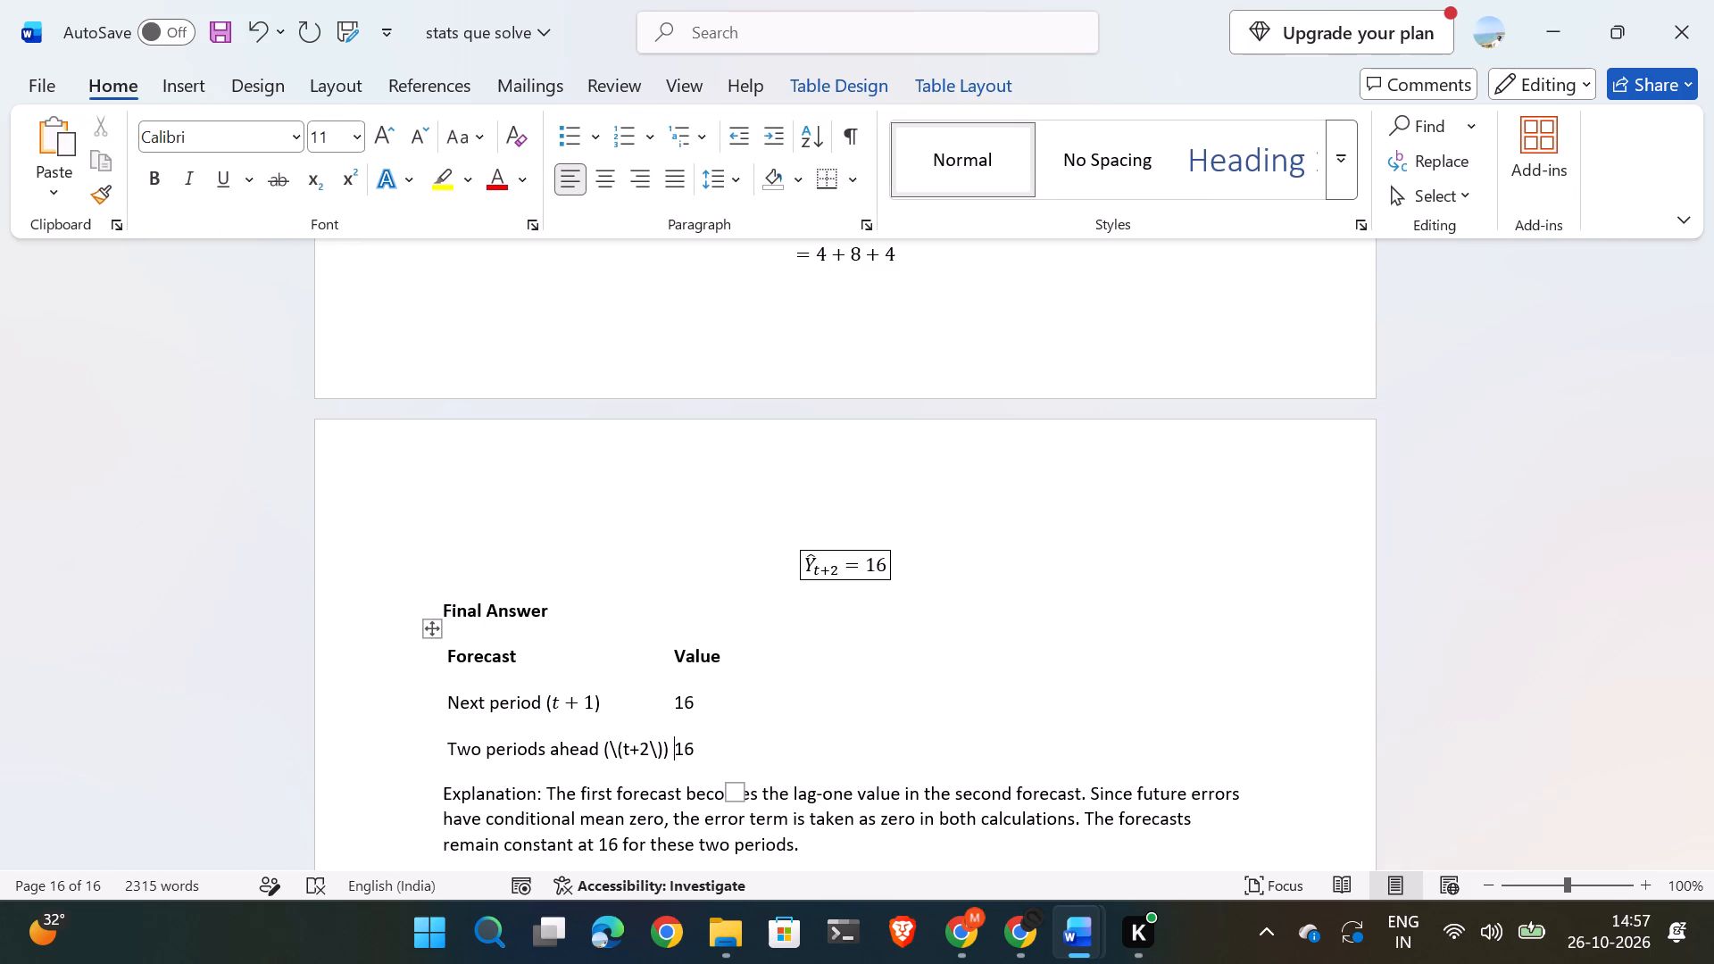
pyautogui.press('Left')
pyautogui.press('Left')
pyautogui.hotkey('shift', 'Left')
pyautogui.hotkey('shift', 'Left')
pyautogui.hotkey('shift', 'Left')
pyautogui.hotkey('shift', 'Left')
pyautogui.hotkey('shift', 'Left')
pyautogui.hotkey('shift', 'Left')
pyautogui.hotkey('shift', 'Left')
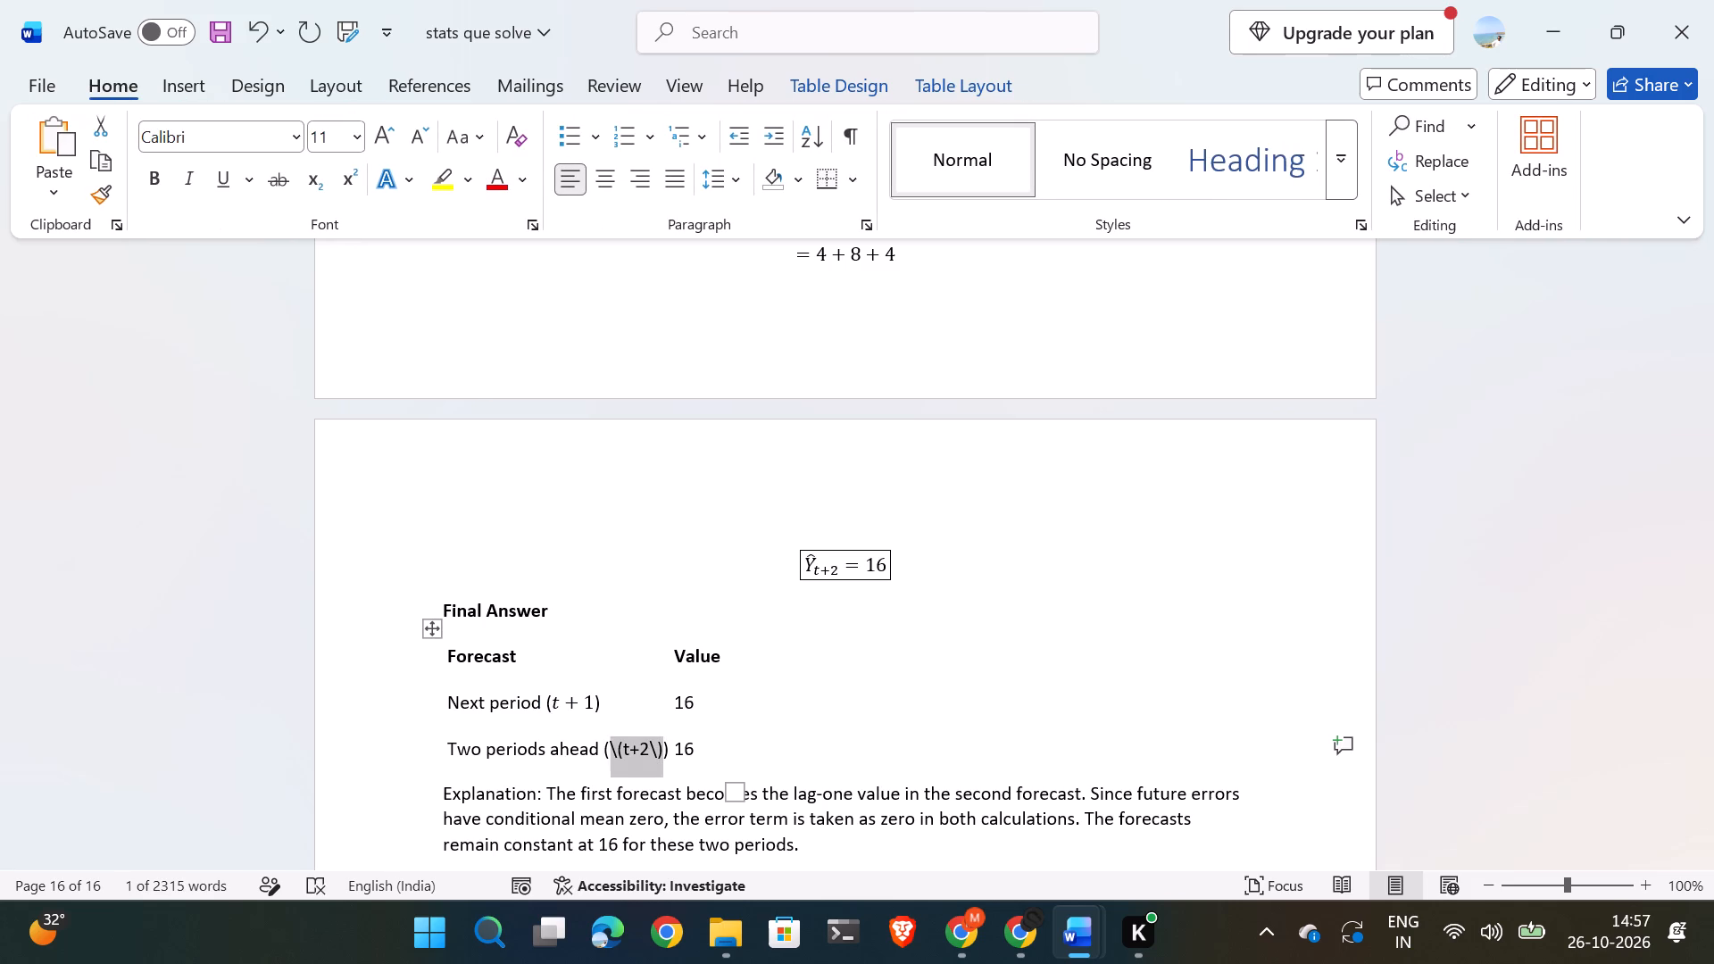
pyautogui.hotkey('alt', '=')
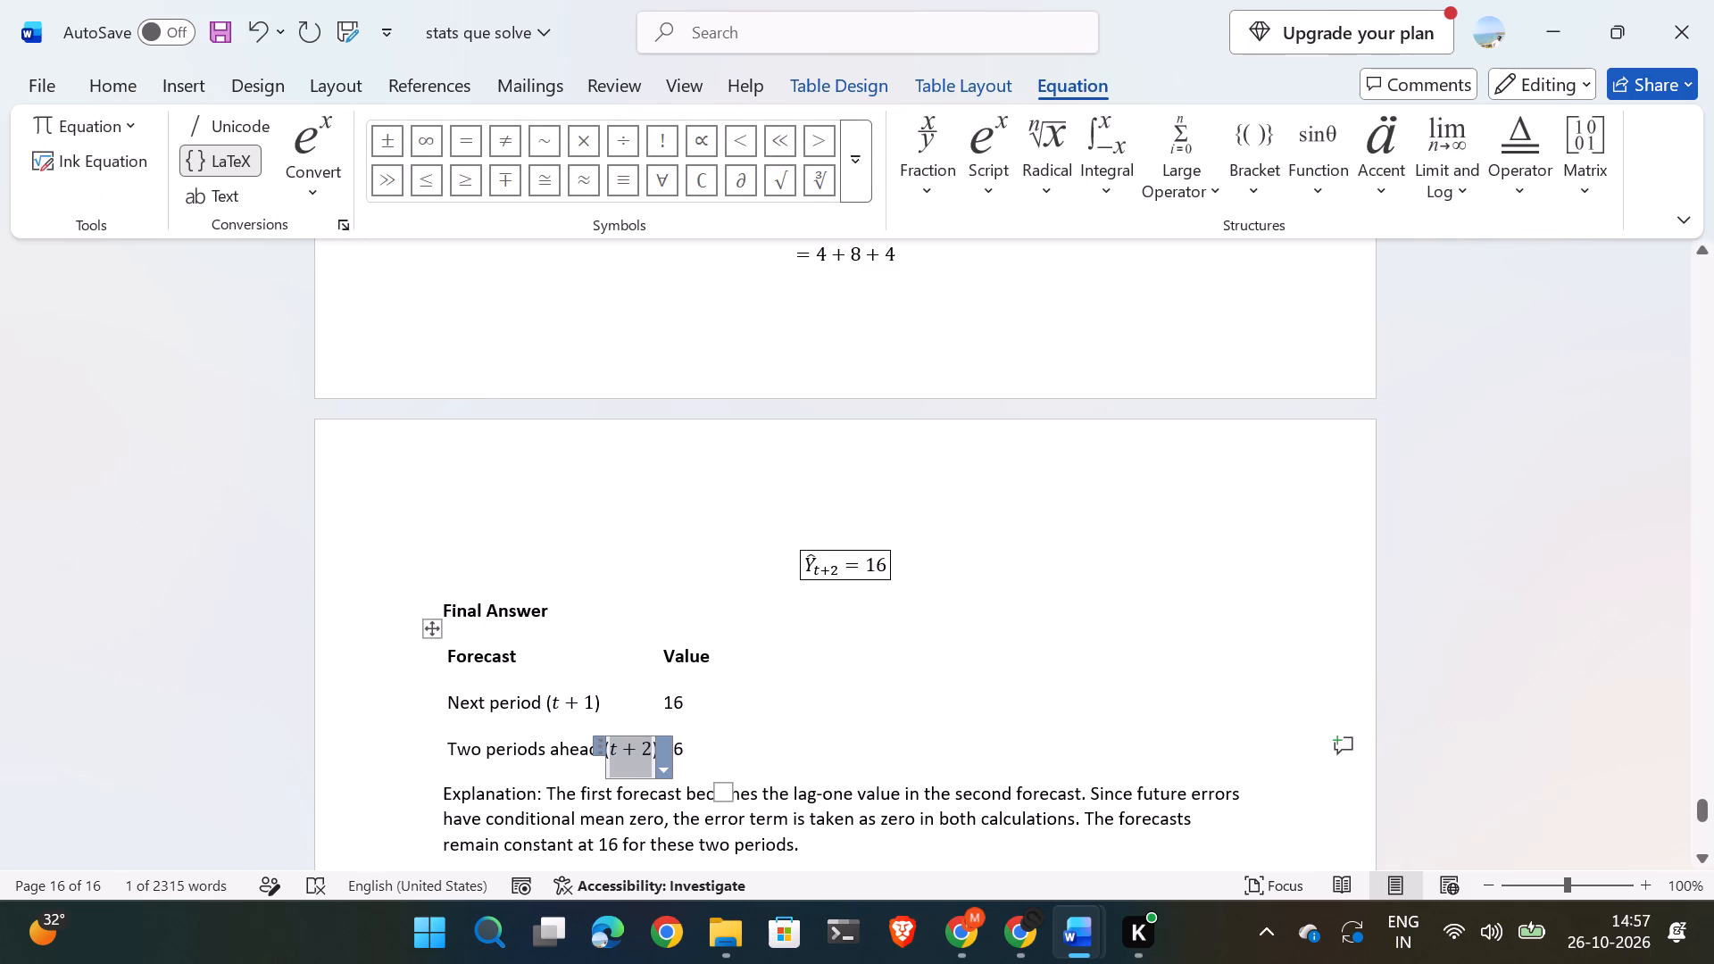
# Apply the plain grid table style with full borders to the whole Final Answer forecast table.
pyautogui.click(428, 625)
pyautogui.click(877, 77)
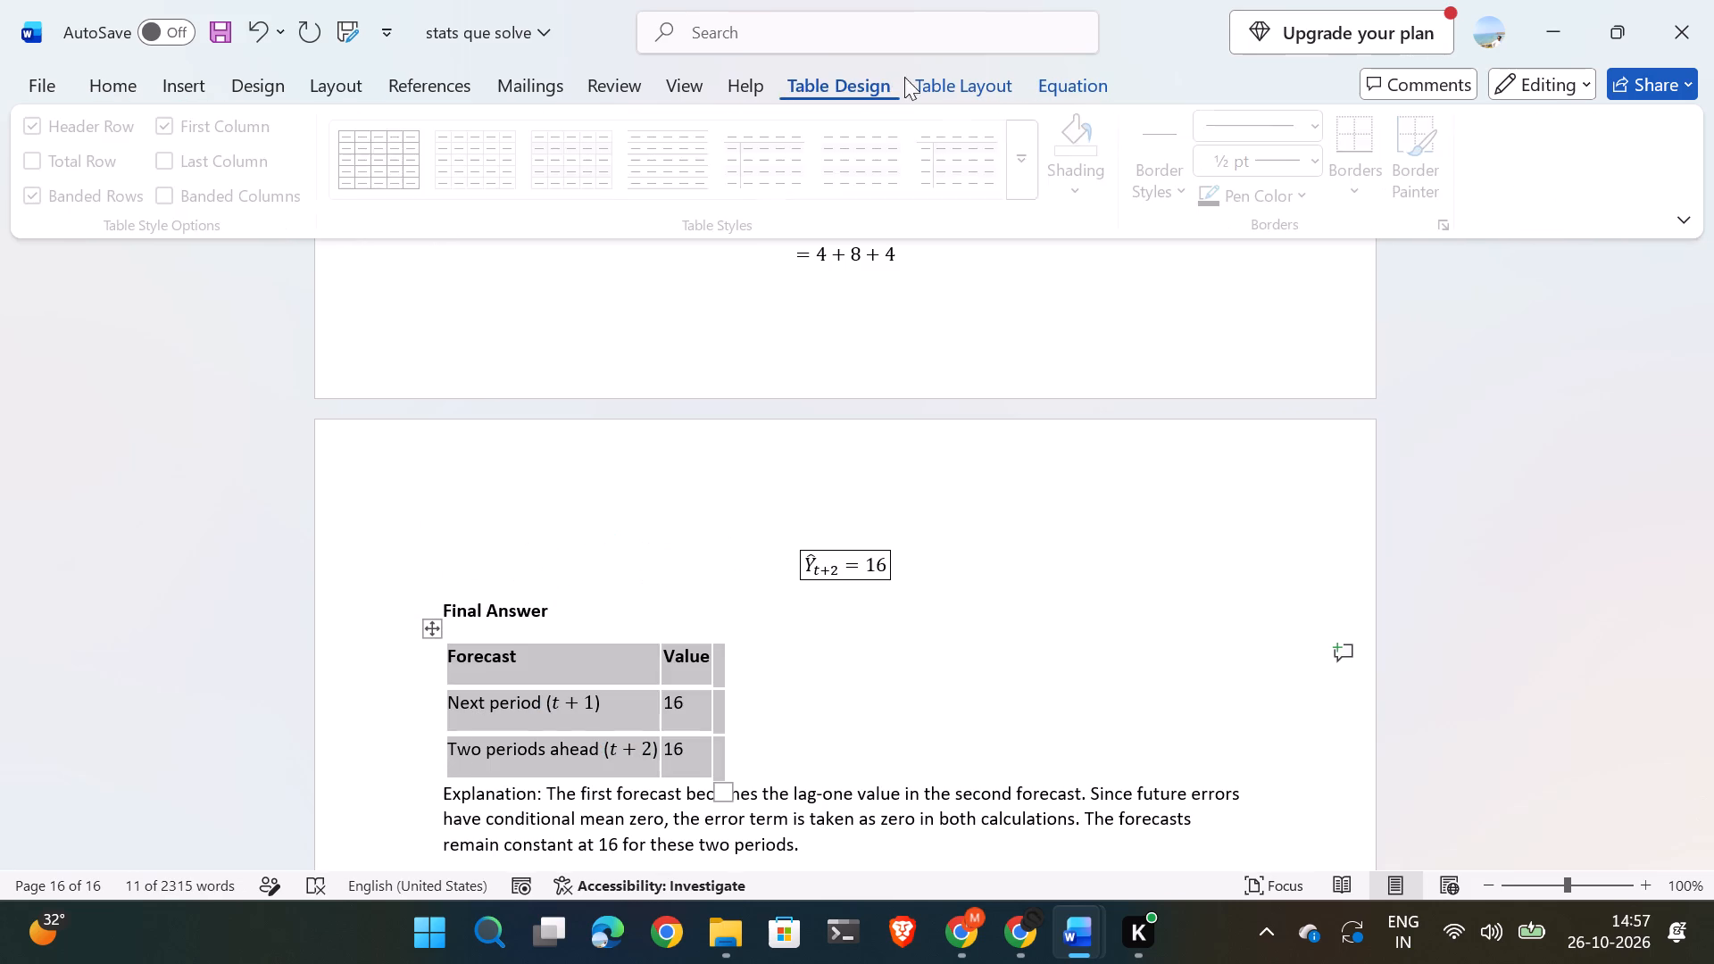
pyautogui.click(358, 157)
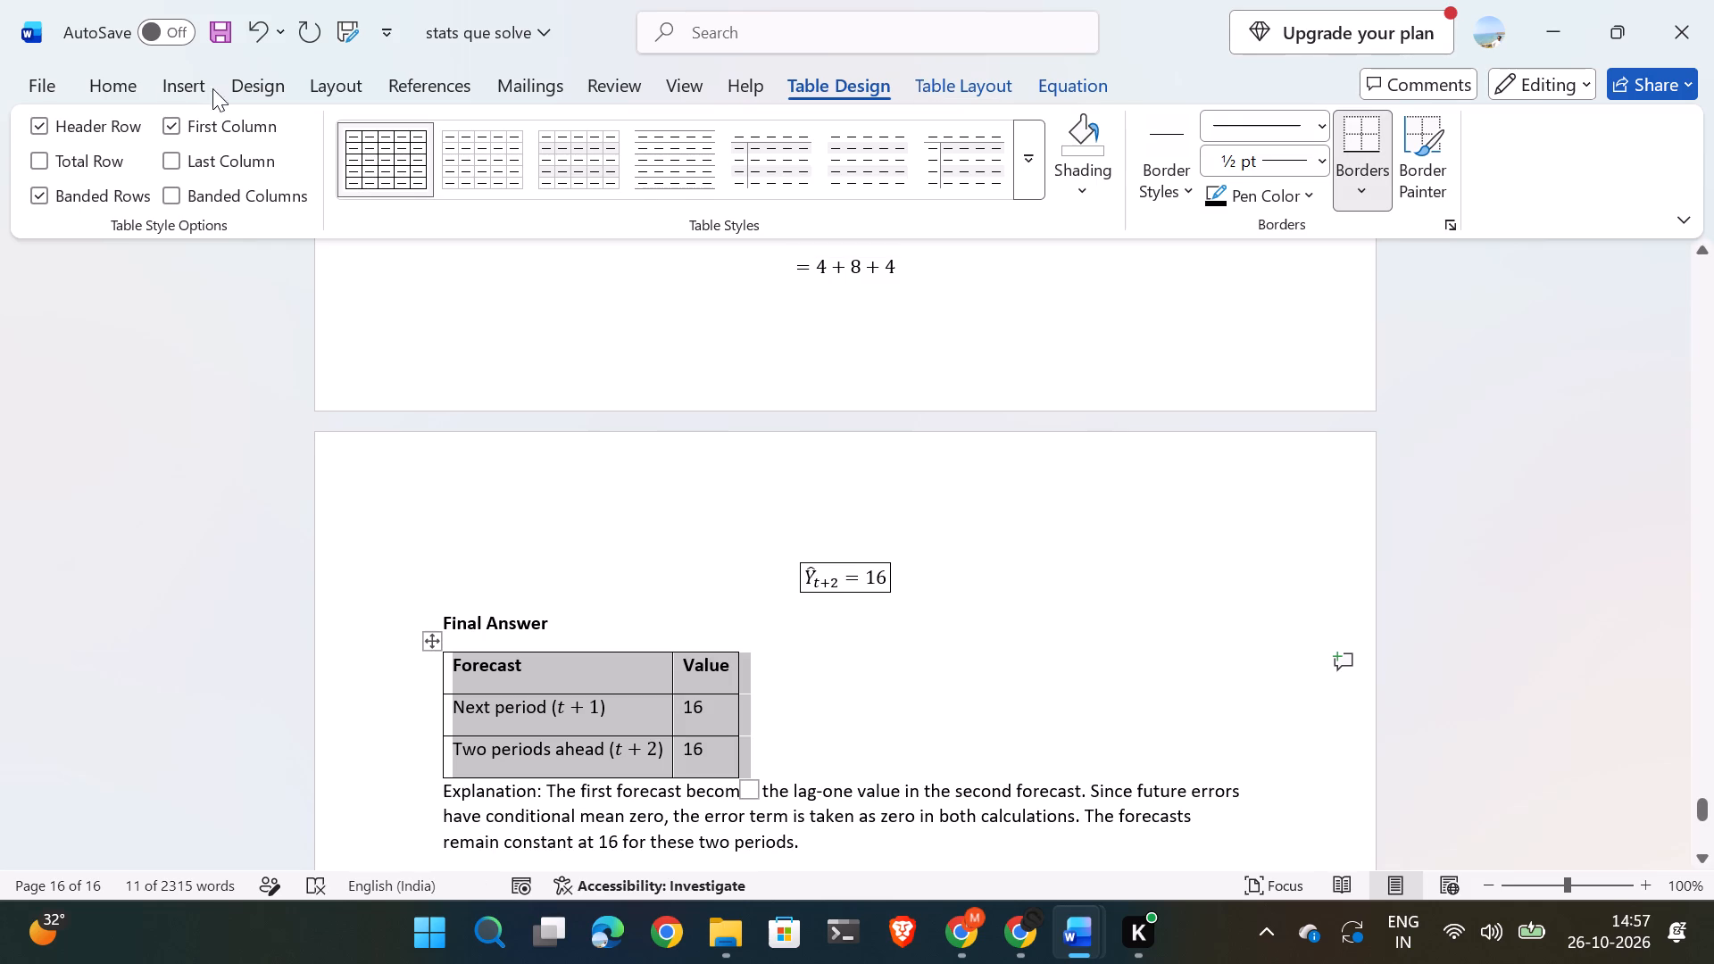
pyautogui.click(111, 77)
pyautogui.scroll(-4, 873, 641)
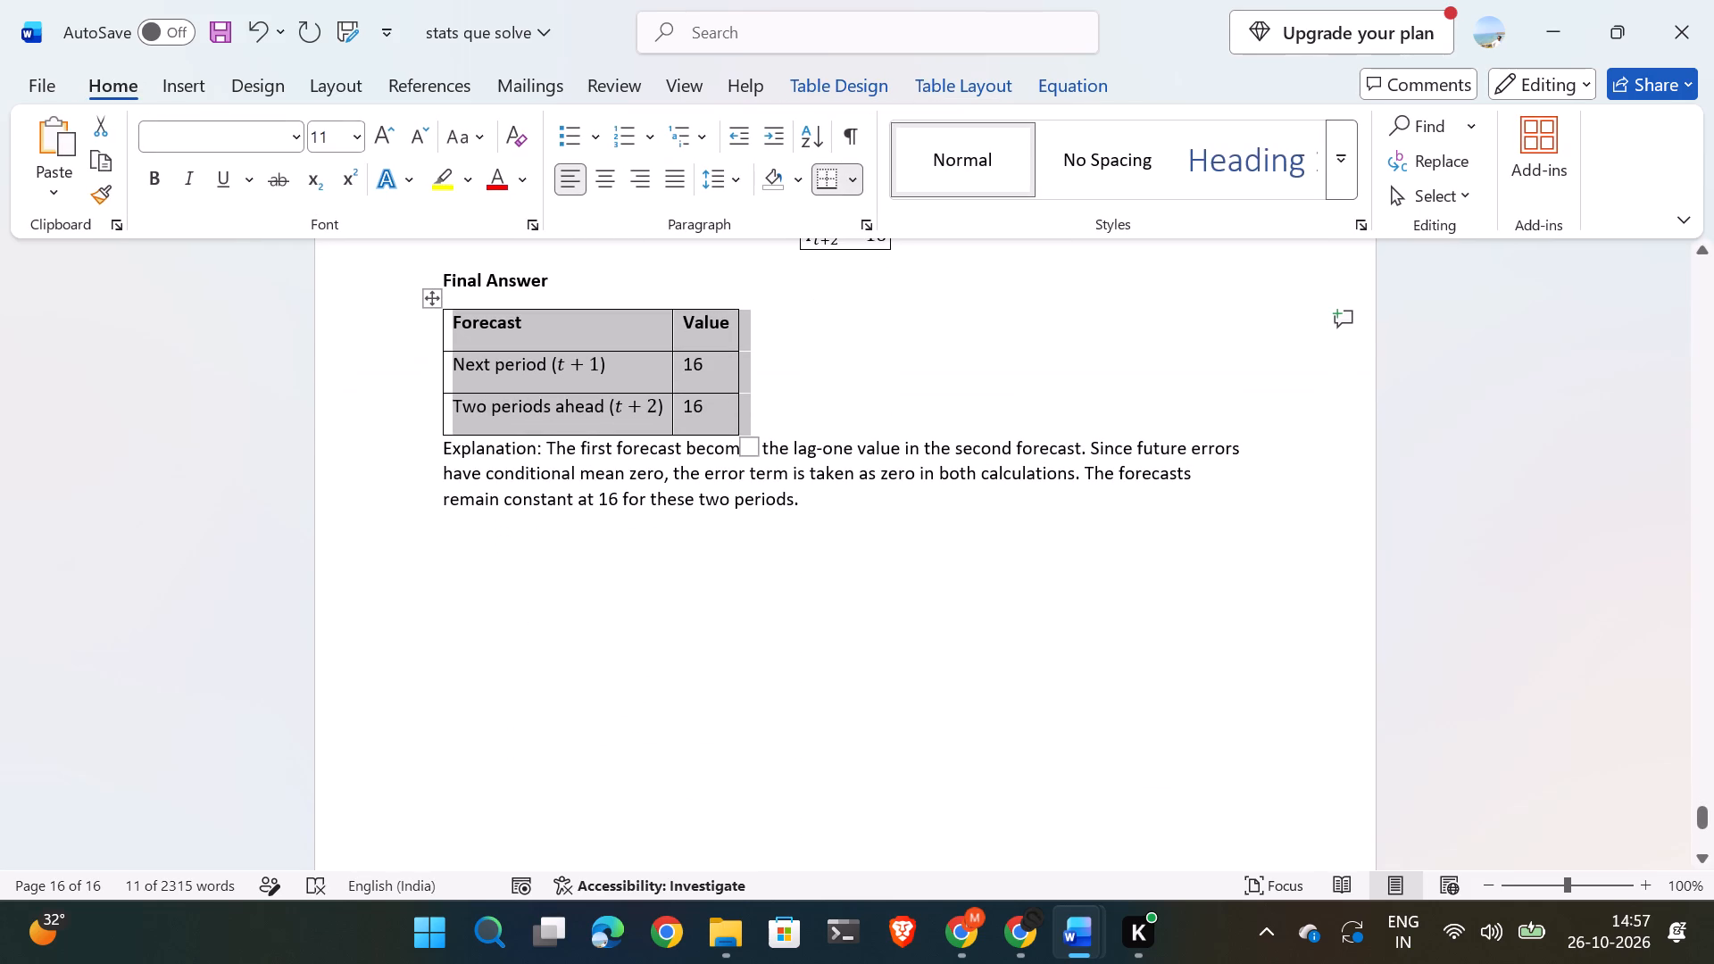
pyautogui.click(797, 485)
pyautogui.click(820, 501)
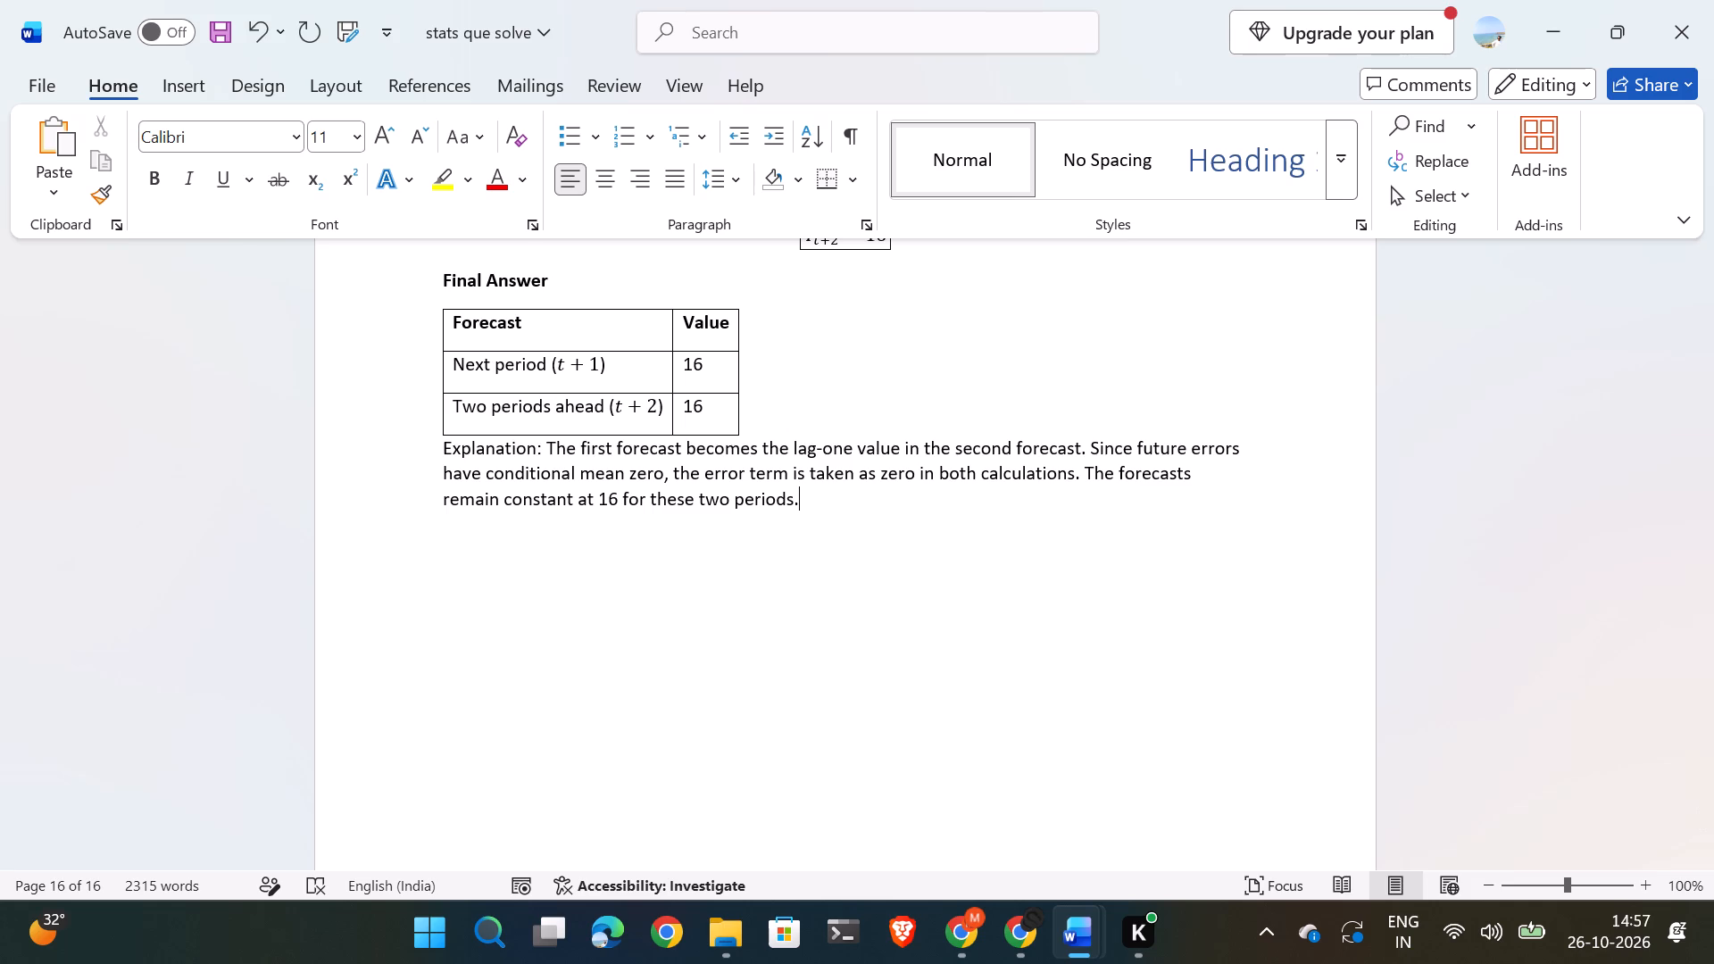
pyautogui.scroll(4, 842, 501)
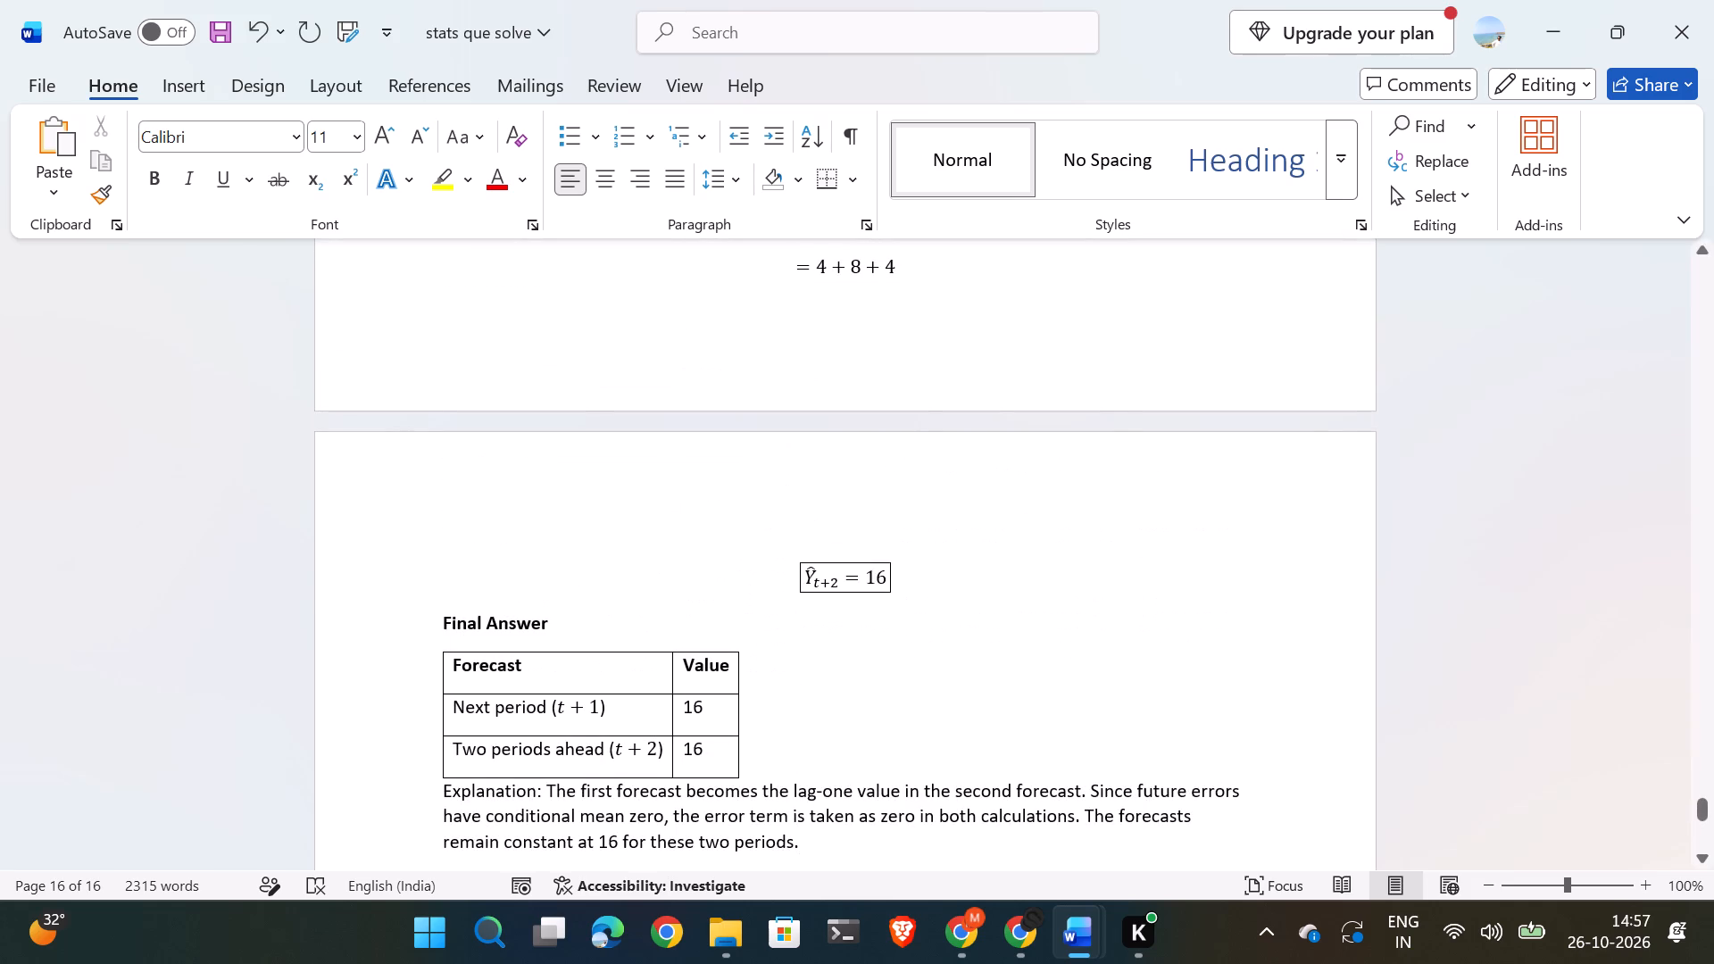
pyautogui.scroll(-2, 836, 700)
pyautogui.click(836, 347)
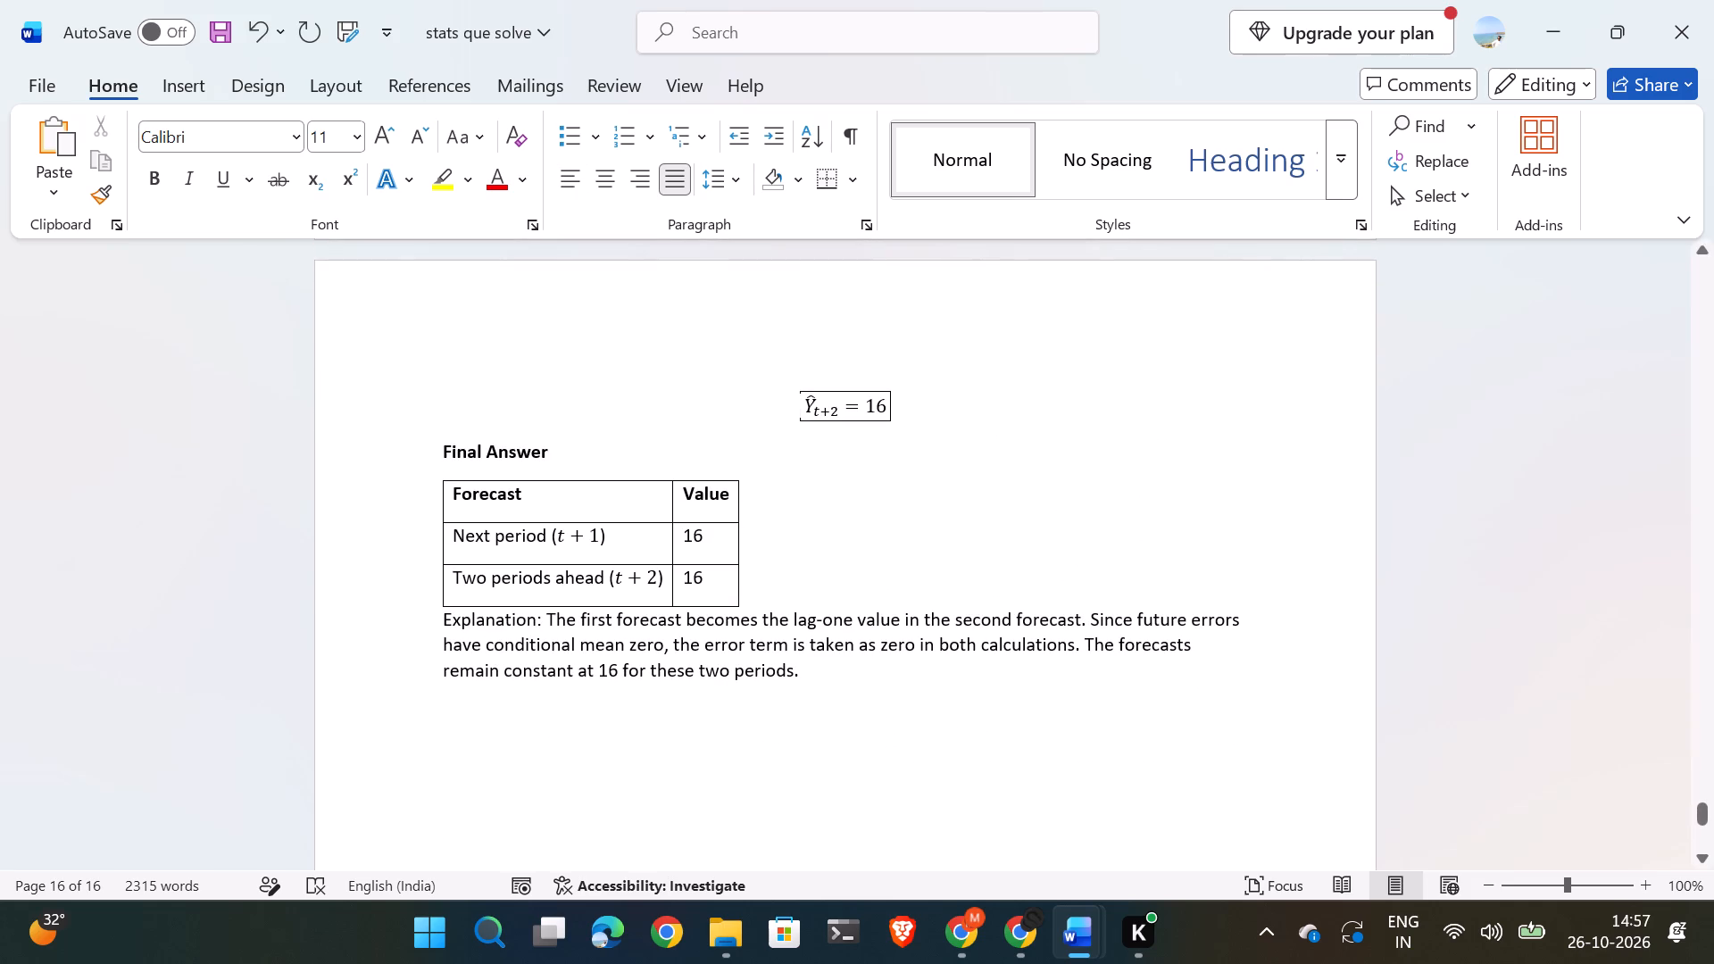
pyautogui.scroll(-3, 940, 500)
pyautogui.click(841, 421)
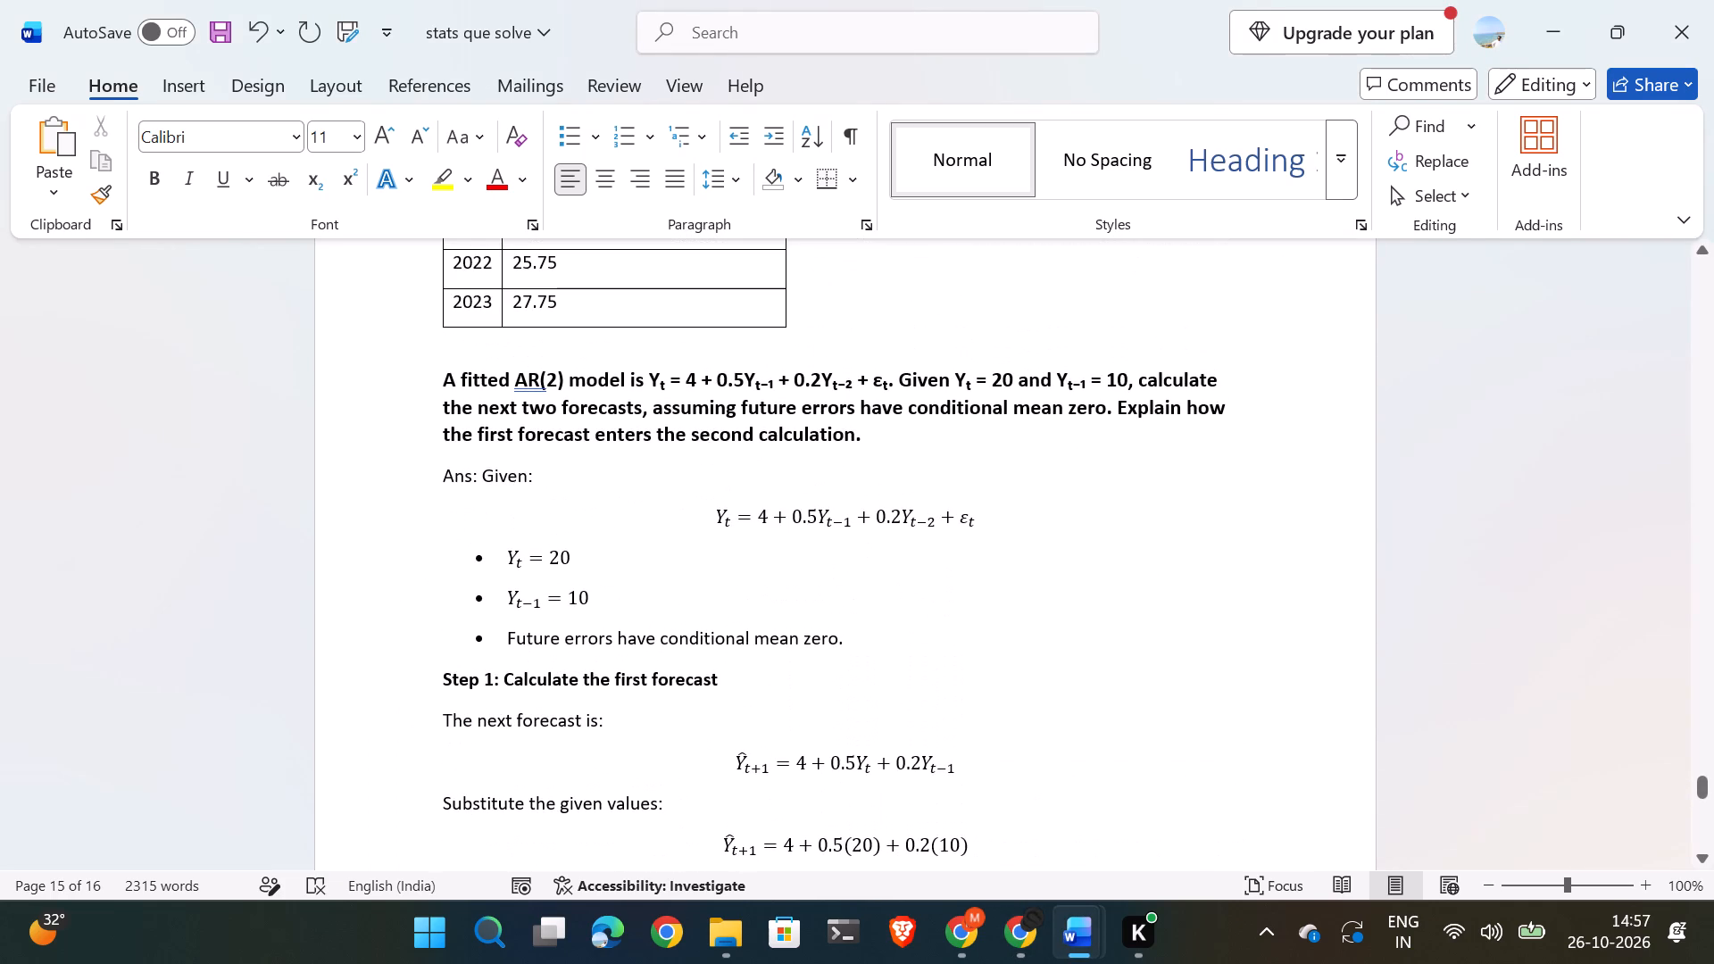
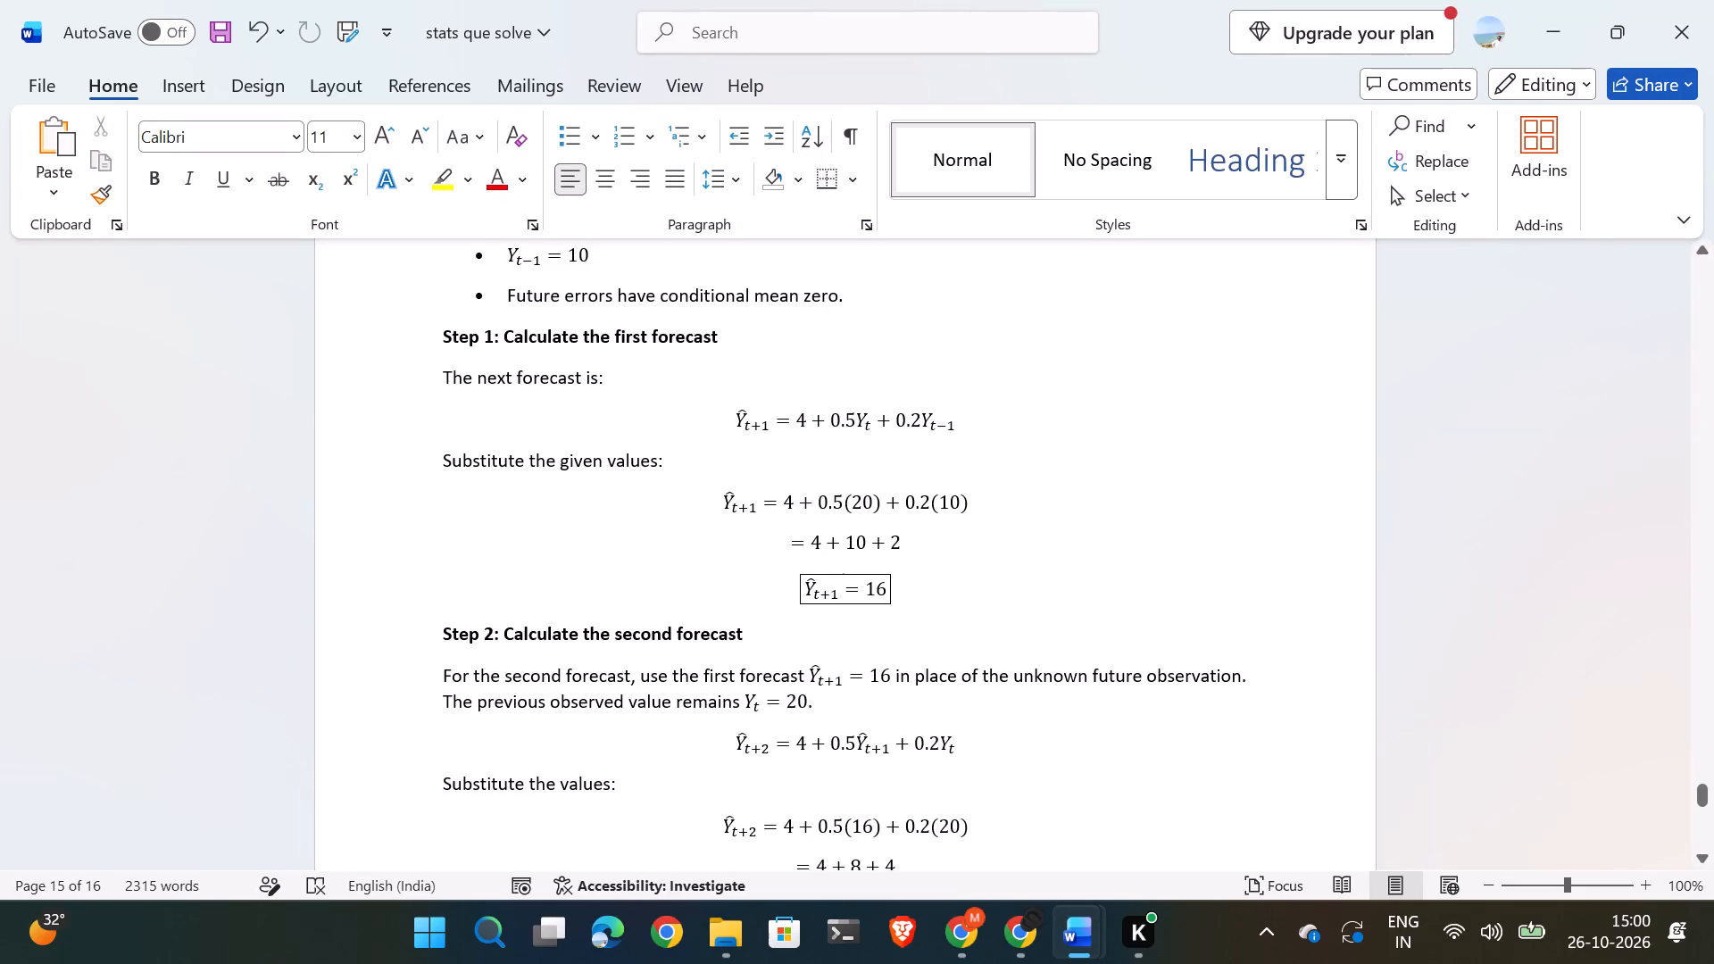
# Review the AR(2) answer from the Step 1 forecast calculation through the Final Answer table and closing explanation.
pyautogui.scroll(-2, 770, 641)
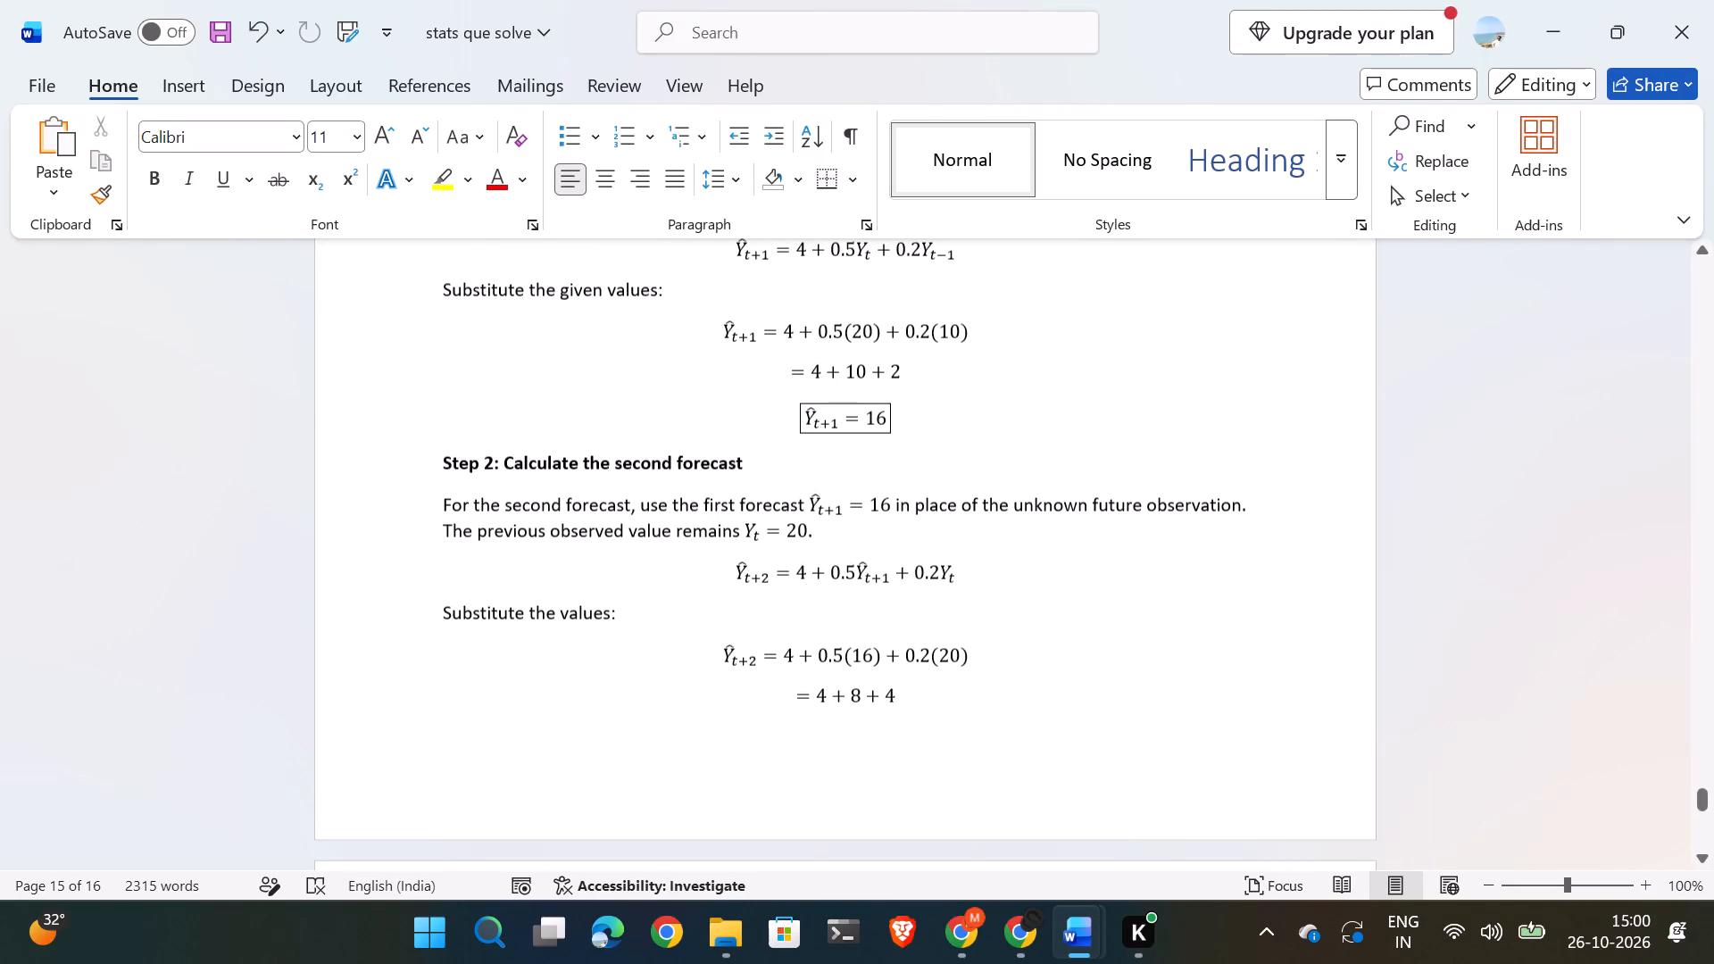
pyautogui.scroll(-3, 1012, 617)
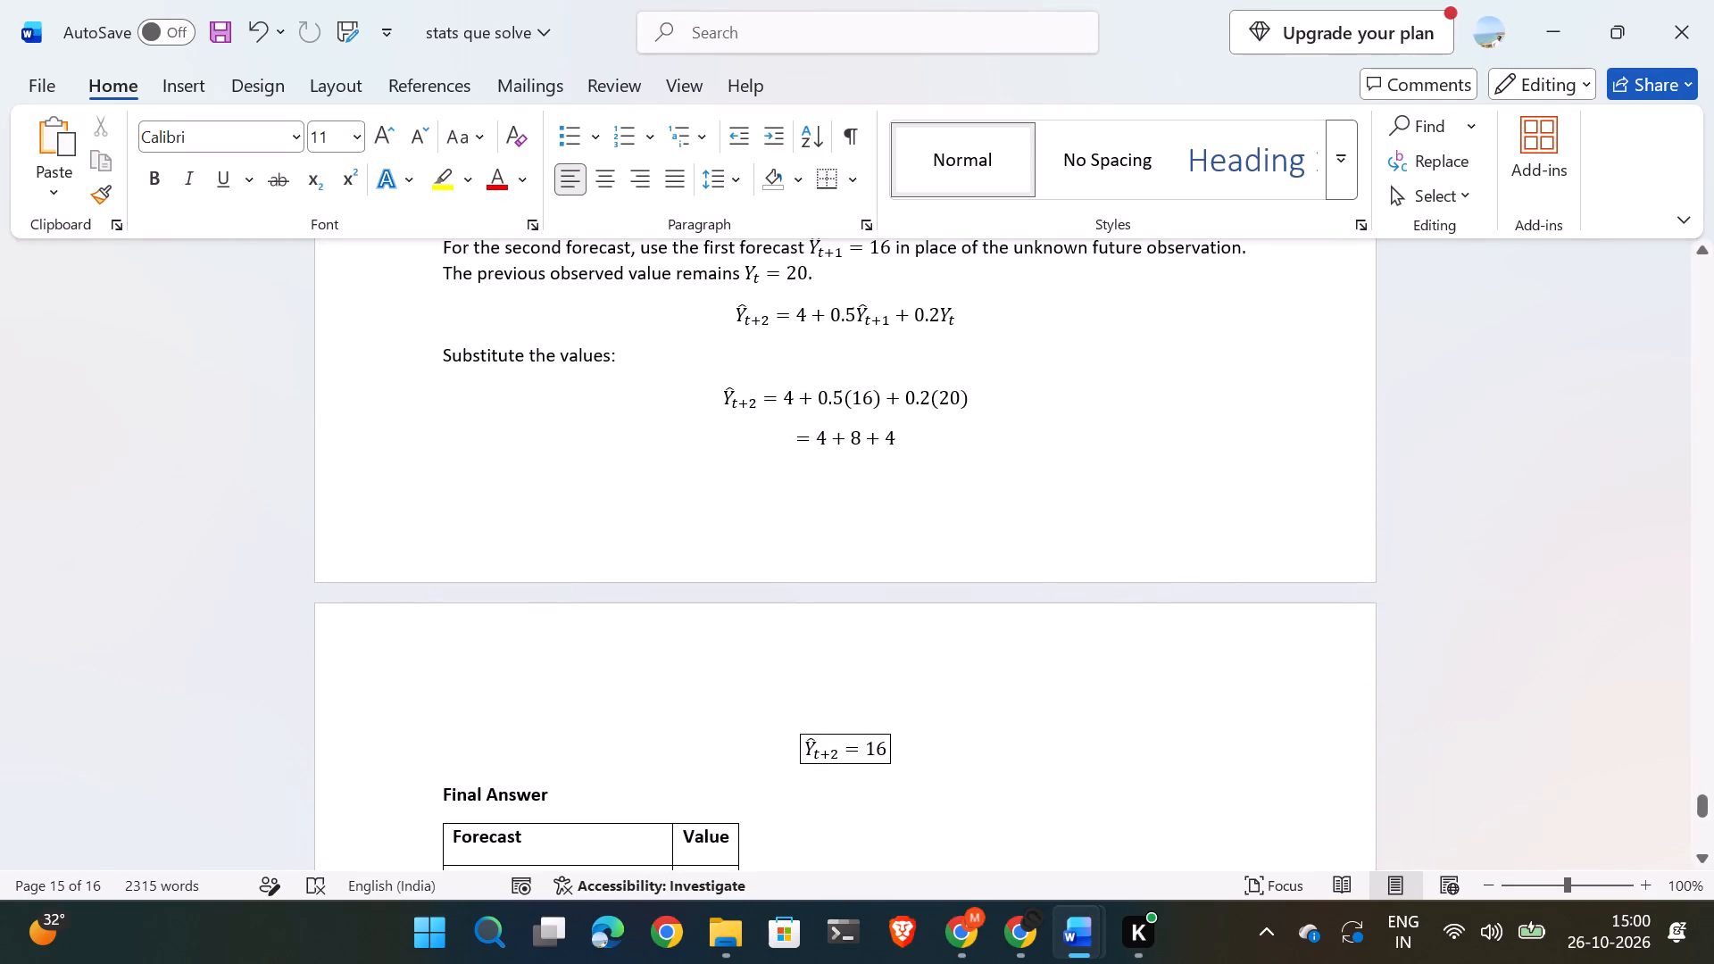
pyautogui.scroll(-1, 1013, 617)
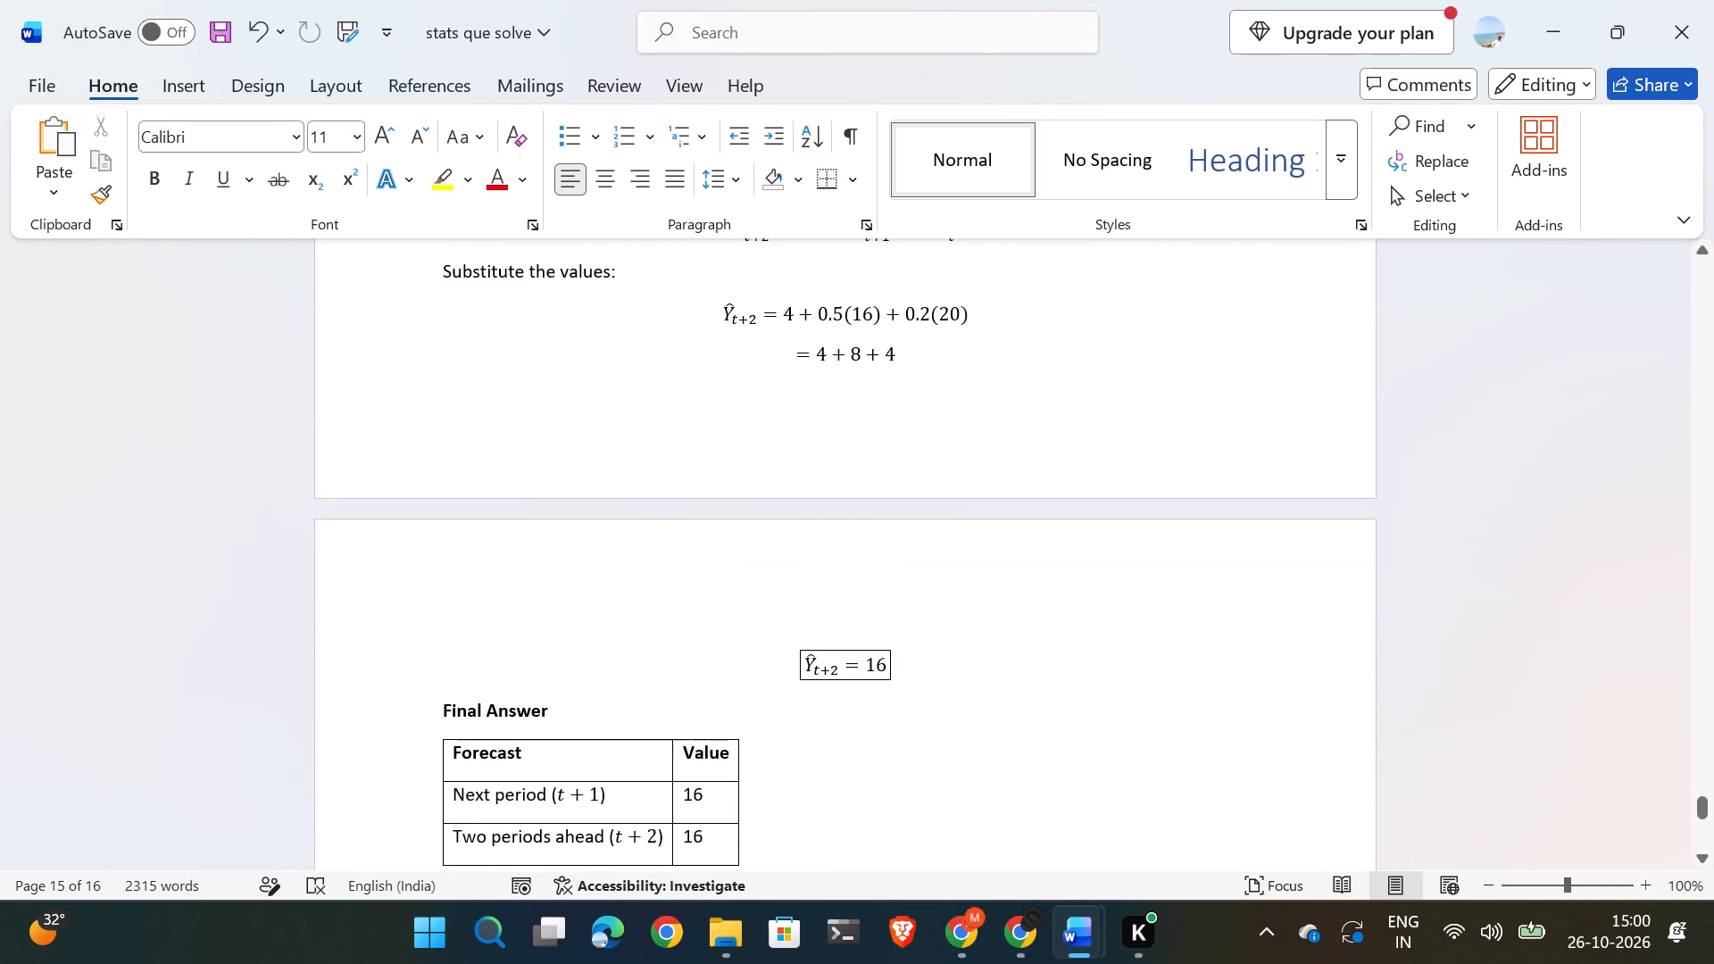
pyautogui.scroll(-3, 1013, 617)
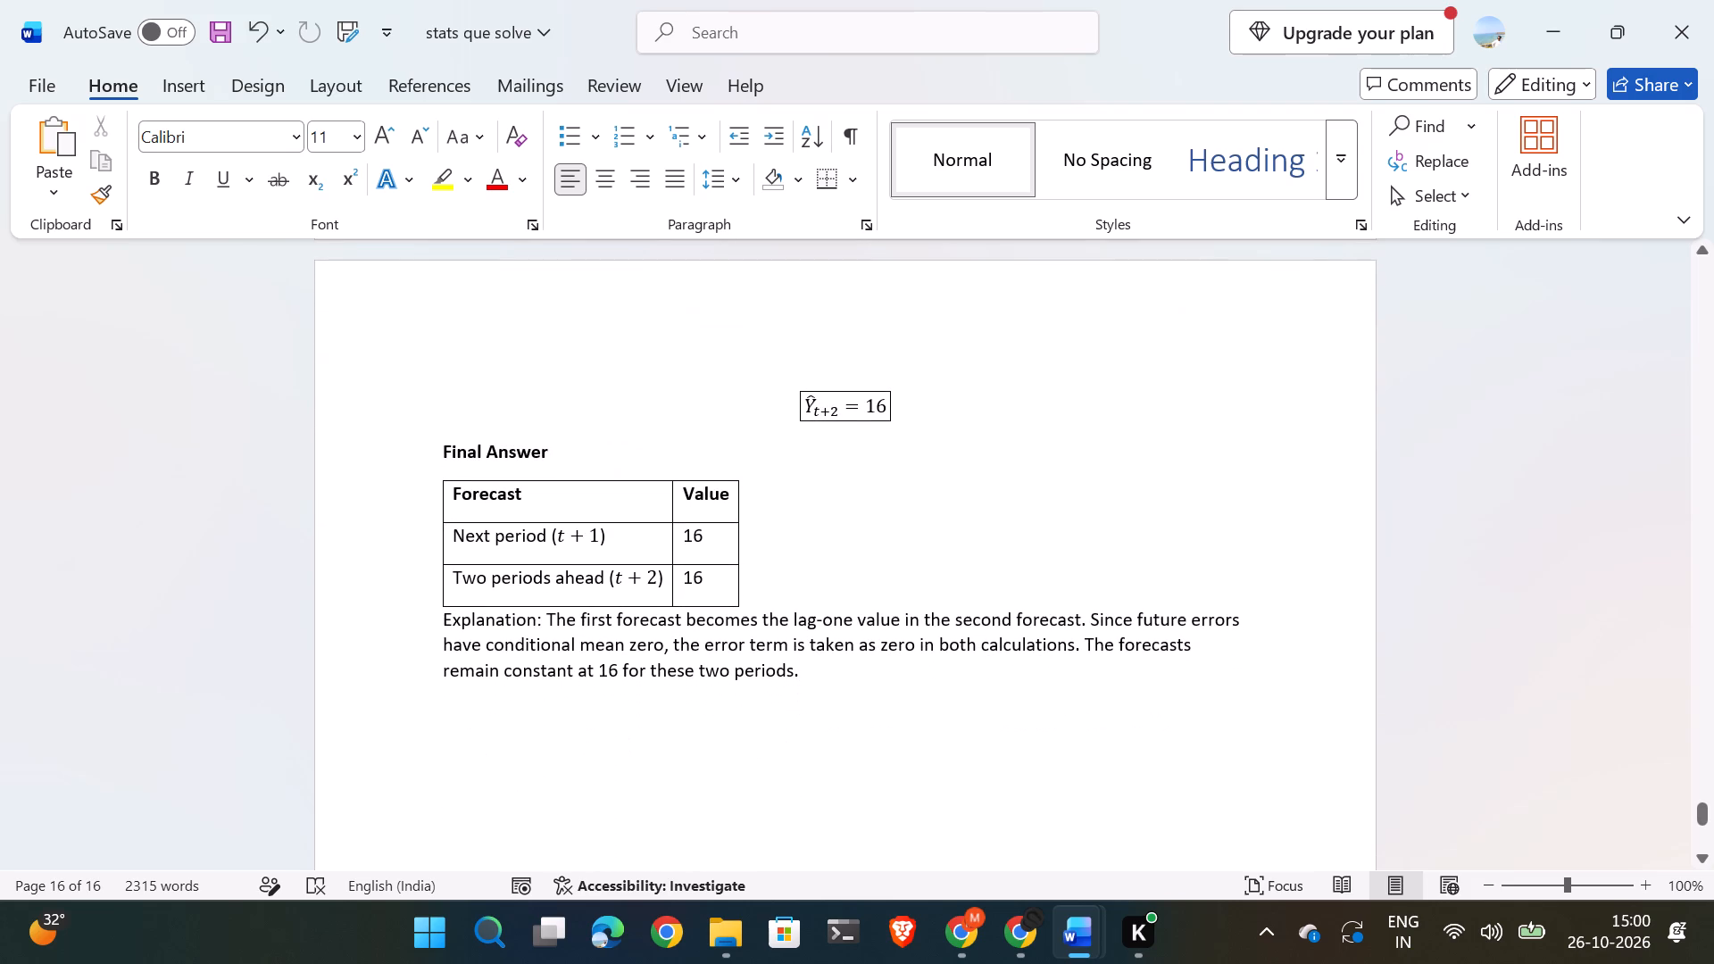
pyautogui.scroll(-1, 820, 623)
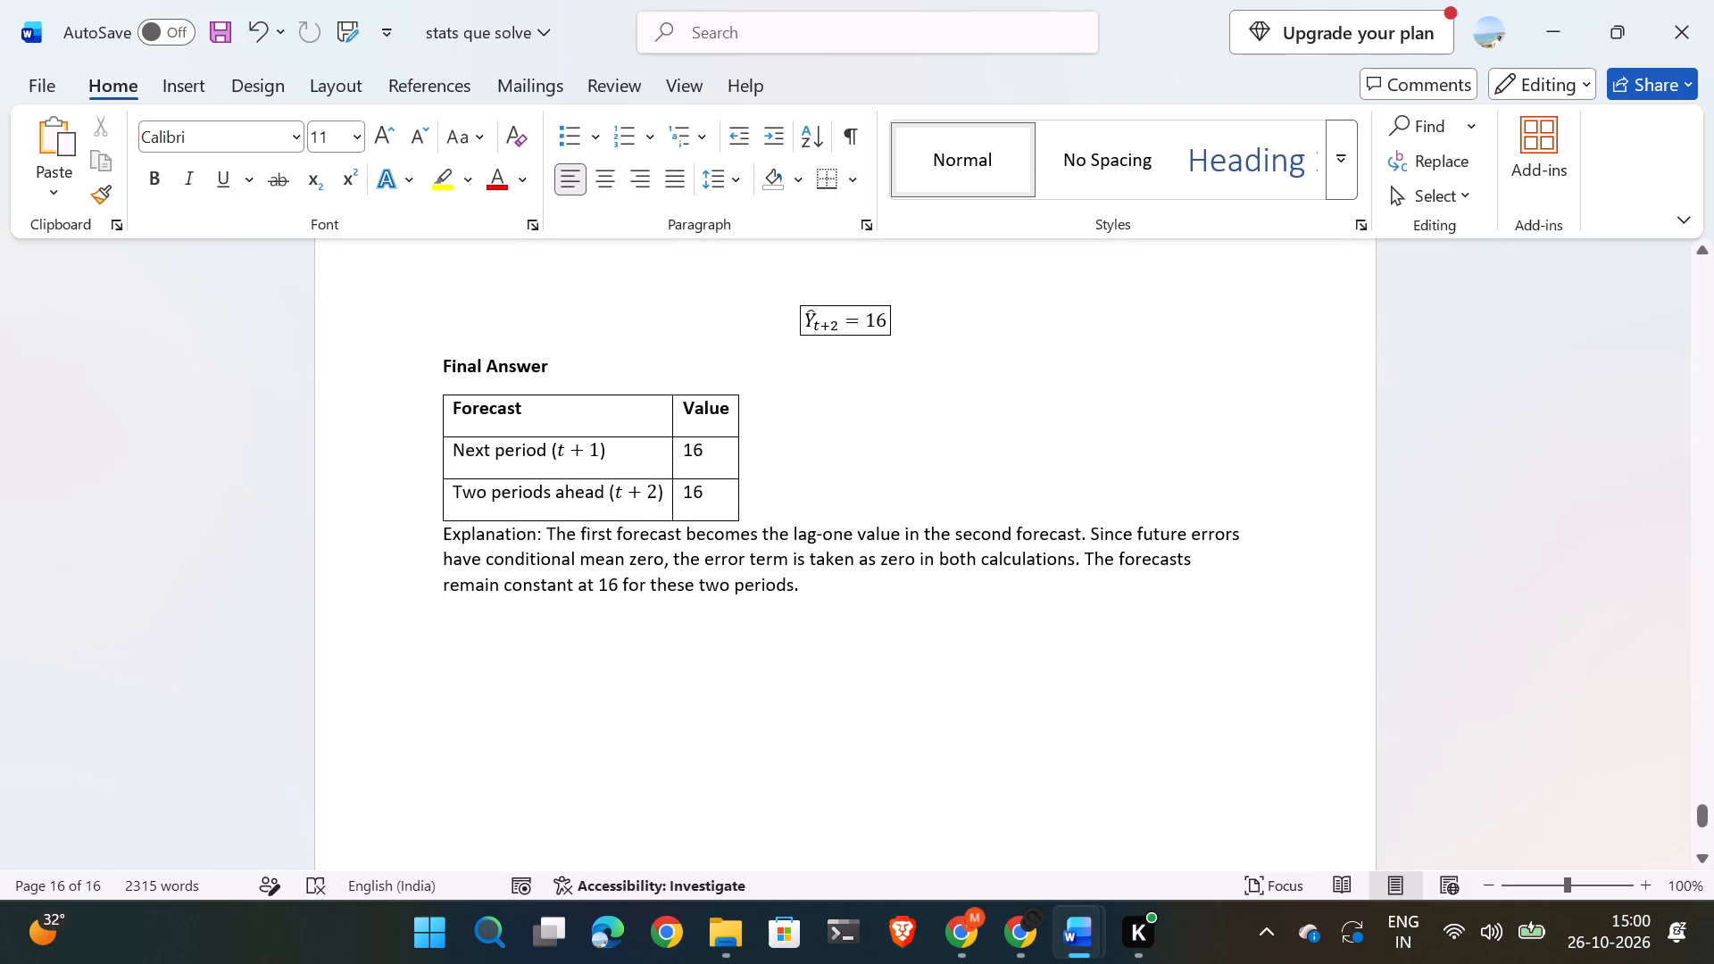
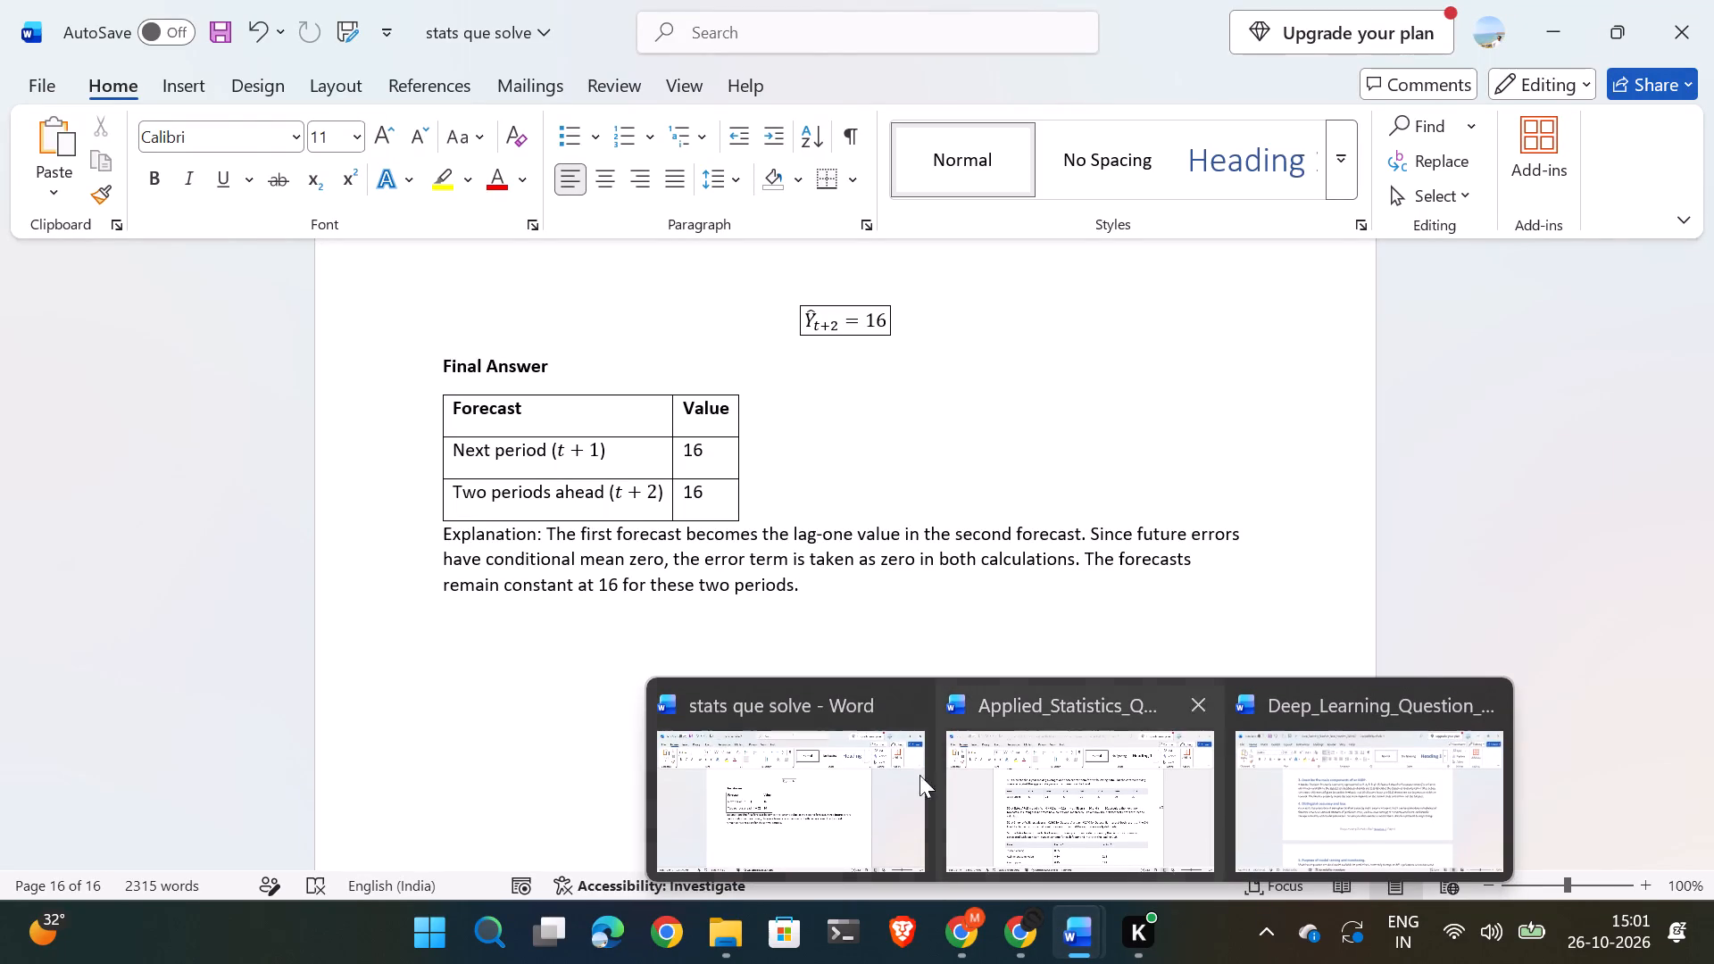
# Copy the text of question 51 on the Shapiro–Wilk test, without its number, from the Applied Statistics questions document.
pyautogui.click(1024, 765)
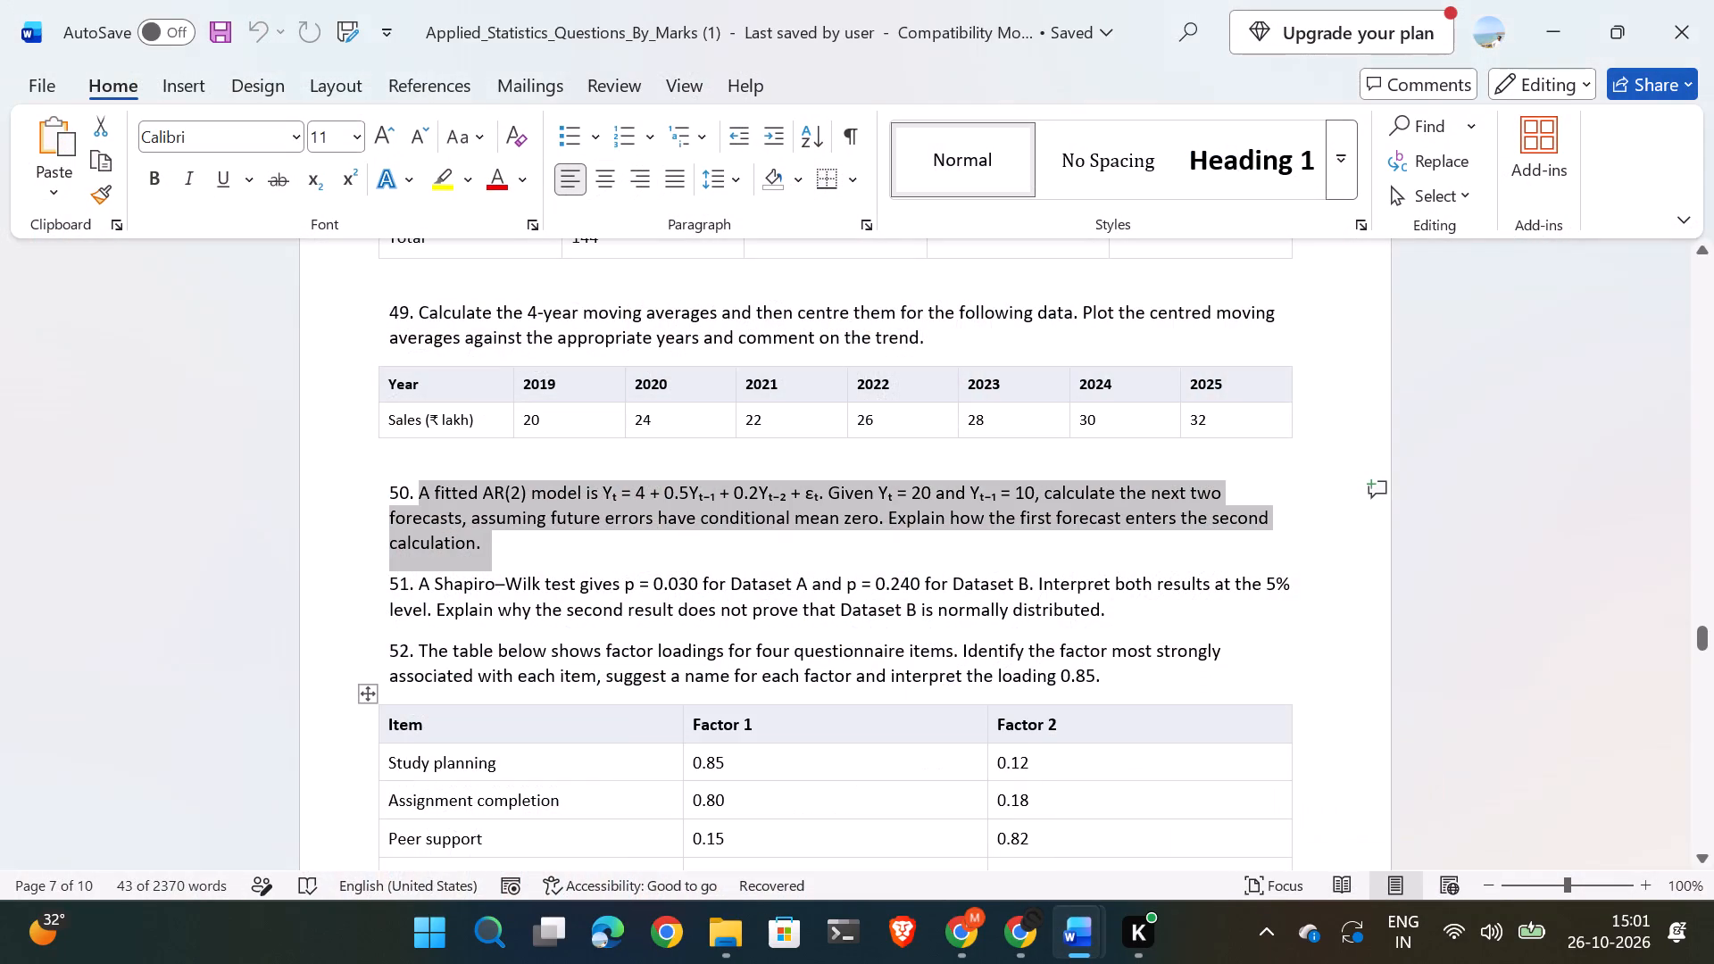
pyautogui.click(470, 583)
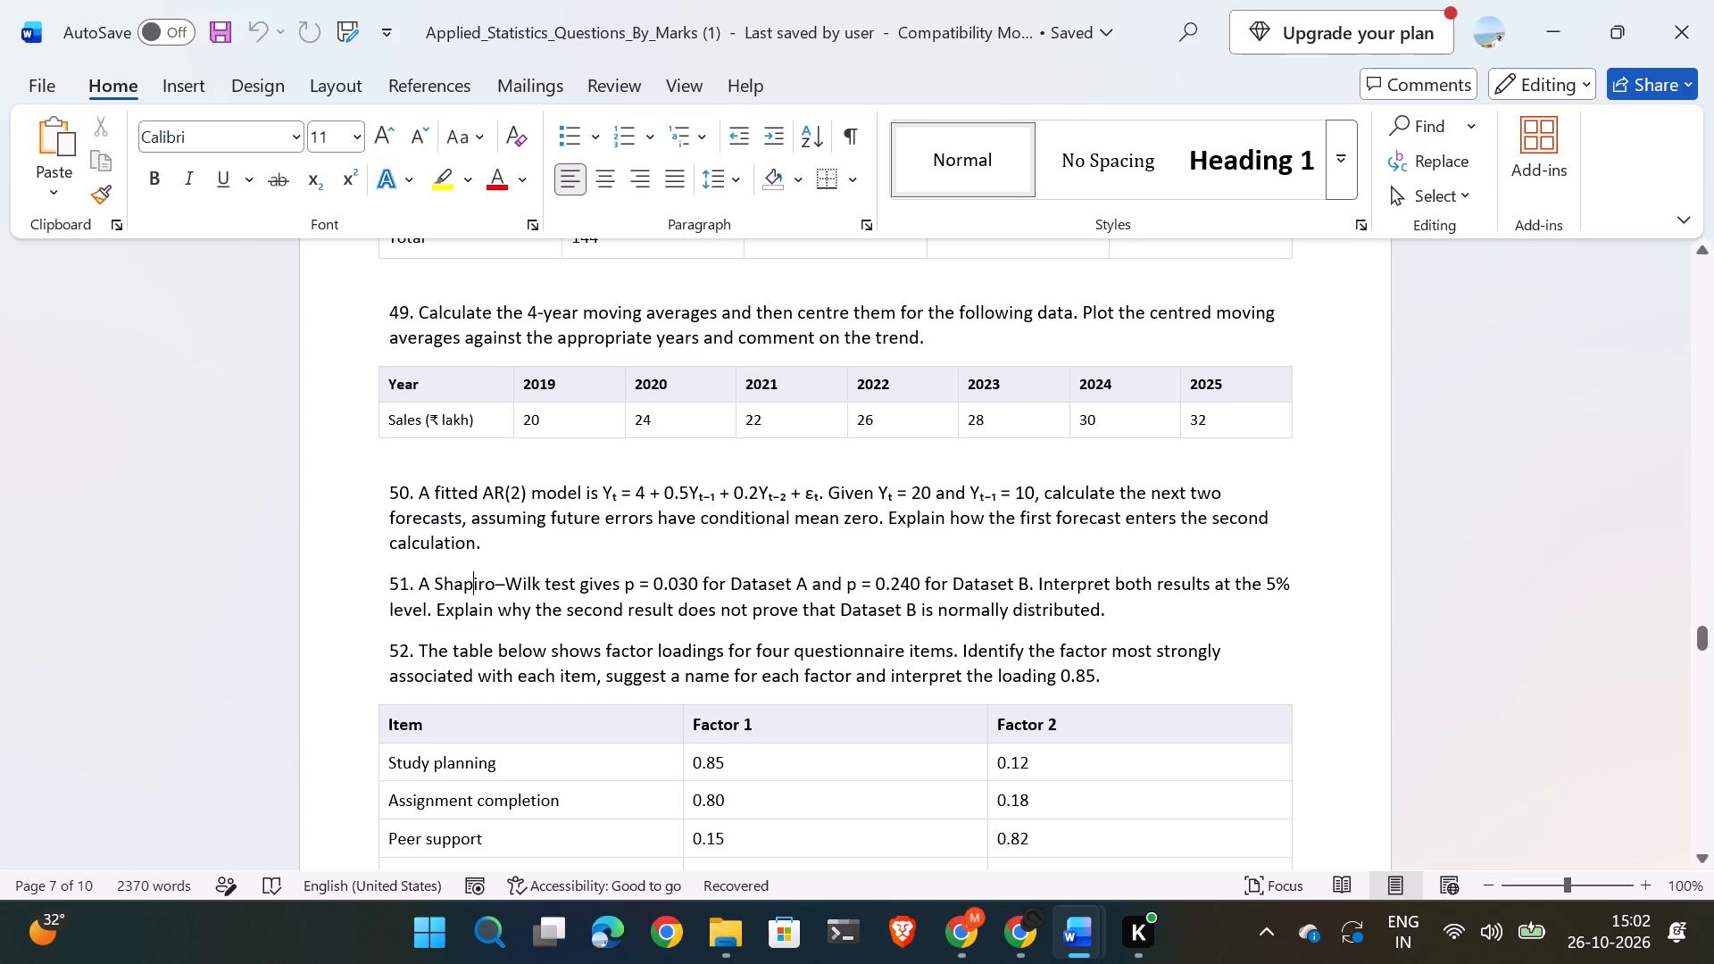
pyautogui.moveTo(420, 590); pyautogui.dragTo(1146, 623)
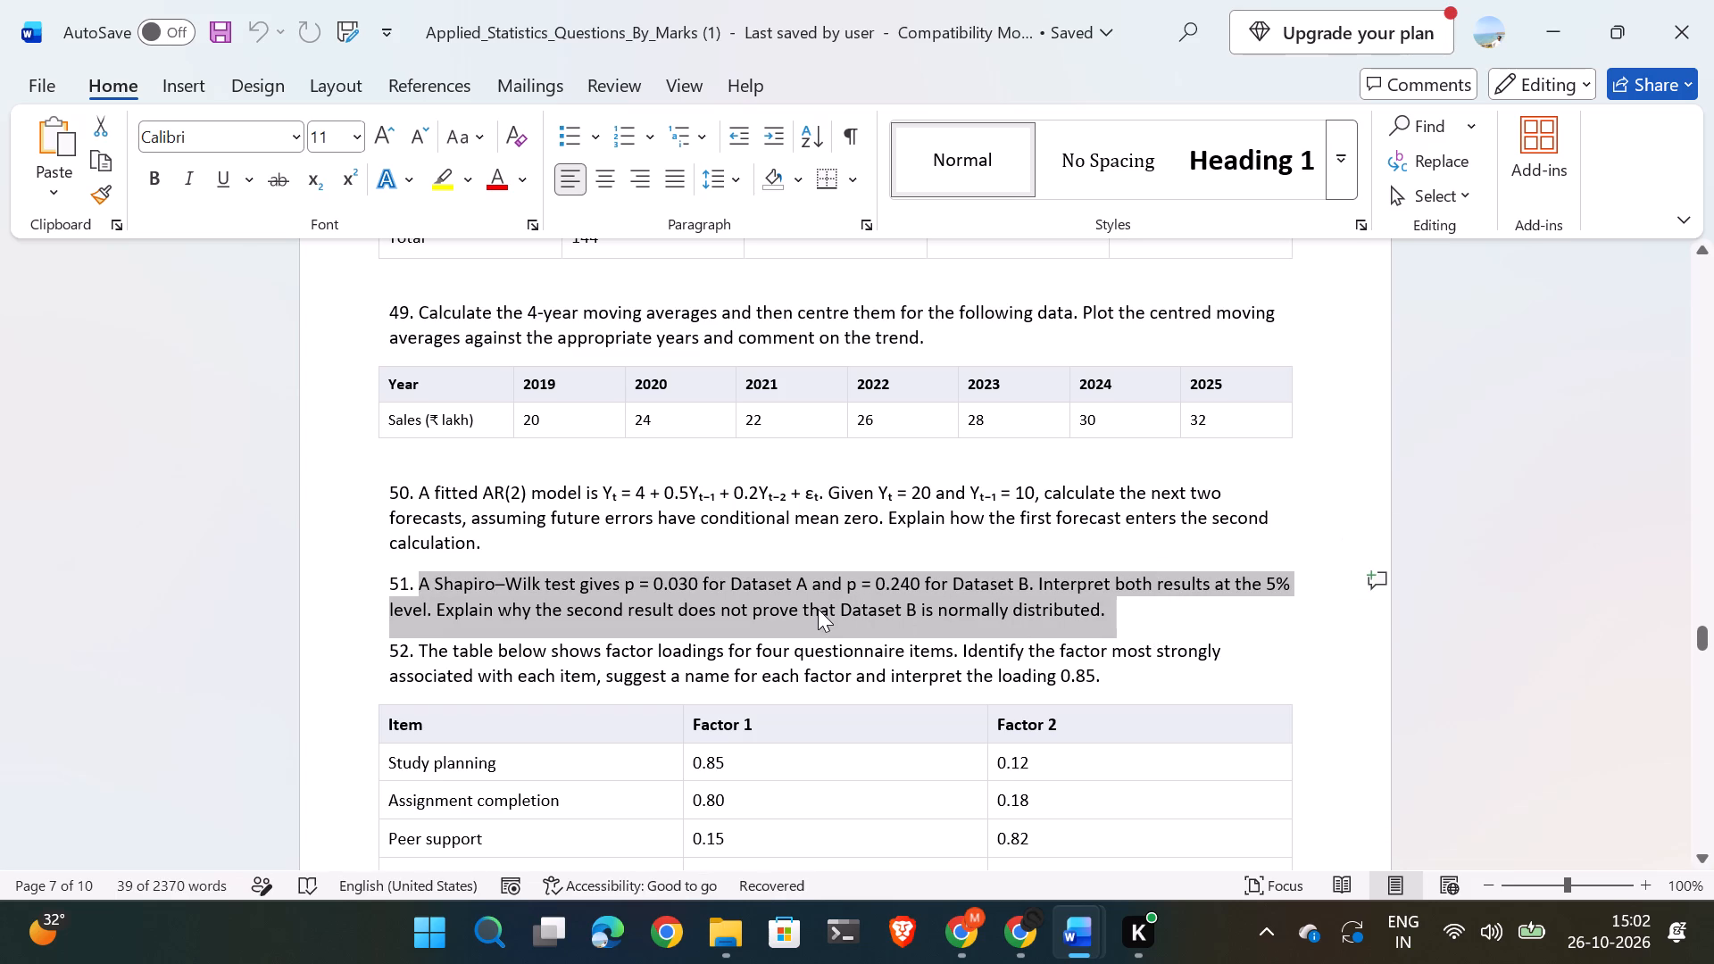
pyautogui.hotkey('ctrl', 'c')
pyautogui.hotkey('alt', 'Tab')
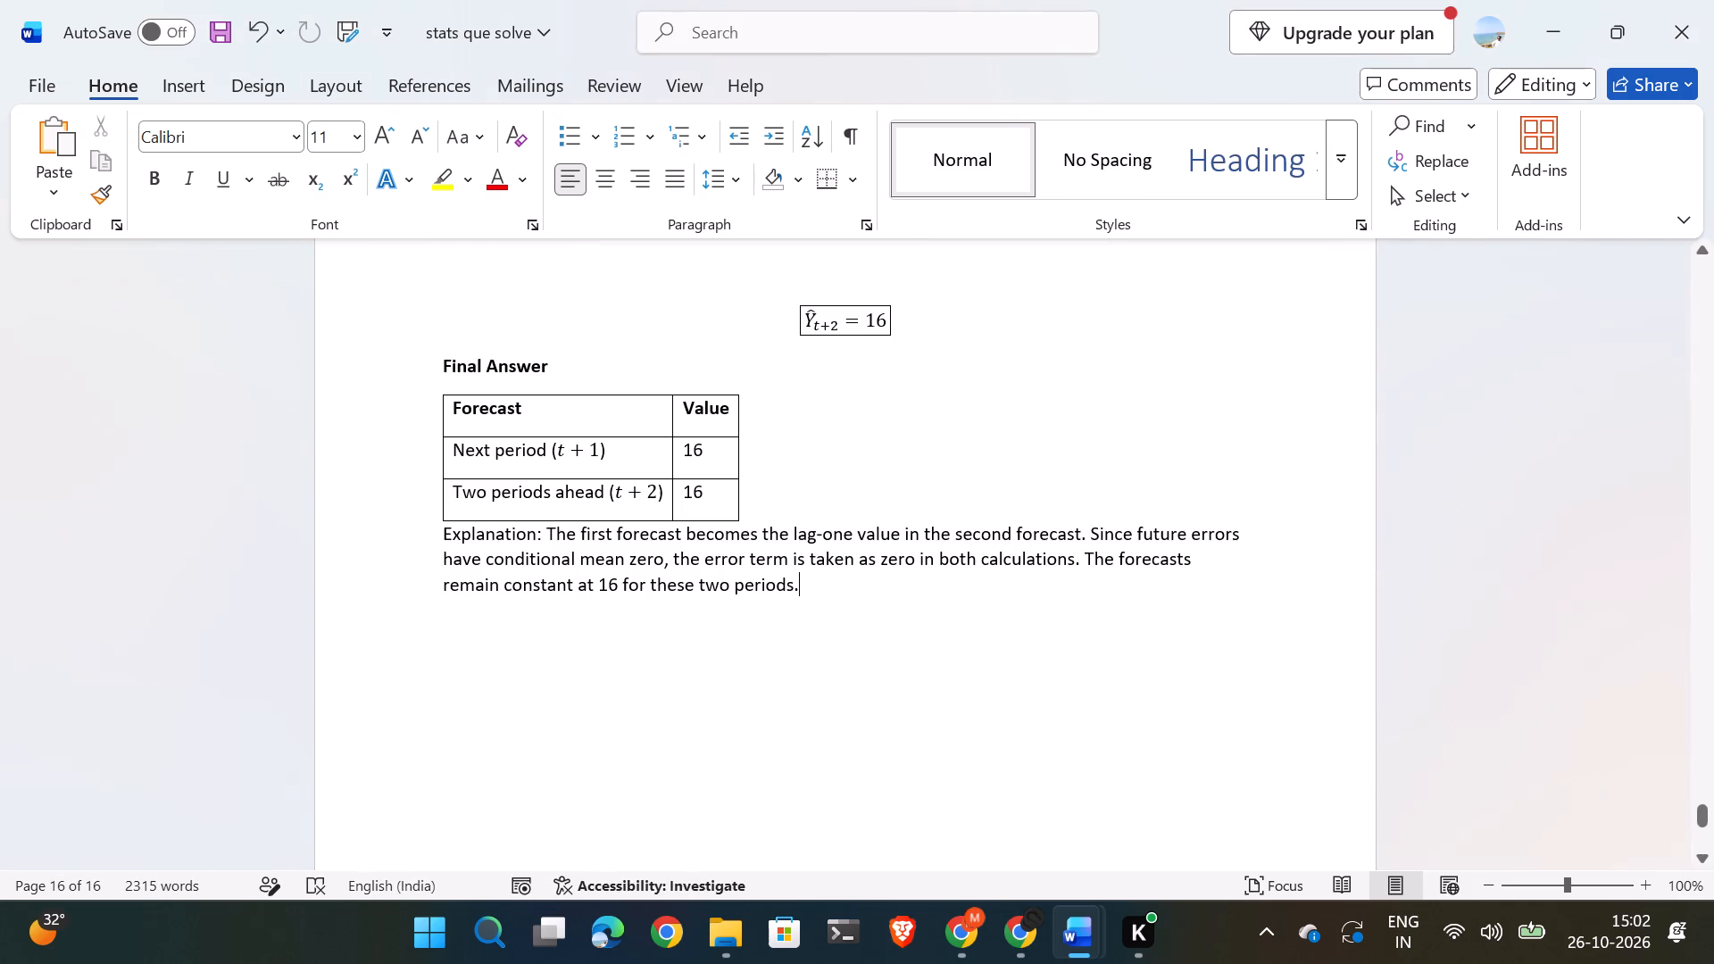
pyautogui.hotkey('alt', 'Tab')
pyautogui.hotkey('alt', 'Tab')
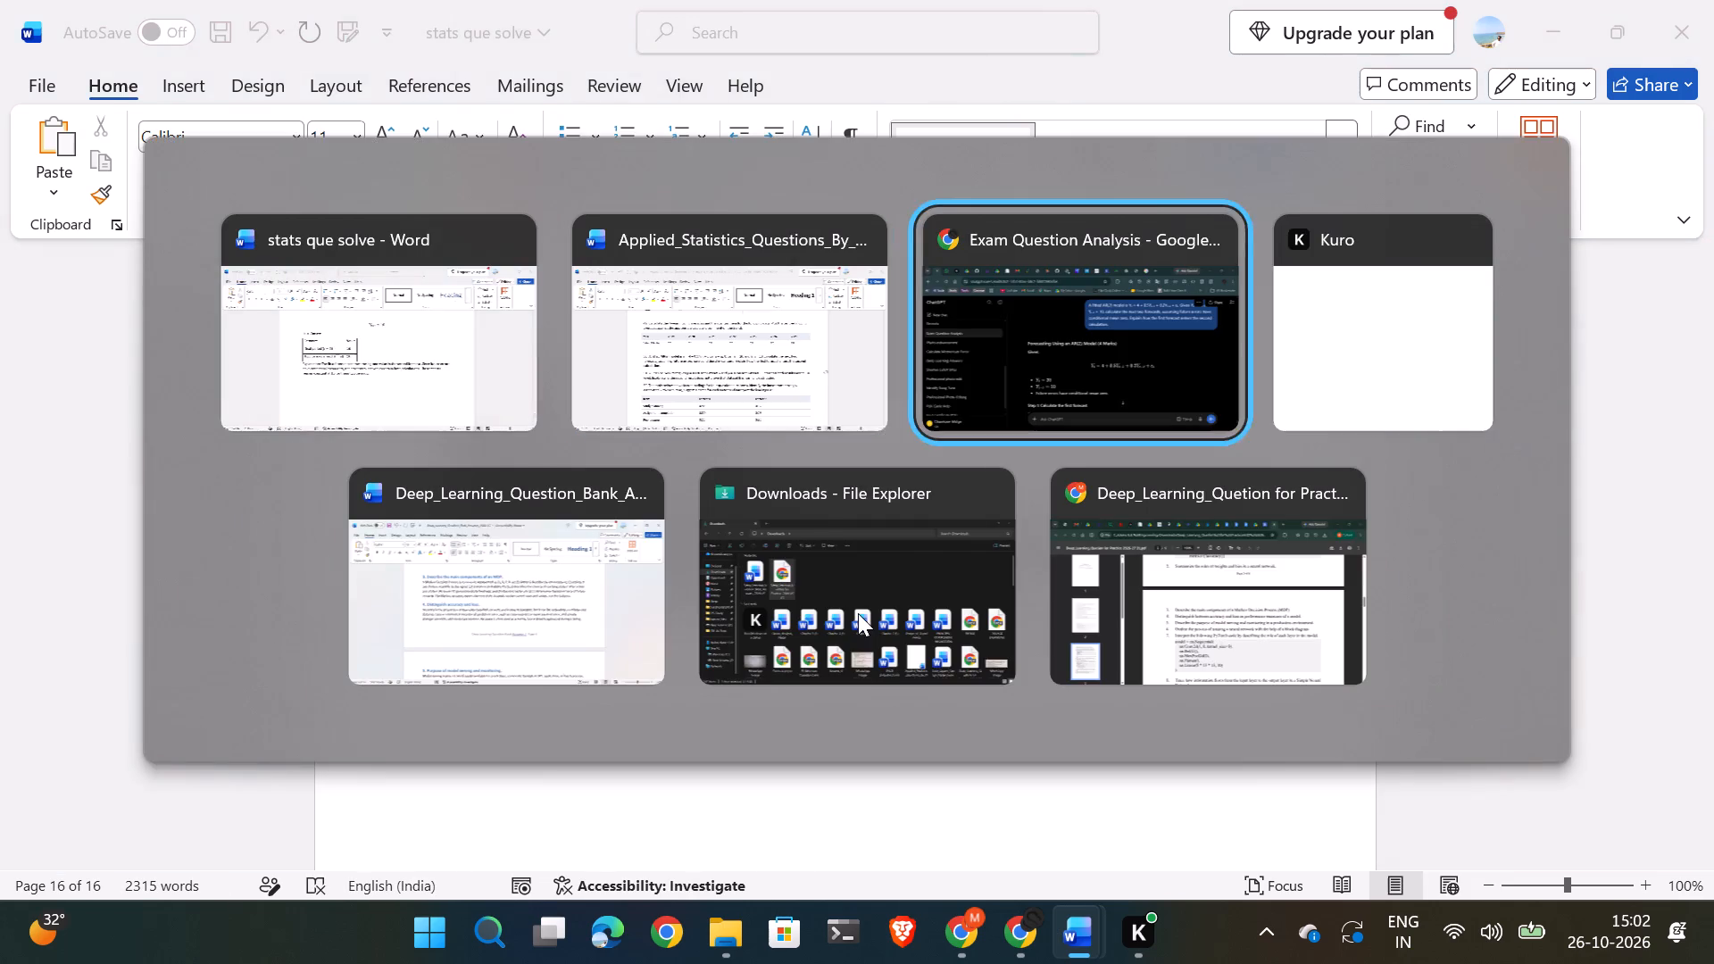
pyautogui.scroll(-11, 730, 733)
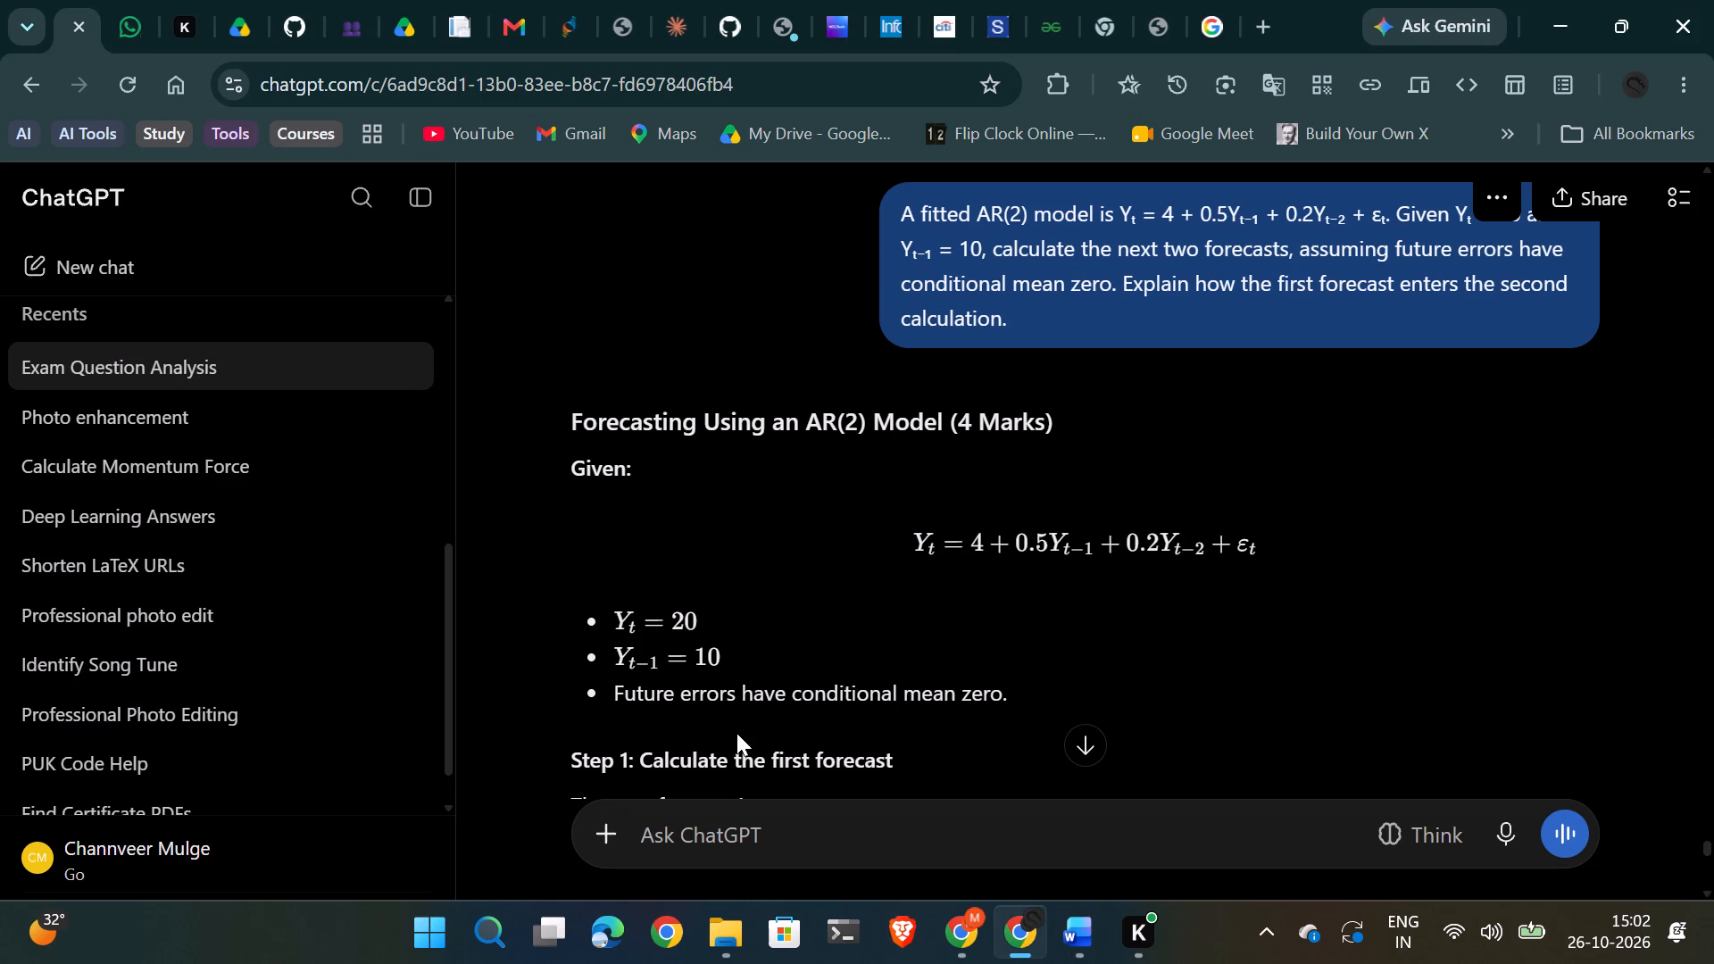
pyautogui.scroll(-6, 1025, 784)
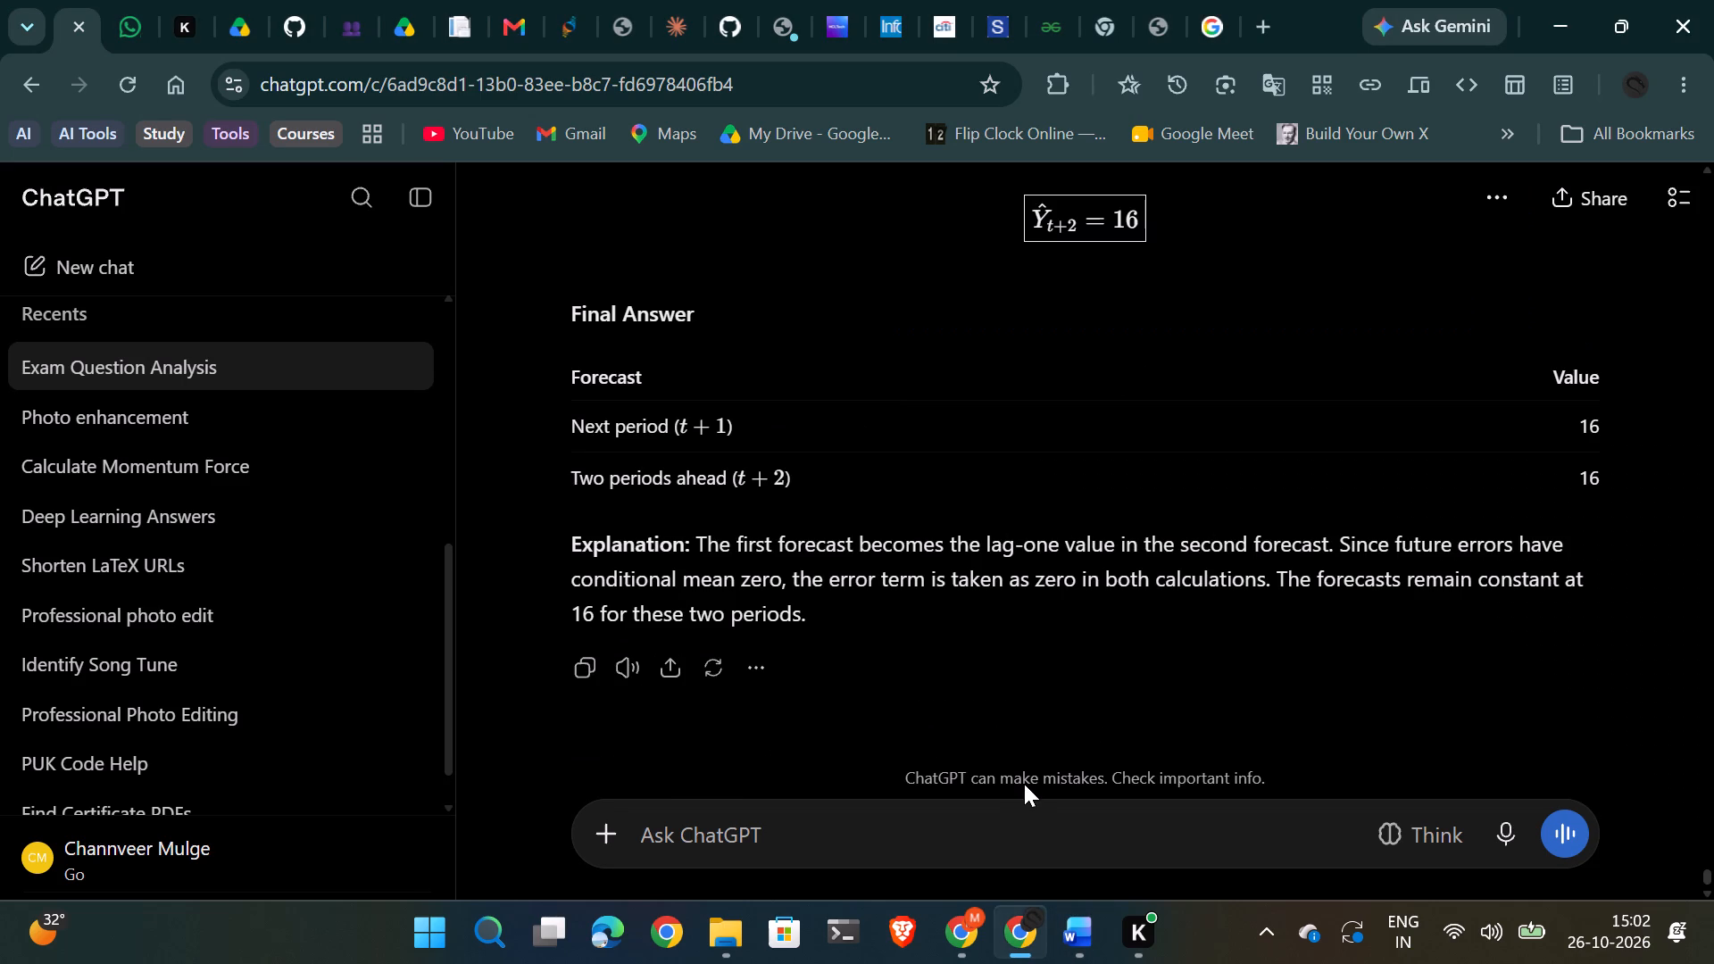
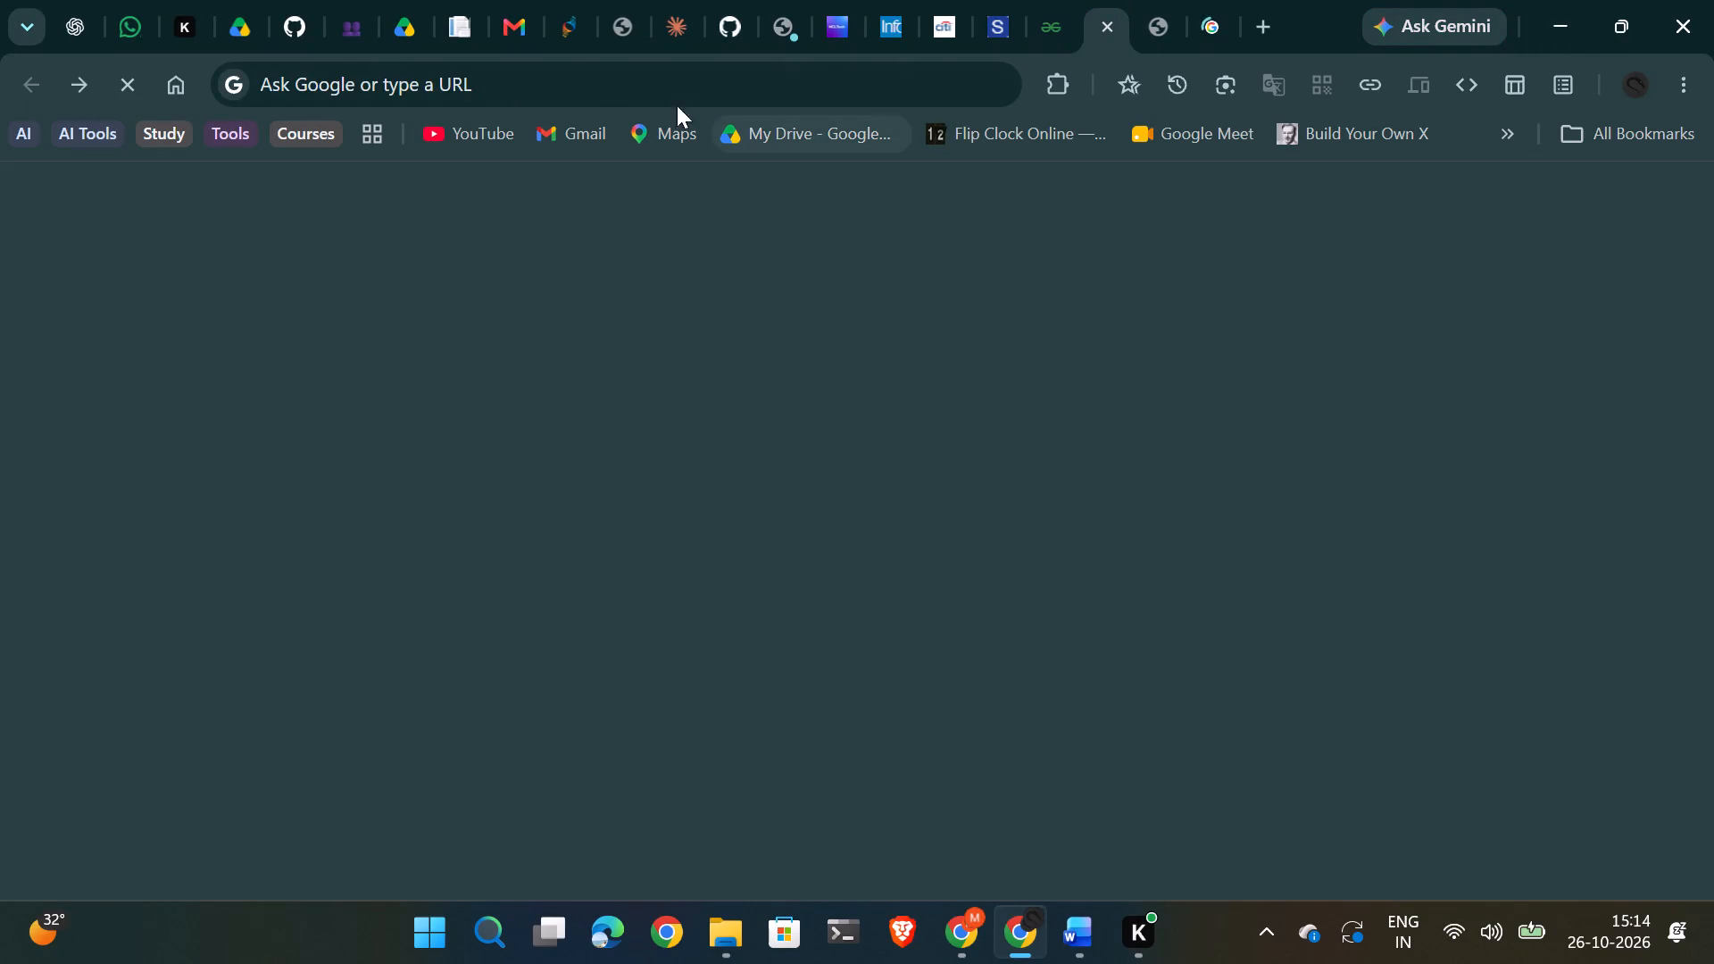
pyautogui.click(637, 91)
pyautogui.write('rent o')
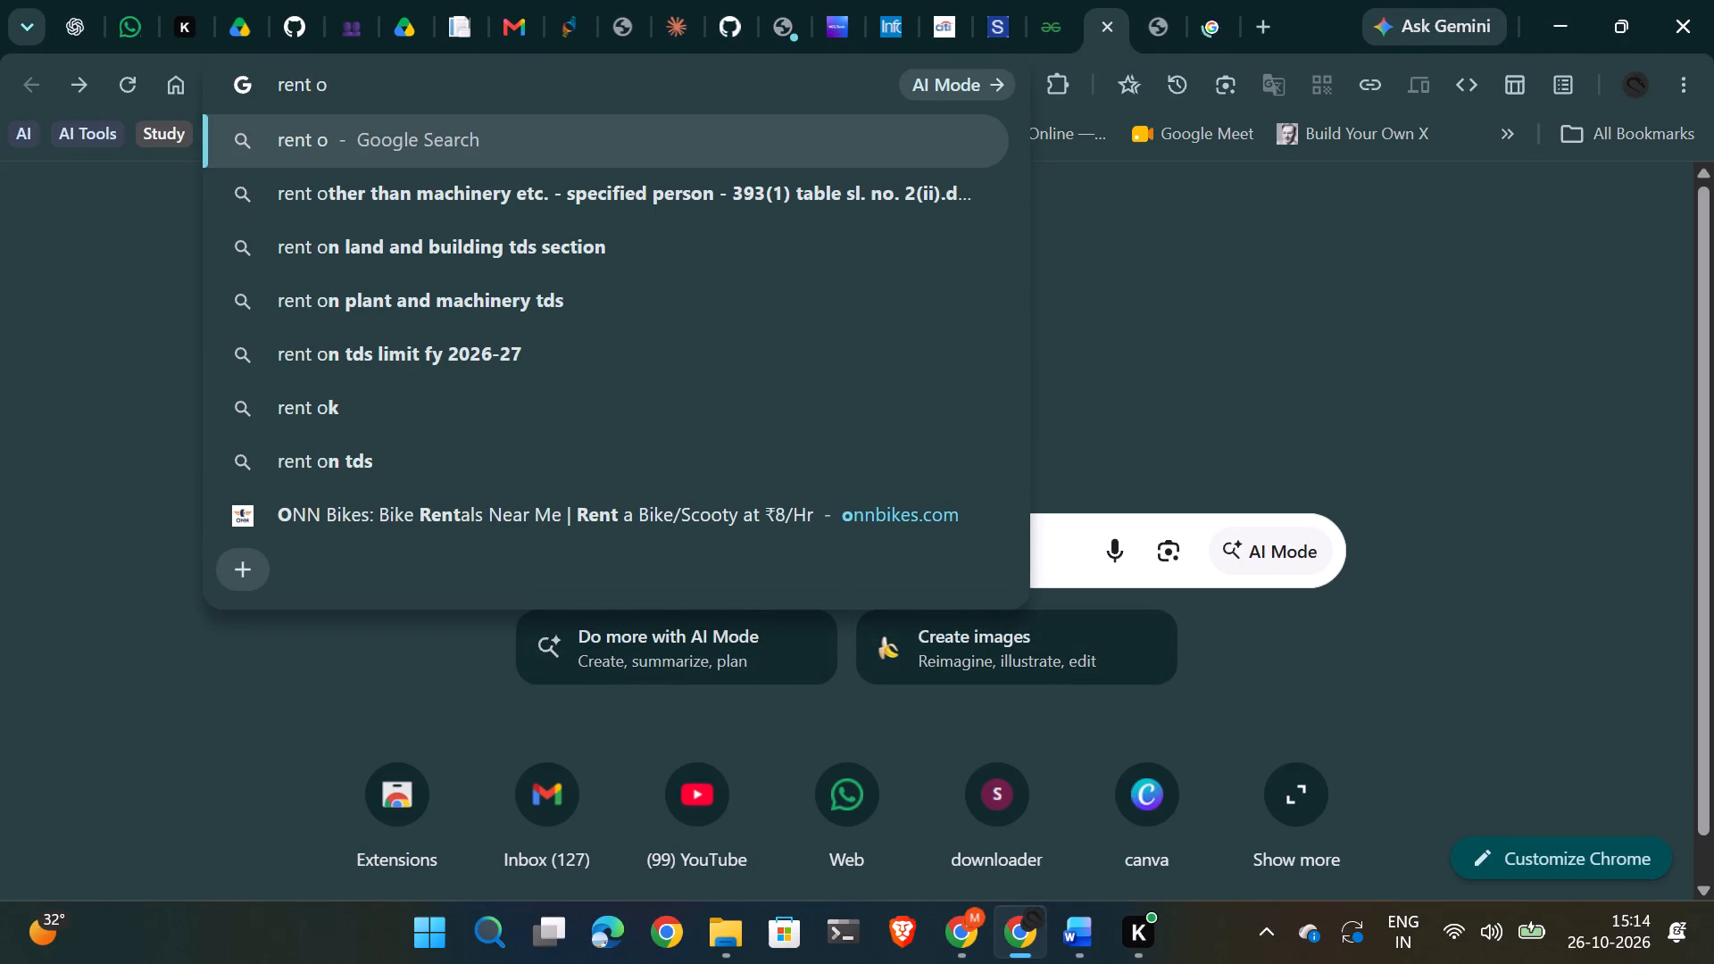
pyautogui.write('ut a')
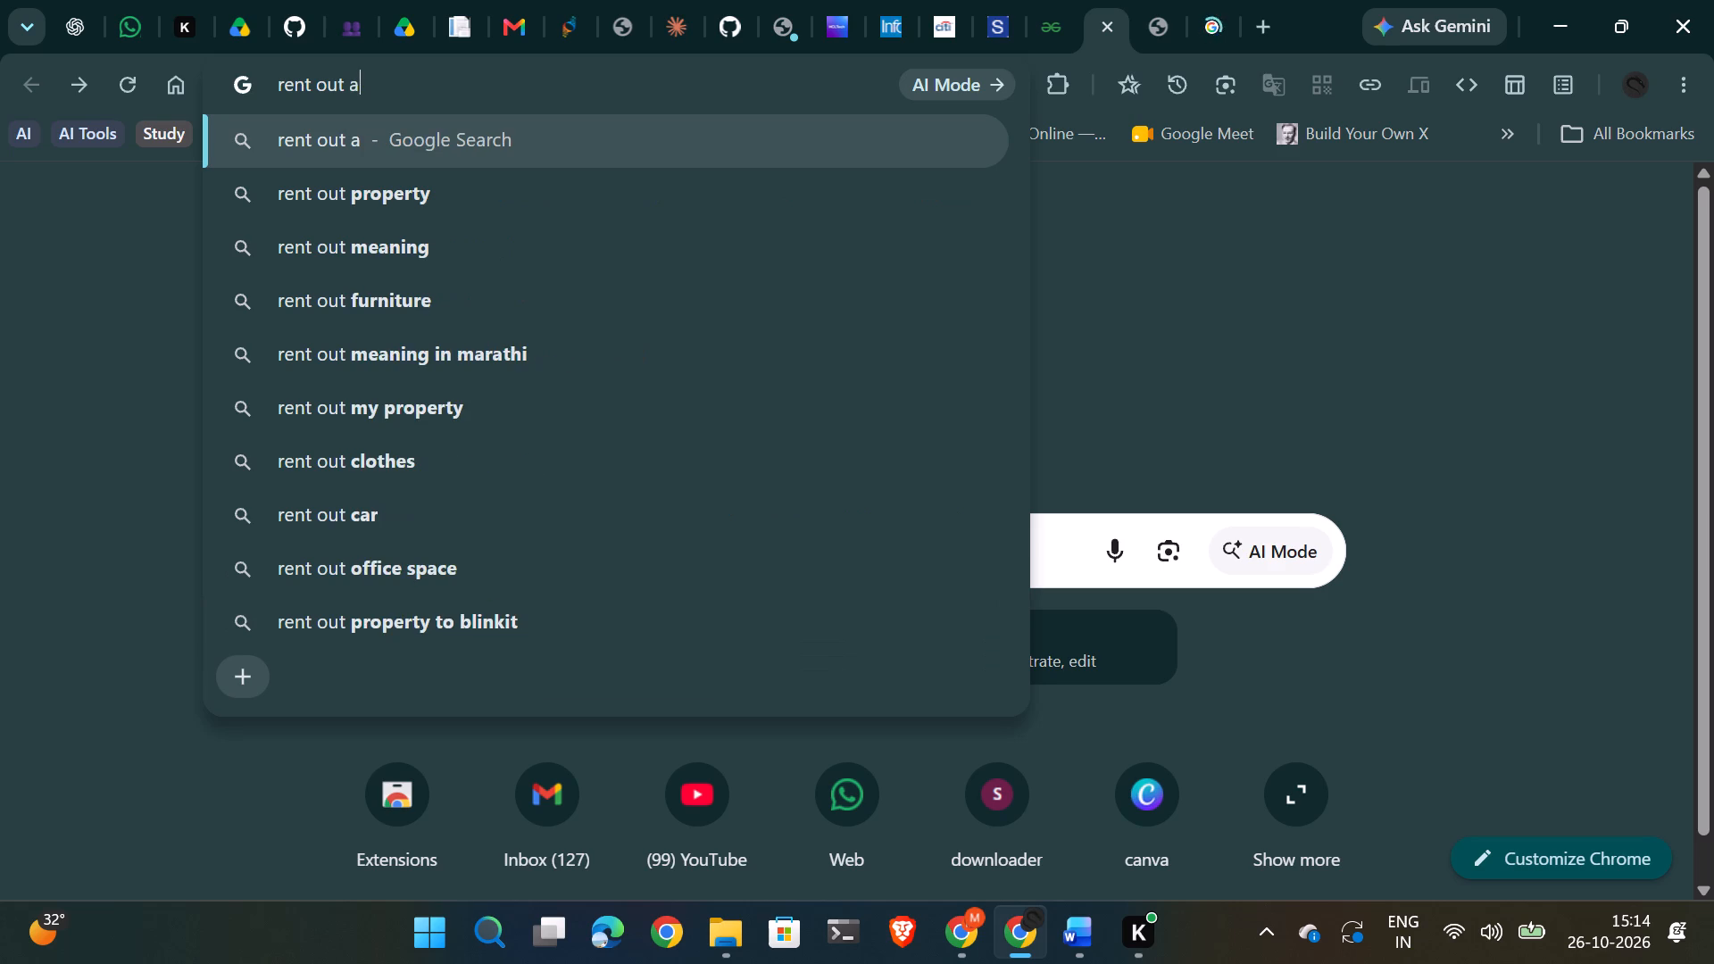
pyautogui.press('space')
pyautogui.write('scie')
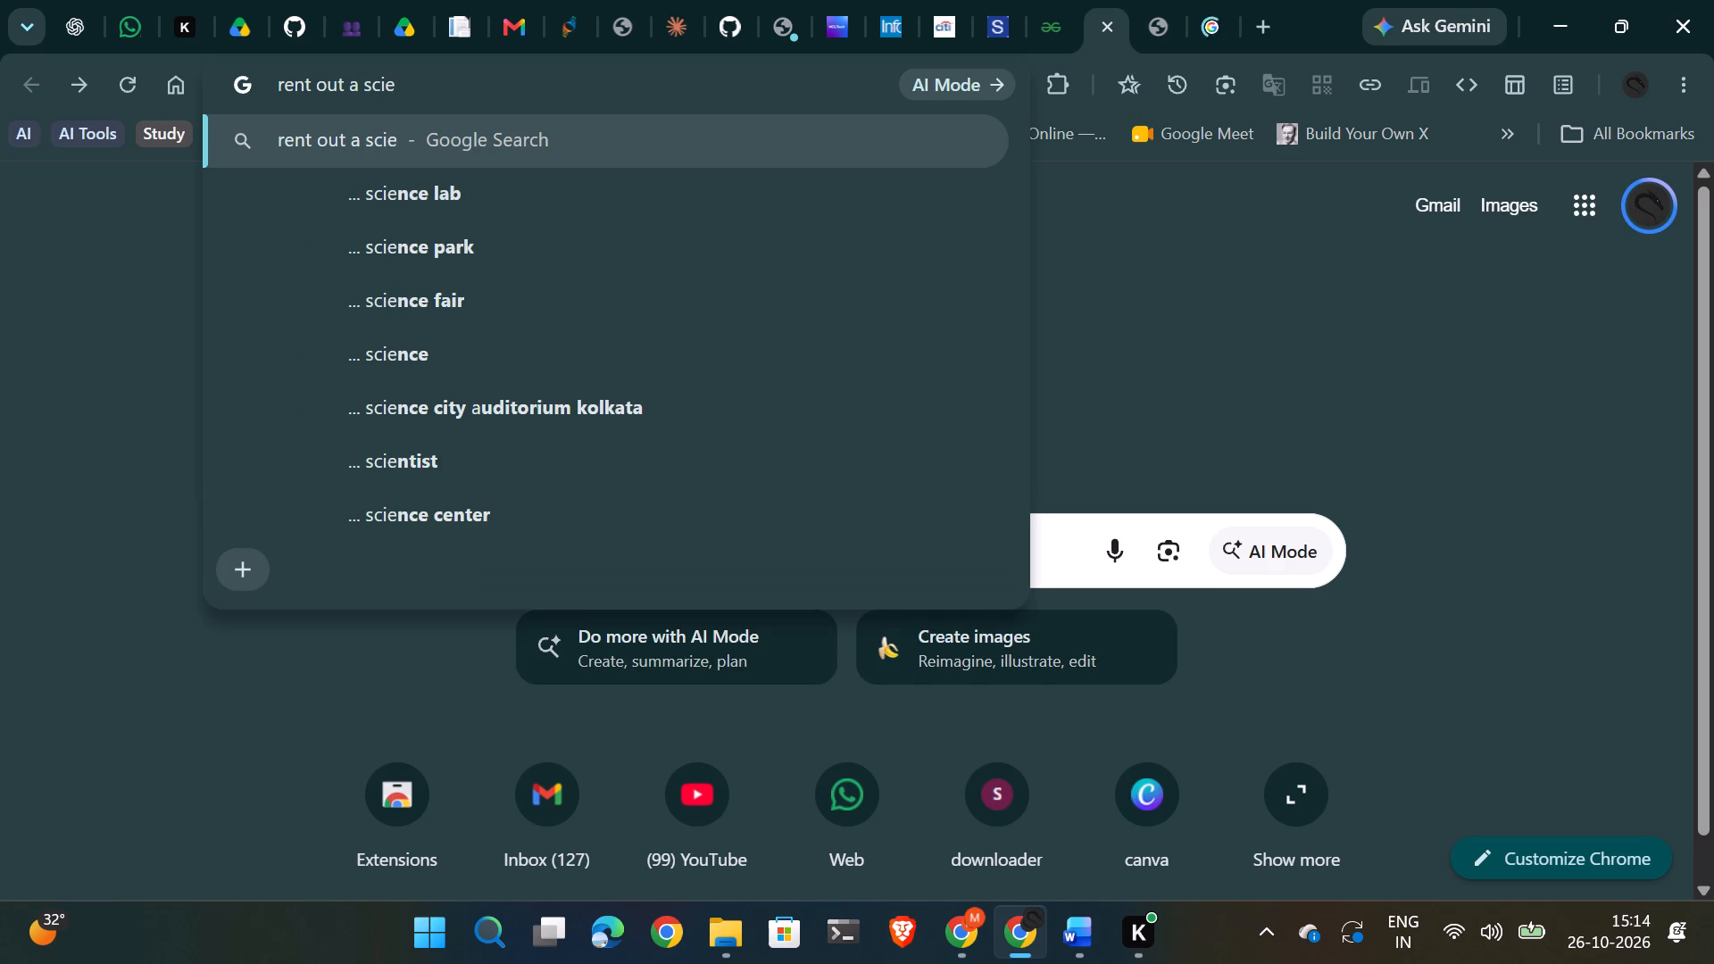
pyautogui.press('t')
pyautogui.press('BackSpace')
pyautogui.write('ntific')
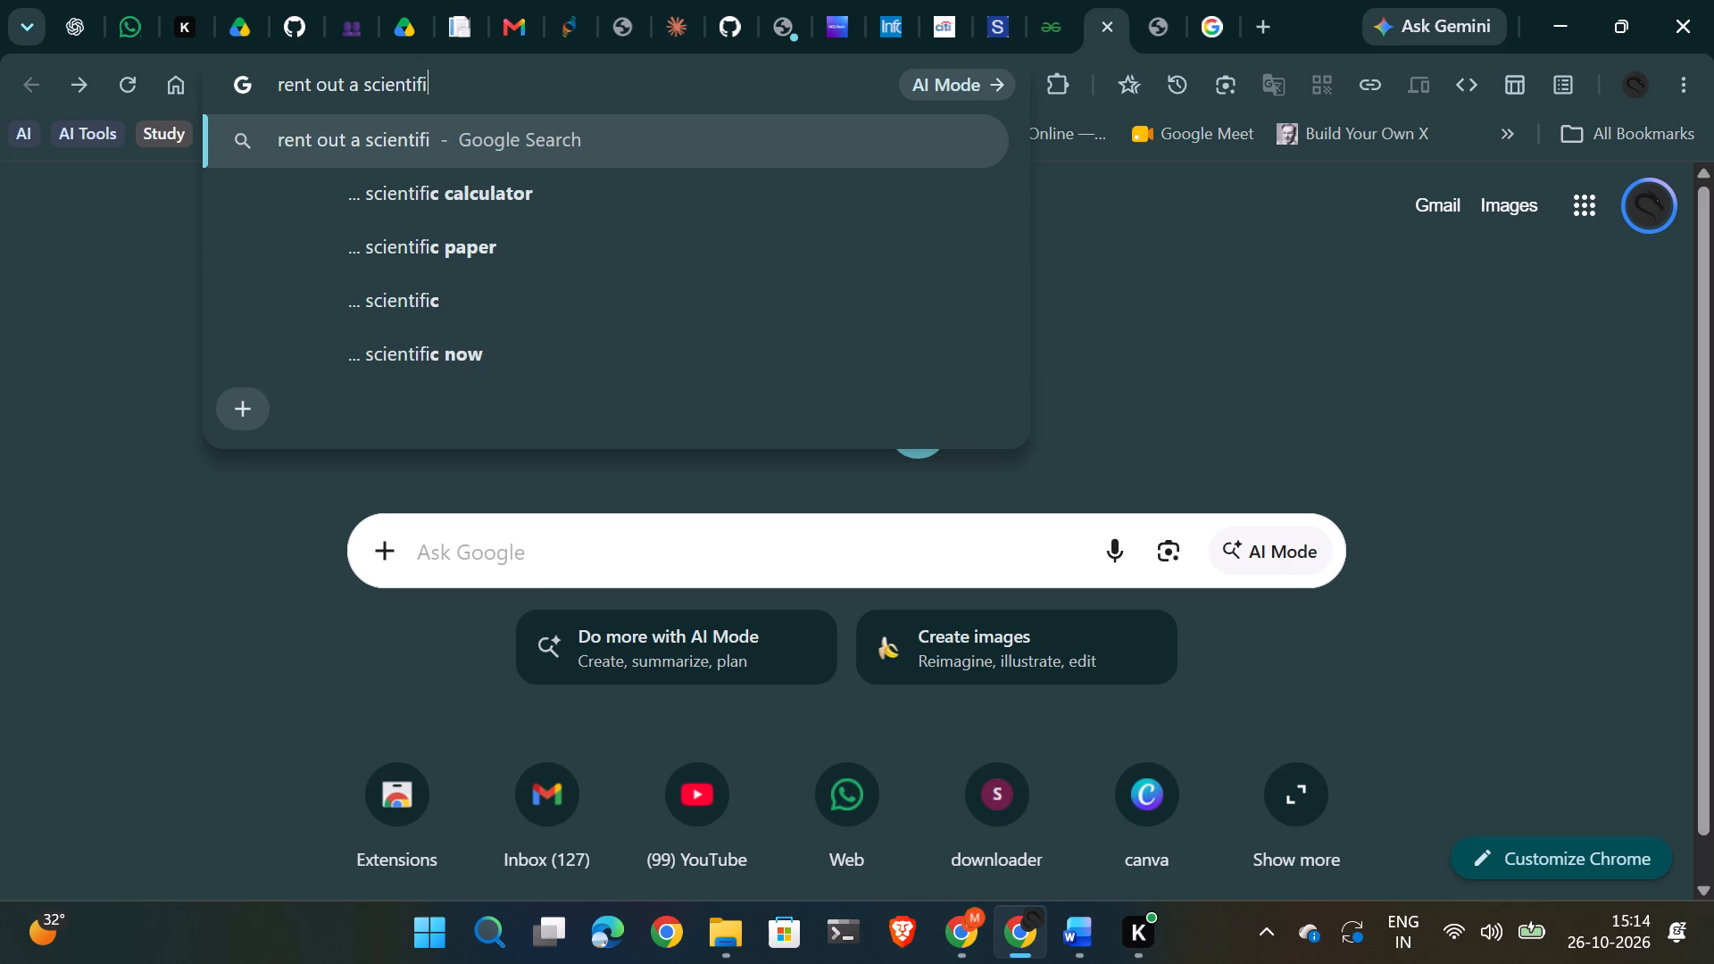
pyautogui.press('space')
pyautogui.press('Down')
pyautogui.press('Return')
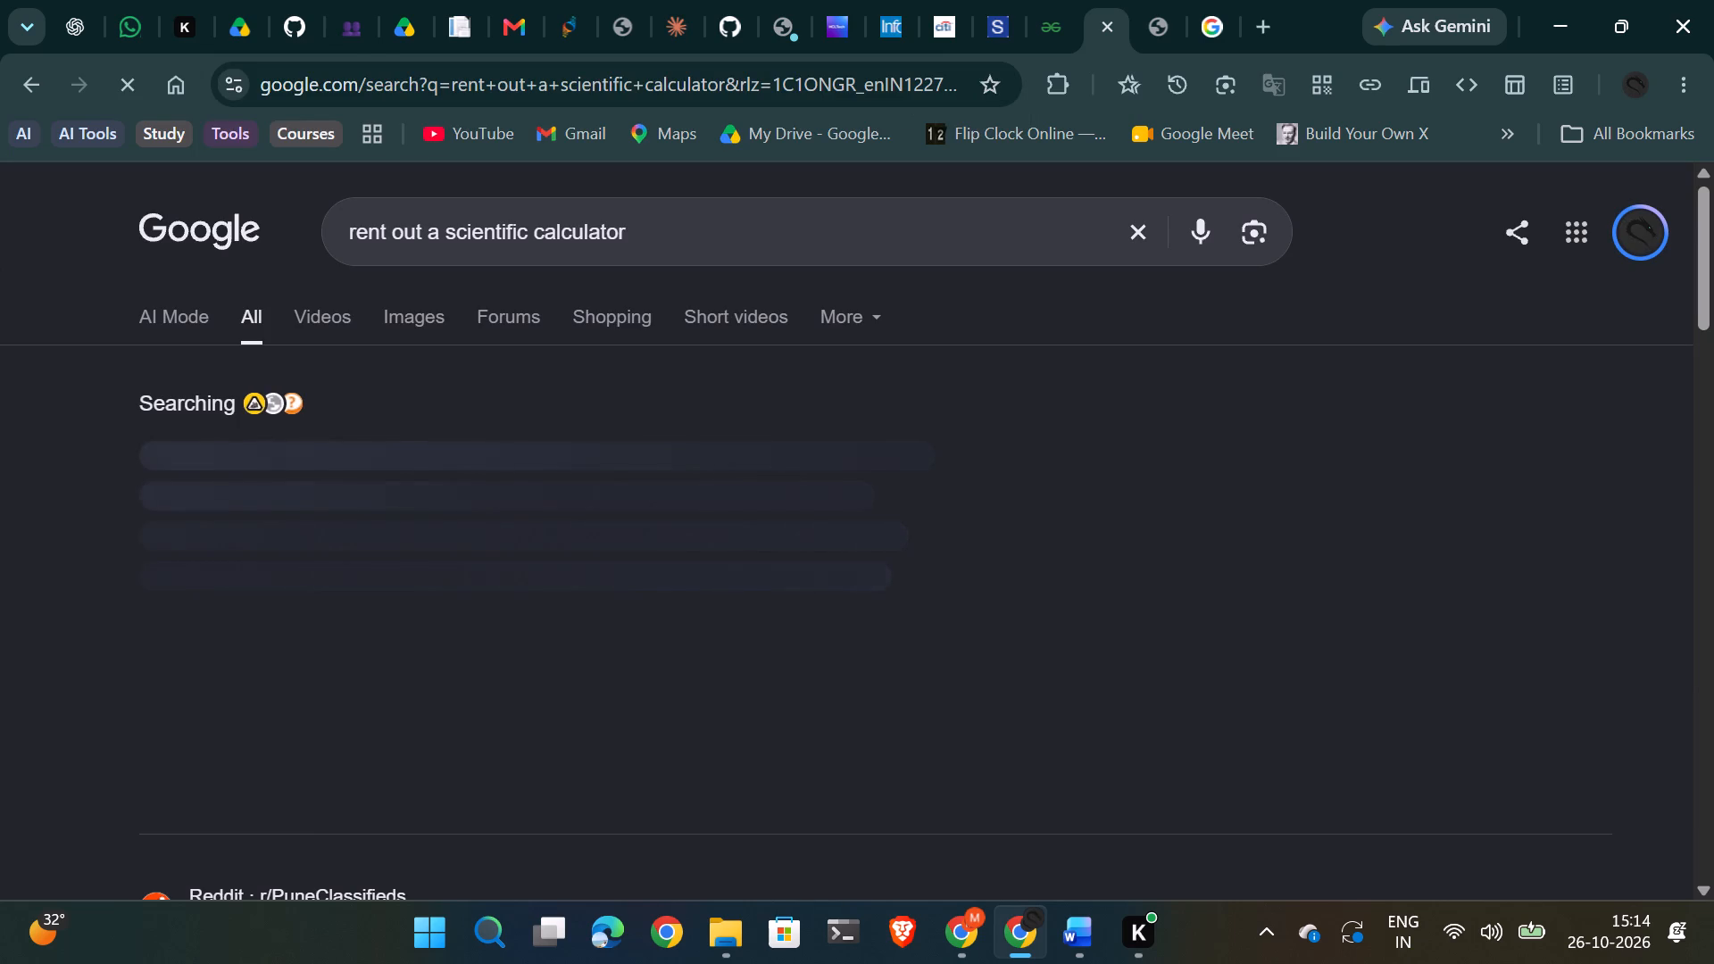
# Look through the search results and open Target's Rent Calculators Online page.
pyautogui.scroll(-1, 718, 377)
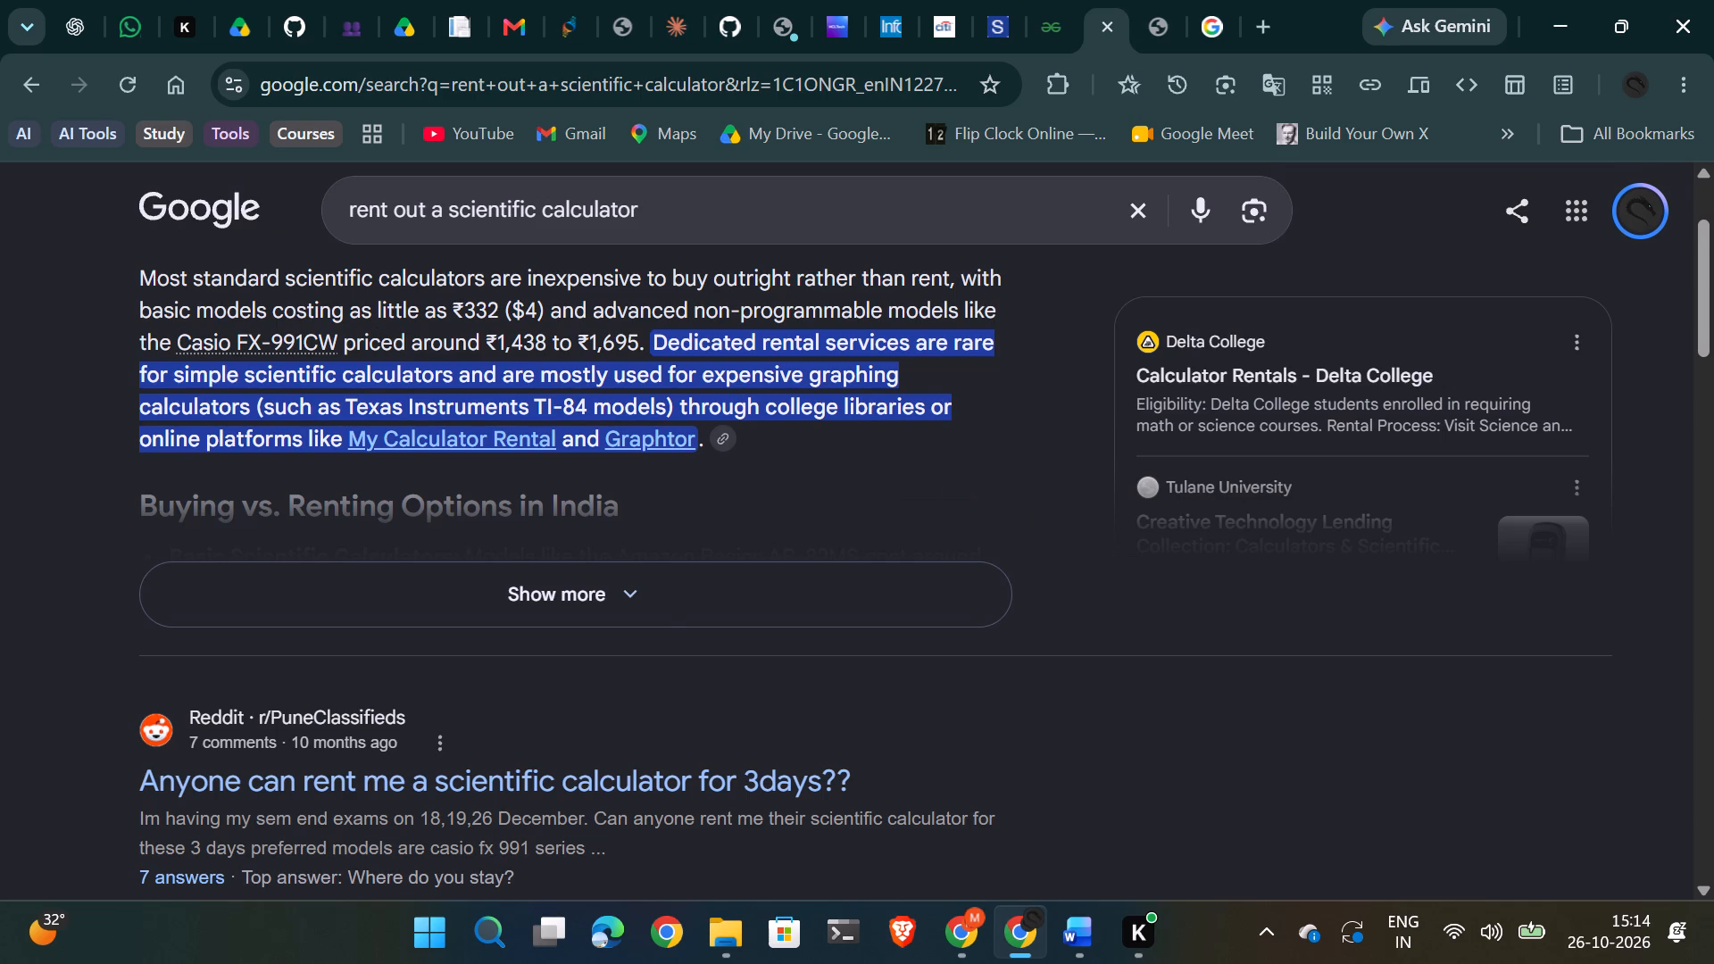
pyautogui.scroll(-3, 944, 349)
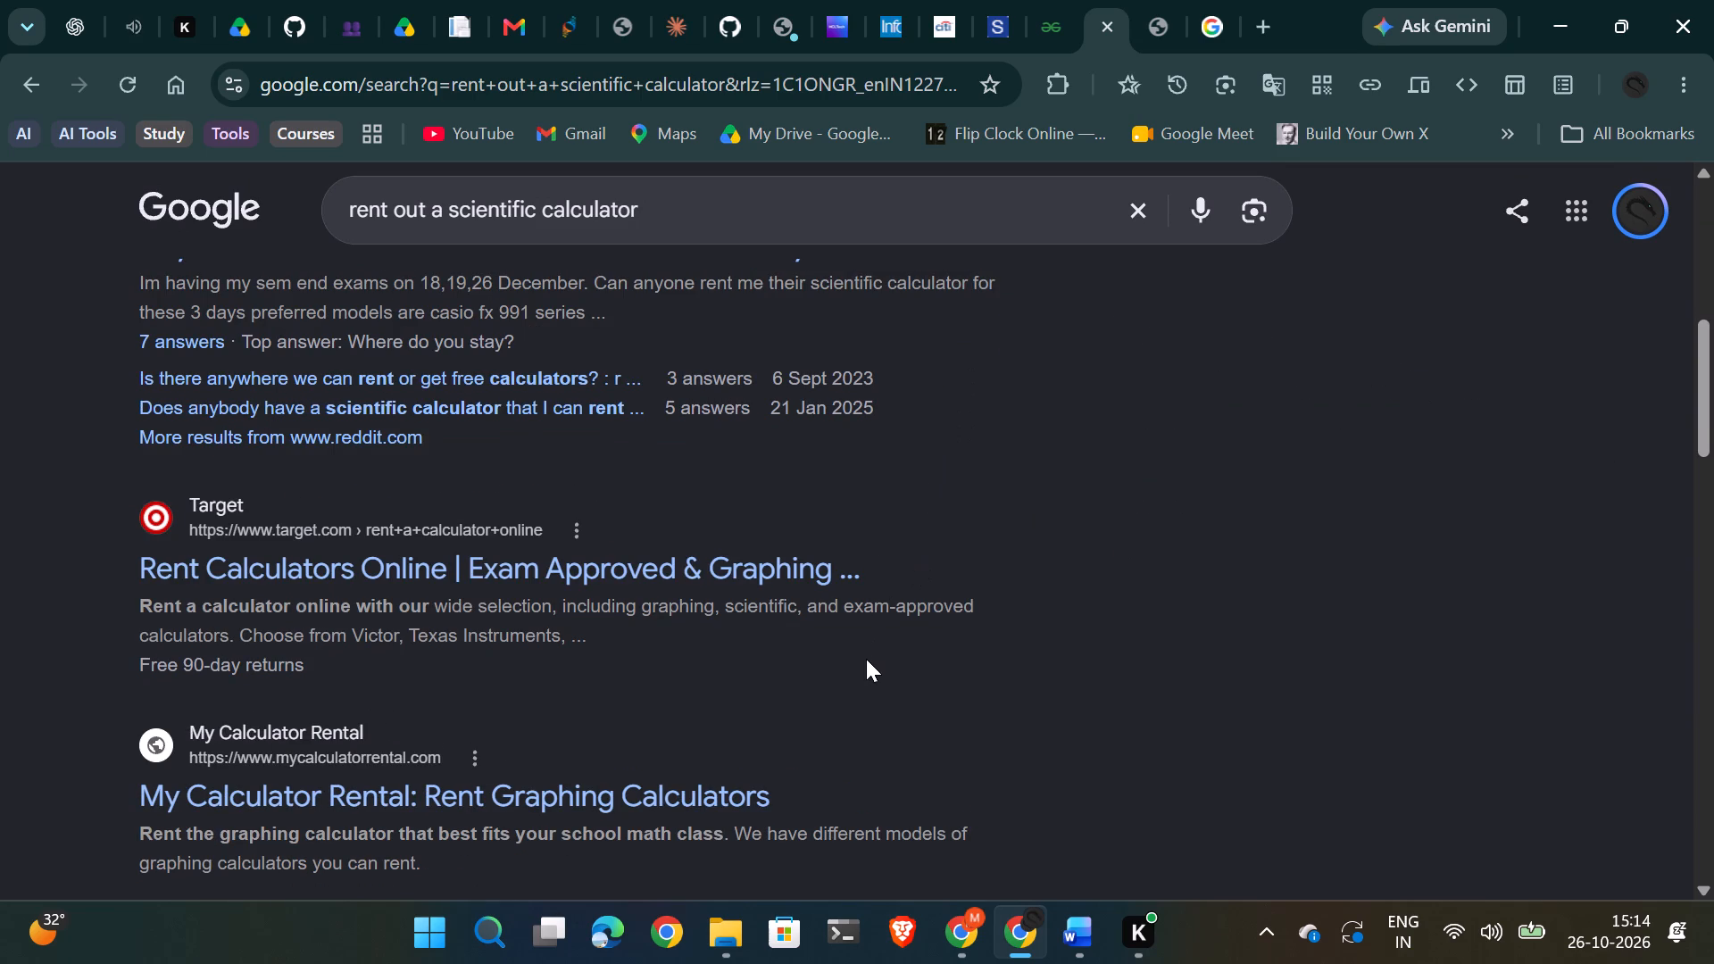
pyautogui.scroll(-1, 866, 659)
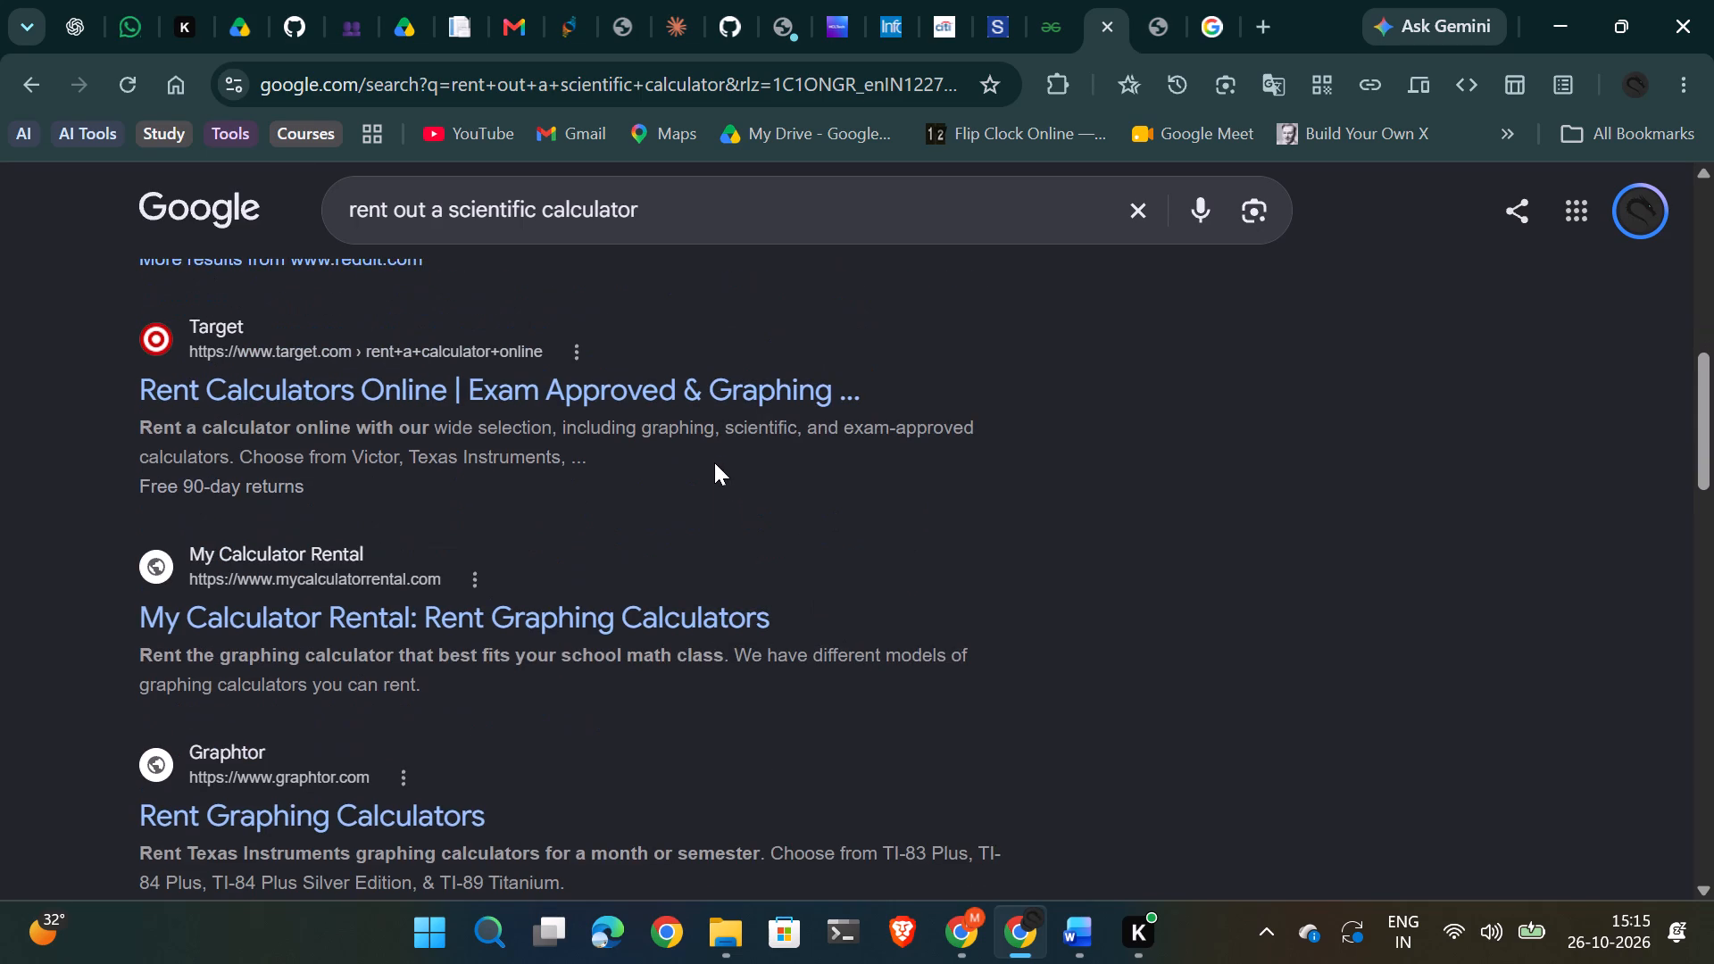
pyautogui.click(705, 395)
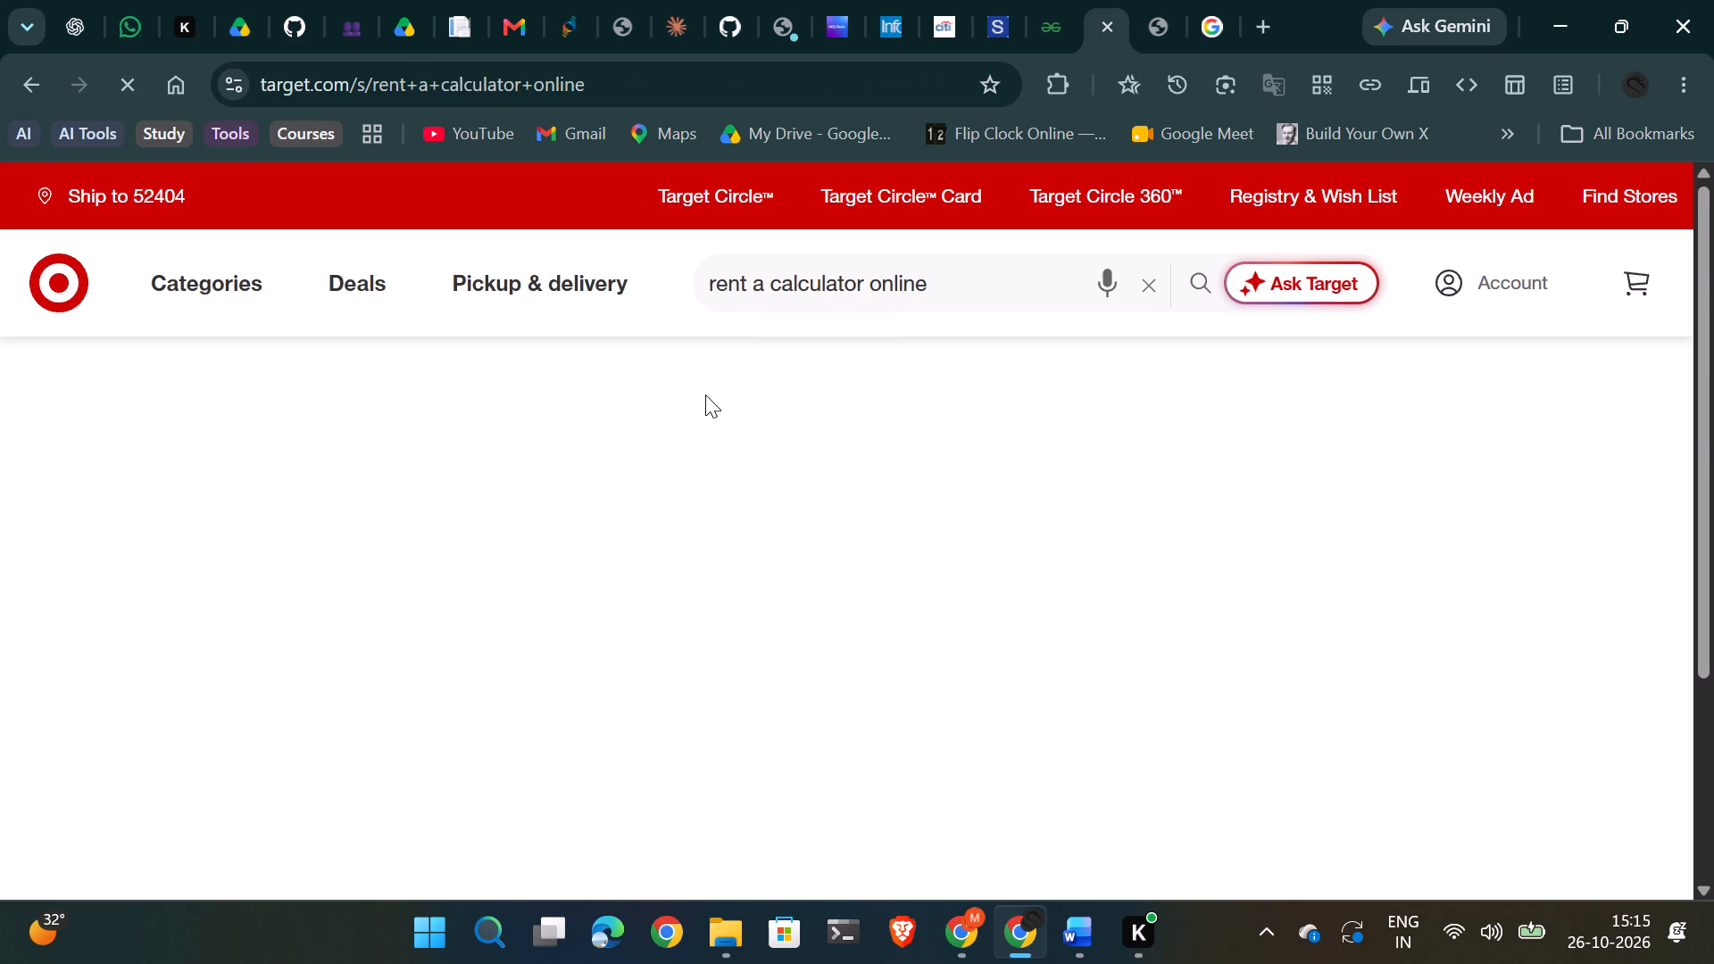
pyautogui.scroll(-1, 713, 380)
pyautogui.scroll(2, 815, 497)
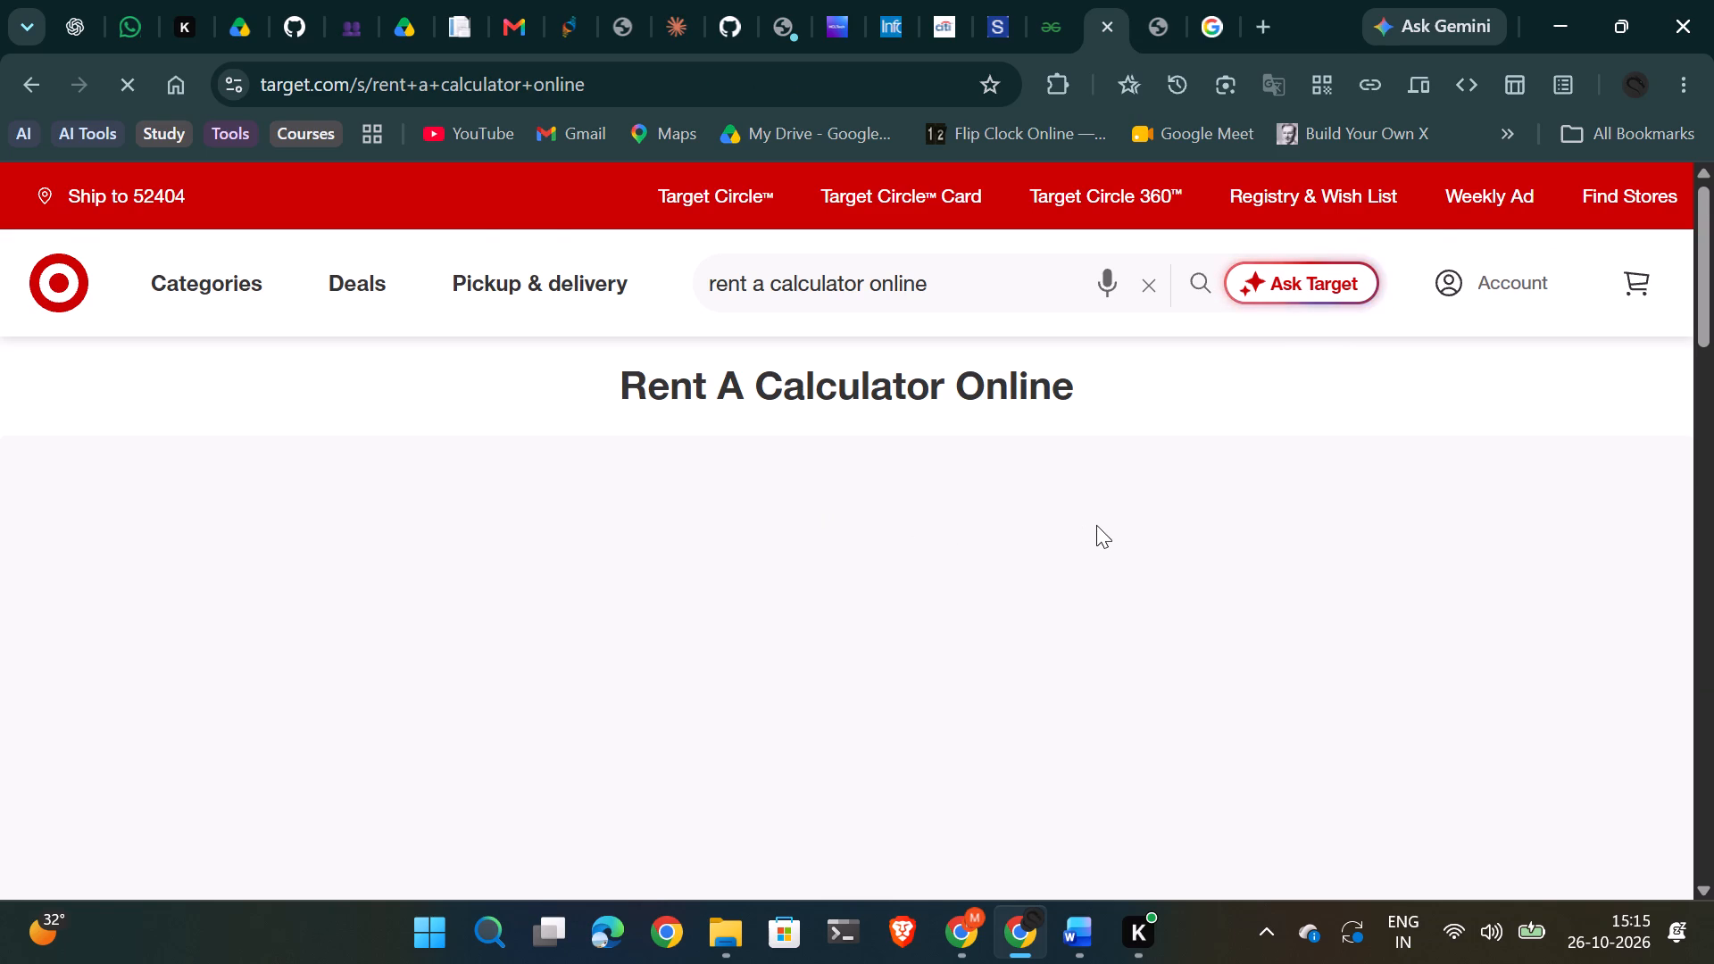
pyautogui.scroll(-2, 1096, 525)
pyautogui.scroll(3, 1096, 525)
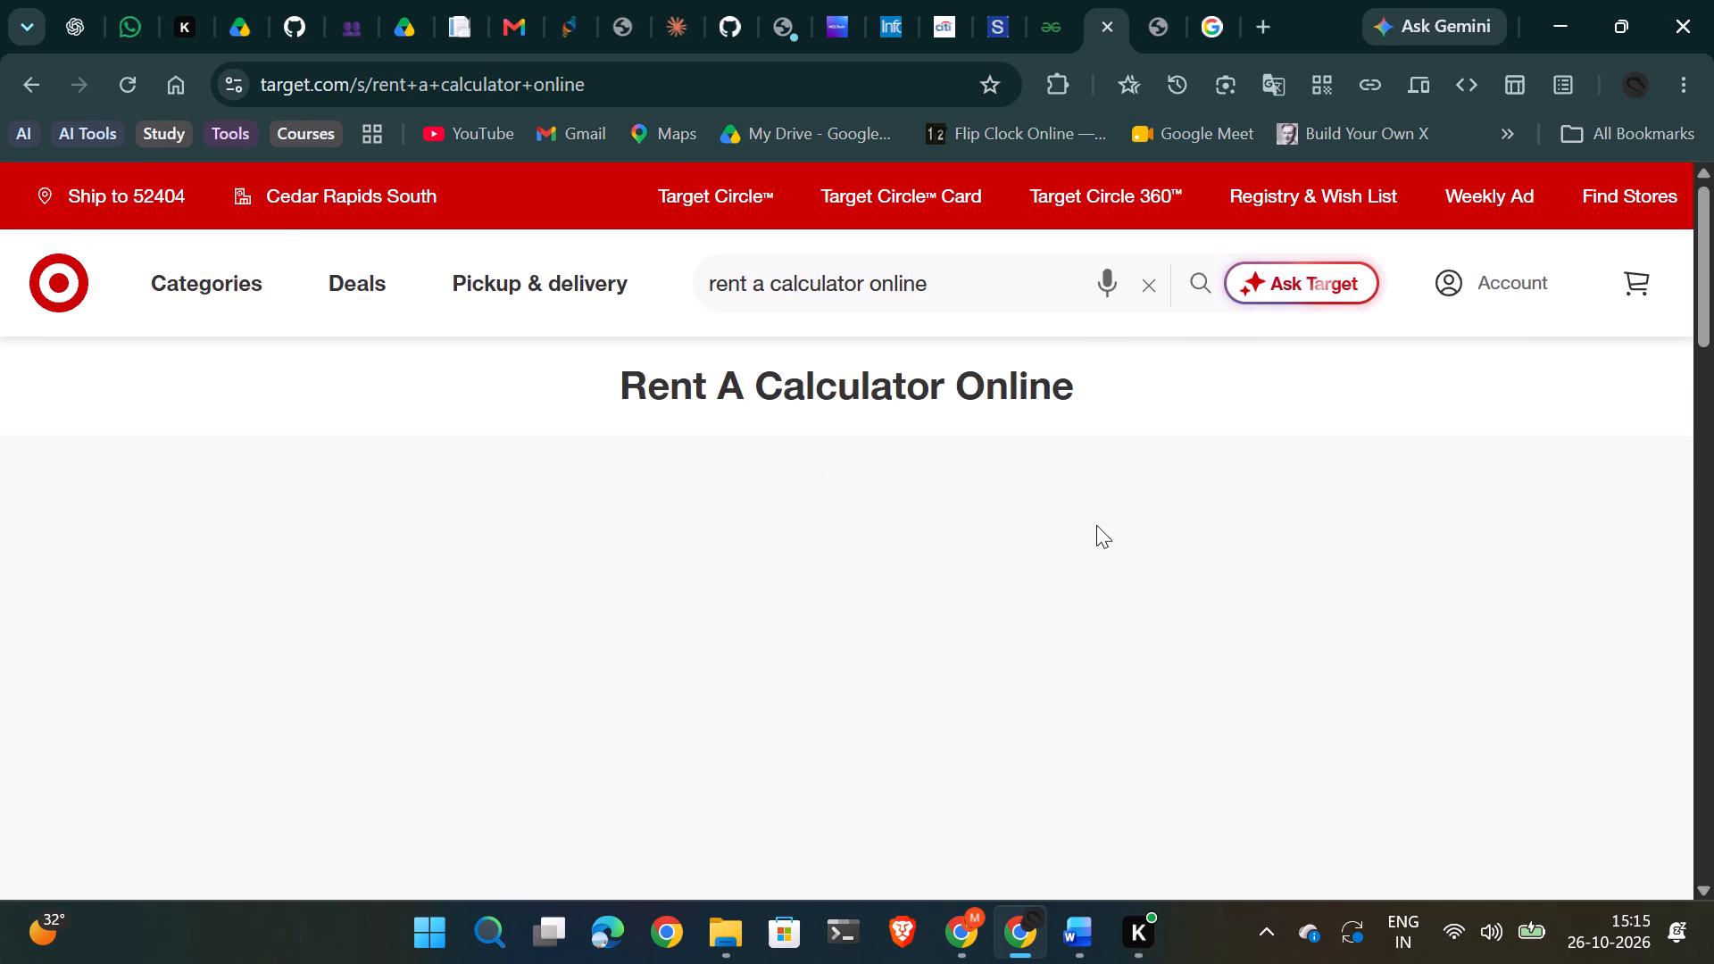
pyautogui.scroll(-3, 1096, 525)
pyautogui.scroll(3, 1096, 525)
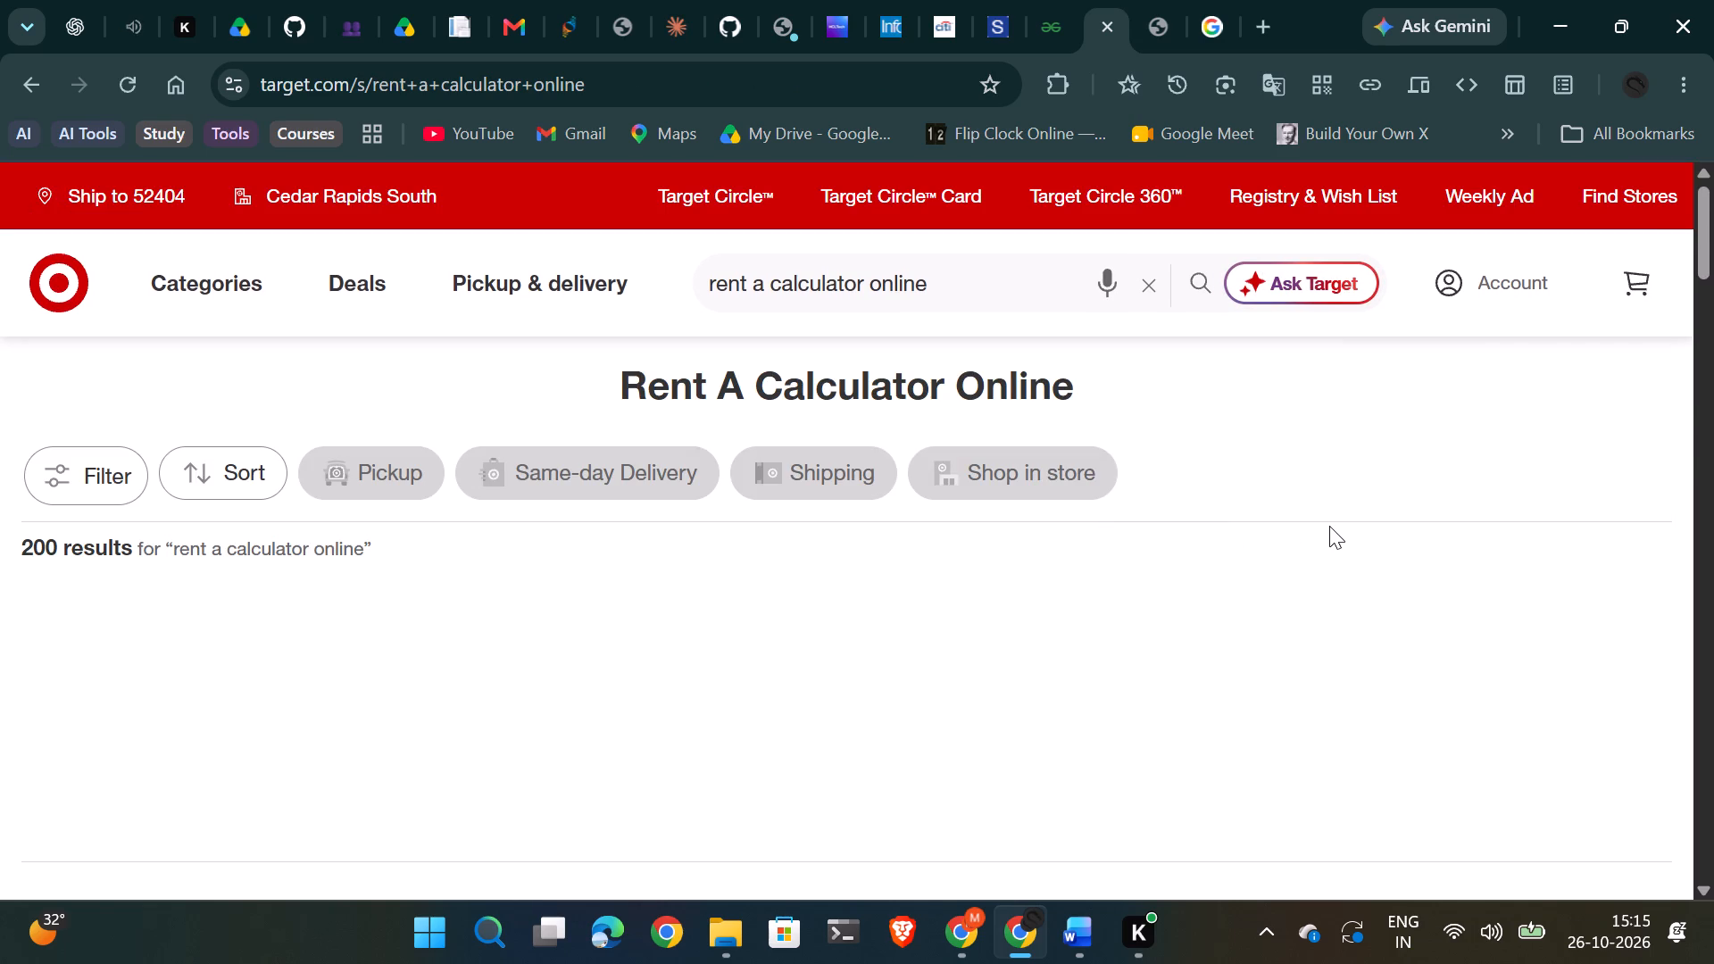
# Examine Target's calculator listings from the first row down past the recommendations, checking models, prices and shipping details.
pyautogui.scroll(-3, 1329, 526)
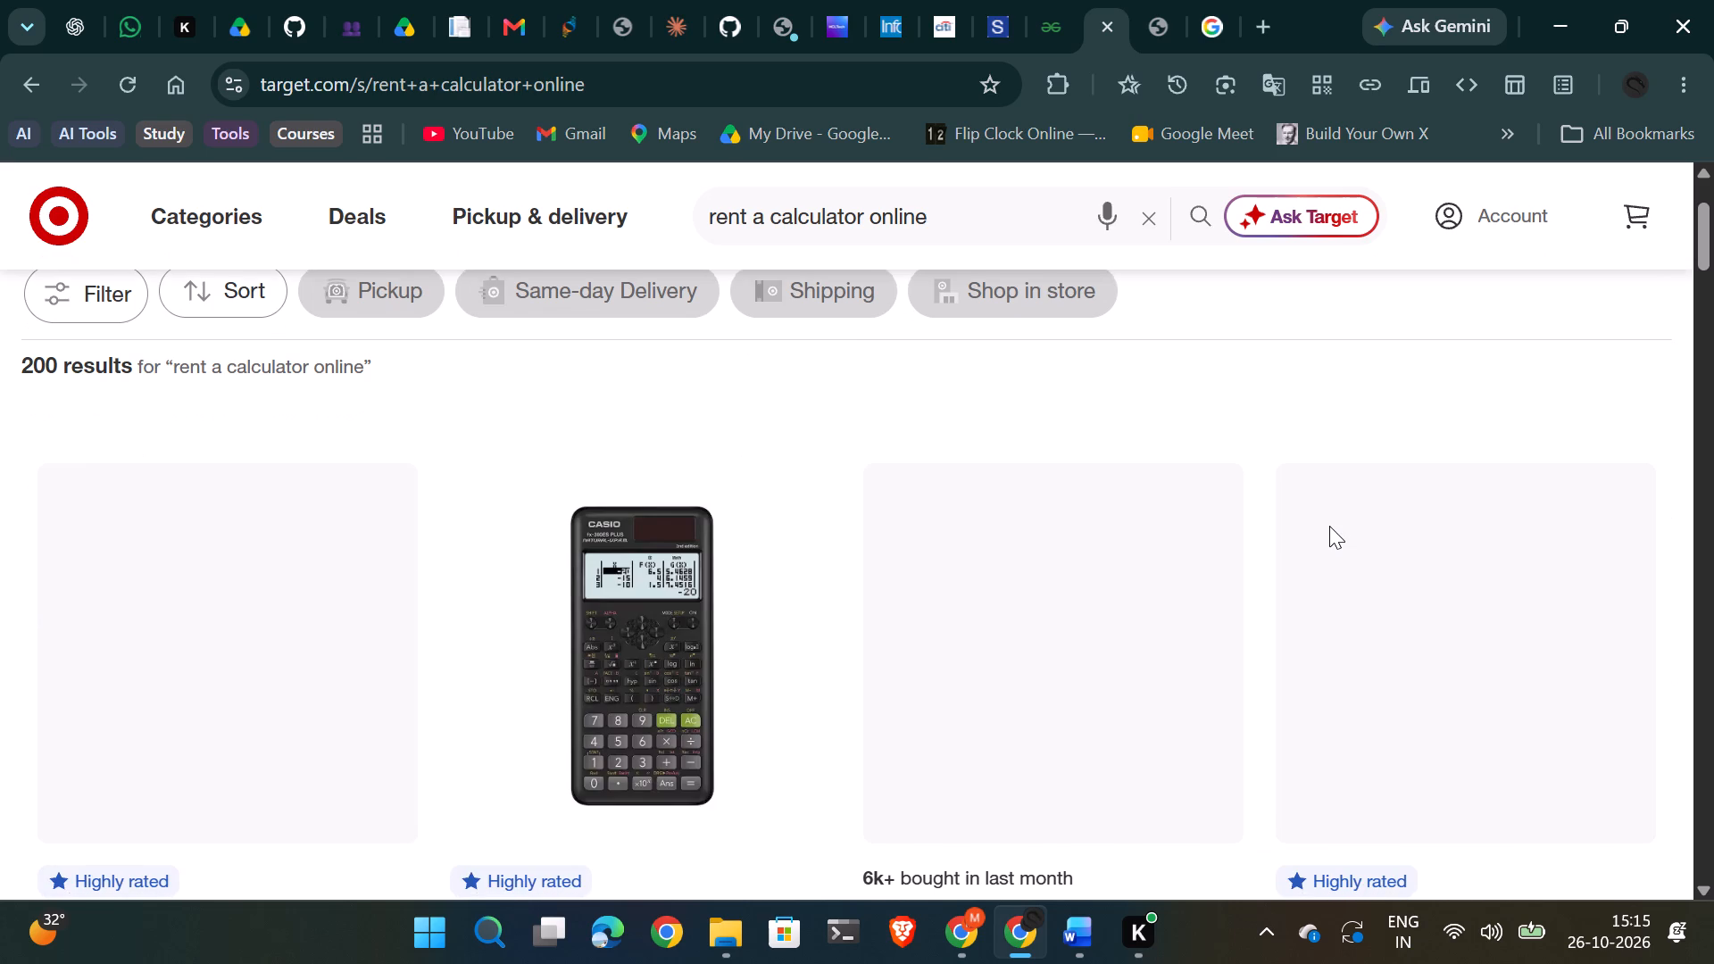
pyautogui.scroll(1, 1713, 751)
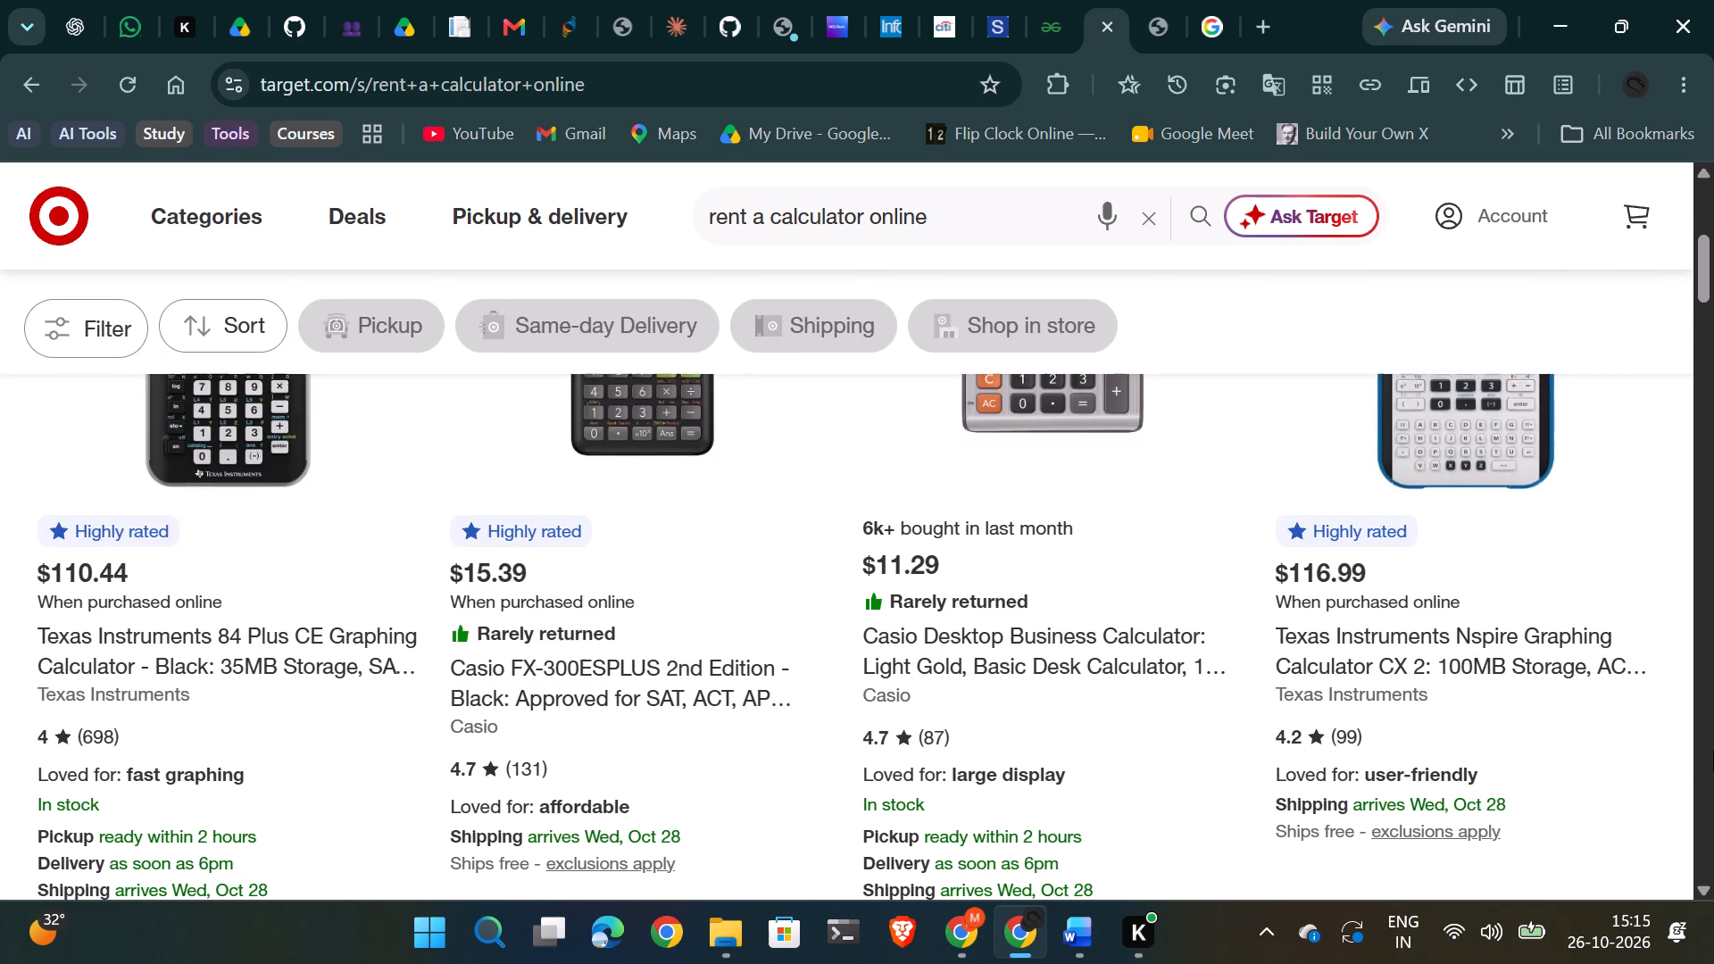
pyautogui.scroll(1, 1713, 751)
pyautogui.scroll(-1, 1713, 751)
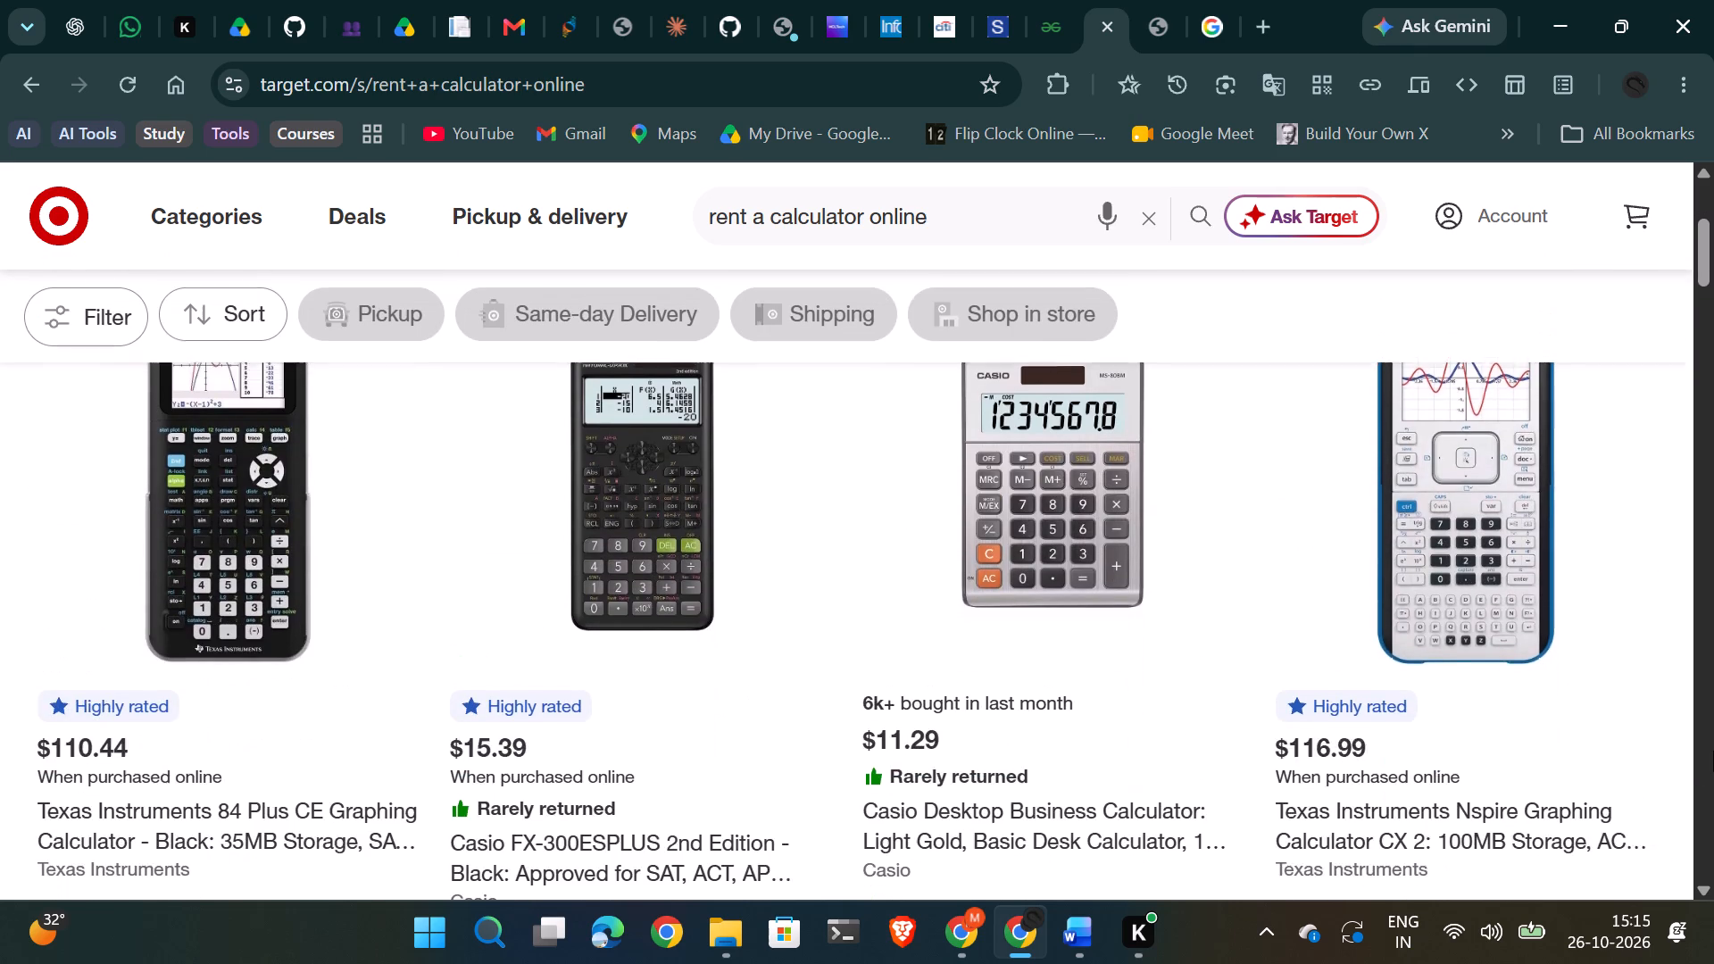
pyautogui.scroll(-3, 1713, 751)
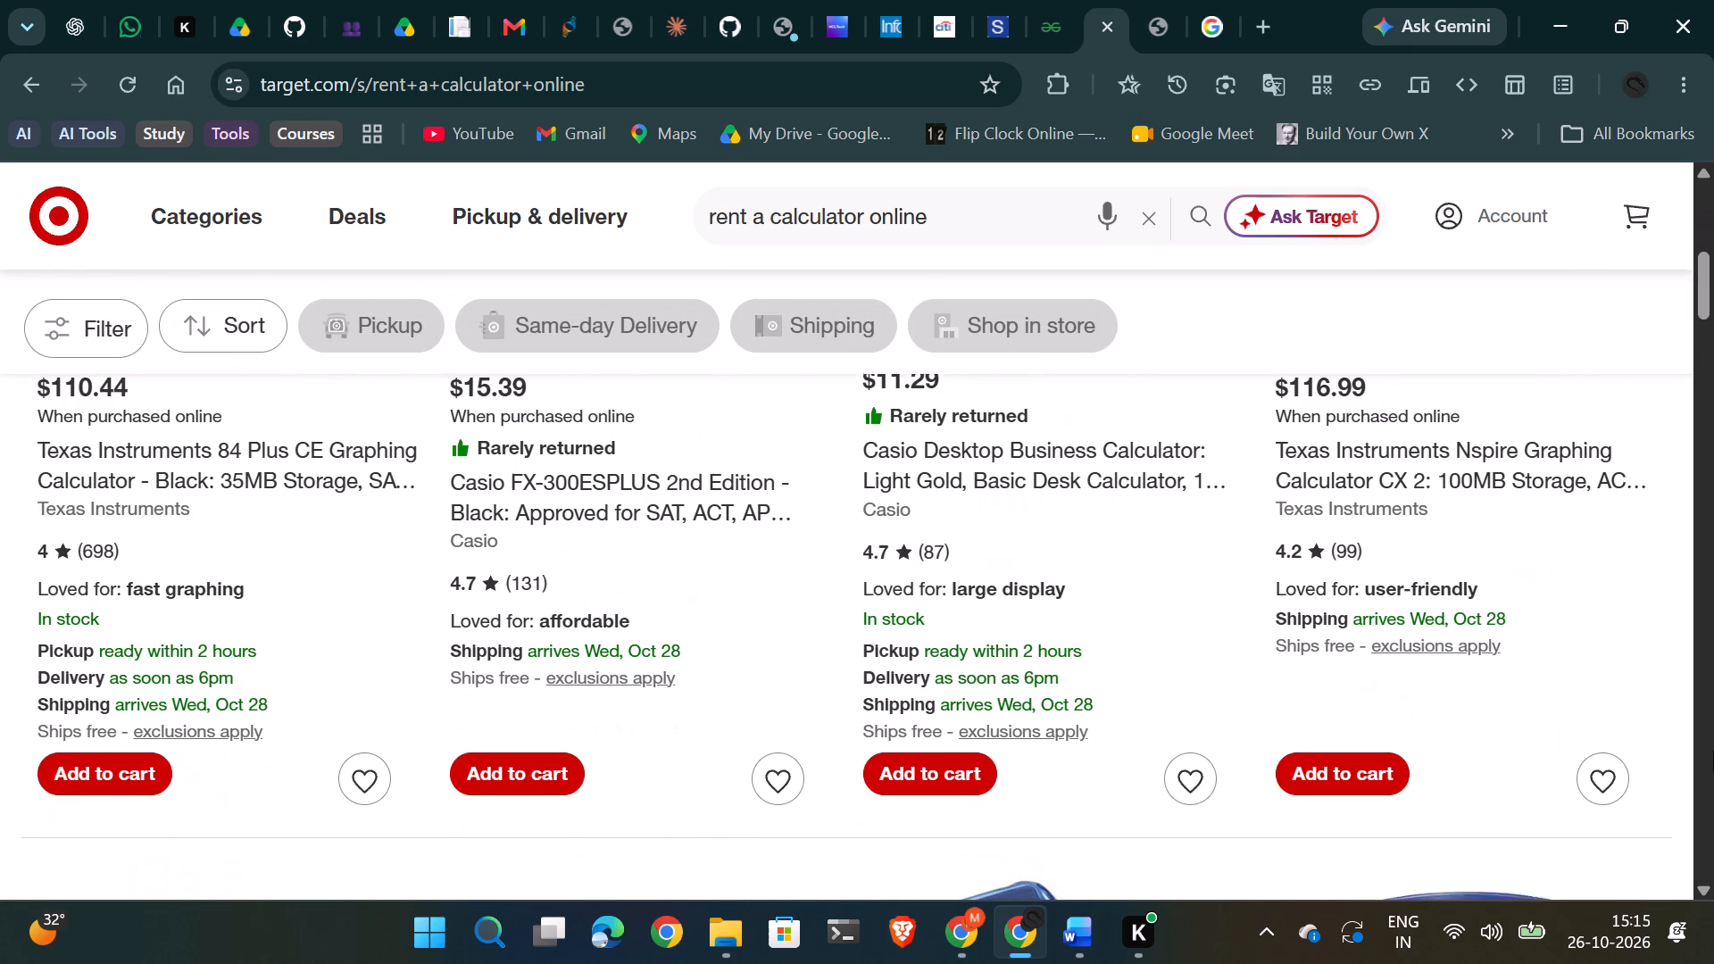
pyautogui.scroll(-5, 1713, 751)
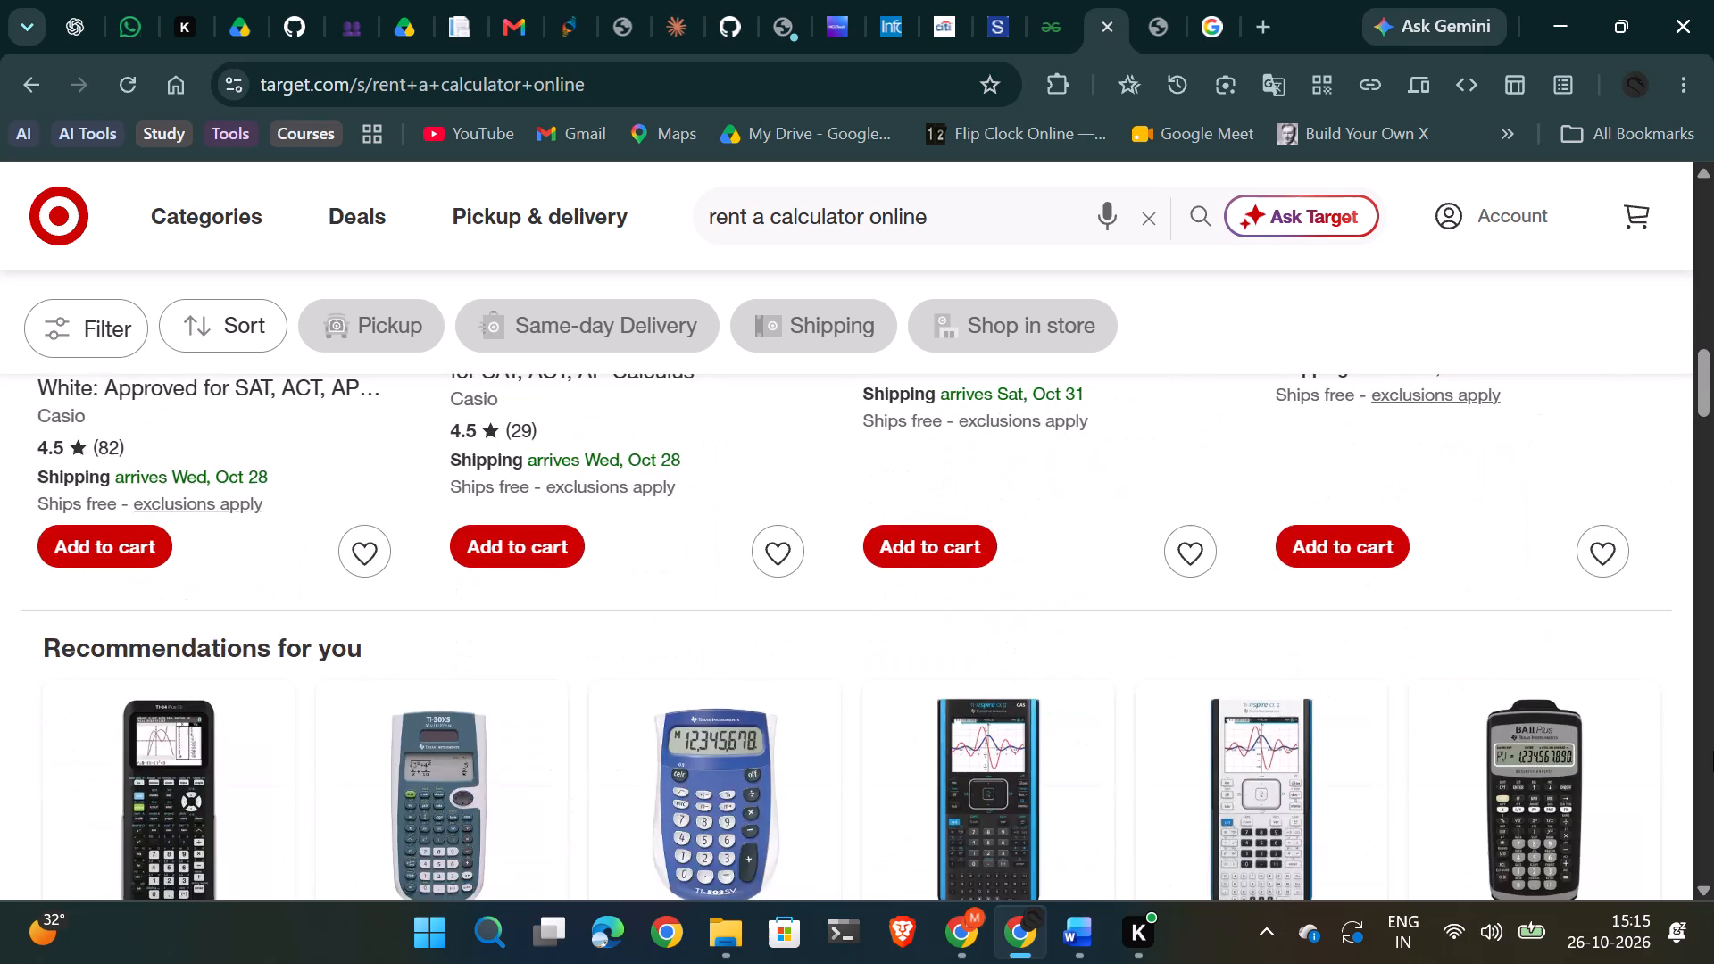
pyautogui.scroll(-10, 1713, 751)
pyautogui.scroll(2, 1713, 751)
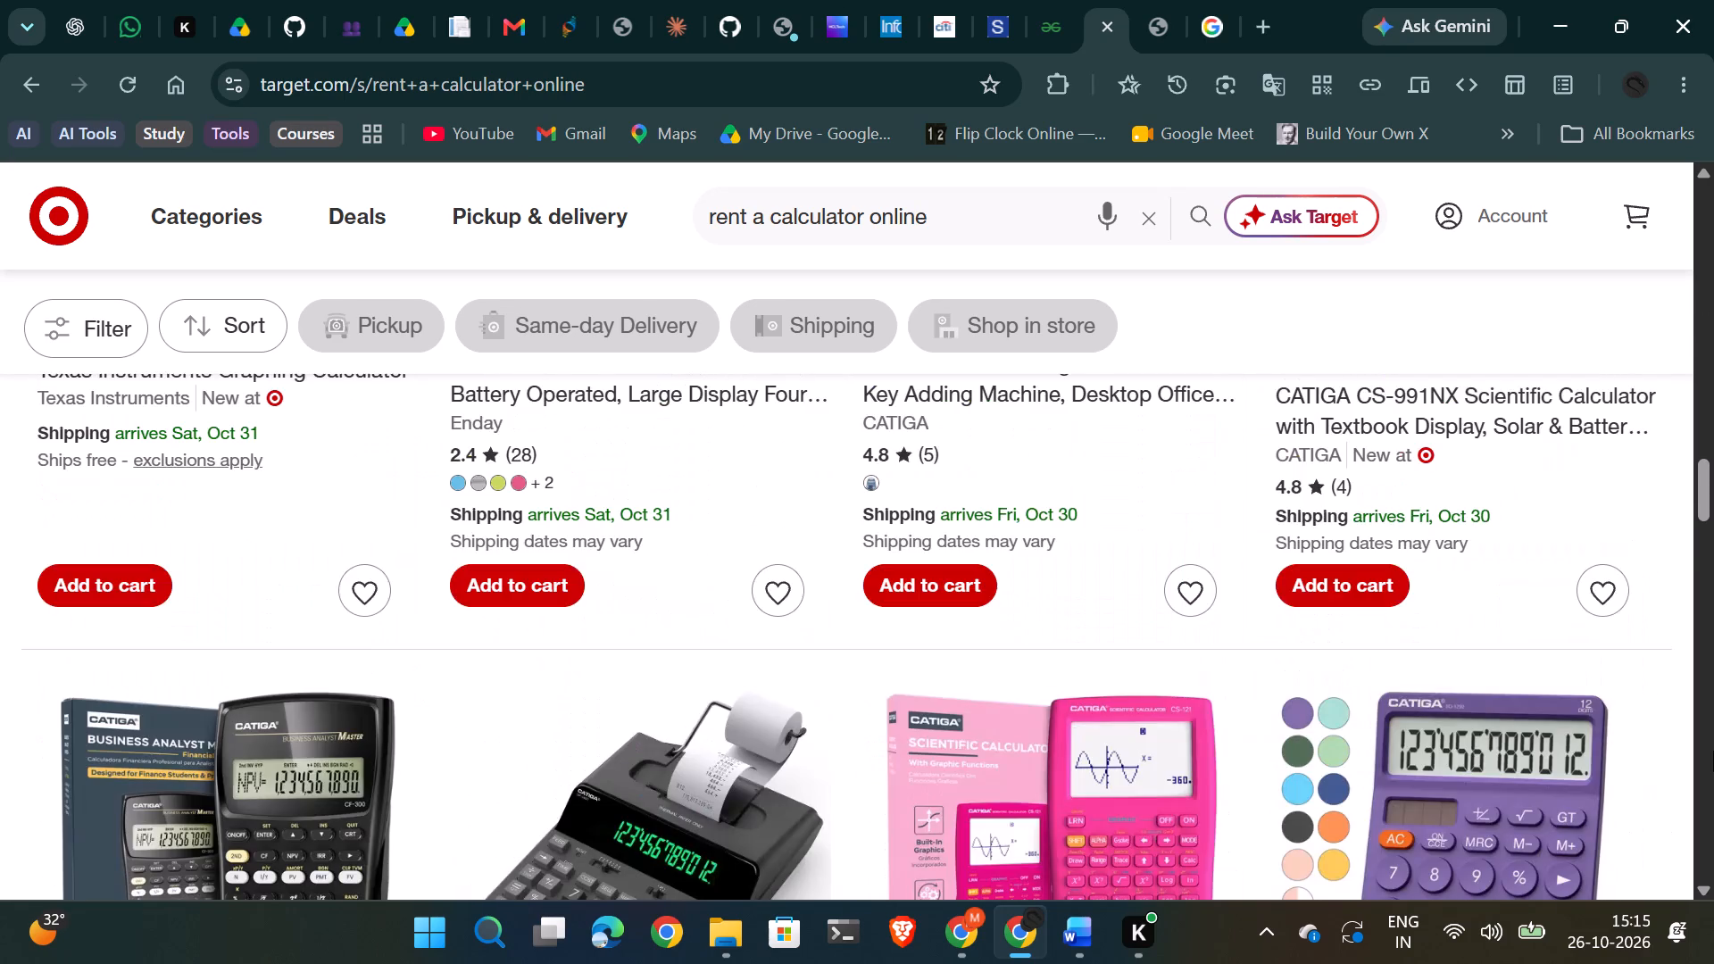
# Recheck the first row of Target's calculators for prices and rental availability, and return to the Google results.
pyautogui.scroll(18, 1713, 751)
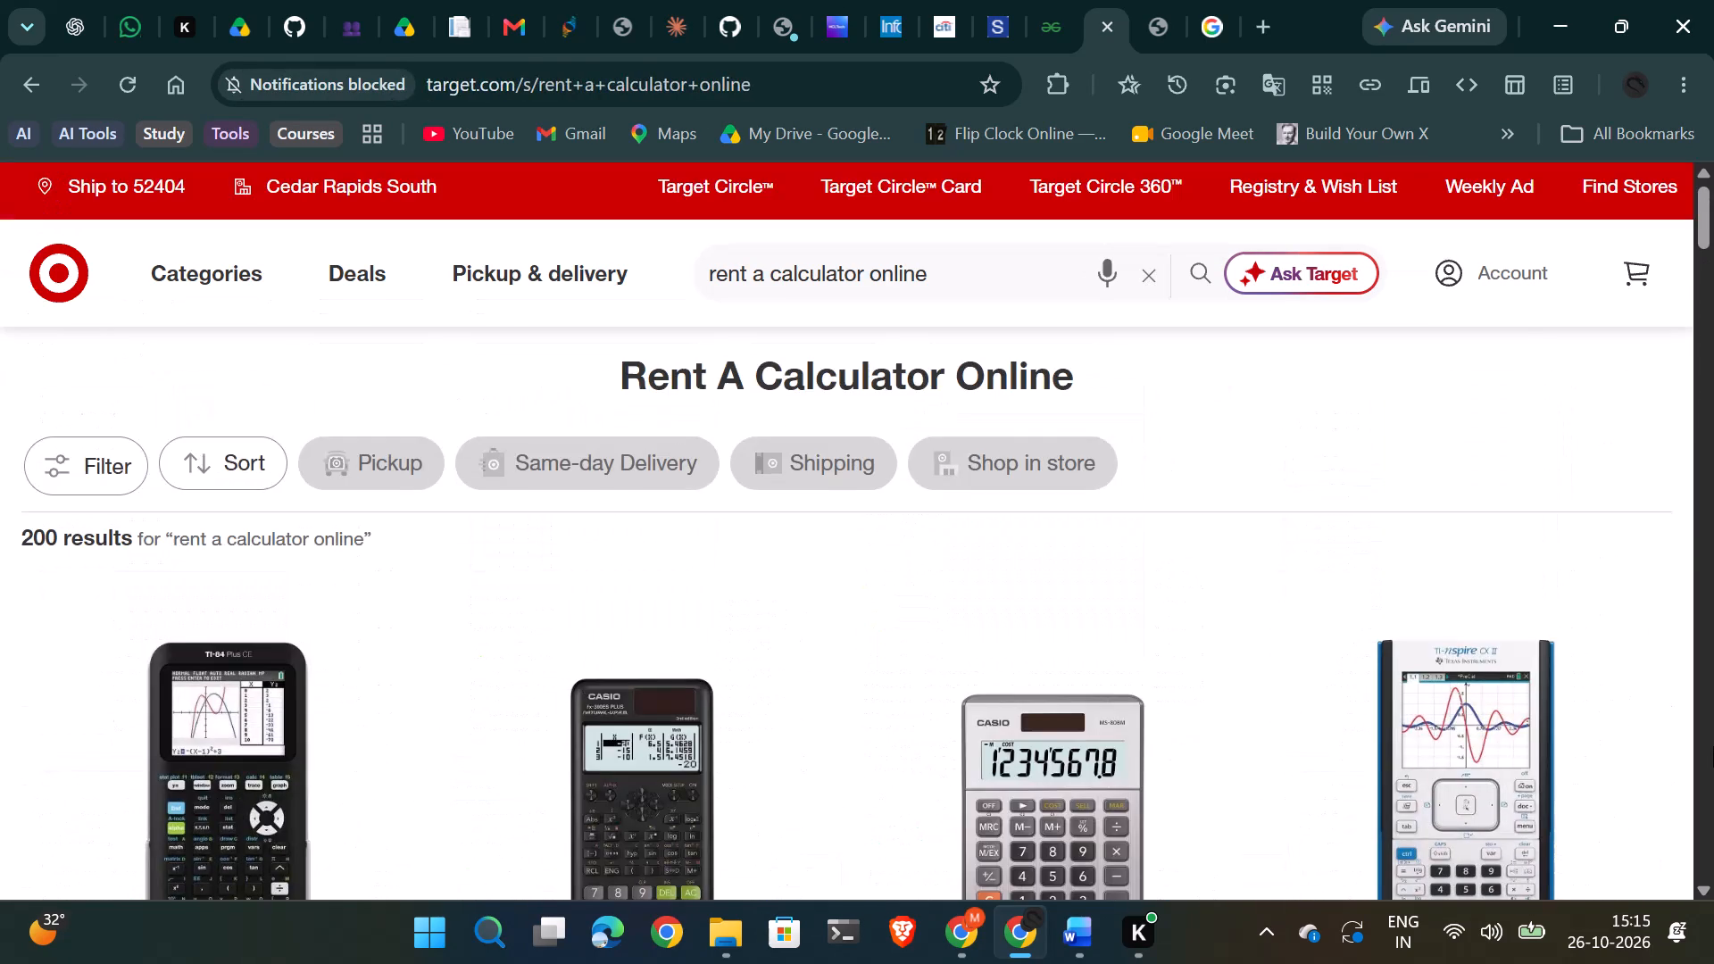
pyautogui.scroll(-2, 1713, 746)
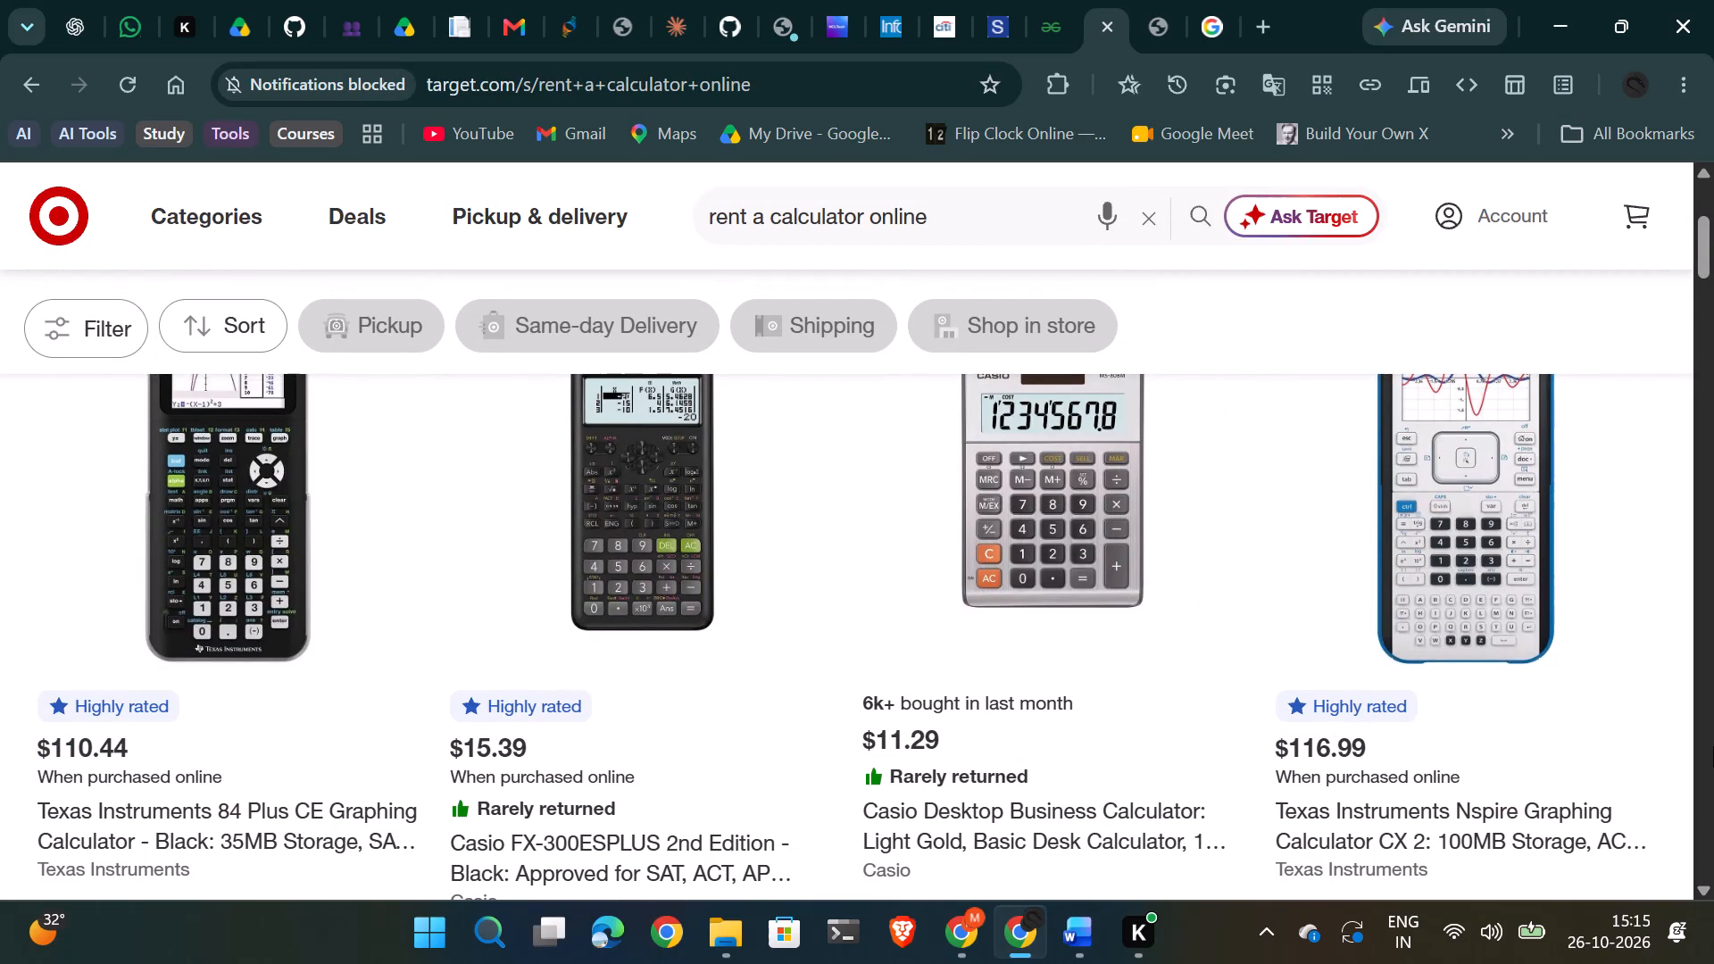
pyautogui.scroll(1, 1713, 746)
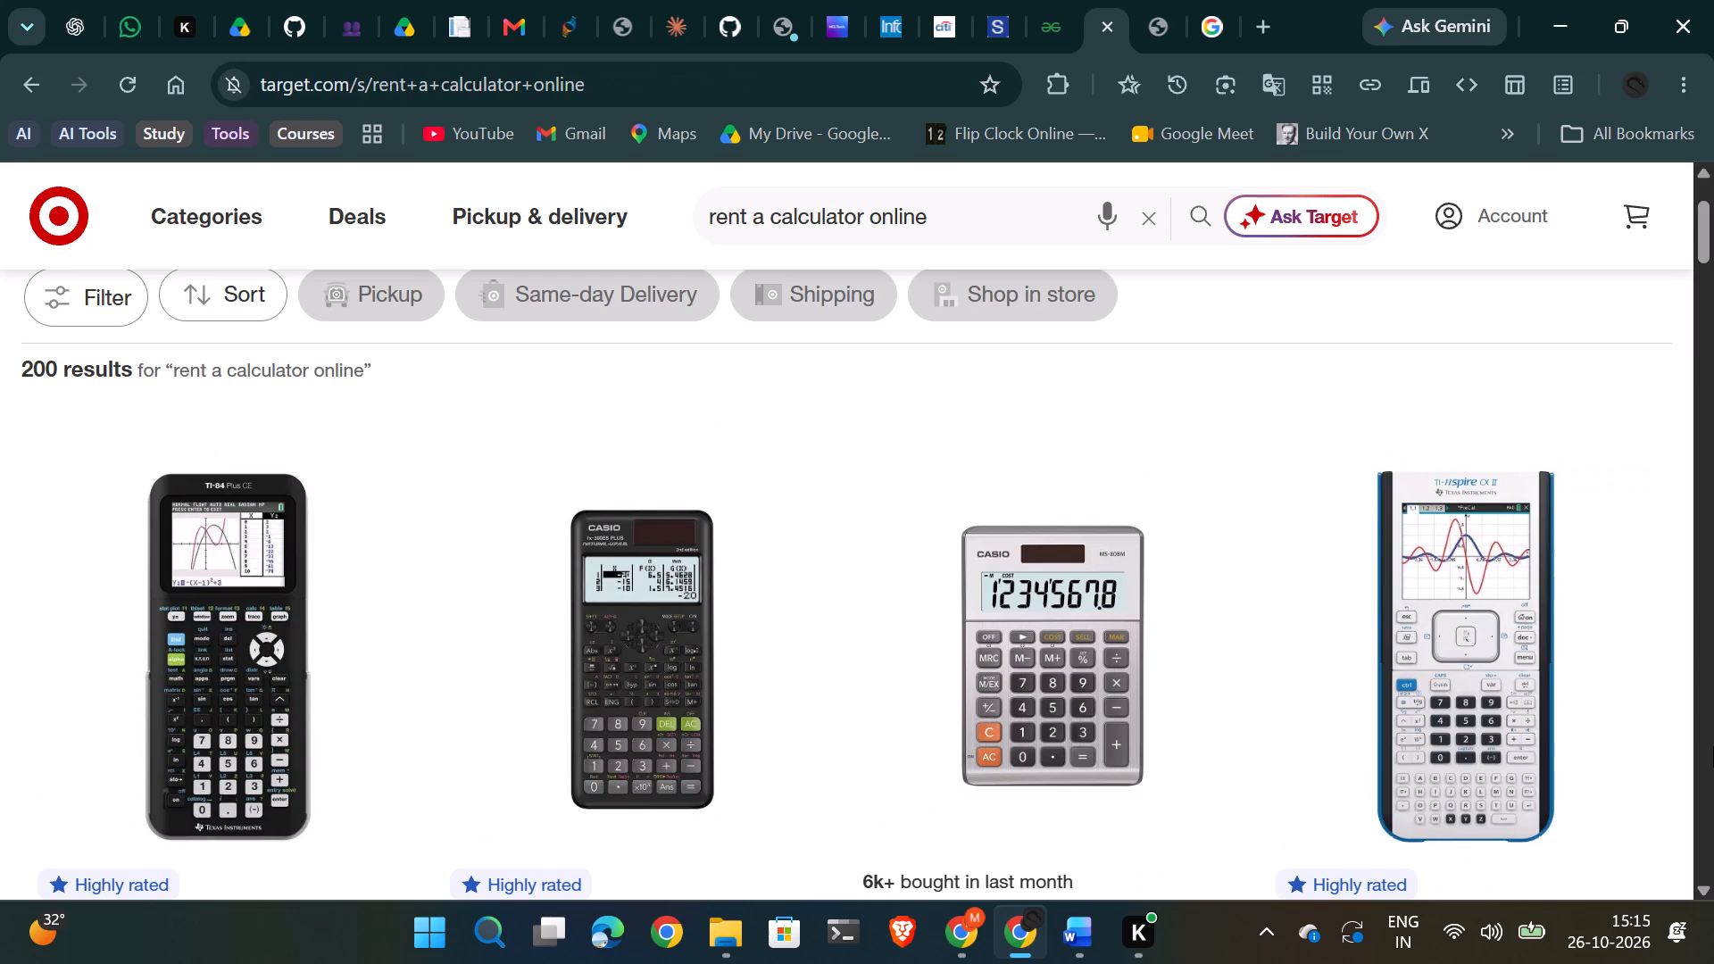
pyautogui.scroll(-3, 1713, 746)
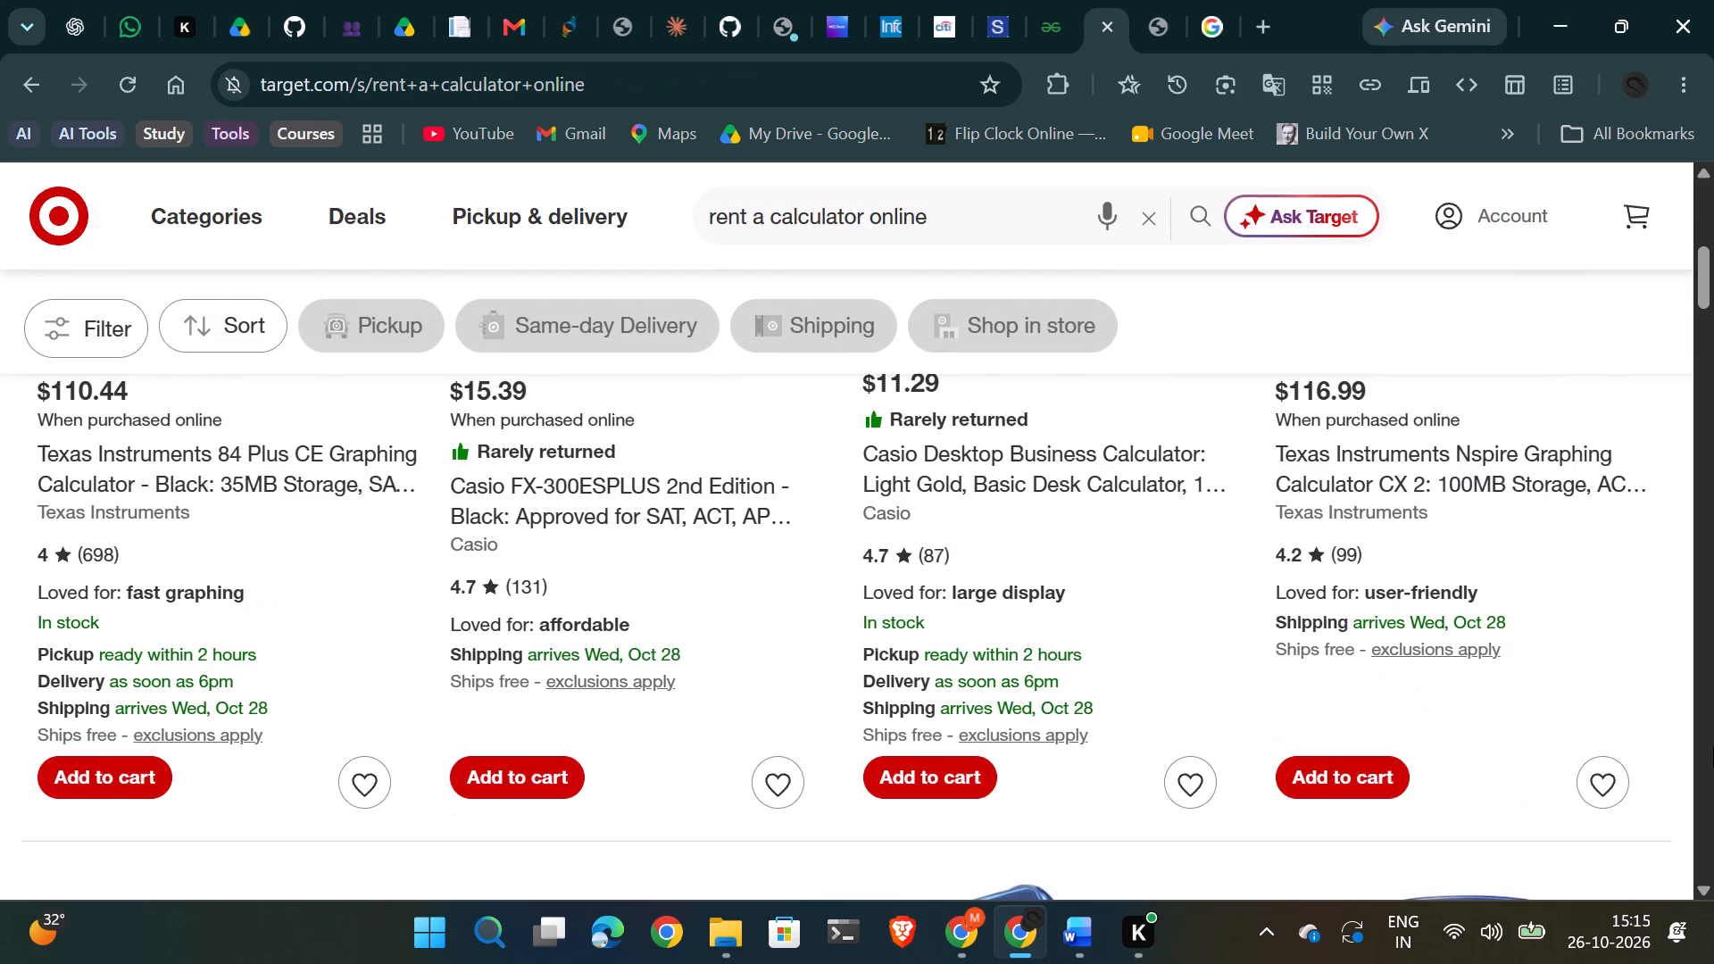
pyautogui.click(1713, 742)
# Open Delta College's Calculator Rentals result, accept its cookies, read the rental and return rules, and go back to the results.
pyautogui.scroll(-2, 680, 491)
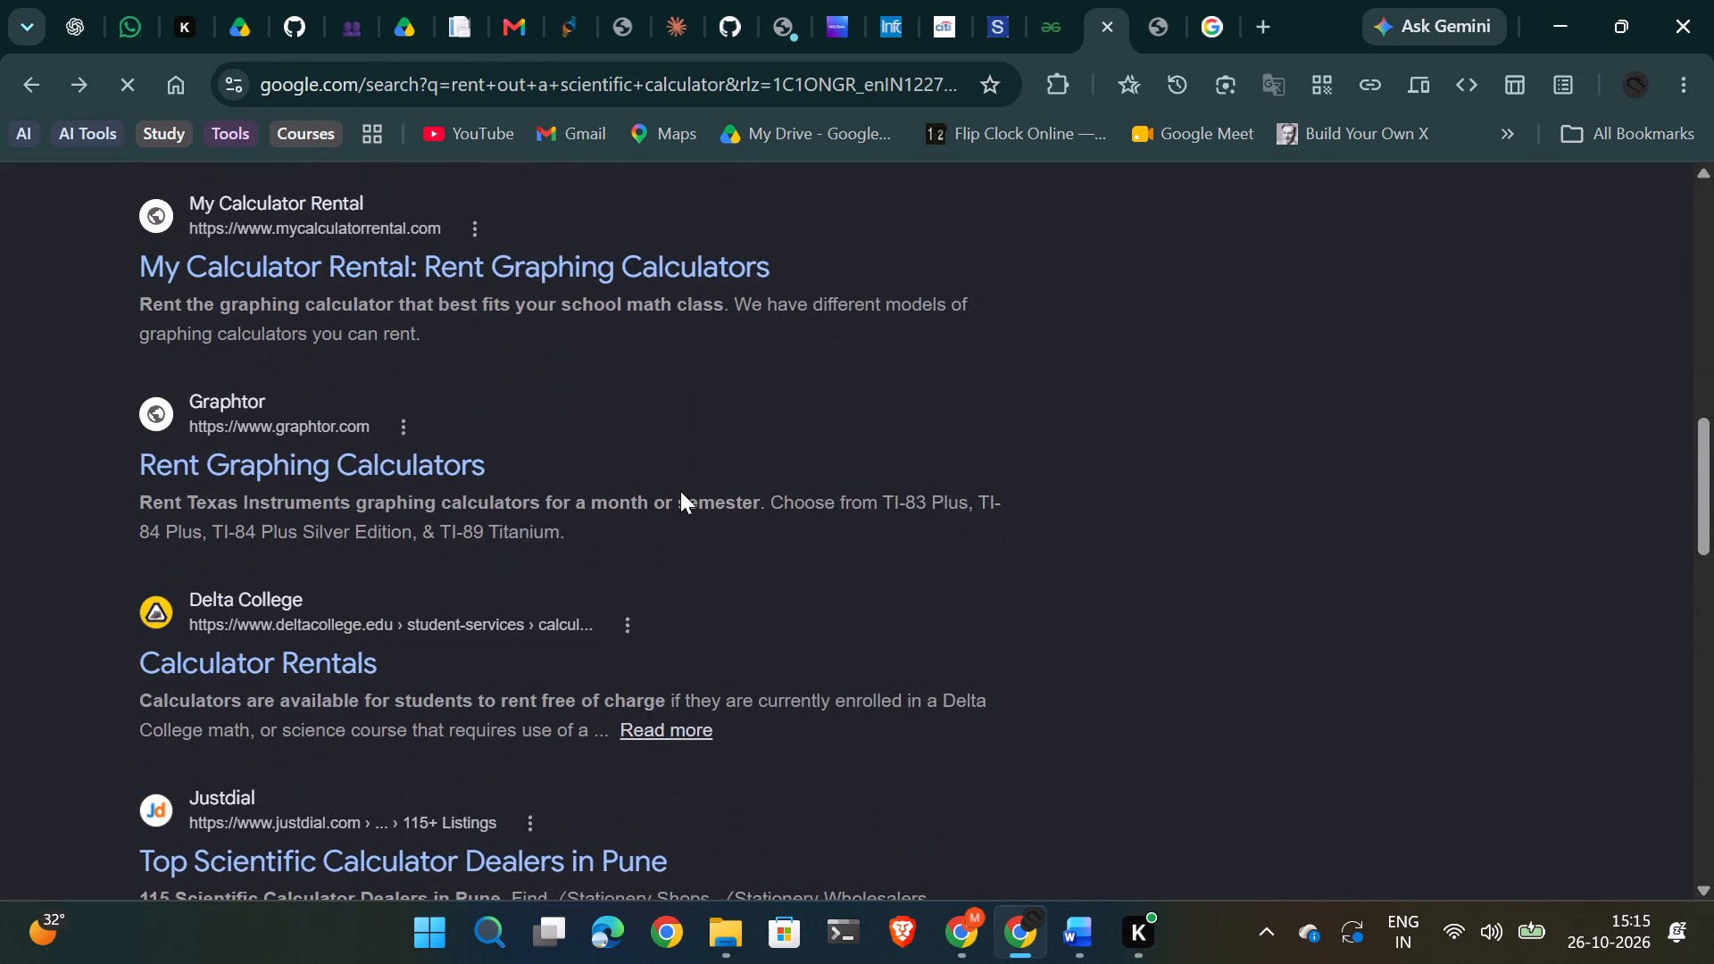
pyautogui.click(227, 662)
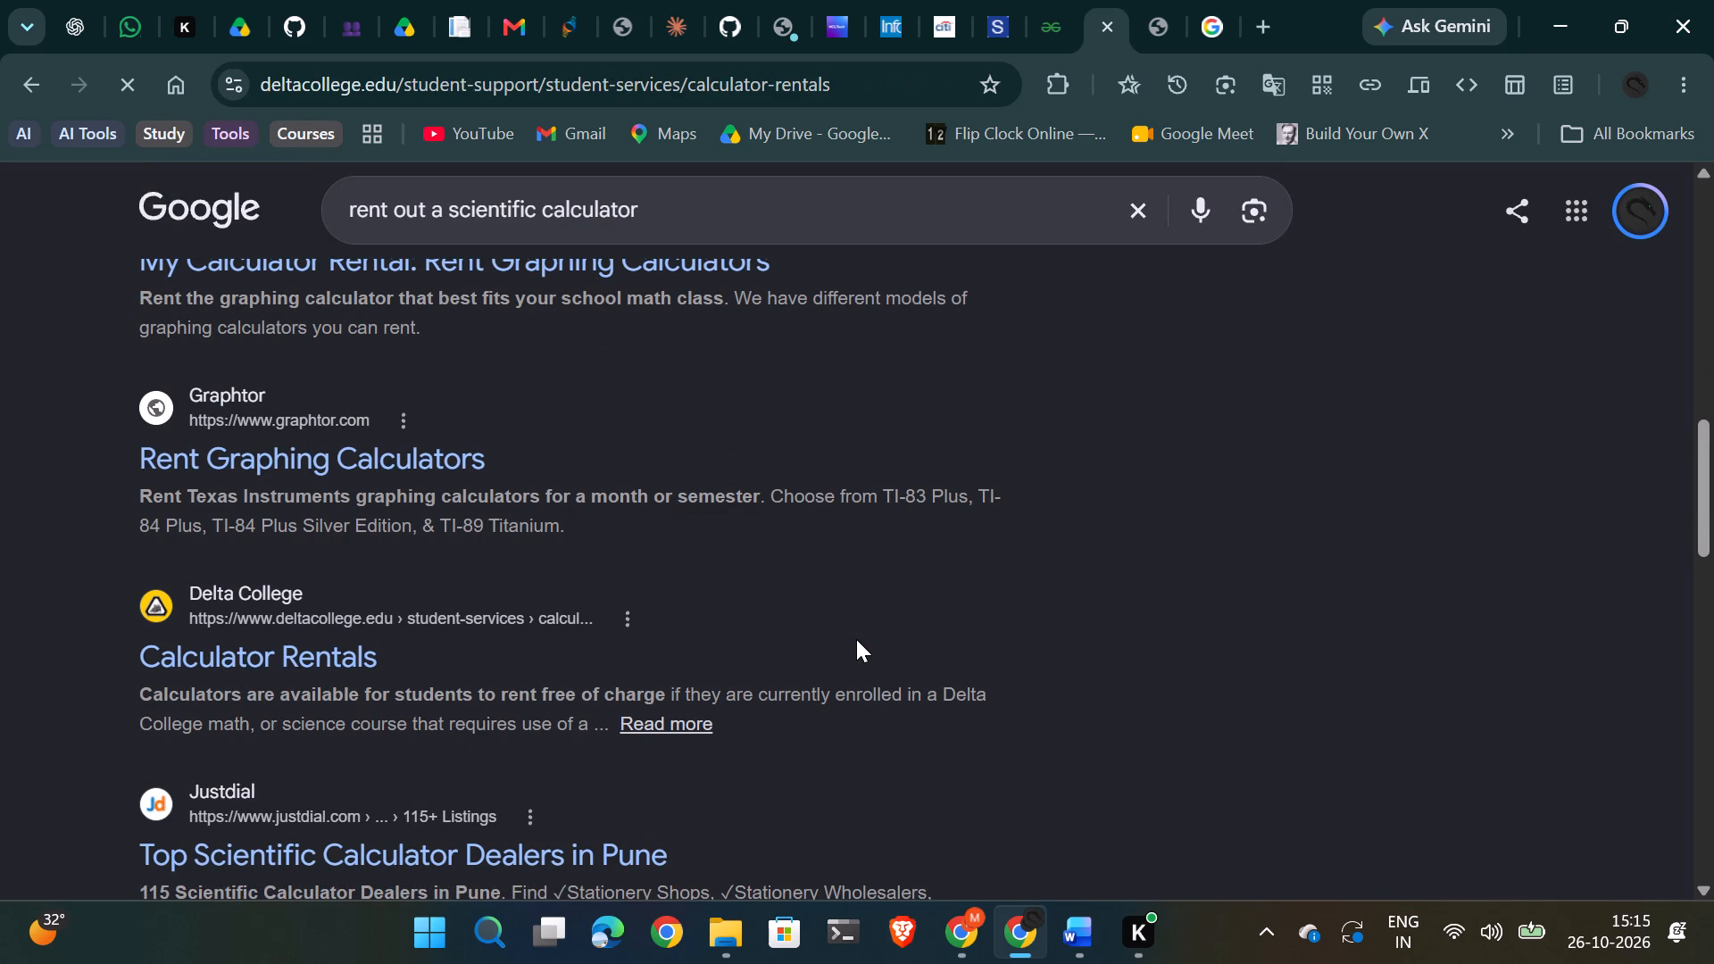
pyautogui.scroll(-2, 874, 712)
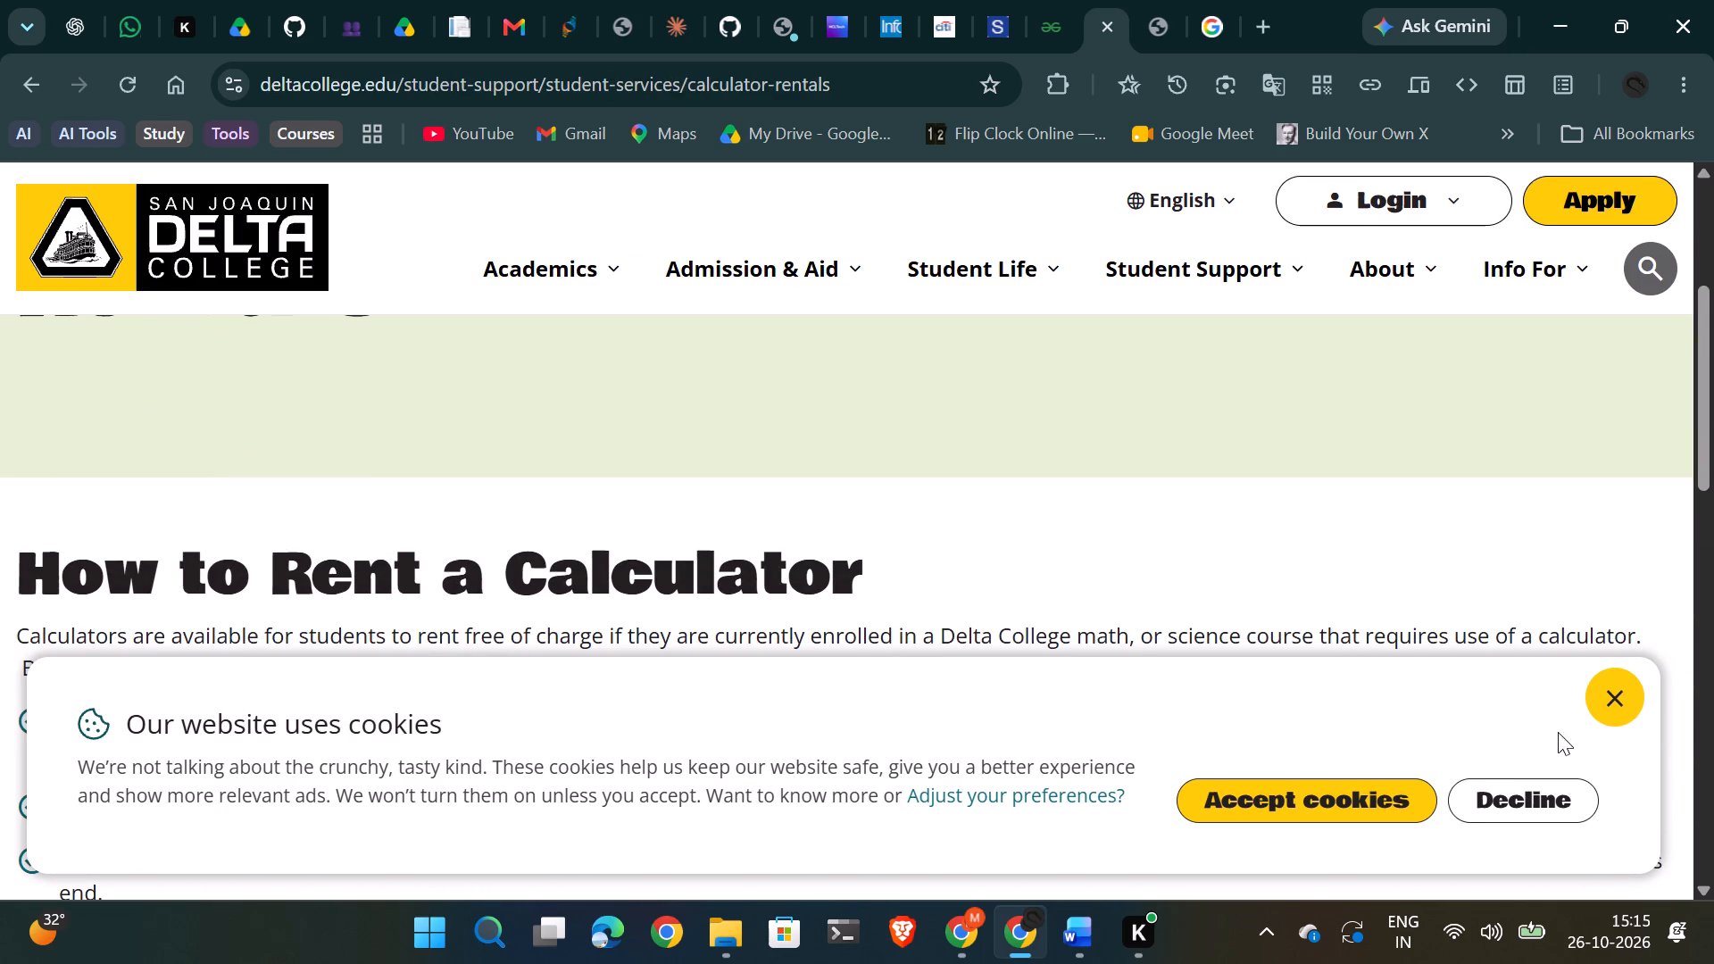
pyautogui.click(1360, 798)
pyautogui.scroll(-2, 1134, 569)
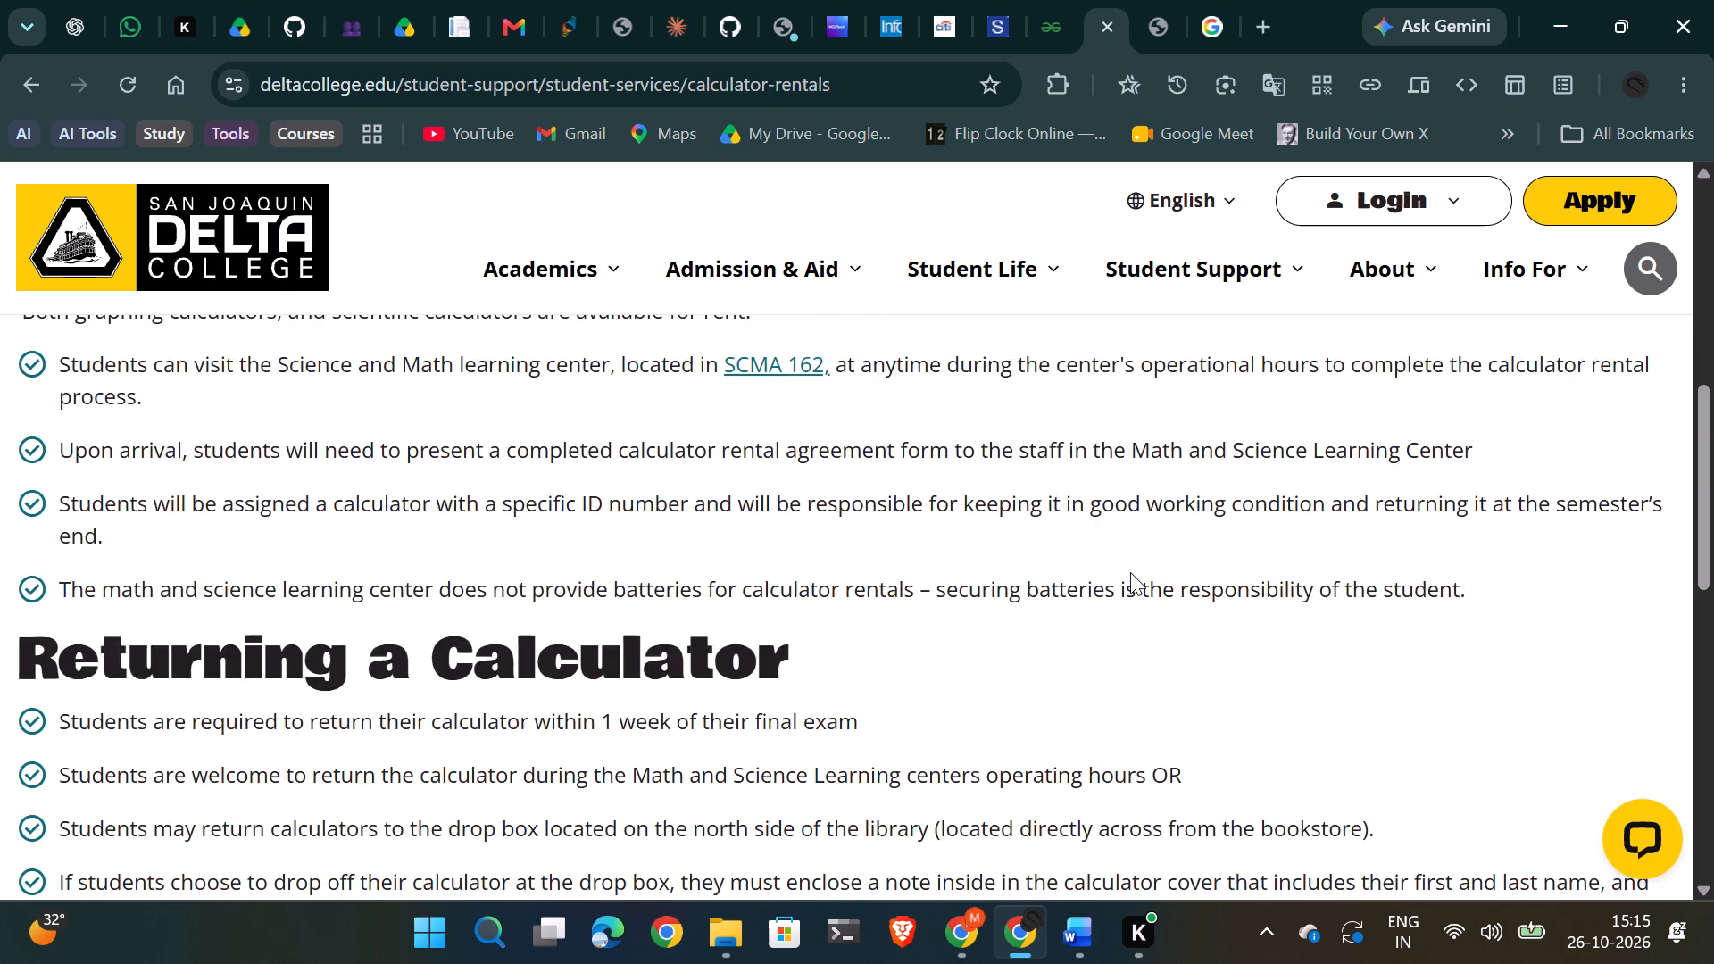
pyautogui.scroll(-2, 1129, 573)
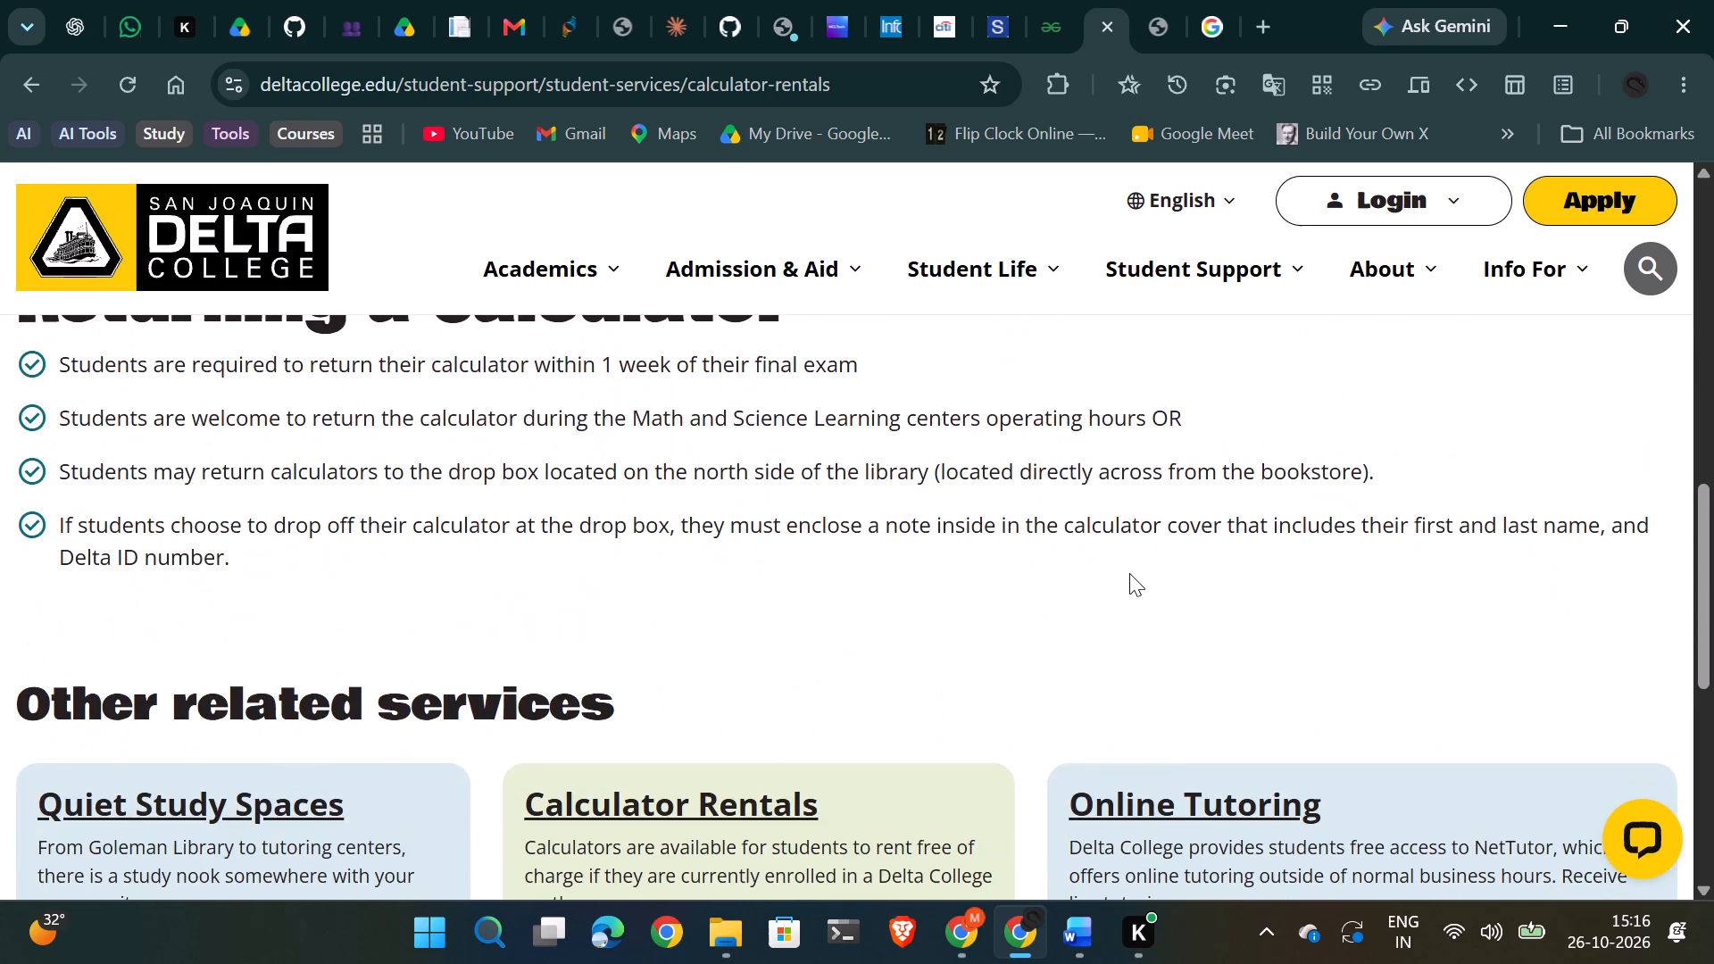
pyautogui.scroll(-5, 1129, 573)
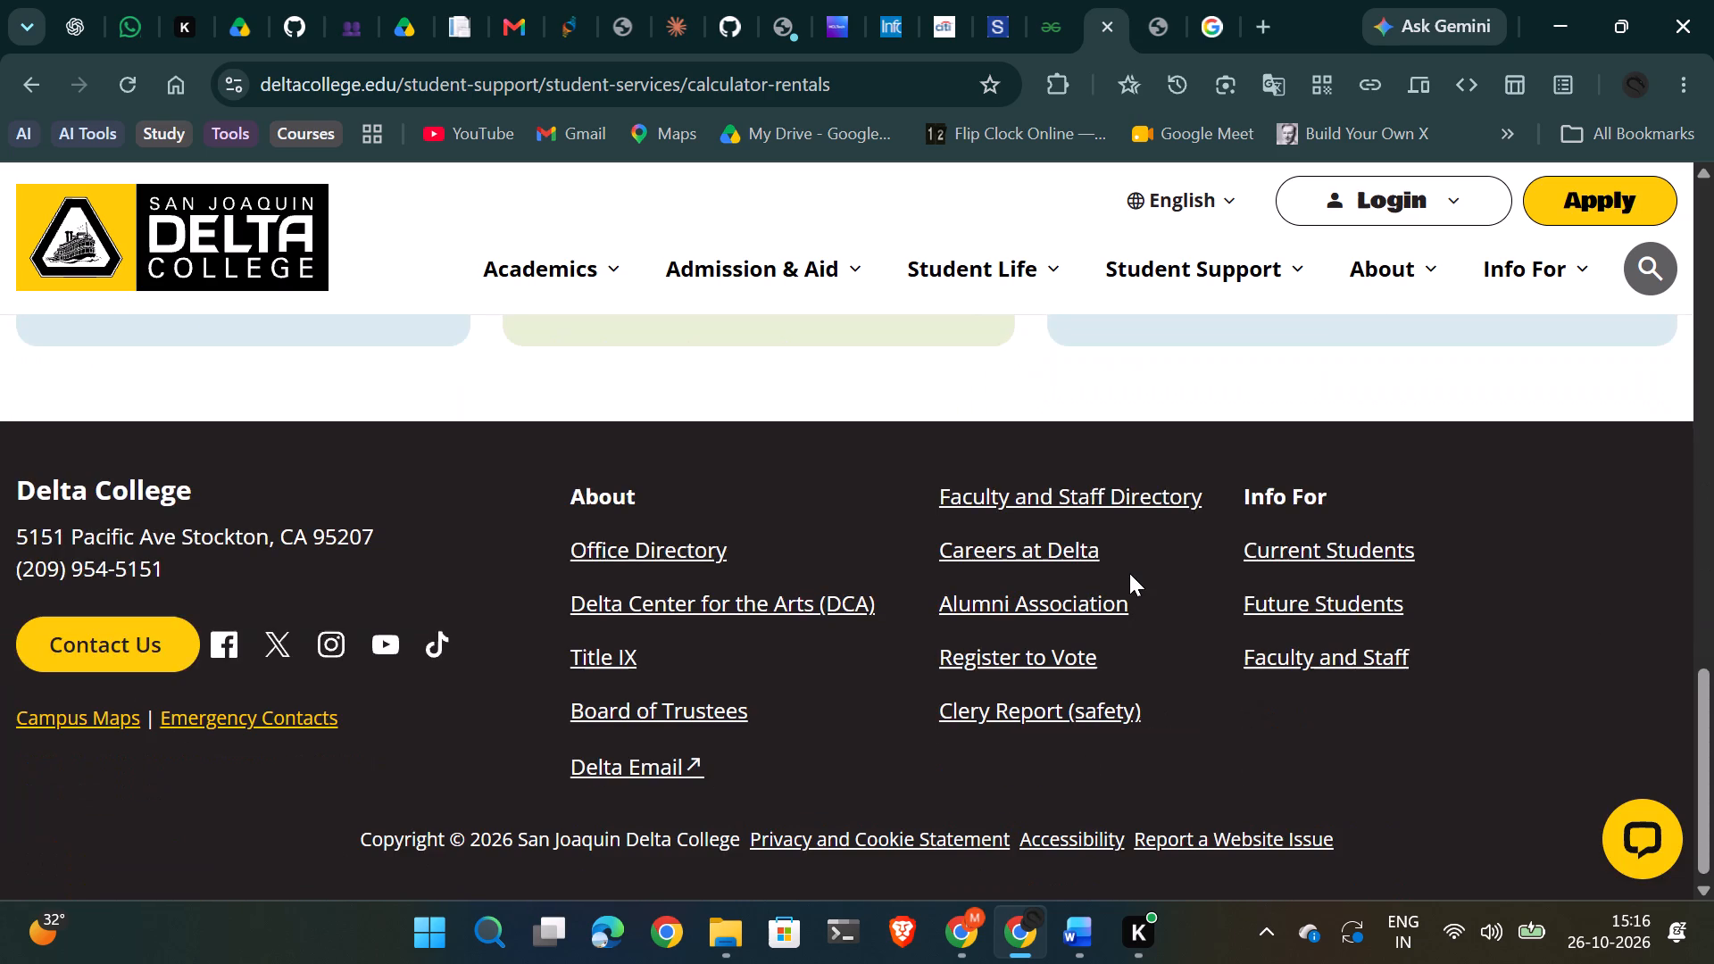
pyautogui.click(1236, 619)
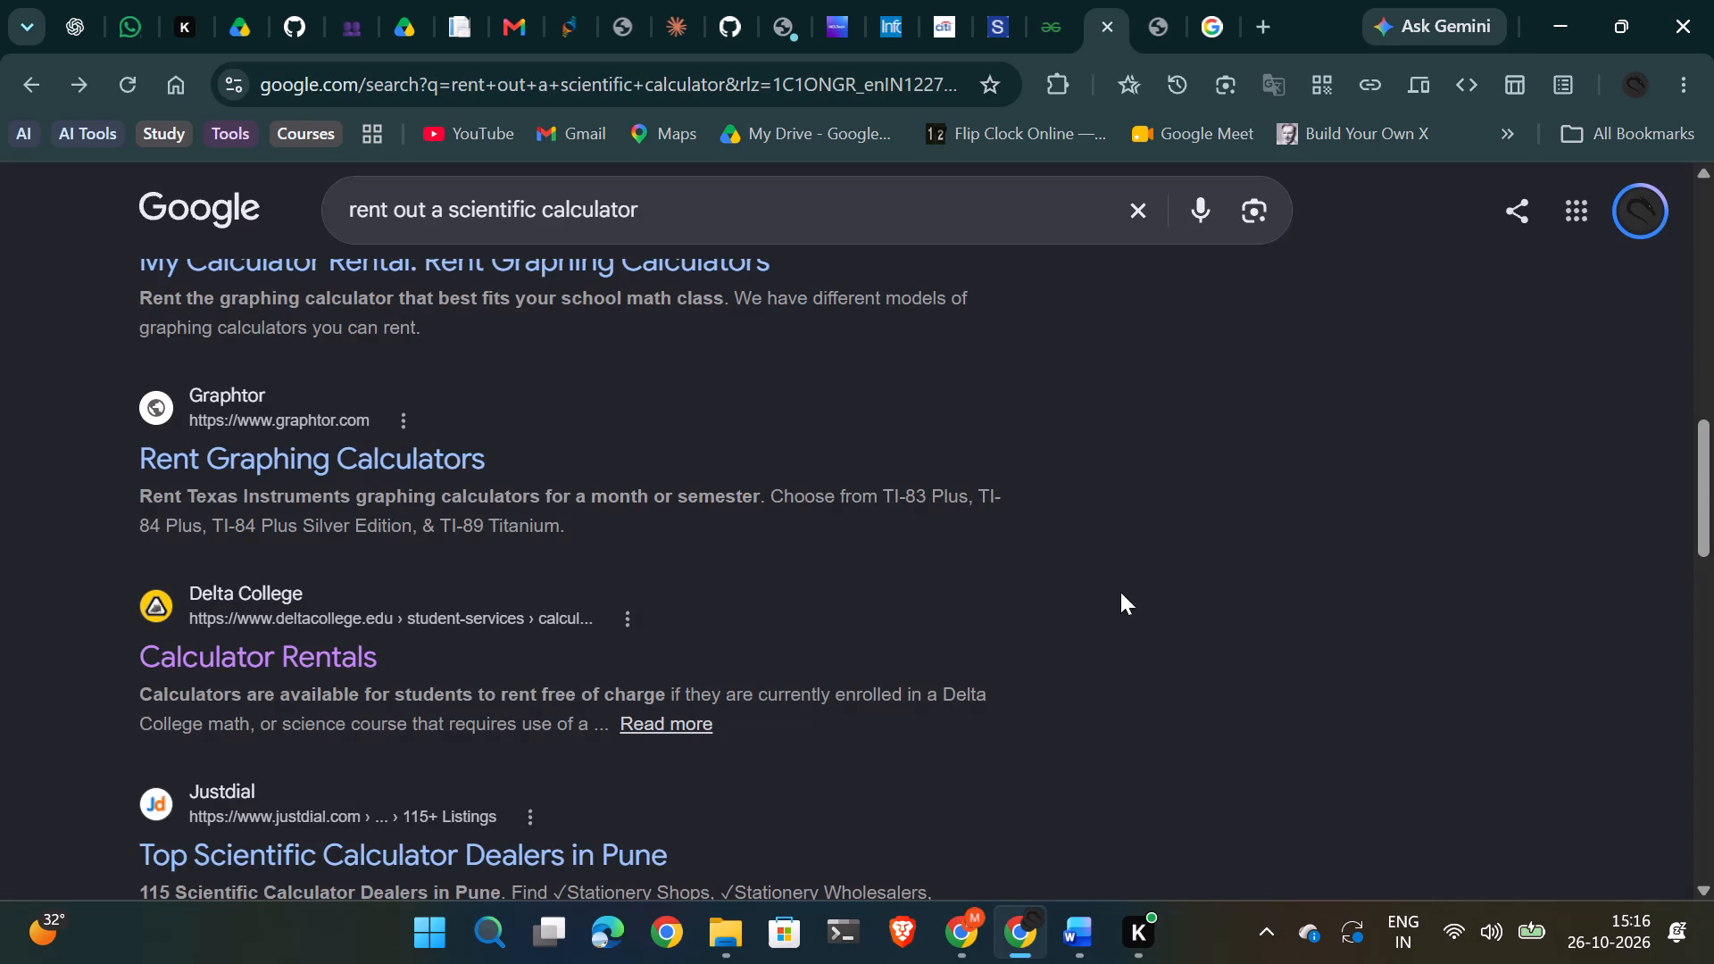
# Look further down the rental search results and open OLX's Scientific Calculator in Pune listings.
pyautogui.scroll(-1, 1038, 586)
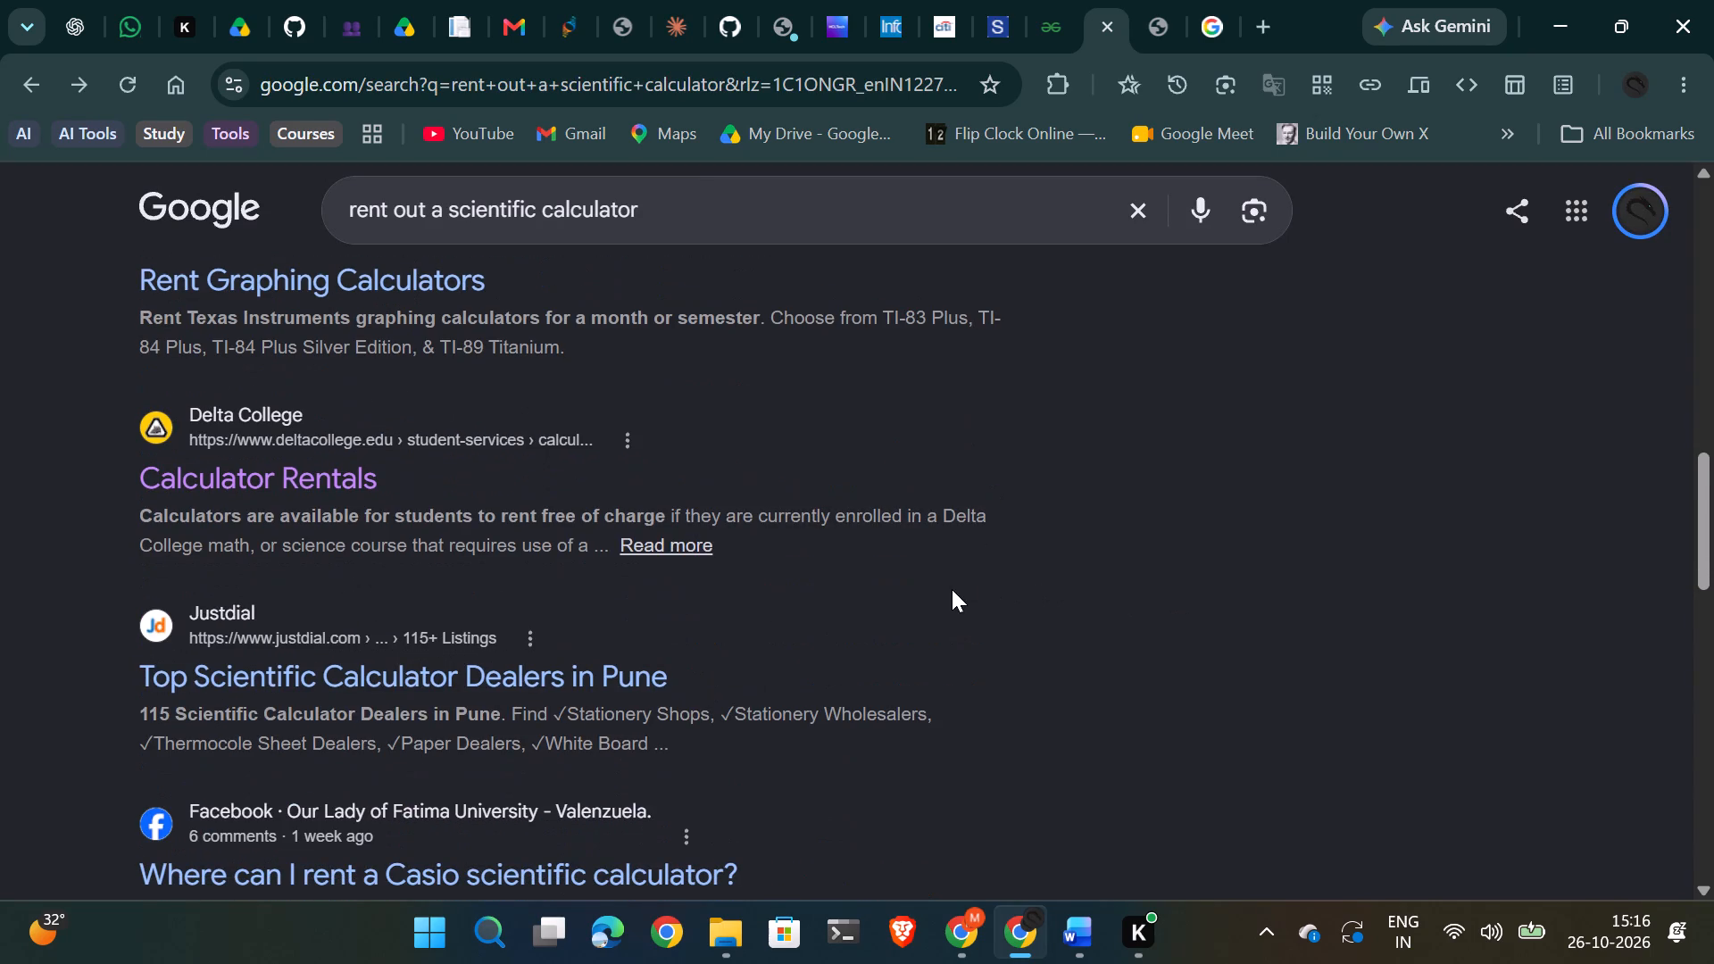
pyautogui.scroll(-1, 952, 589)
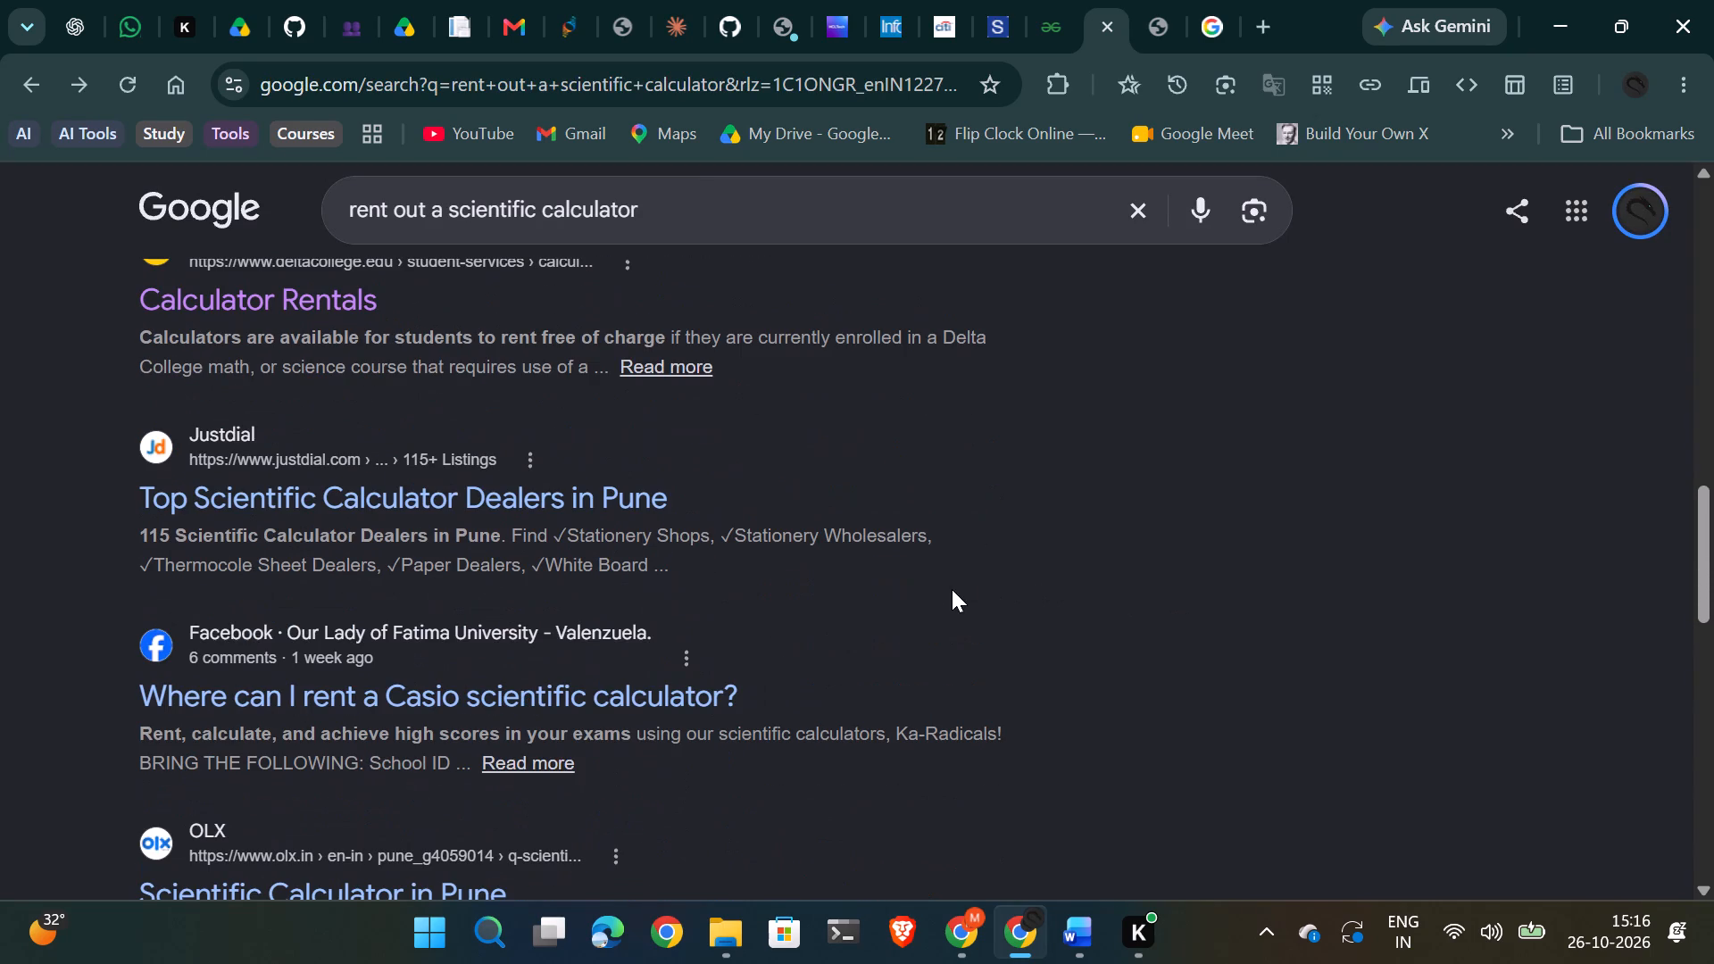
pyautogui.scroll(-2, 952, 589)
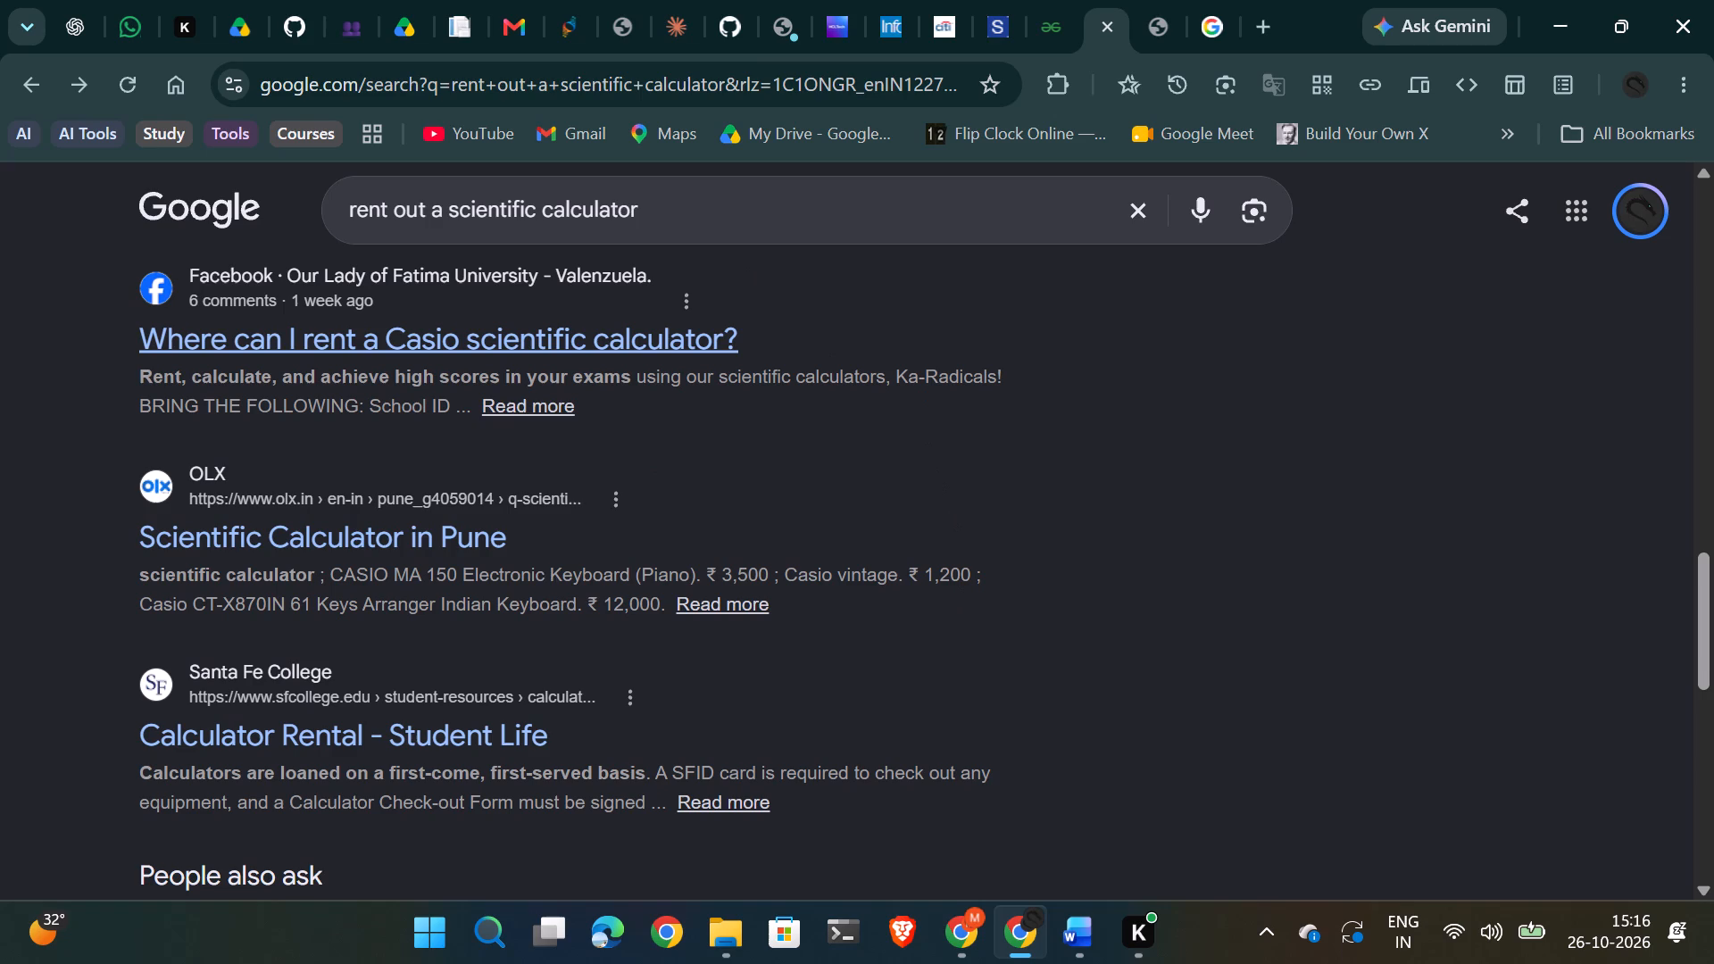
pyautogui.click(347, 522)
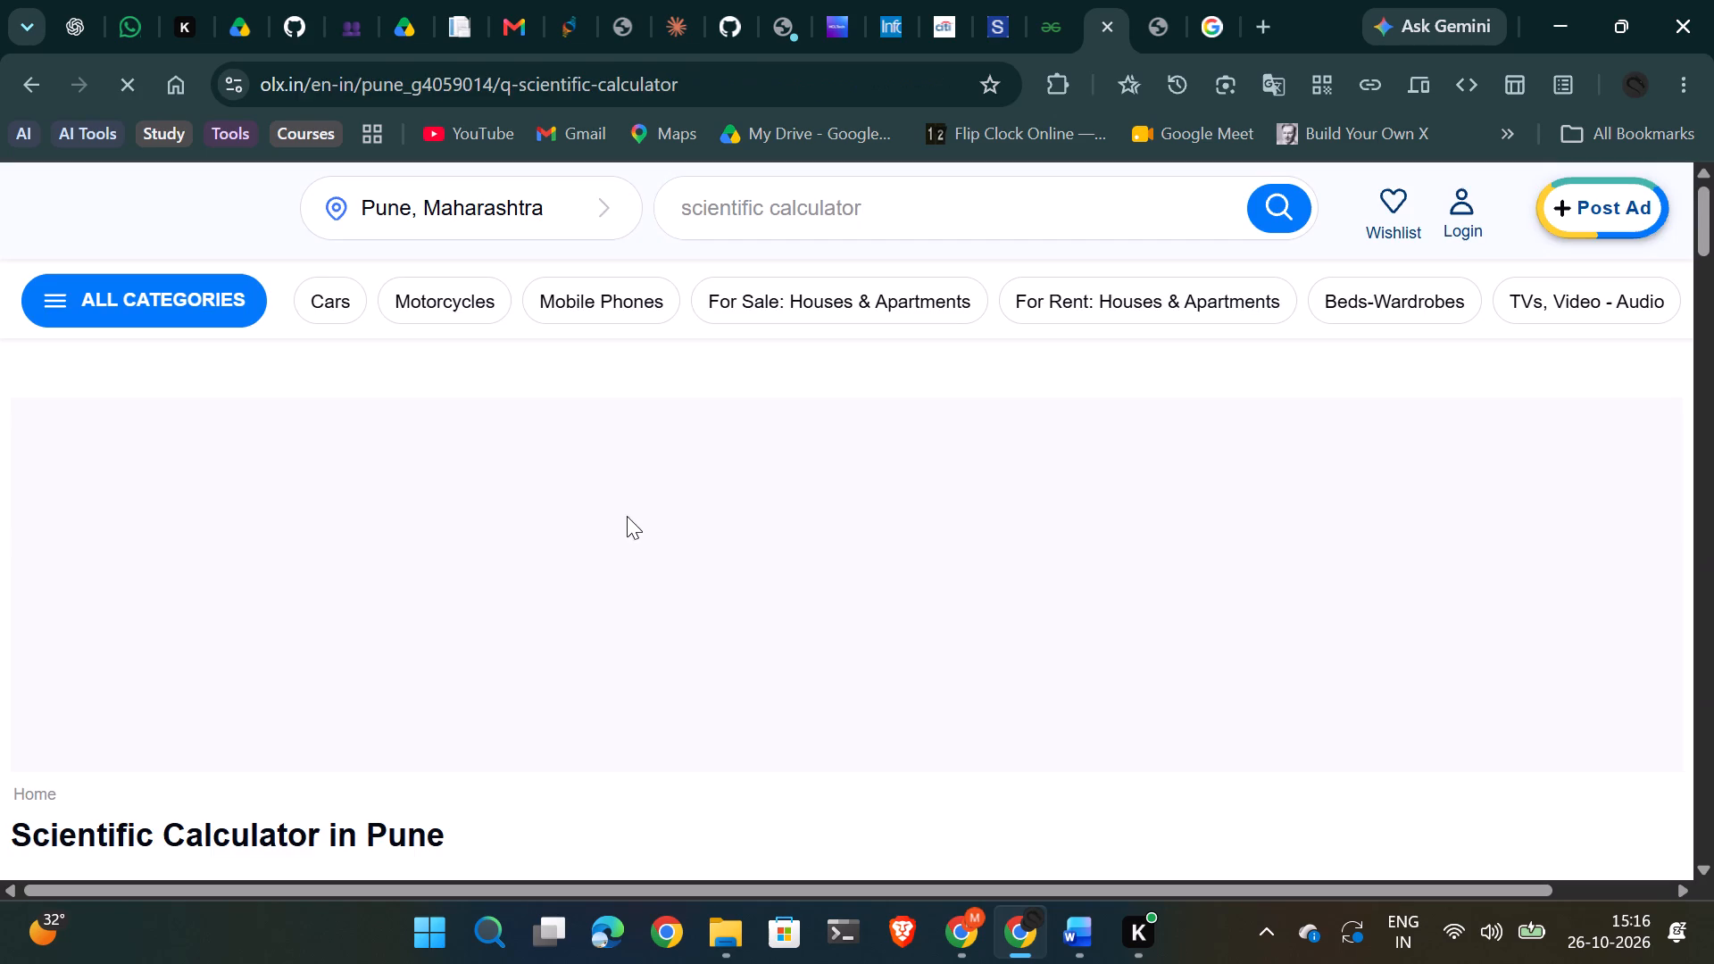
# Examine the first rows of OLX's Pune scientific calculator ads for models, prices and localities.
pyautogui.scroll(-2, 1003, 619)
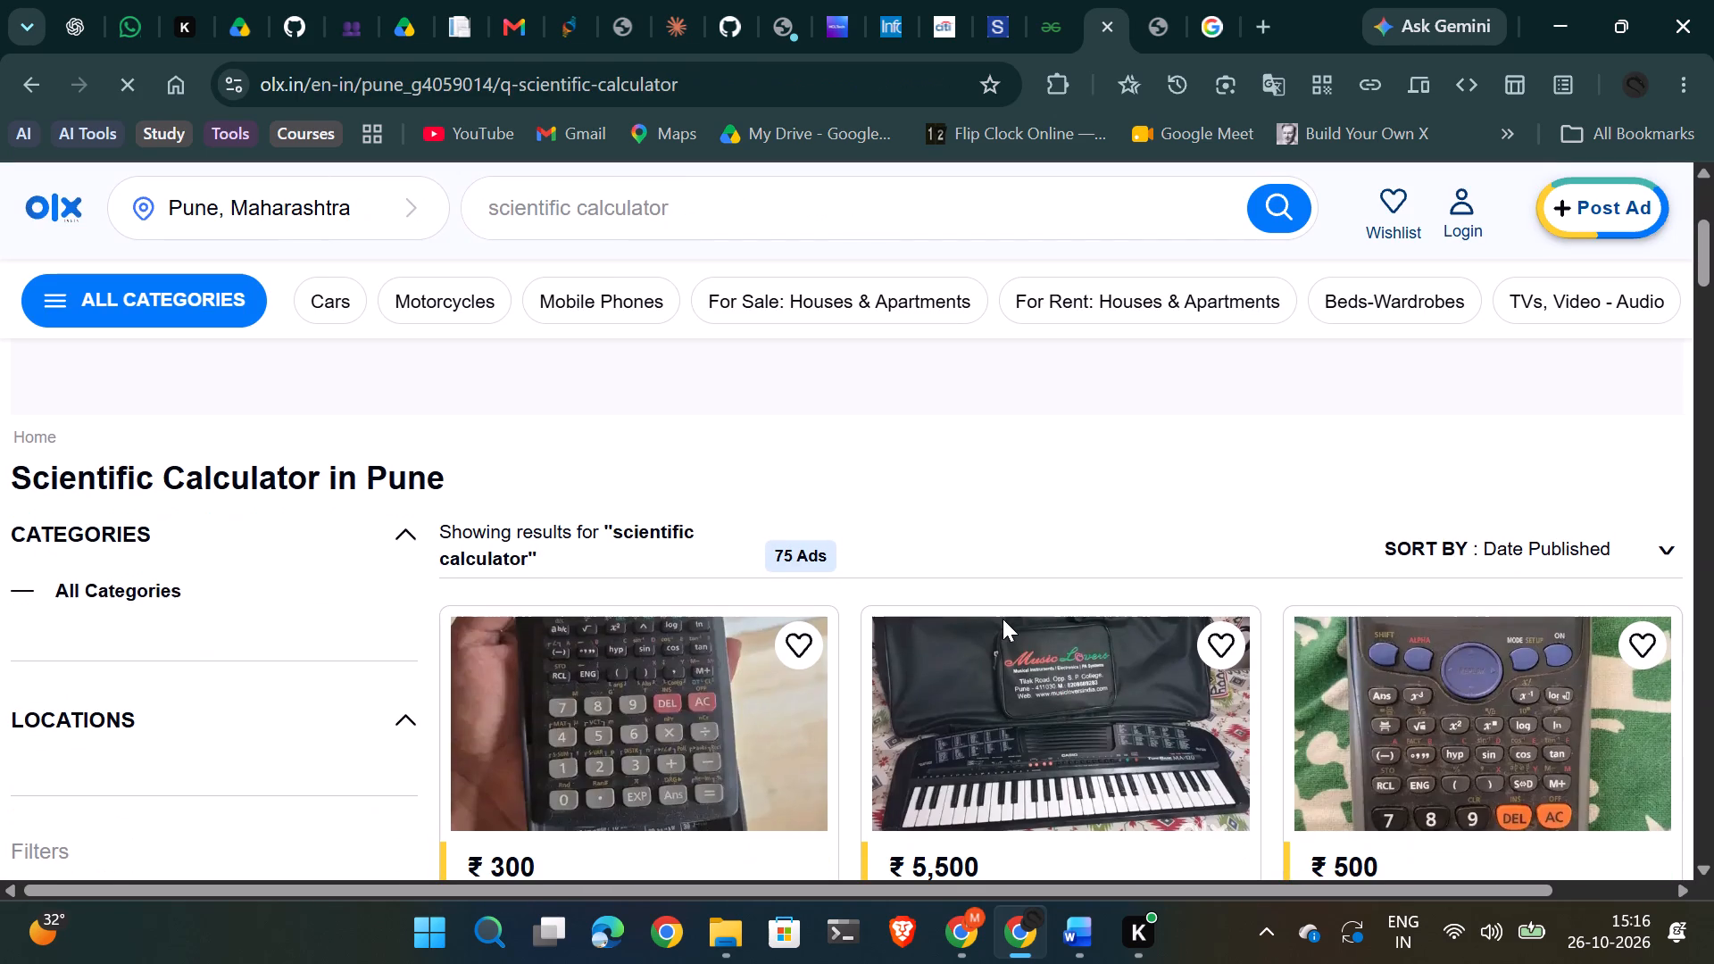
pyautogui.scroll(-1, 1003, 619)
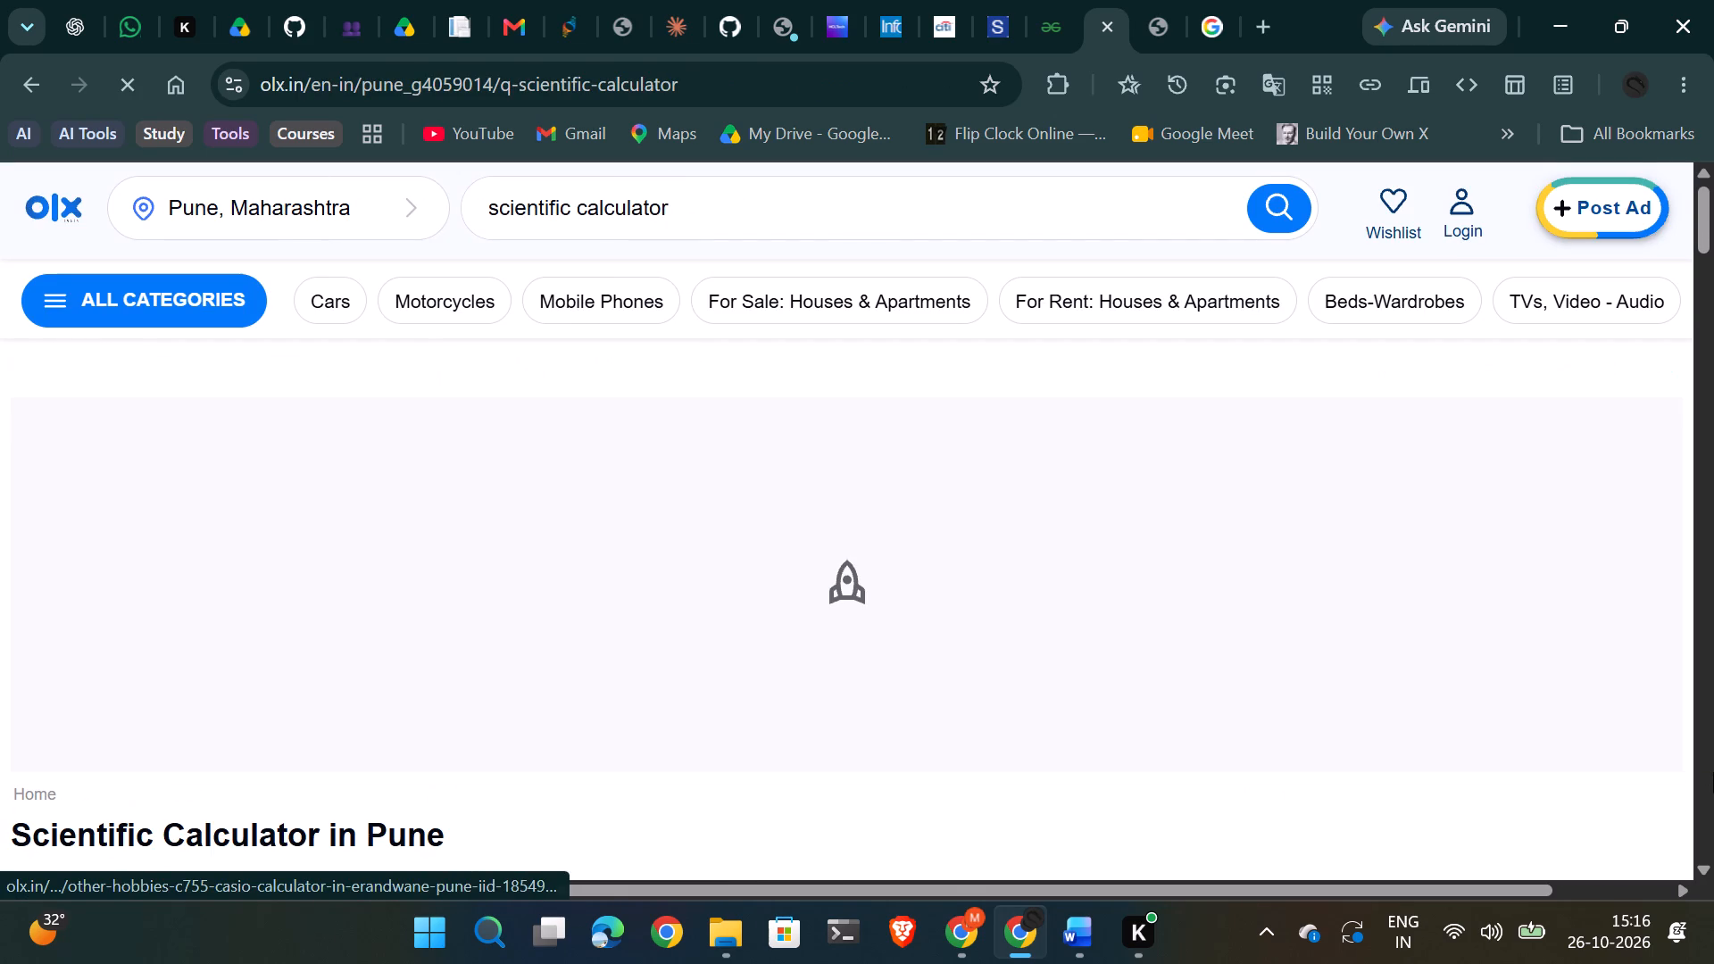
pyautogui.scroll(-3, 1713, 755)
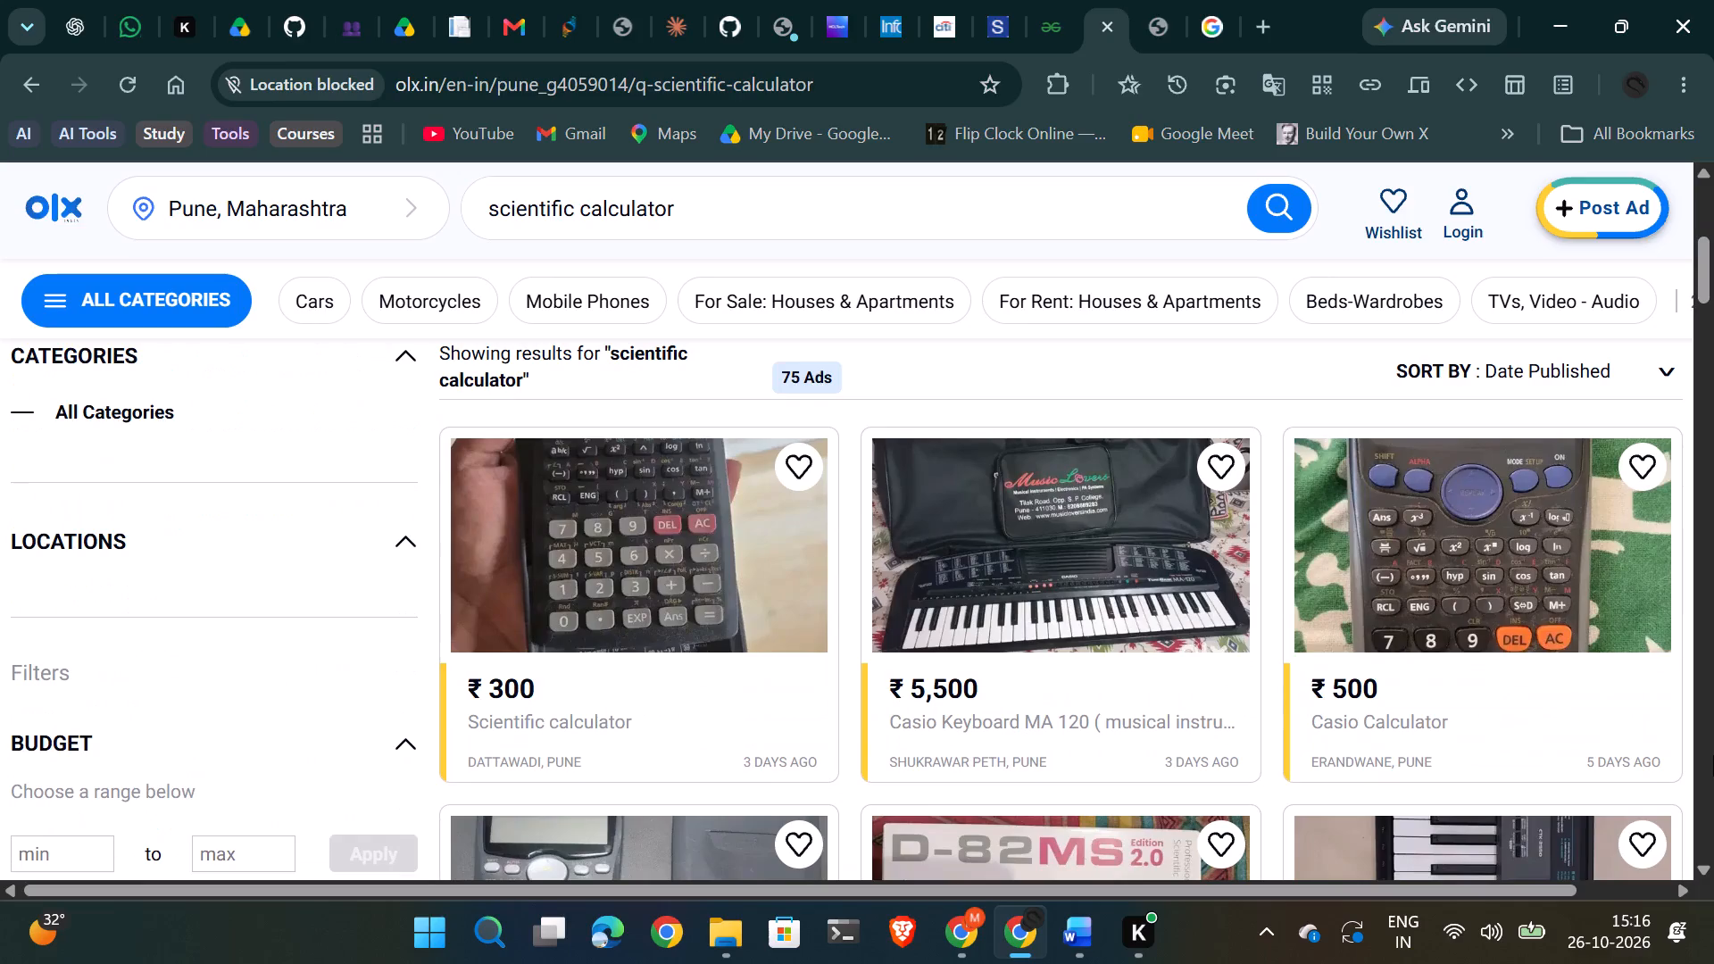
pyautogui.scroll(-1, 1713, 755)
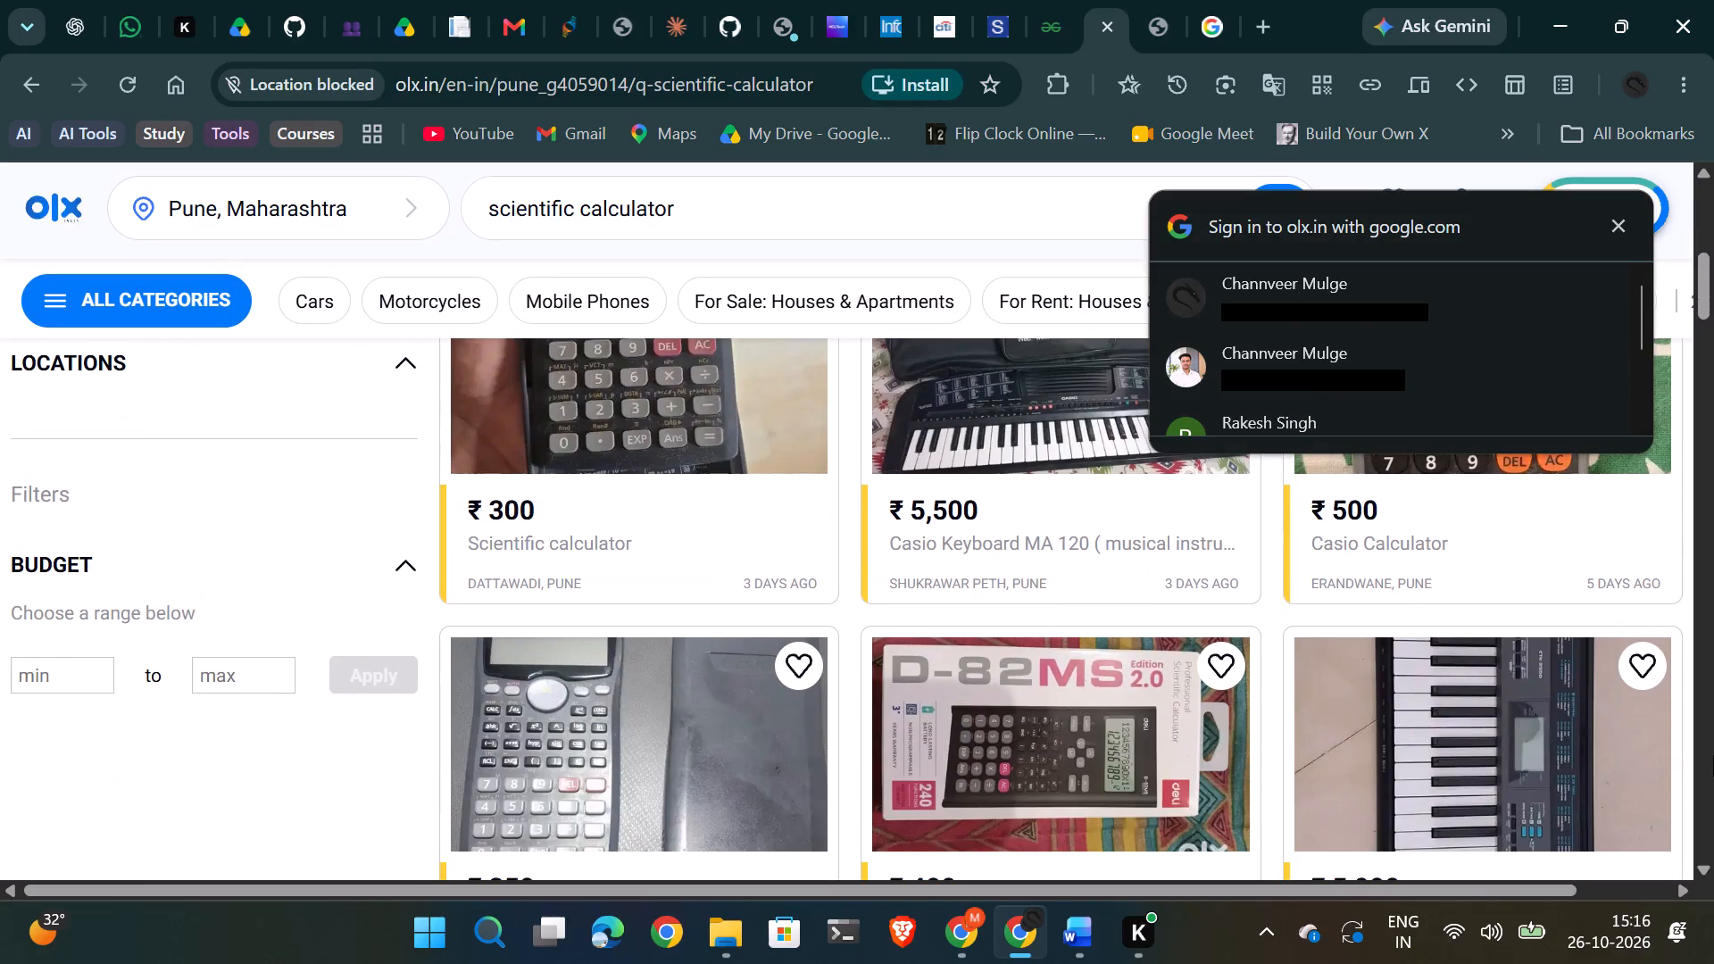
pyautogui.scroll(-1, 1713, 755)
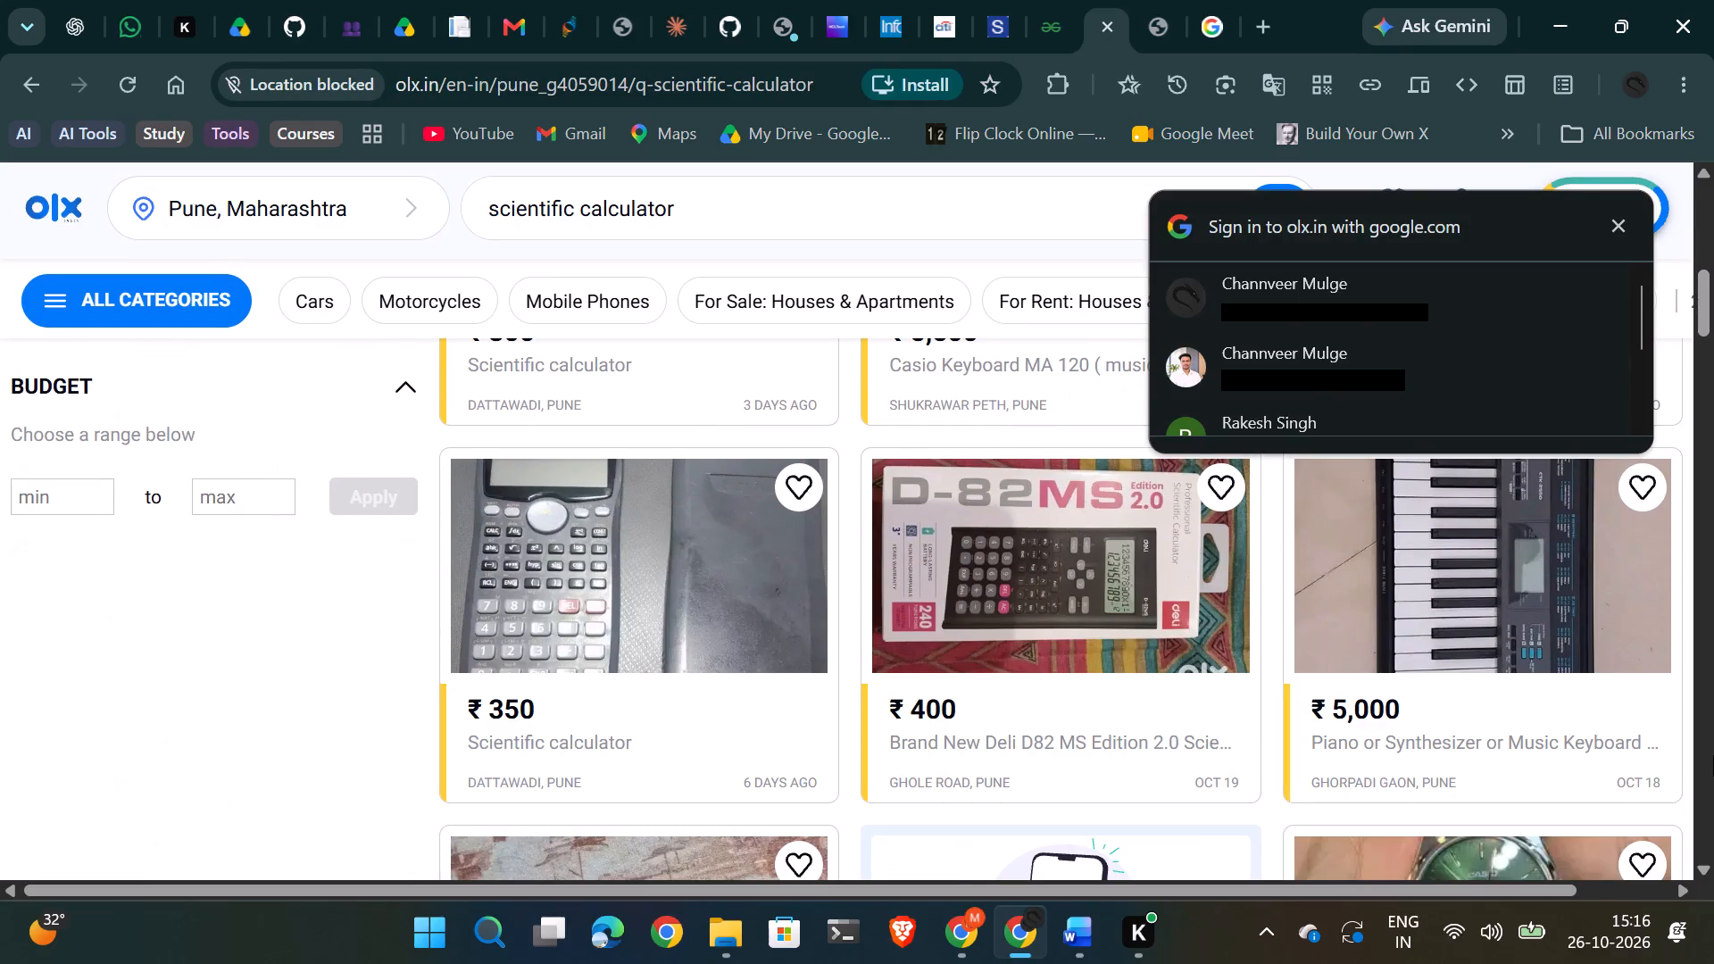
pyautogui.scroll(-1, 1713, 755)
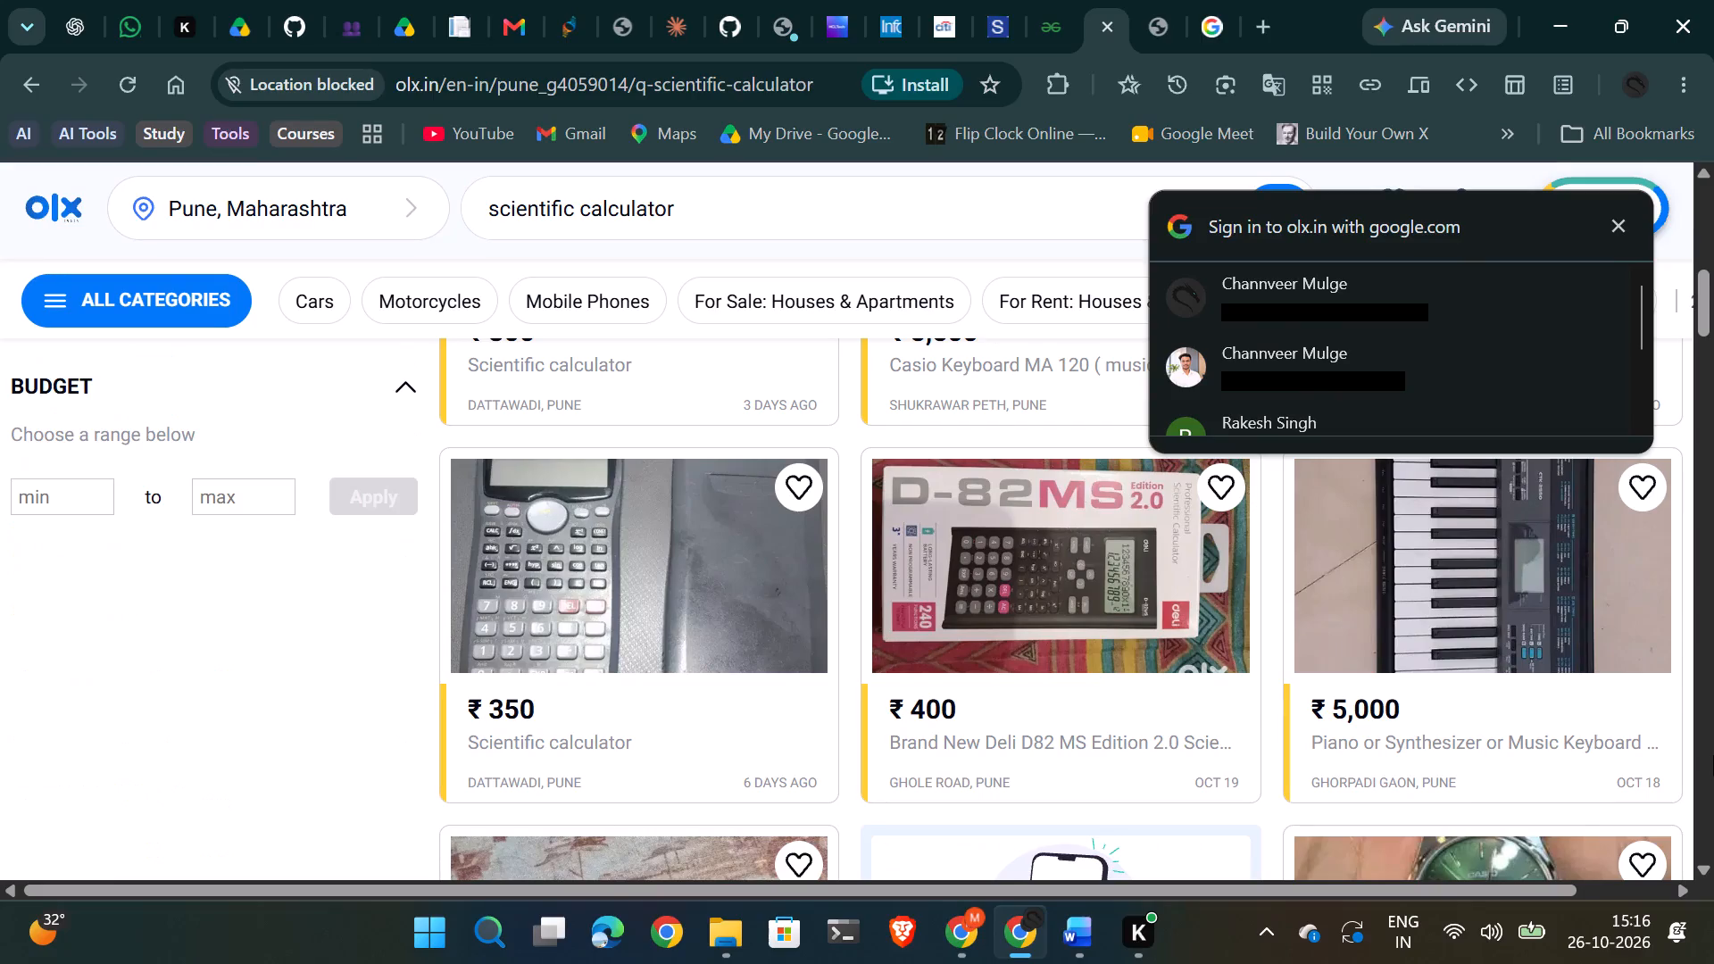
pyautogui.scroll(-2, 1713, 755)
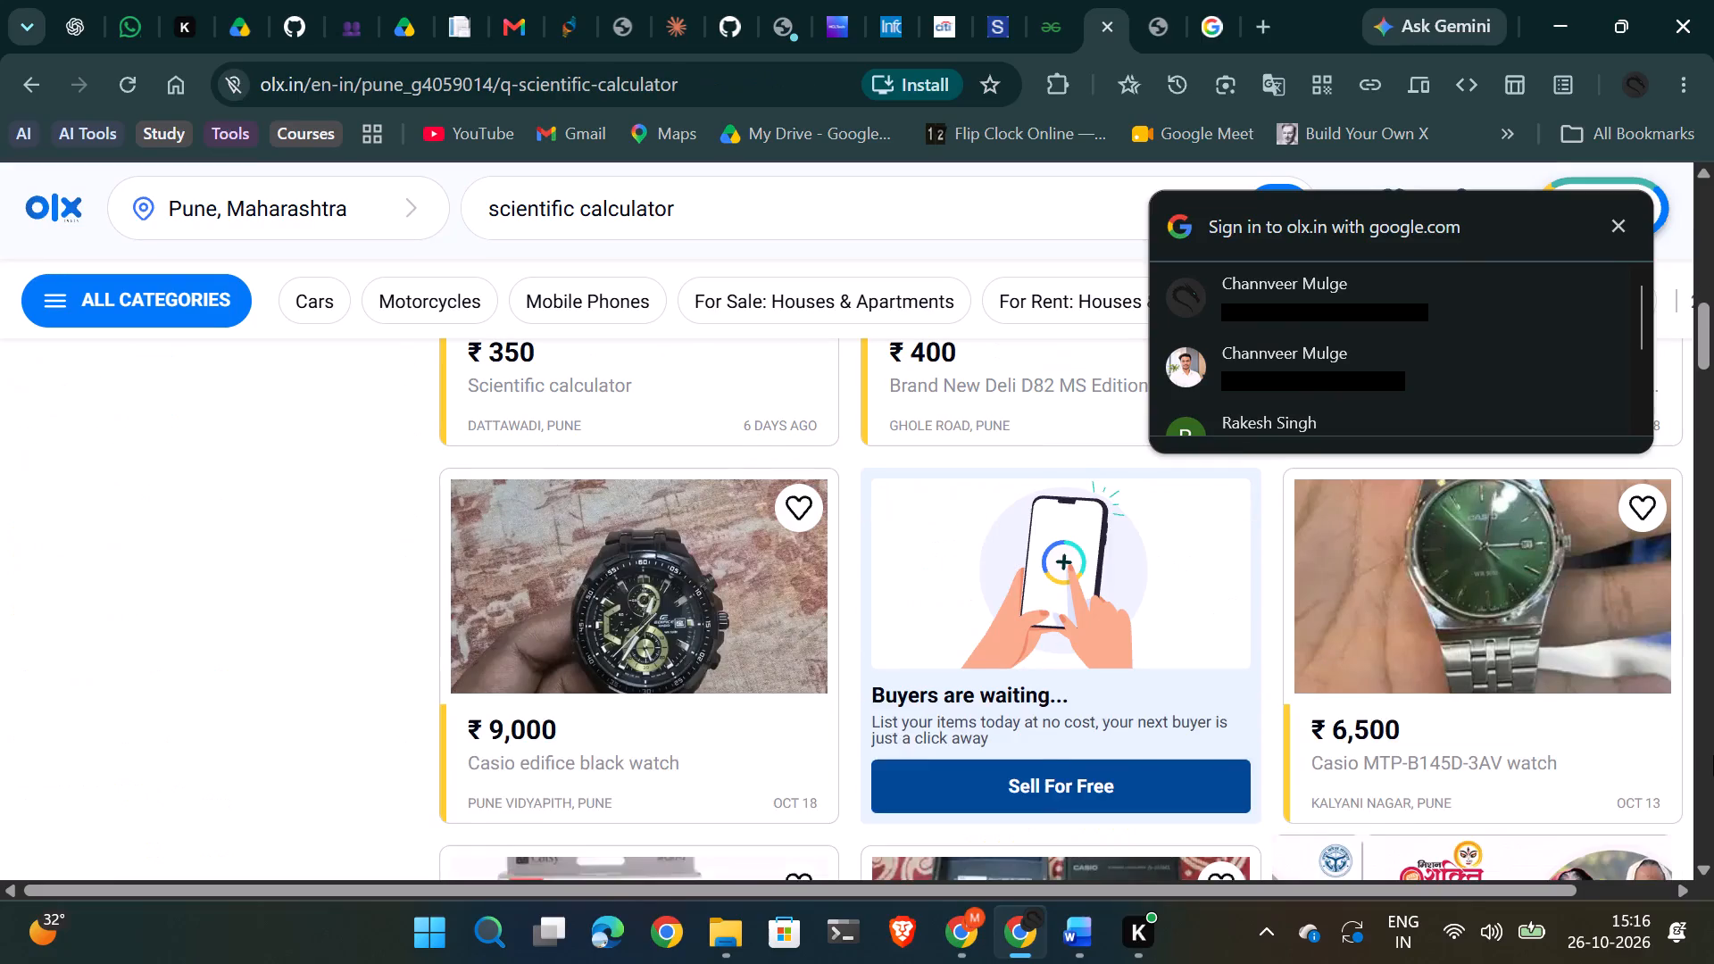
# Check the remaining OLX ads for affordable or rentable scientific calculators, and return to the Google results.
pyautogui.scroll(-4, 1713, 755)
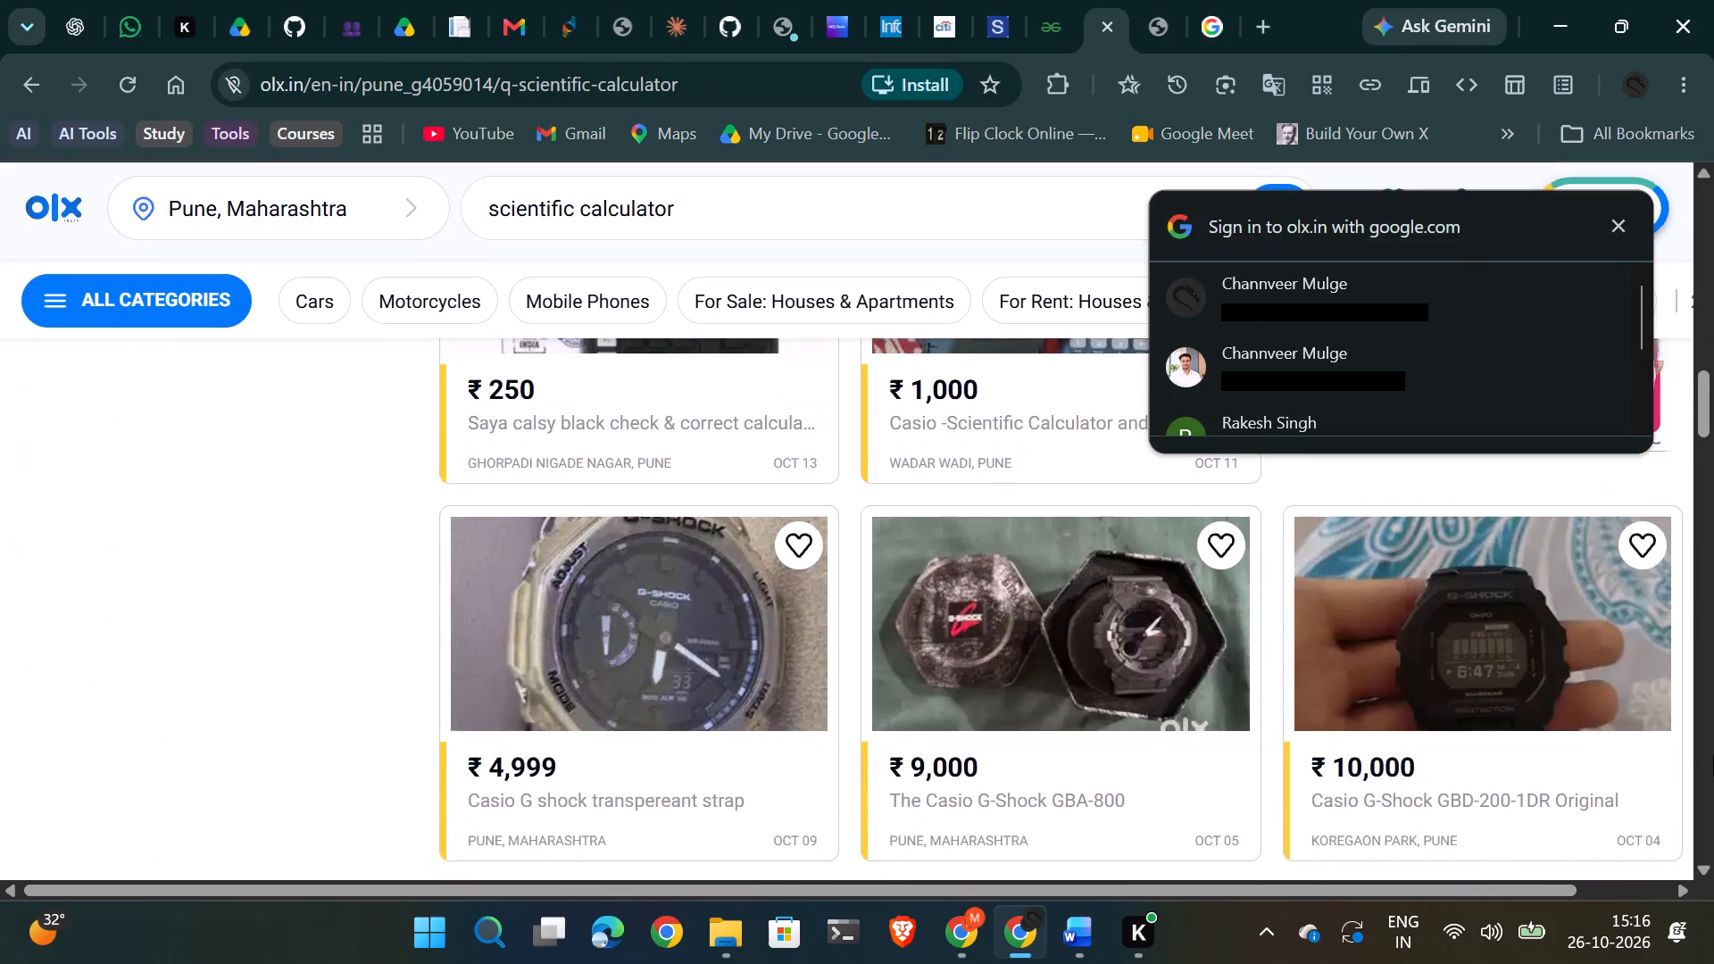
pyautogui.scroll(-3, 1713, 755)
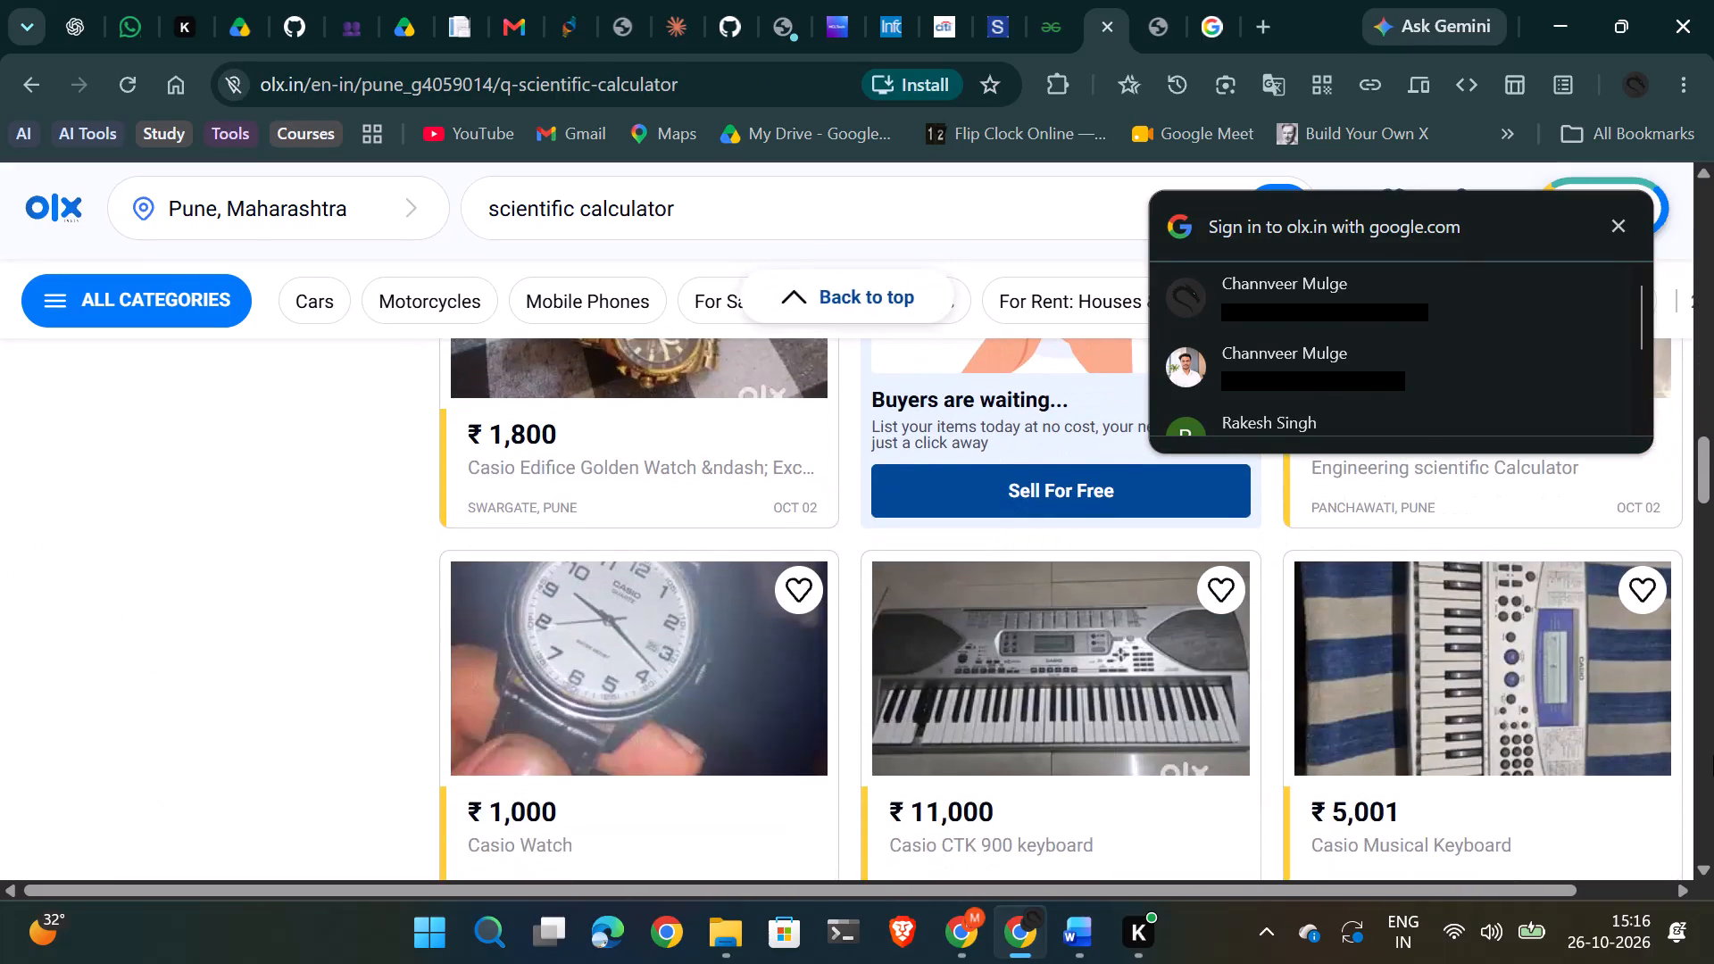
pyautogui.scroll(-2, 1713, 755)
pyautogui.scroll(2, 1713, 755)
pyautogui.scroll(-4, 1713, 755)
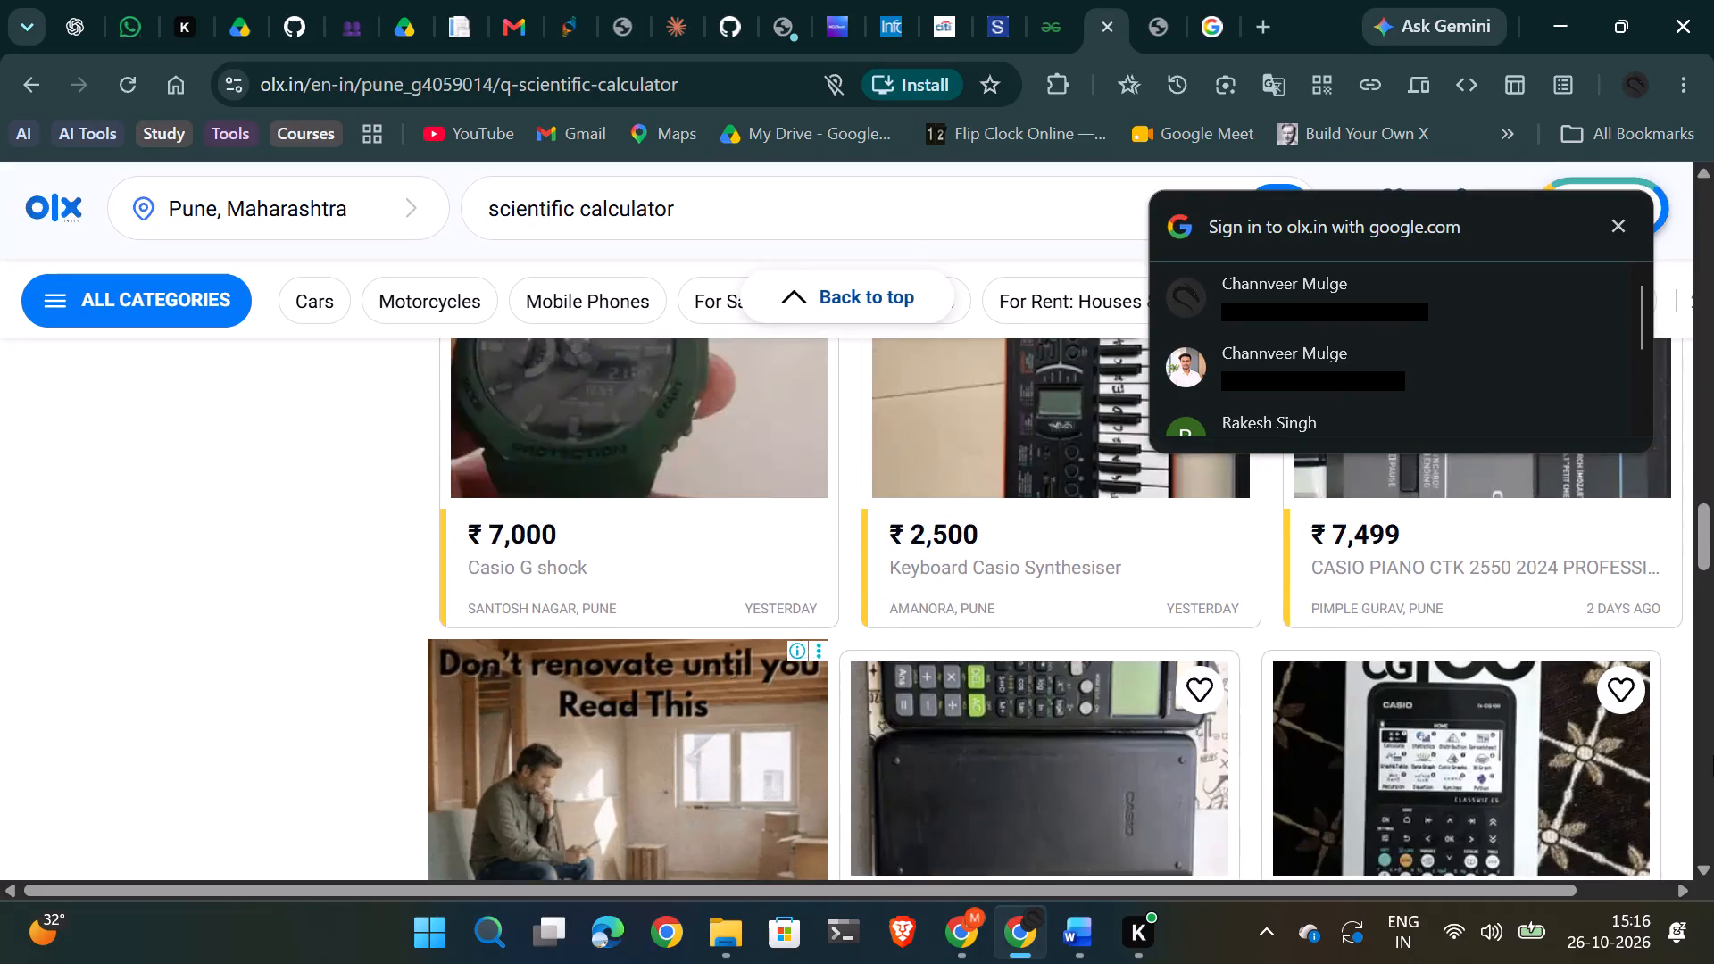
pyautogui.scroll(-4, 1713, 755)
pyautogui.click(1713, 755)
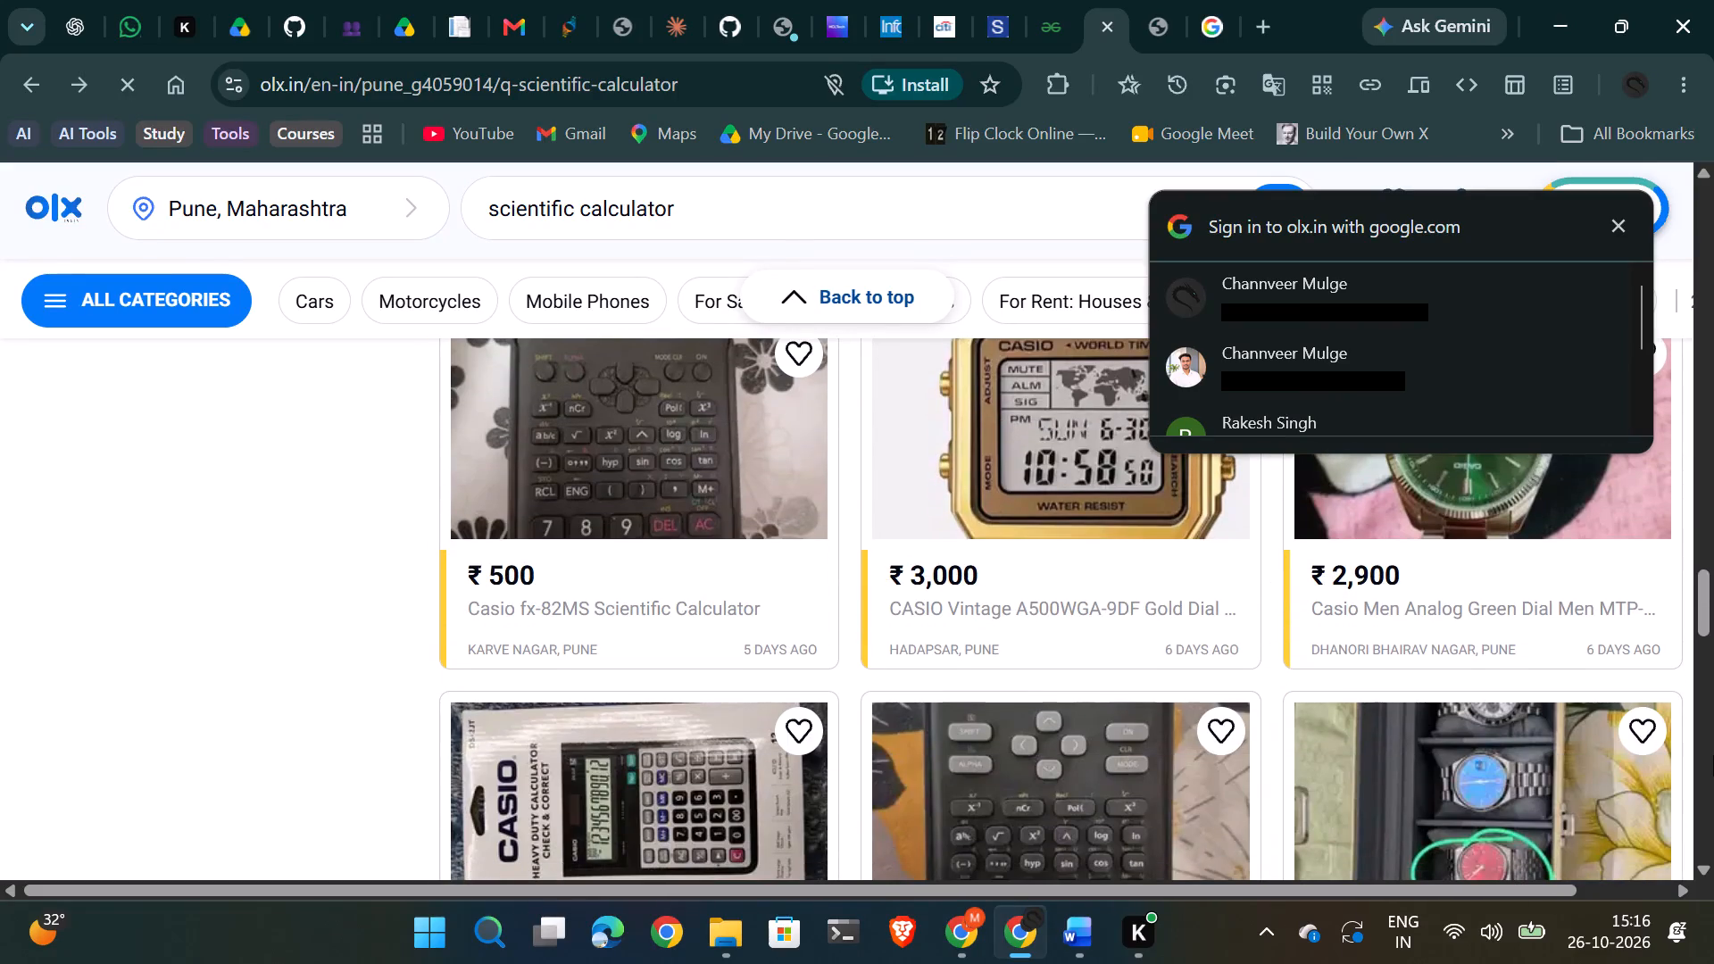
pyautogui.scroll(-1, 469, 691)
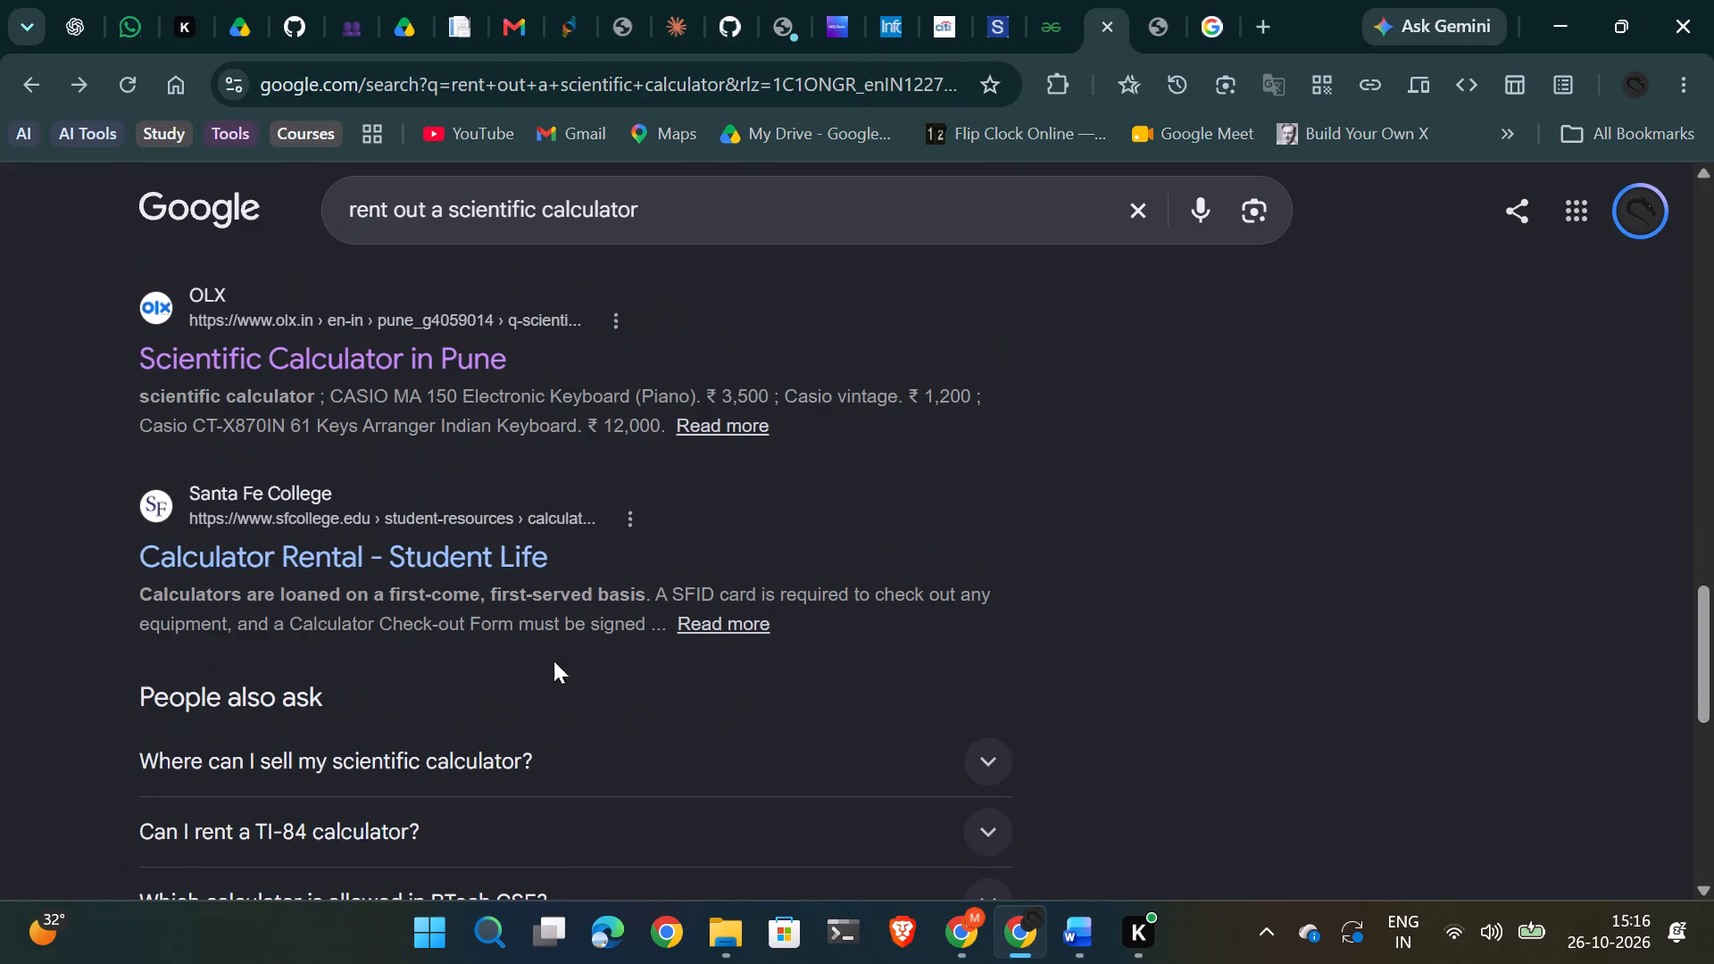
# Search Google for the suggested query "ti-84 calculator rental near me" and look over the overview.
pyautogui.scroll(8, 603, 655)
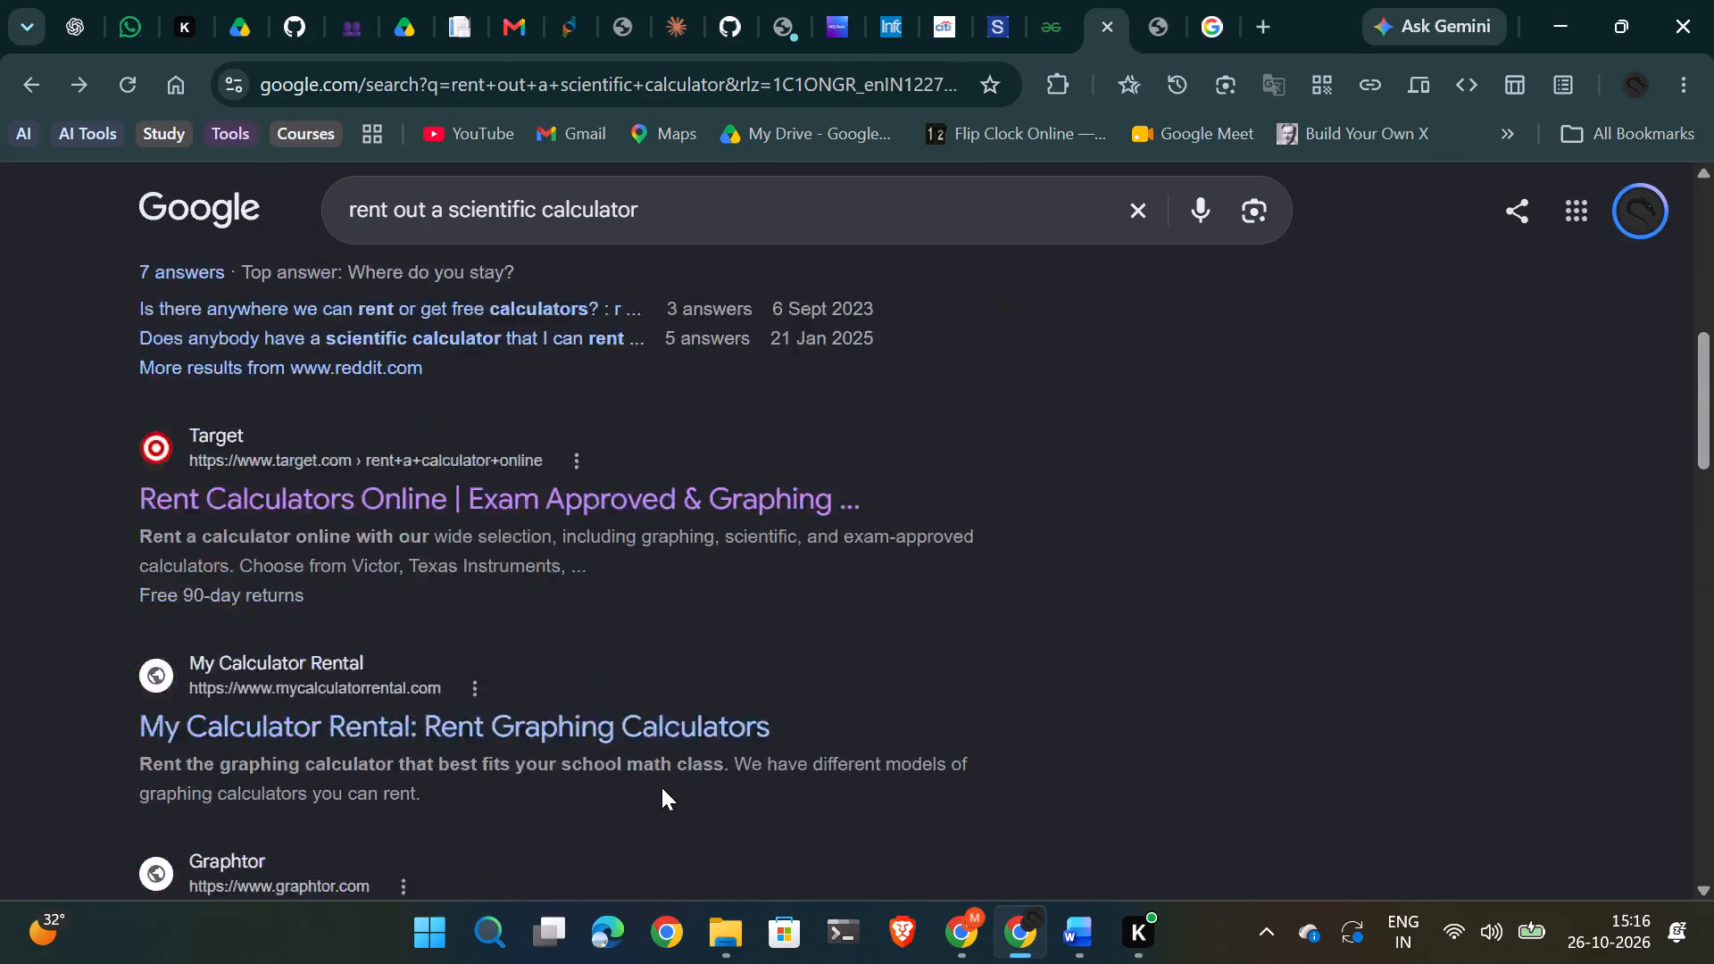
pyautogui.scroll(13, 661, 787)
pyautogui.click(744, 220)
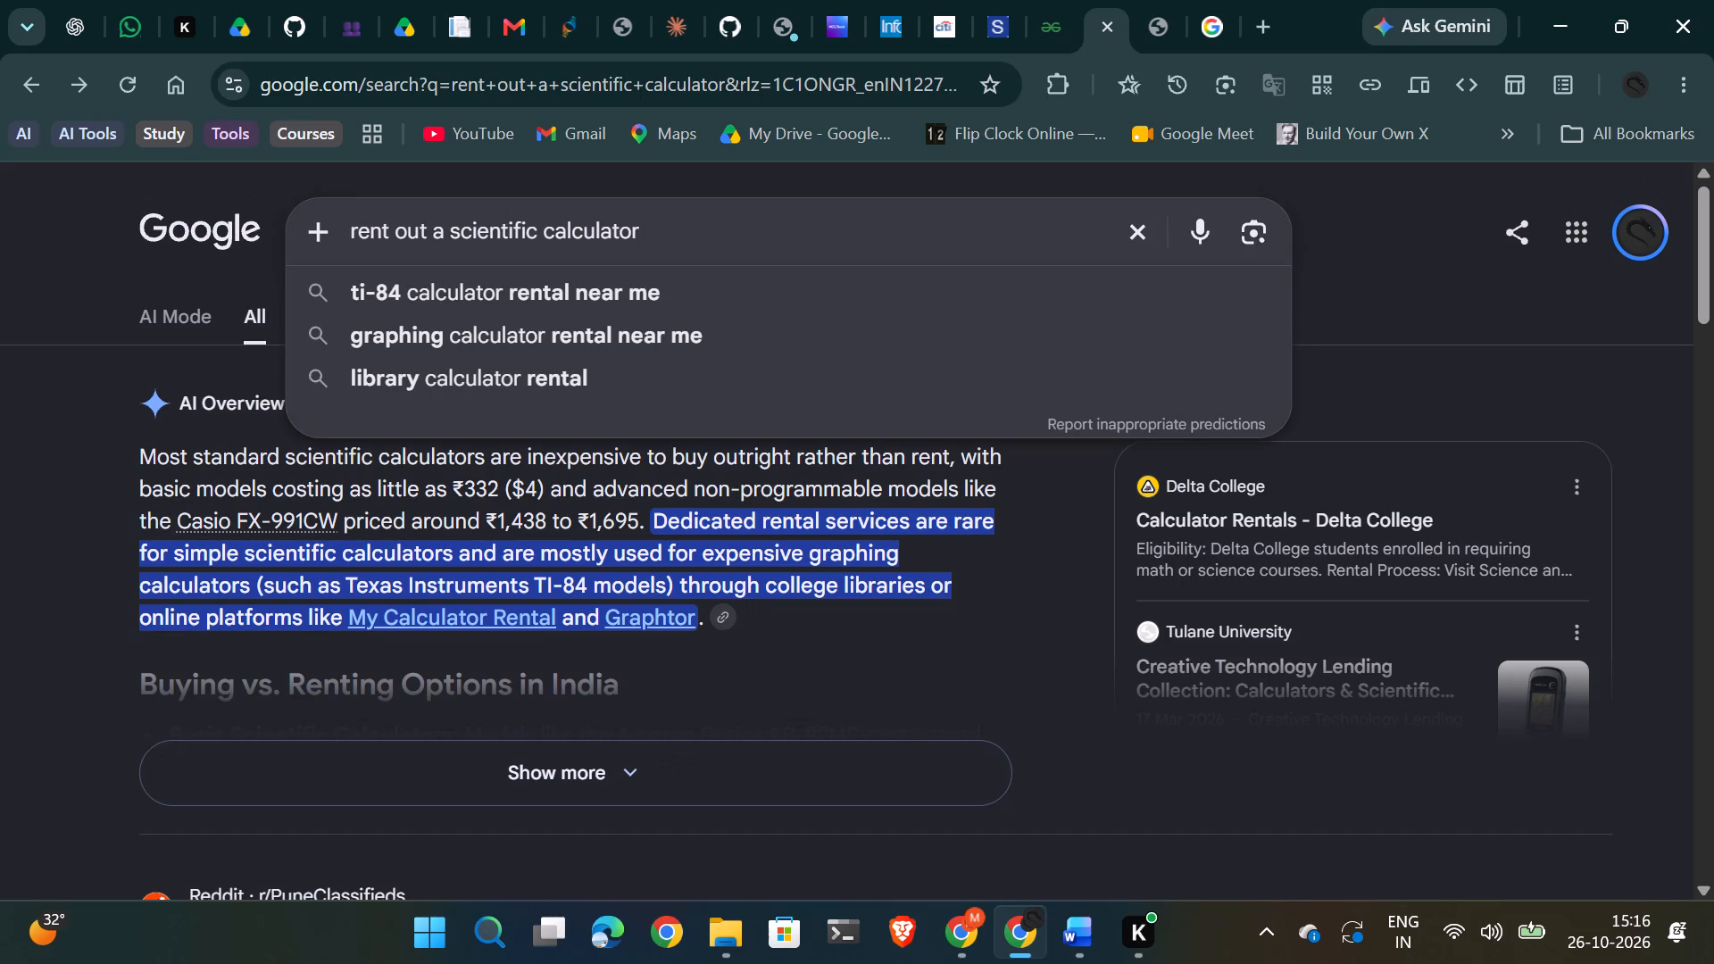
pyautogui.press('Down')
pyautogui.press('Return')
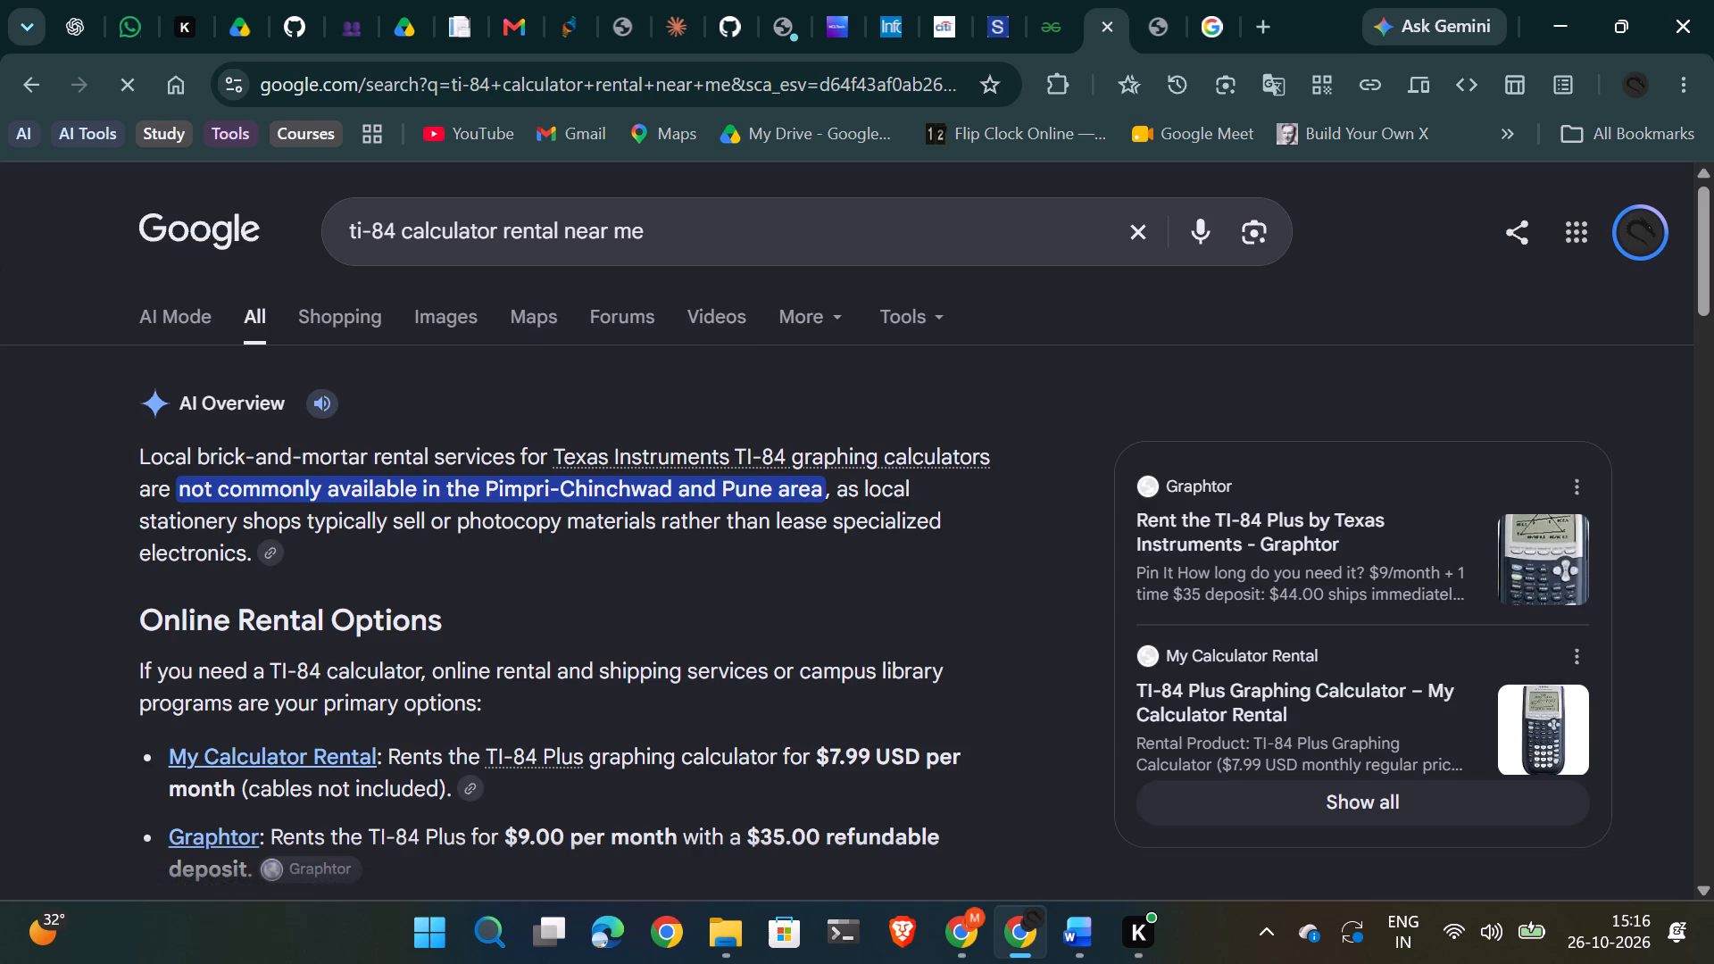
pyautogui.scroll(-2, 745, 523)
pyautogui.scroll(2, 745, 523)
pyautogui.scroll(2, 885, 401)
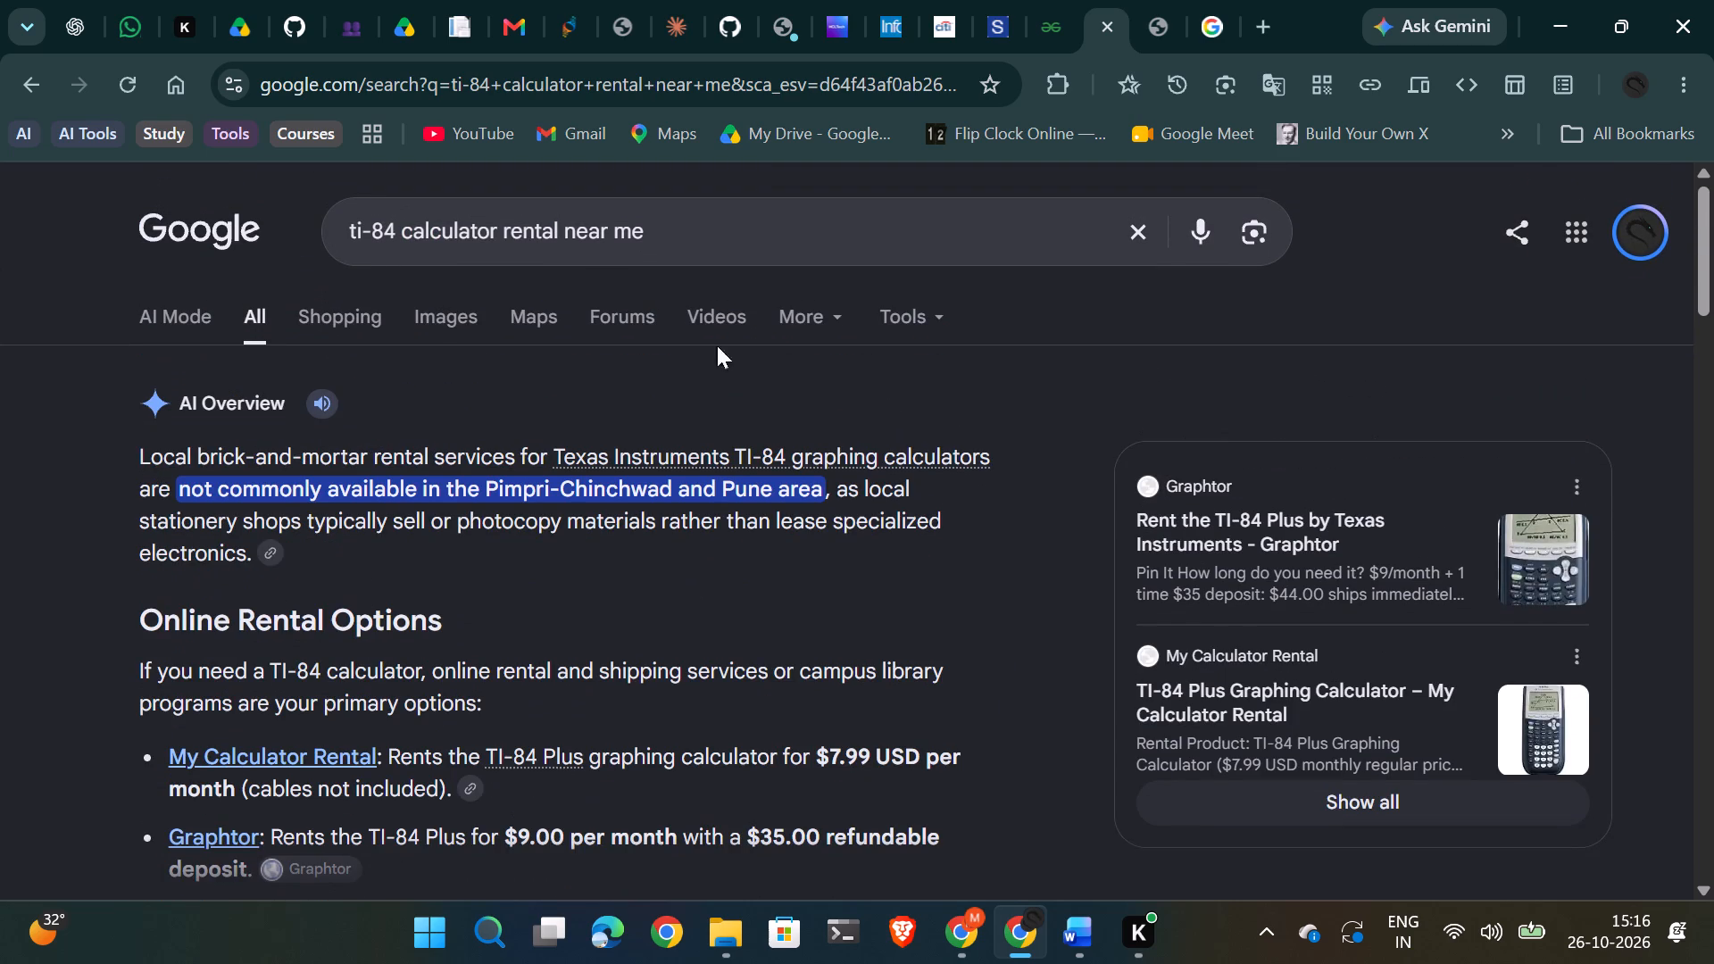
# Remove "ti-84" from the query and search for "calculator rental near me".
pyautogui.moveTo(399, 234); pyautogui.dragTo(228, 234)
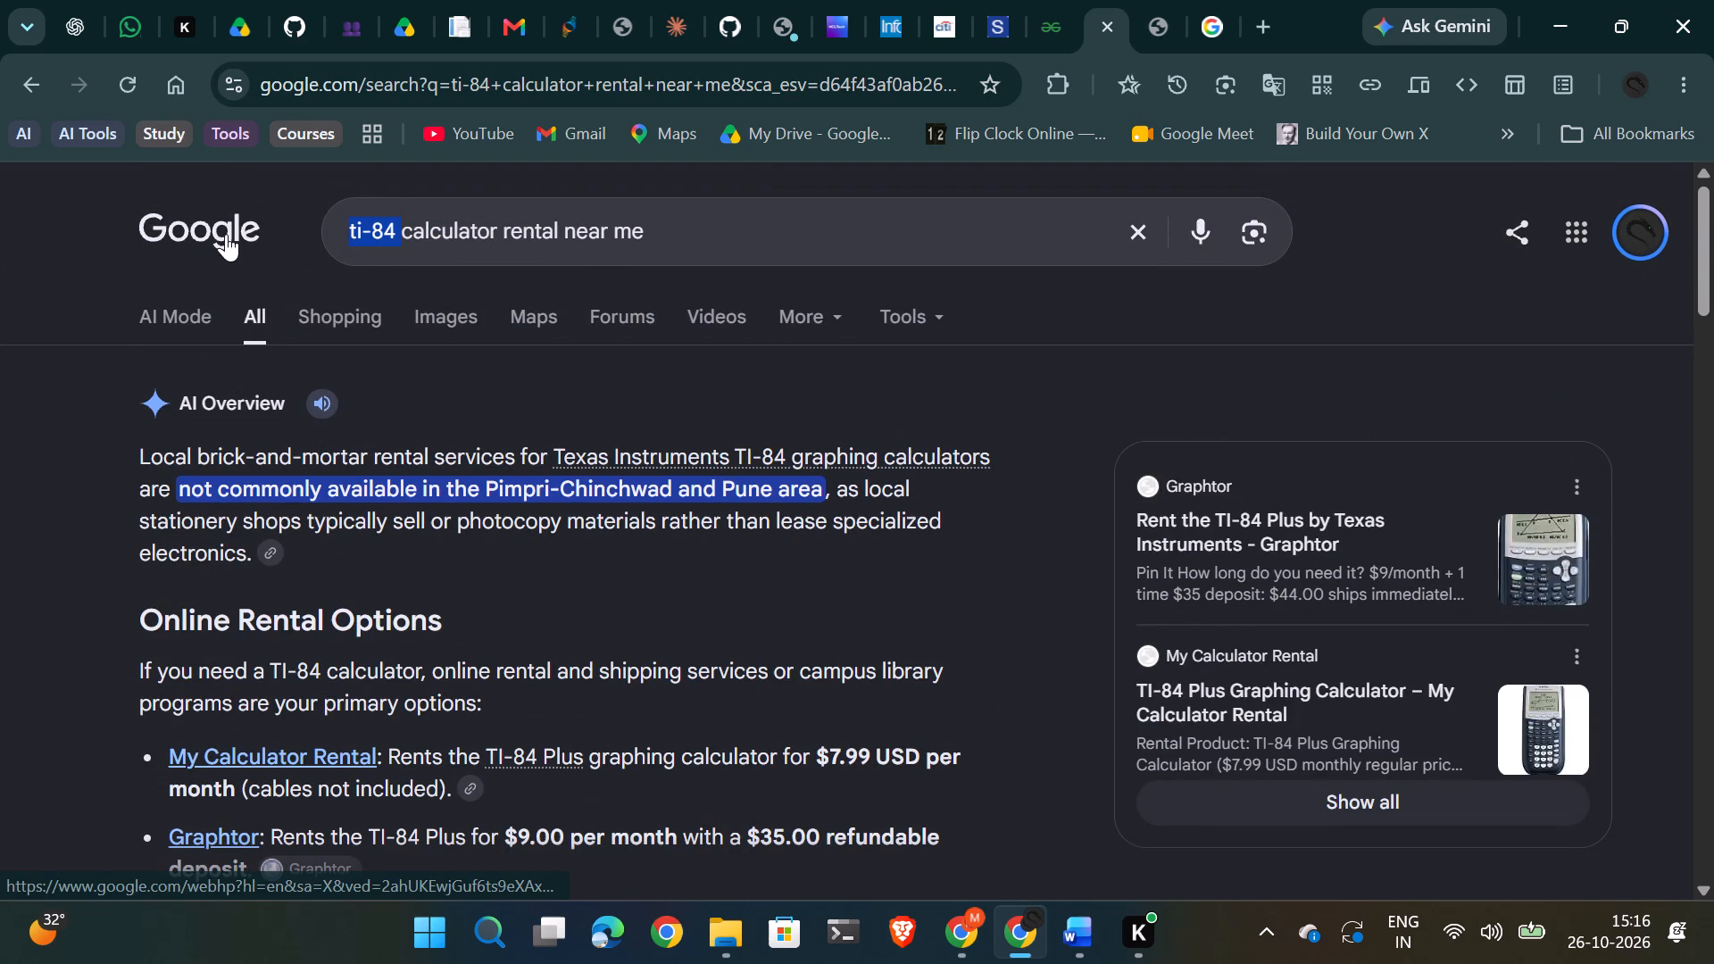
pyautogui.press('BackSpace')
pyautogui.press('Return')
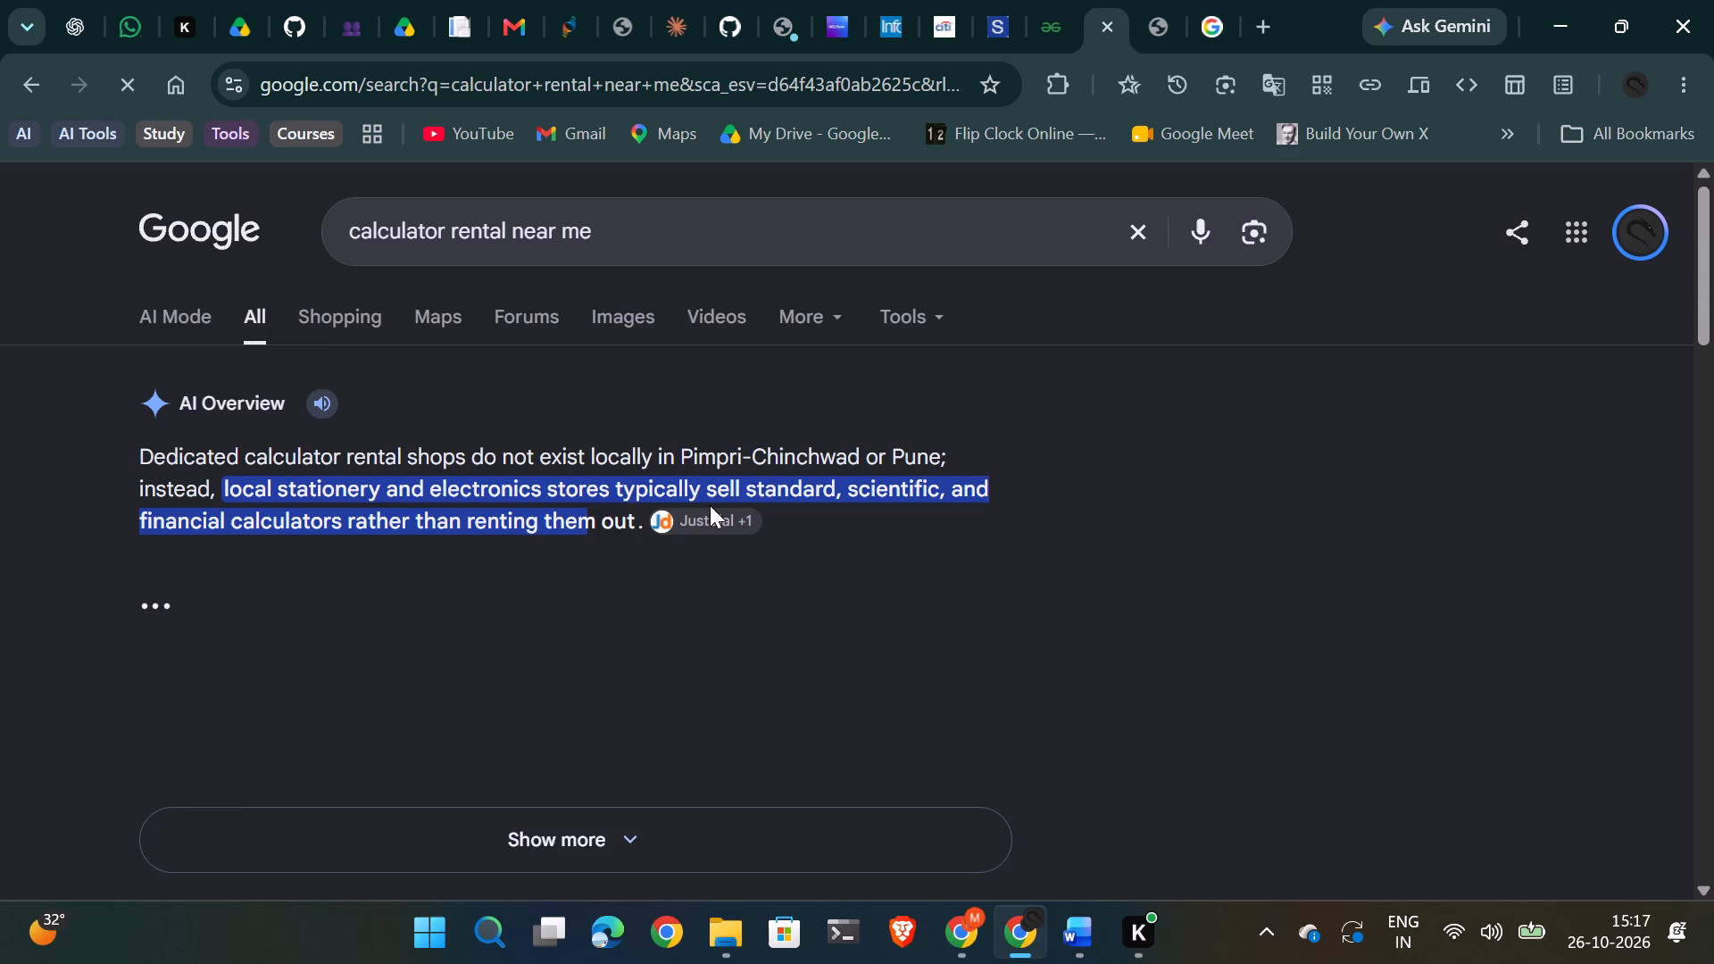
# Examine the AI overview, local store details and website results for a nearby place that rents calculators.
pyautogui.scroll(-2, 1017, 523)
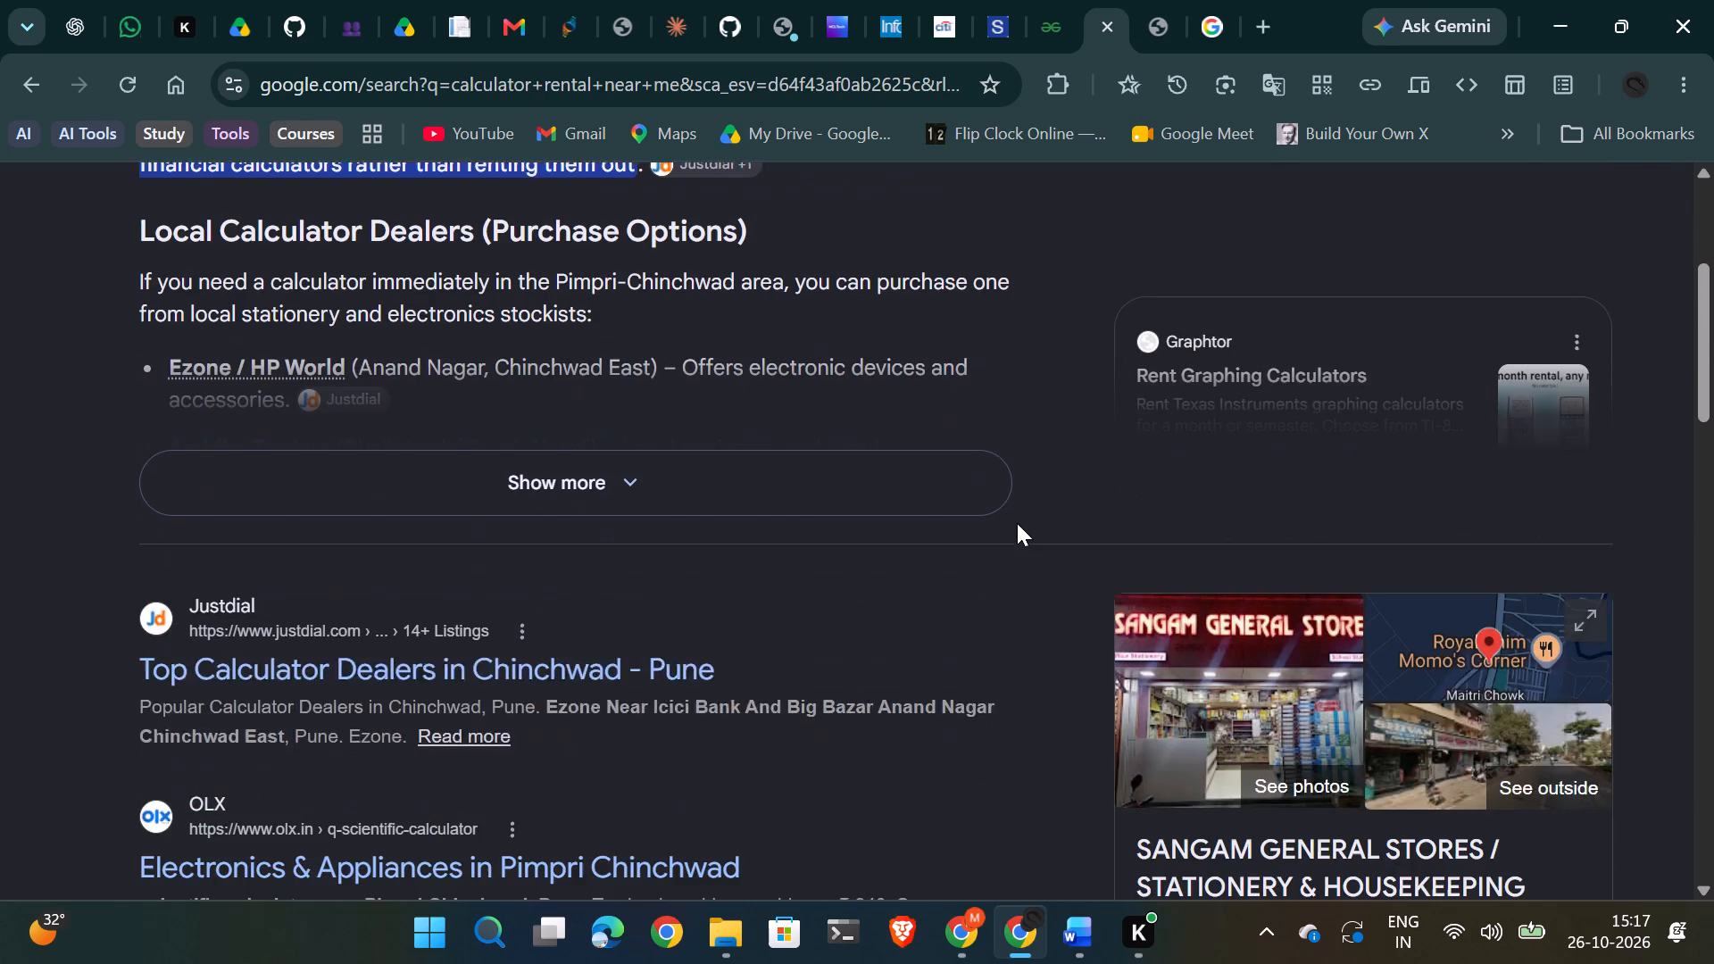
pyautogui.scroll(2, 1017, 523)
pyautogui.scroll(-3, 1017, 523)
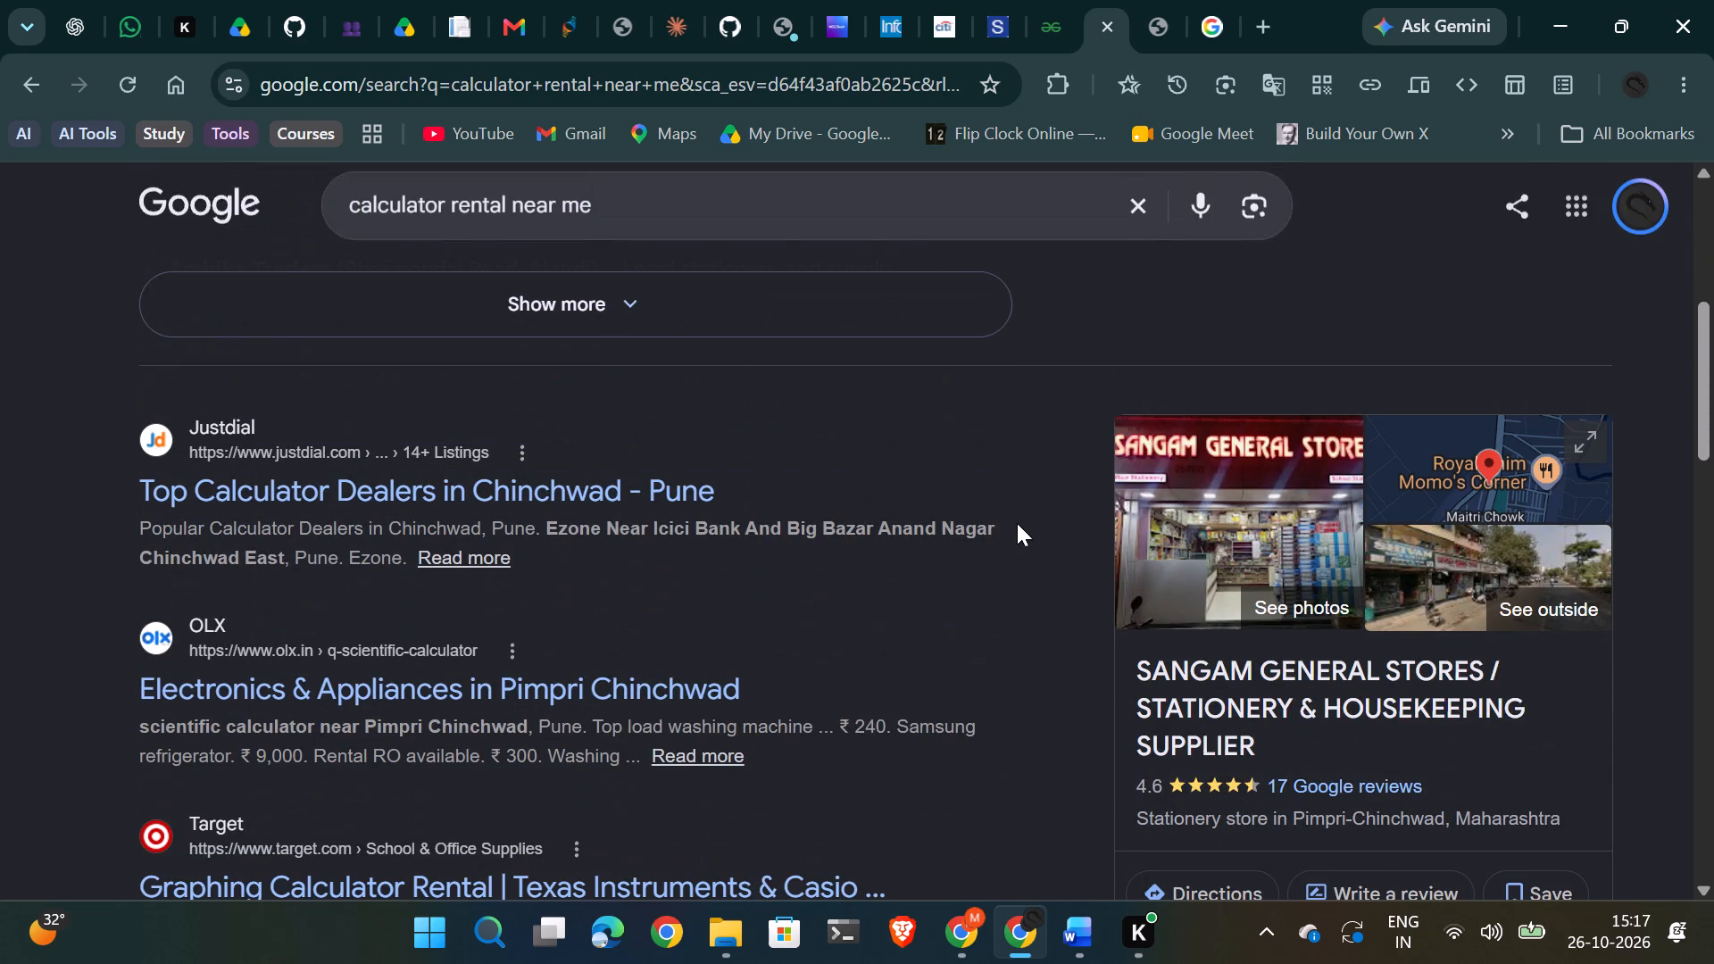
pyautogui.scroll(-1, 1031, 523)
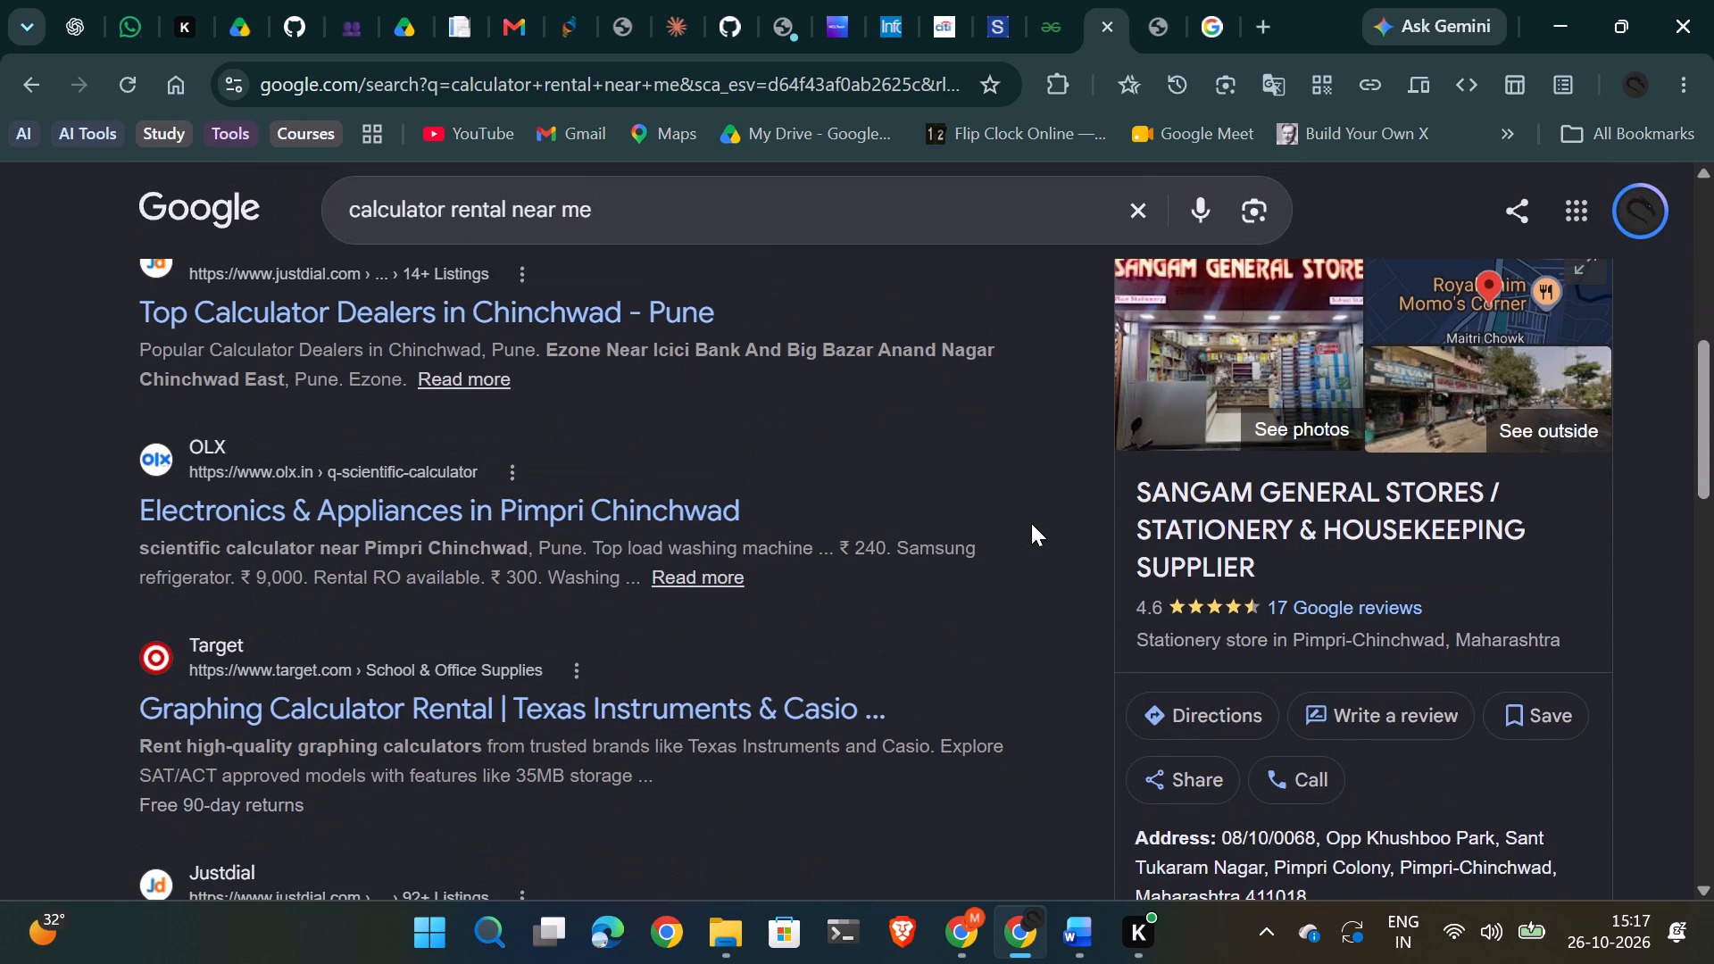
pyautogui.scroll(1, 1031, 523)
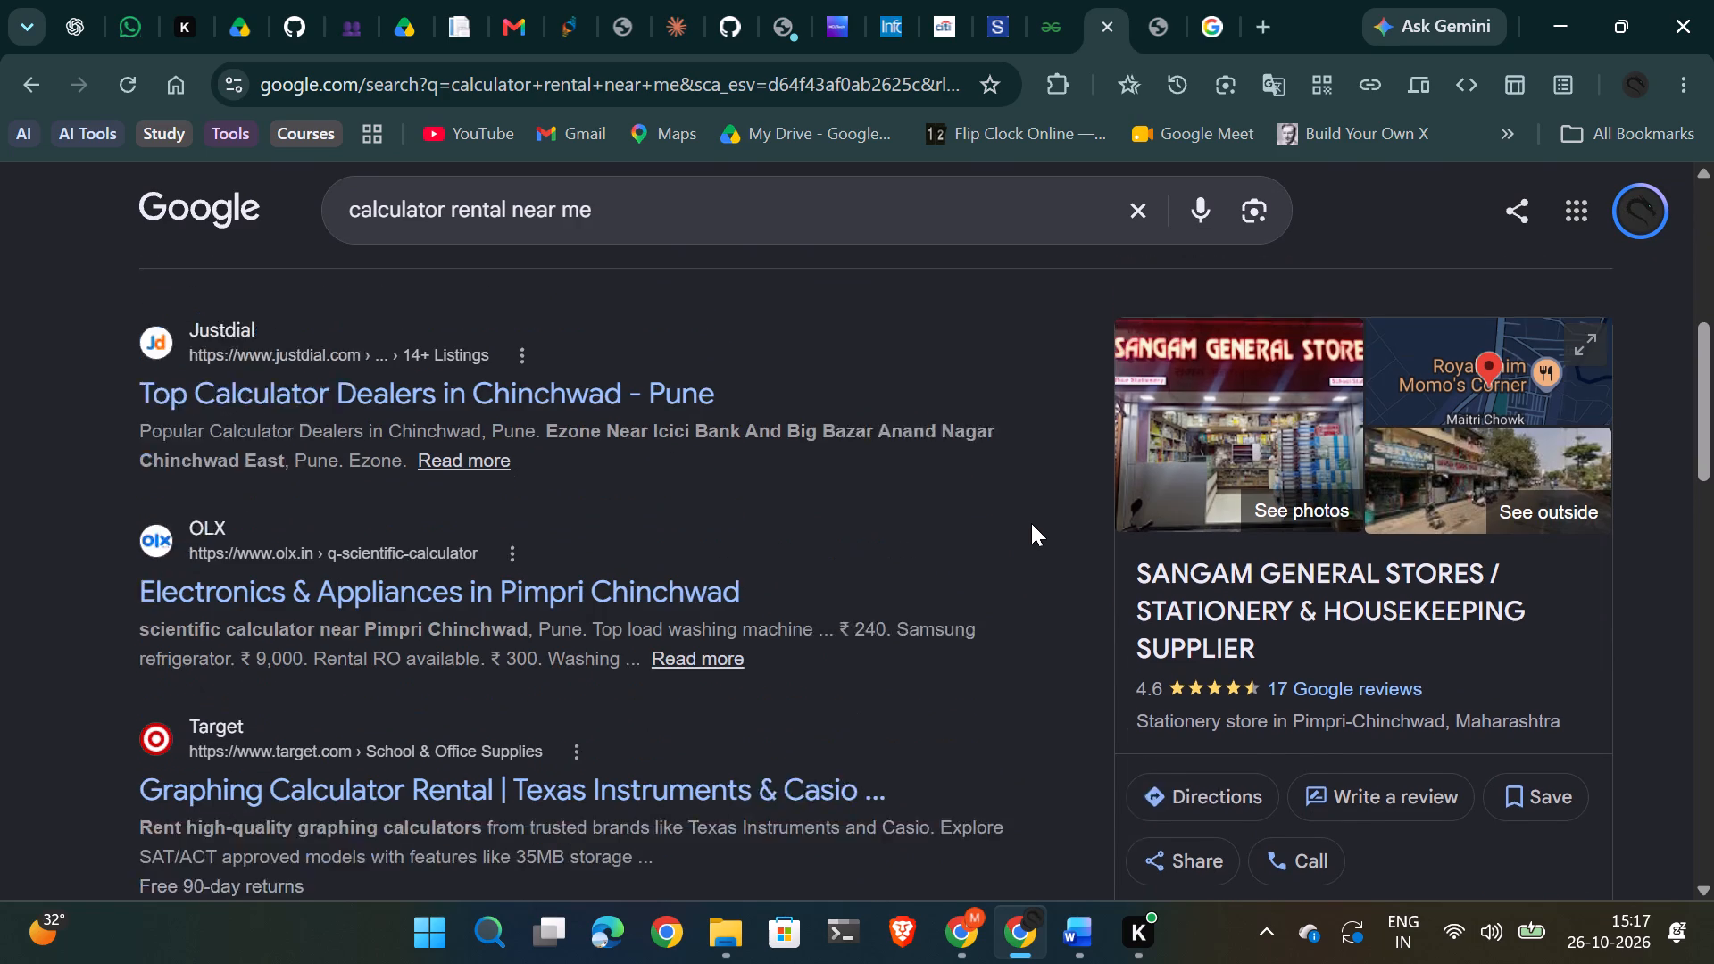
pyautogui.scroll(-1, 1031, 523)
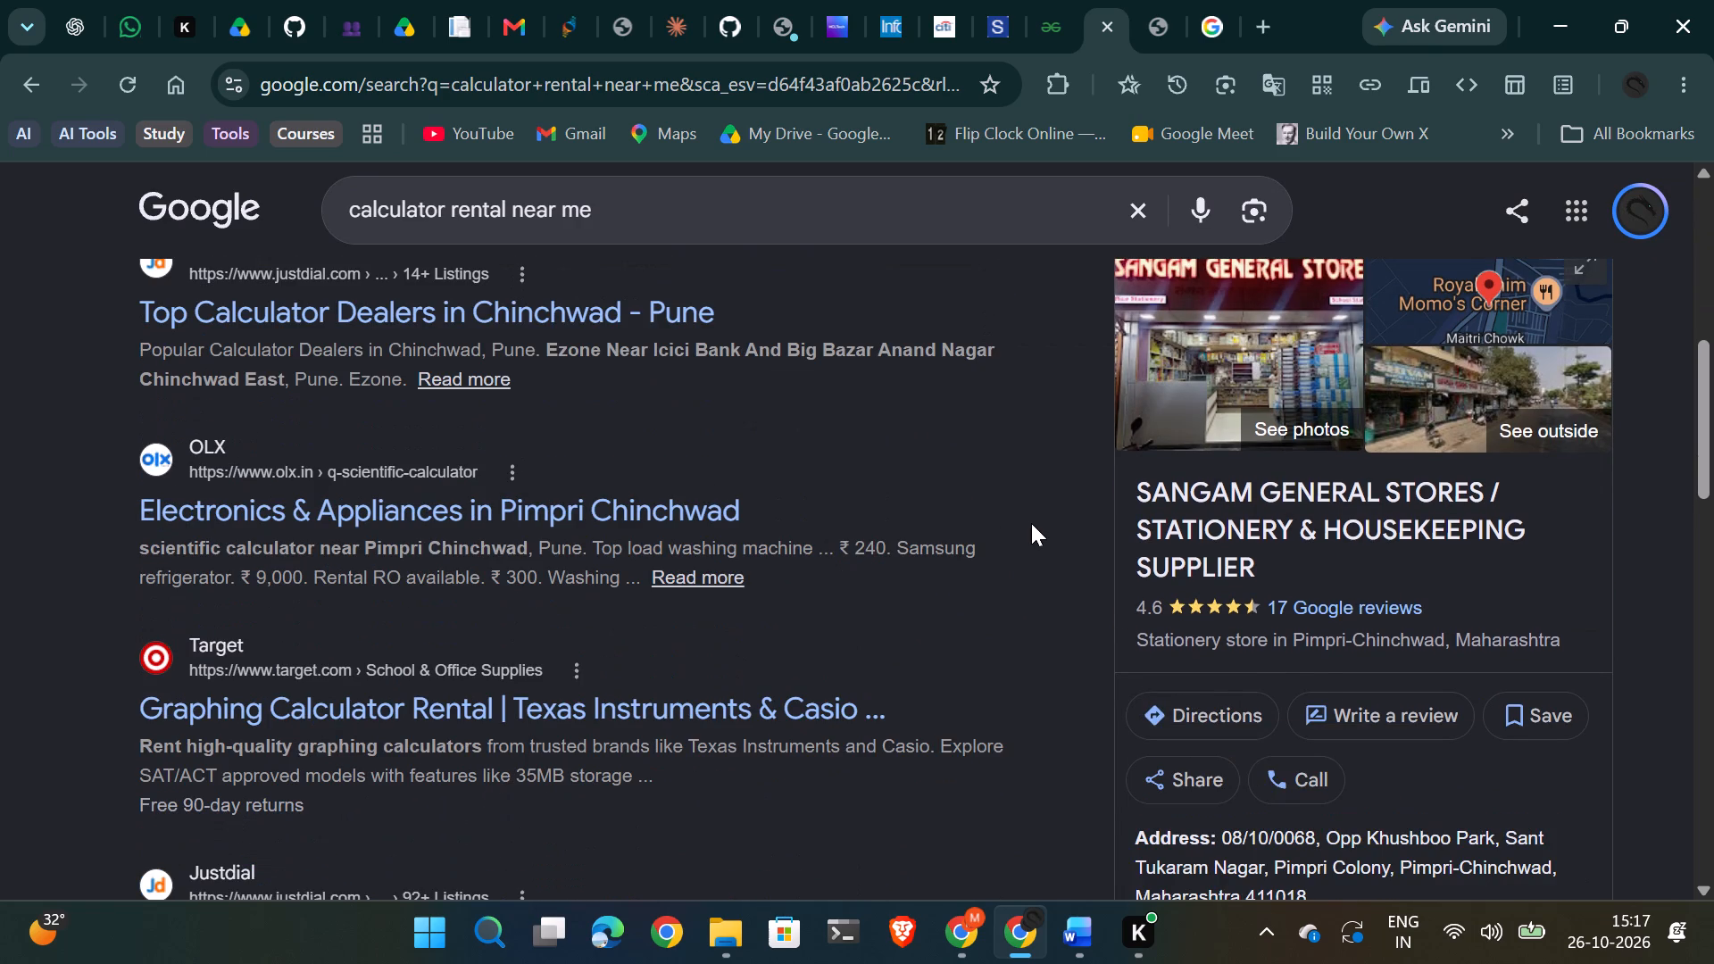
pyautogui.scroll(-4, 1031, 523)
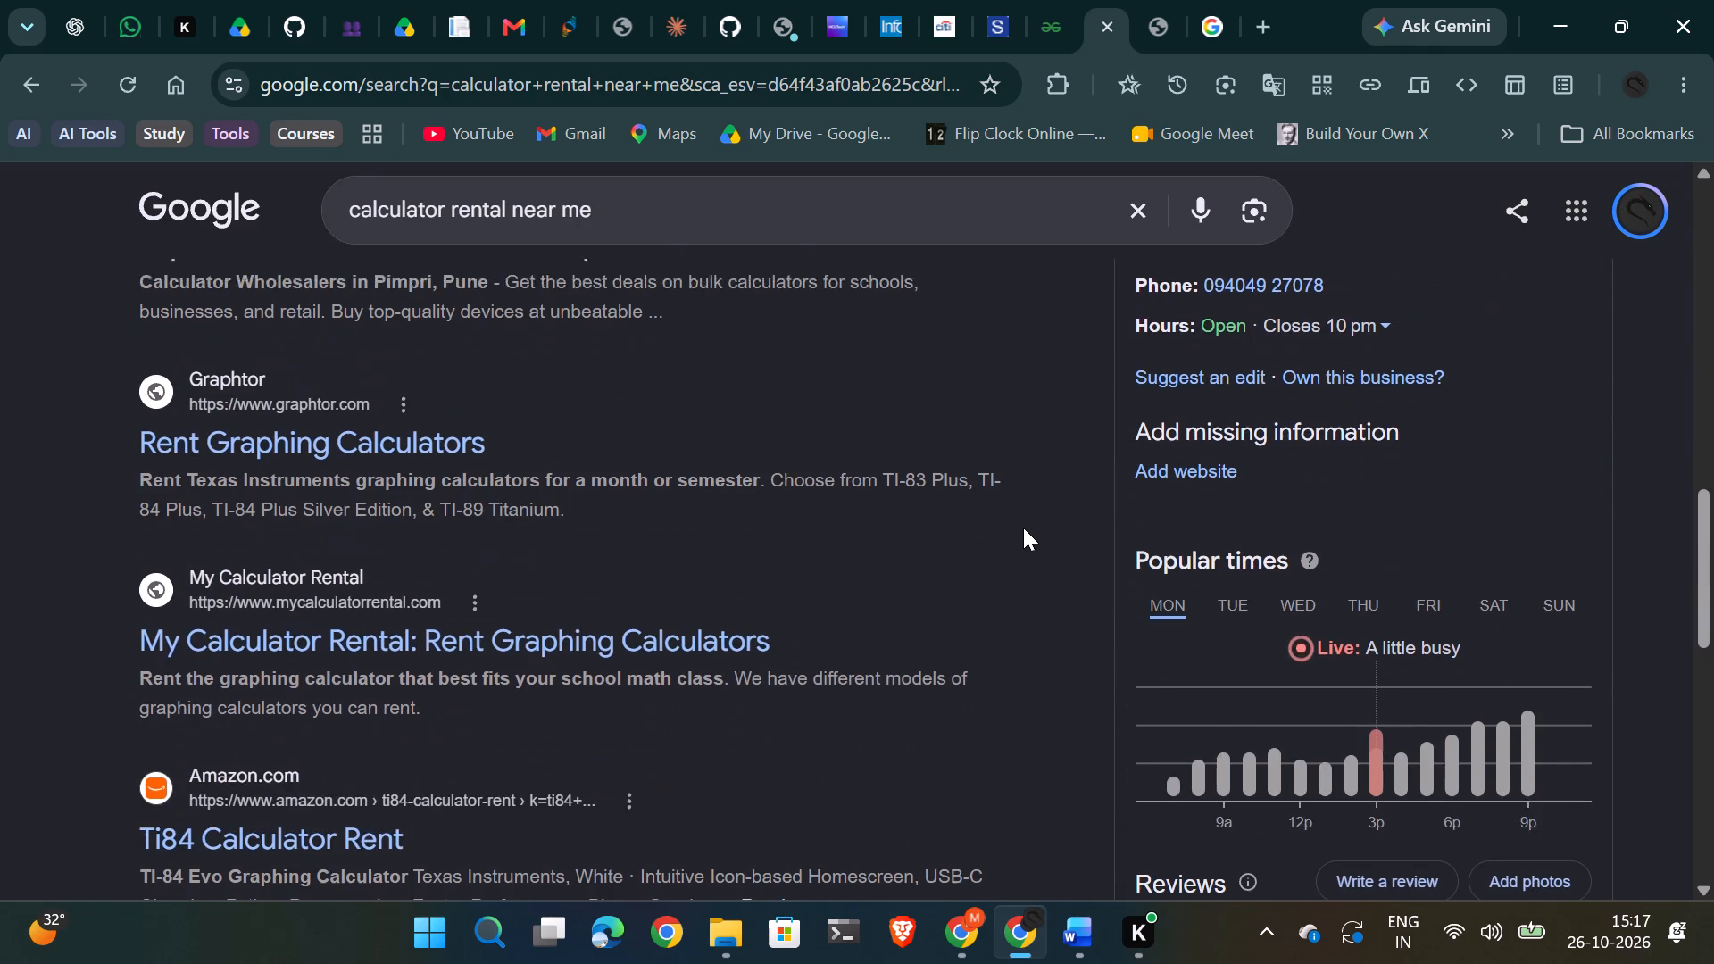
pyautogui.scroll(-2, 1023, 528)
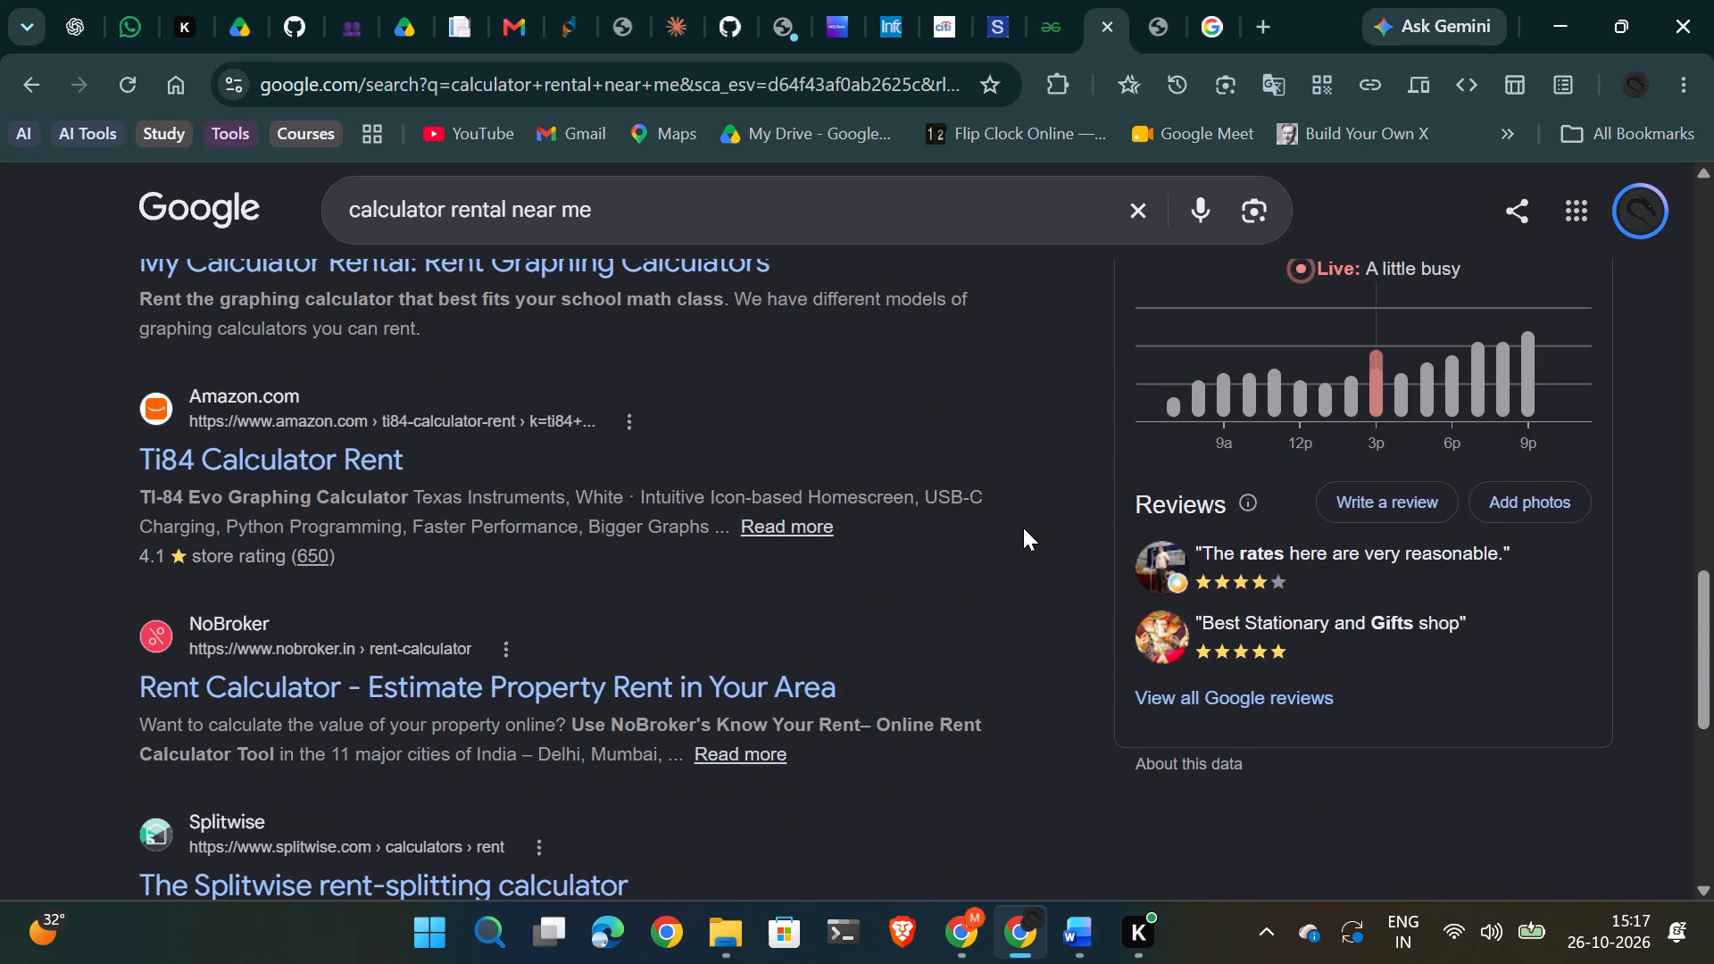
pyautogui.scroll(-1, 1023, 528)
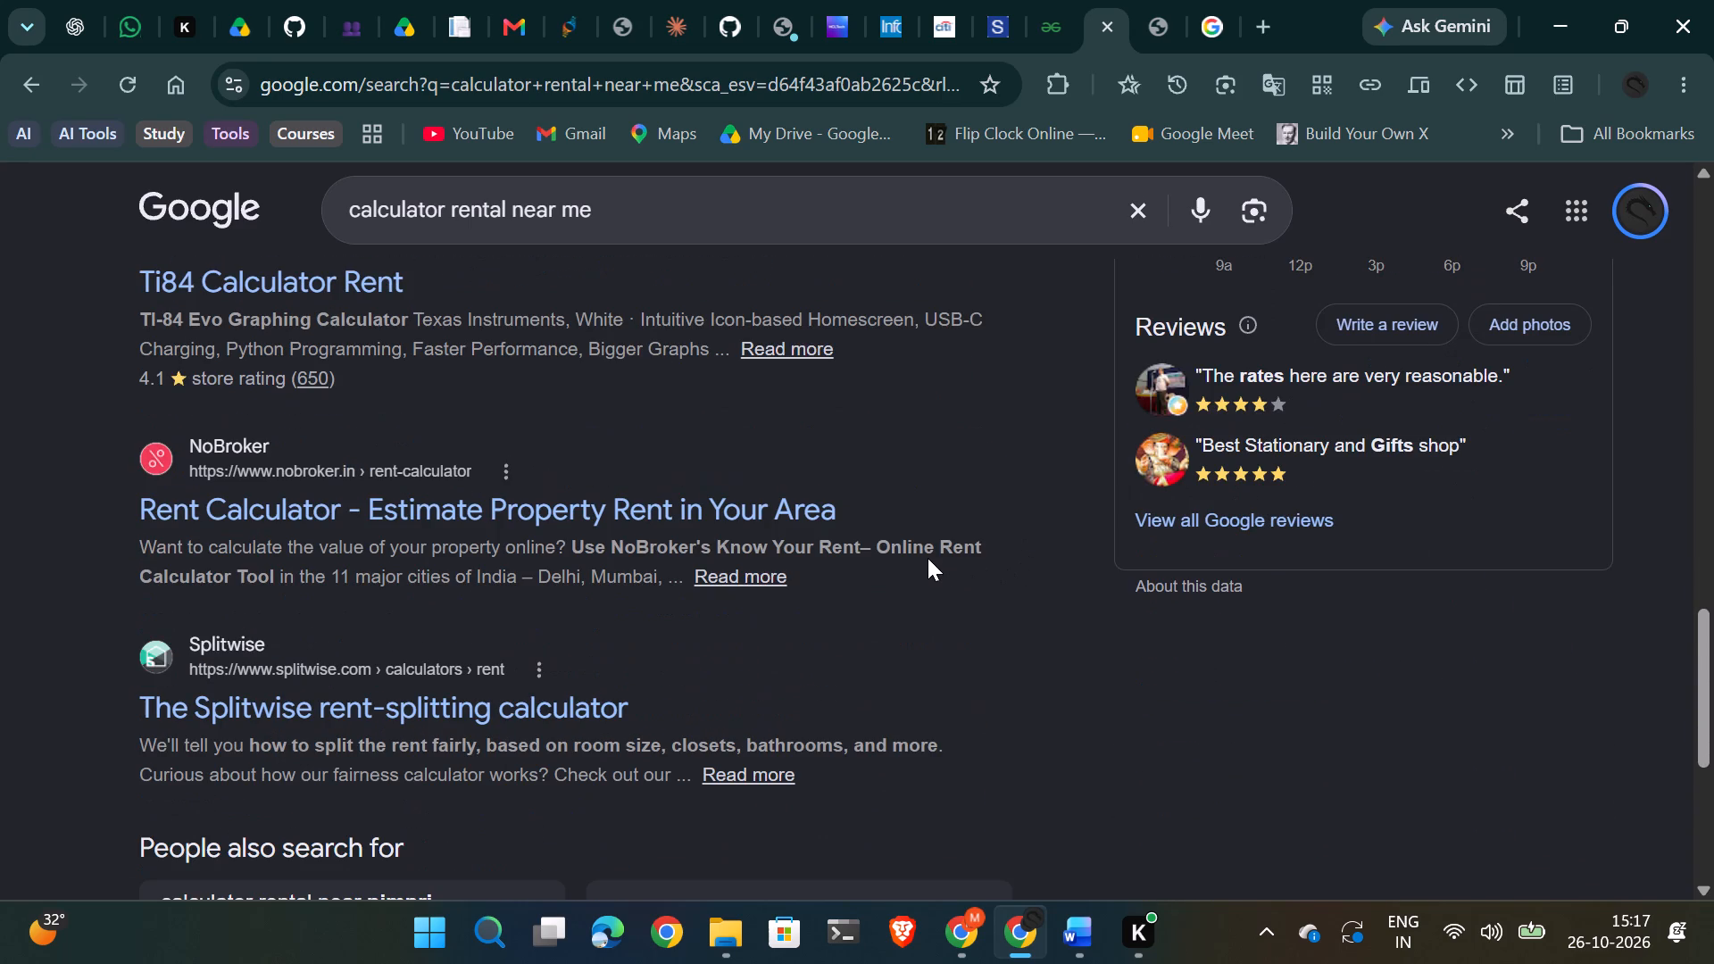
# Open NoBroker's Rent Calculator result, check what the page offers, and go back to Google.
pyautogui.click(674, 511)
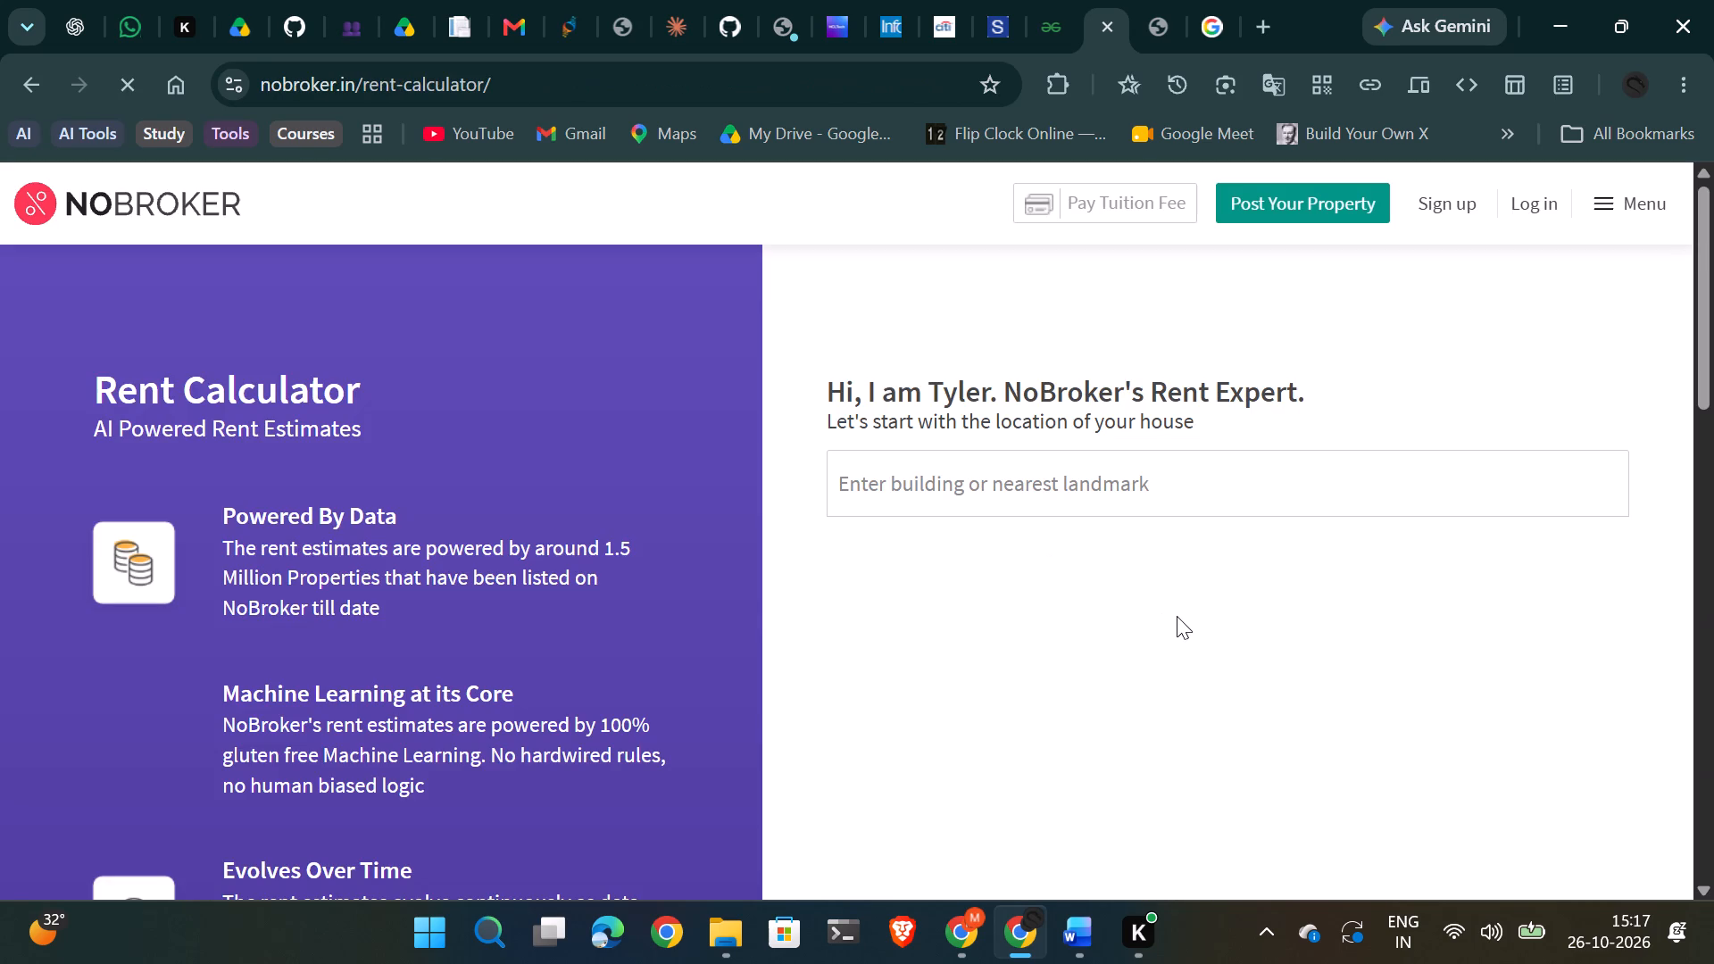
pyautogui.scroll(-2, 1178, 618)
pyautogui.click(1178, 618)
pyautogui.scroll(-2, 580, 619)
pyautogui.click(1157, 571)
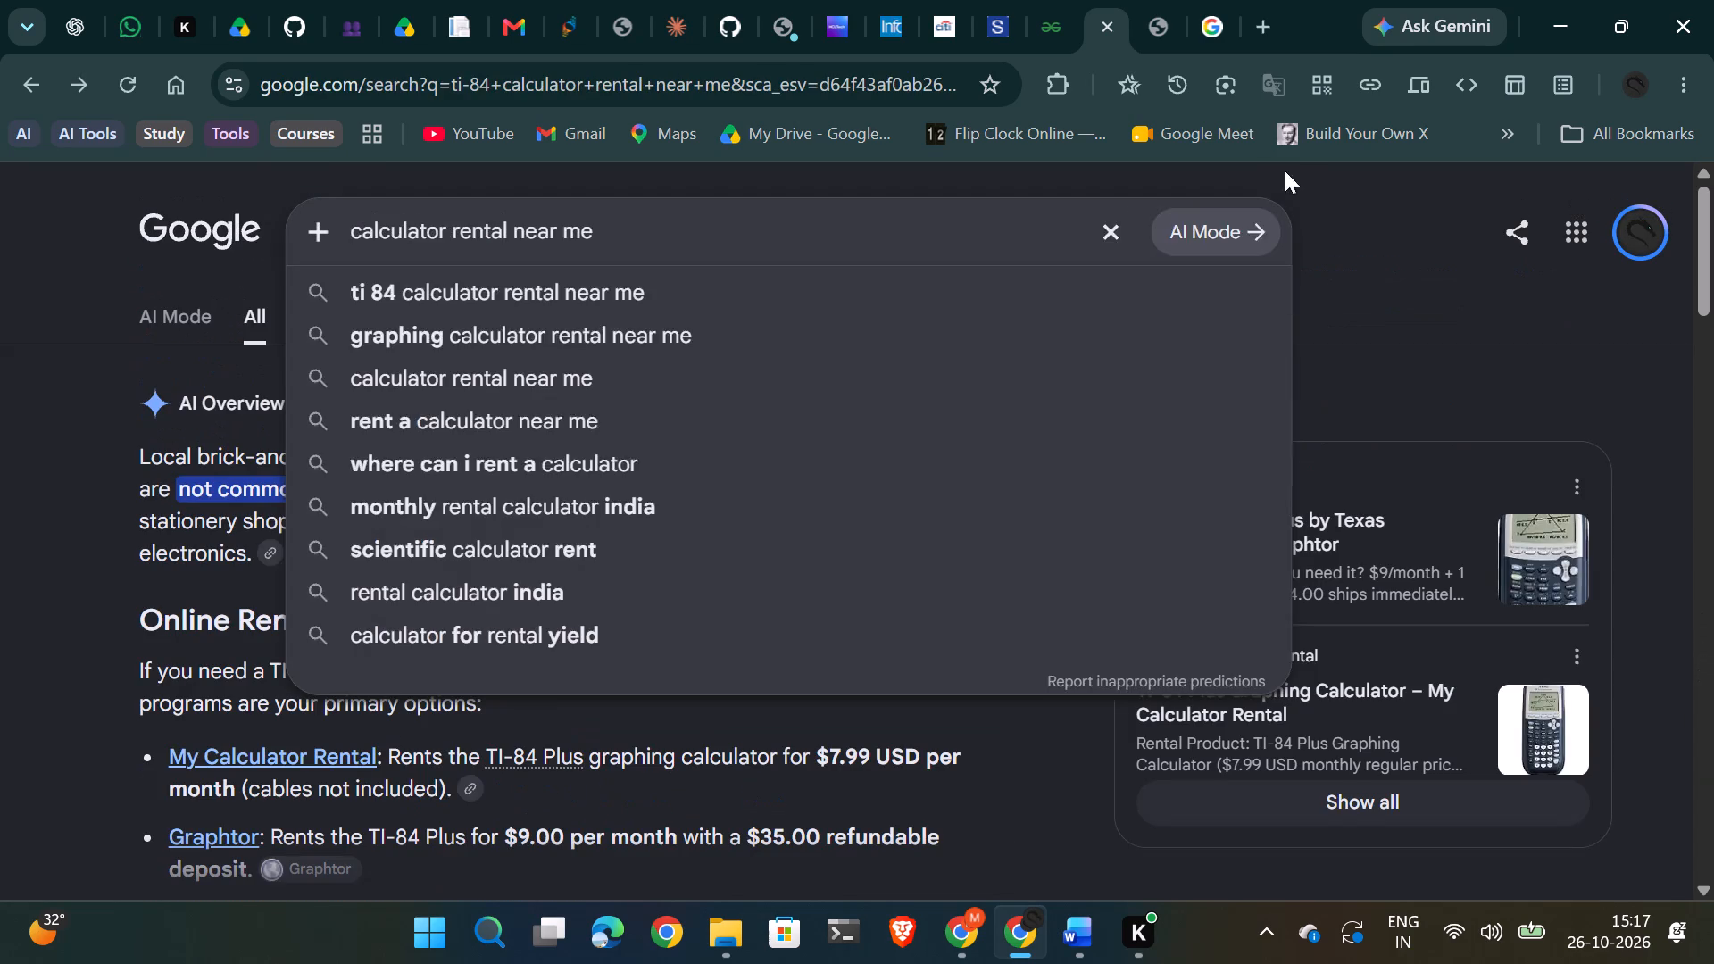
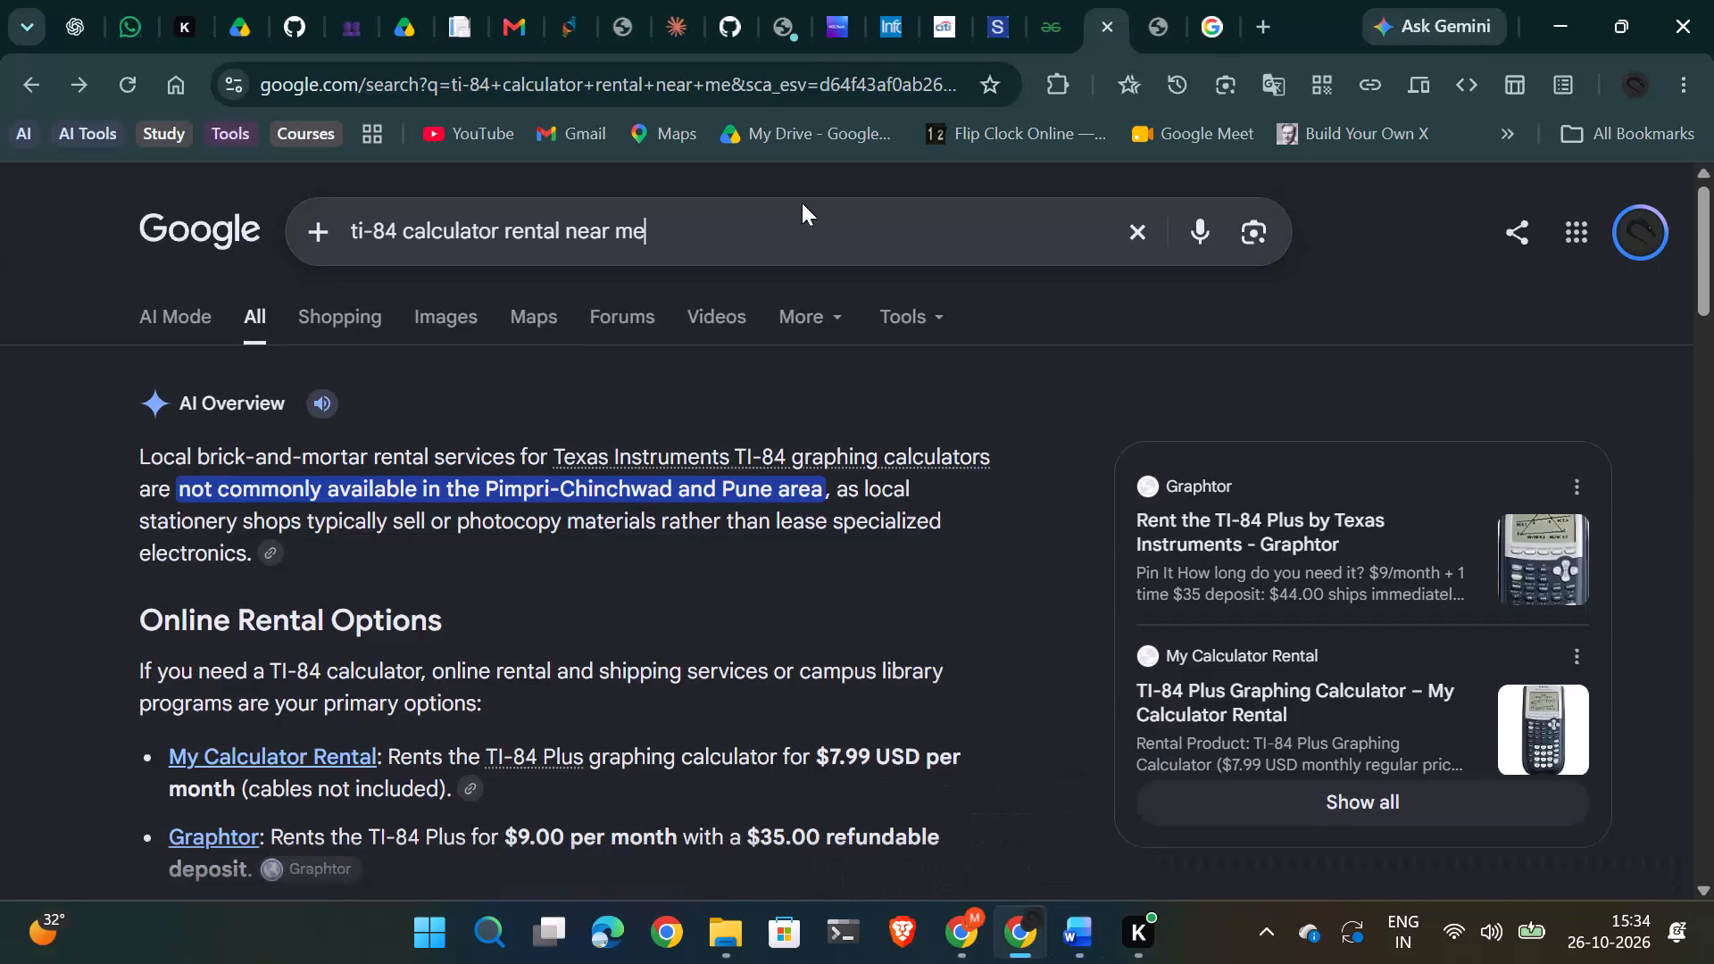
# Close the Google tab with the calculator rental search.
pyautogui.click(76, 0)
pyautogui.click(1211, 40)
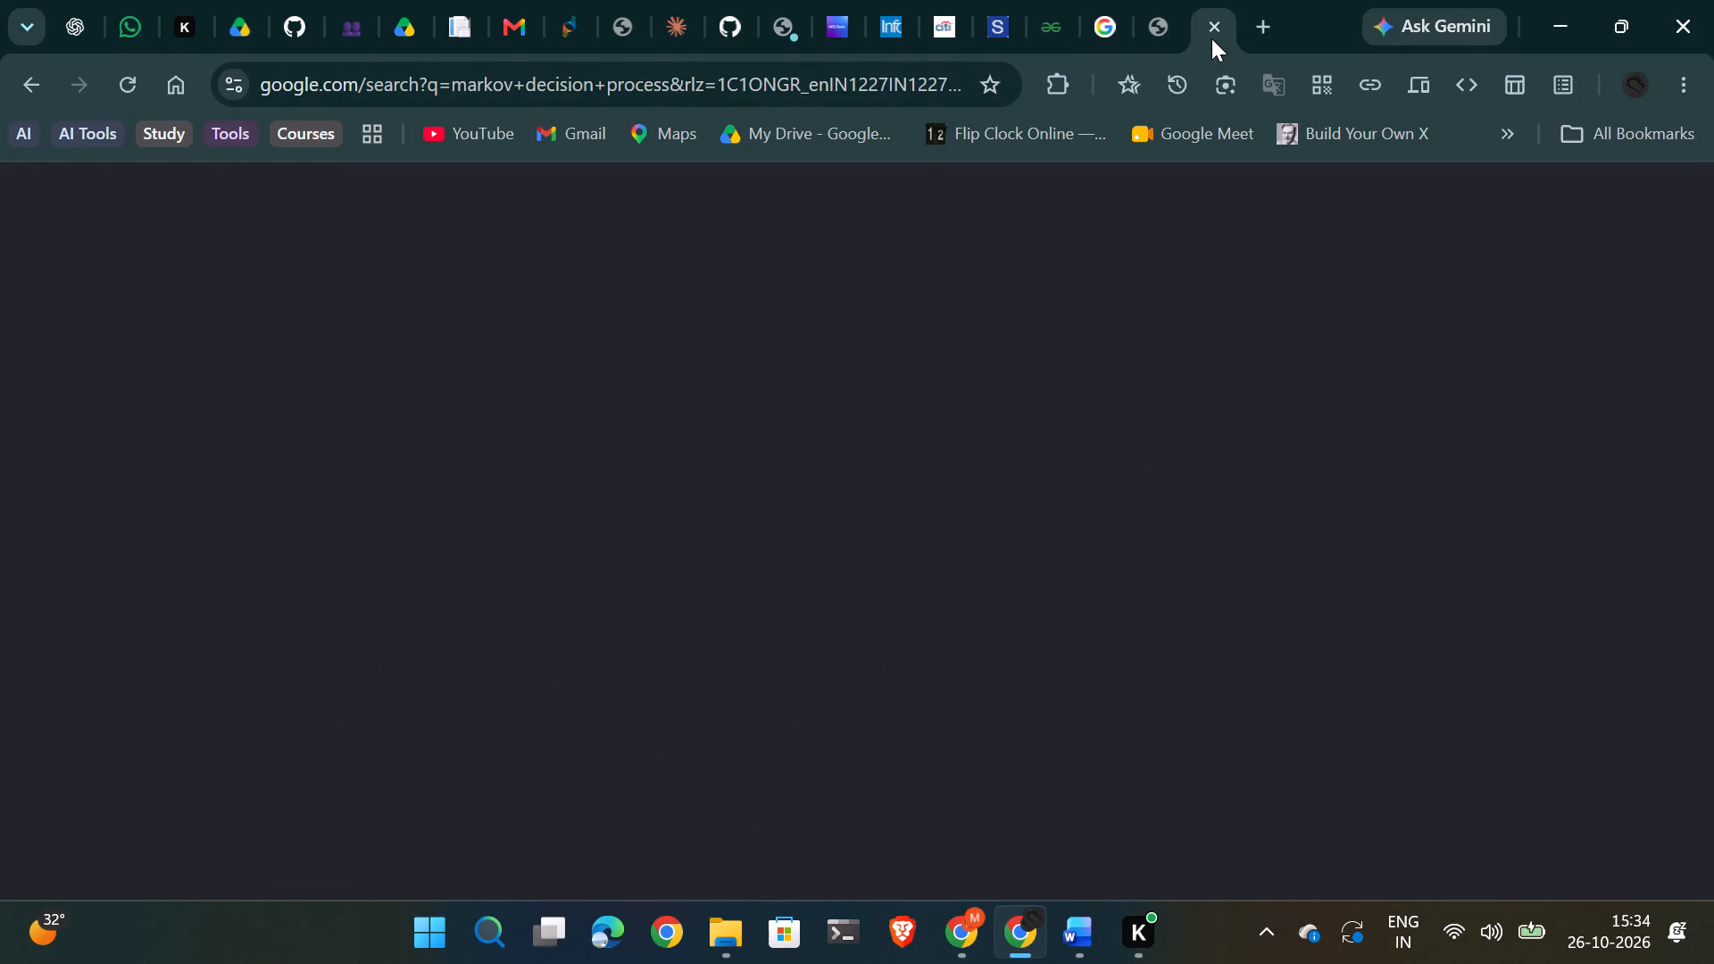
pyautogui.click(1111, 25)
pyautogui.click(1108, 26)
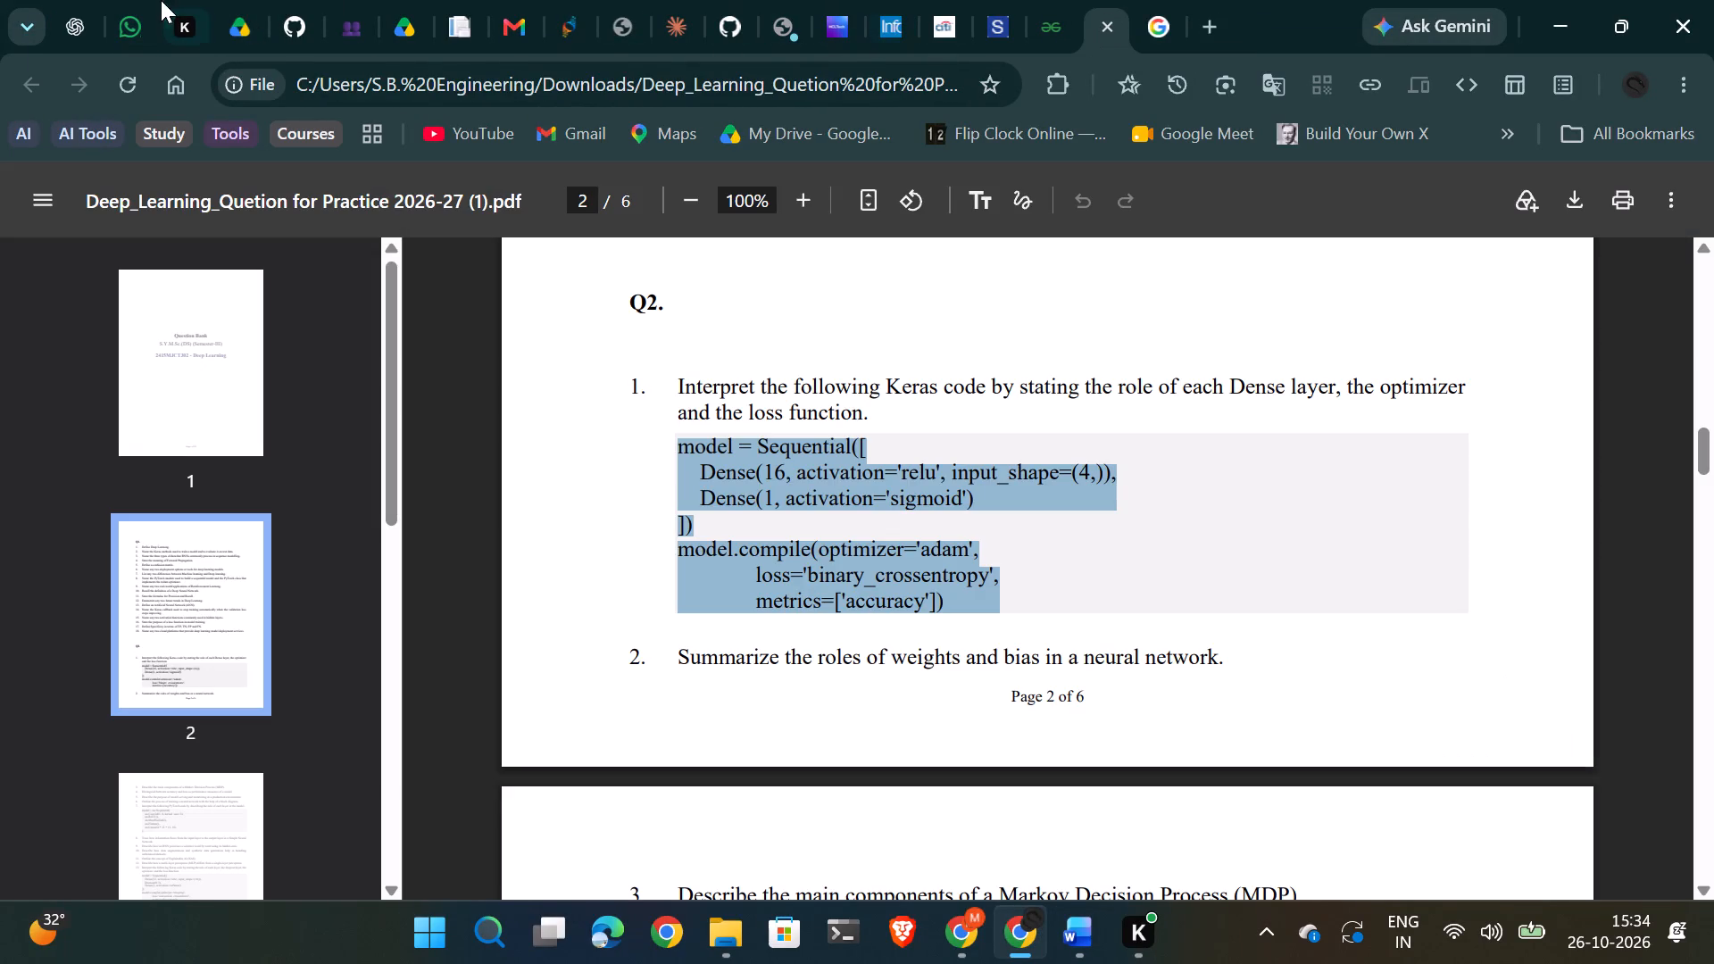